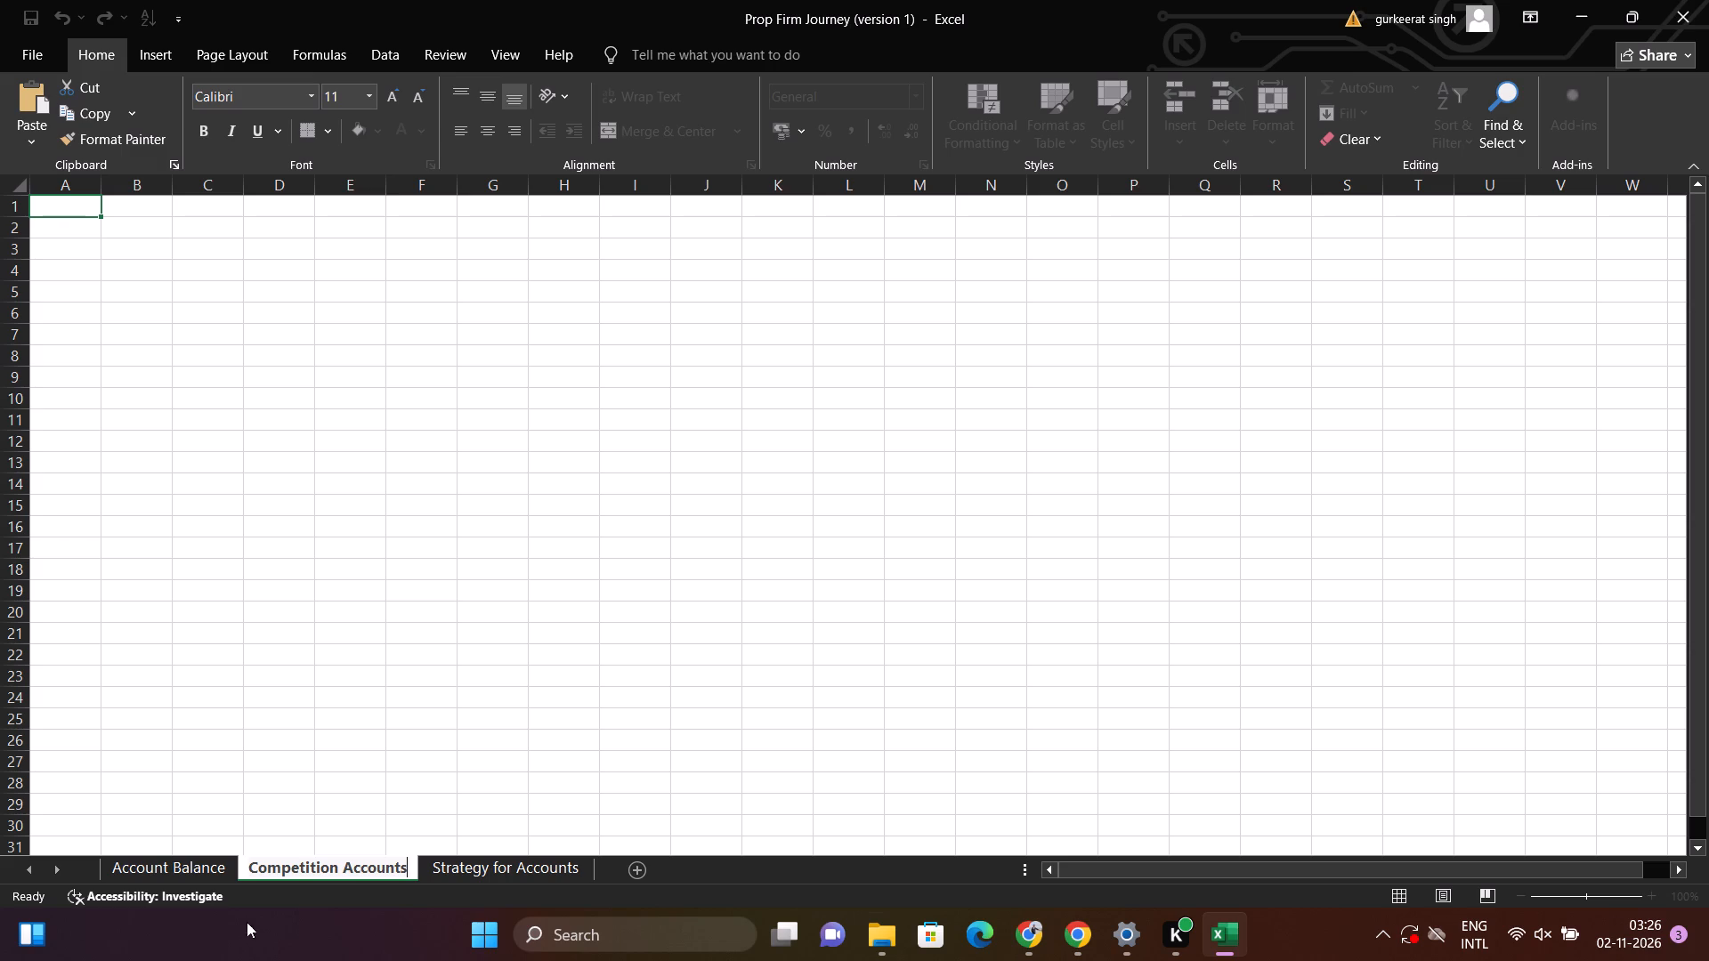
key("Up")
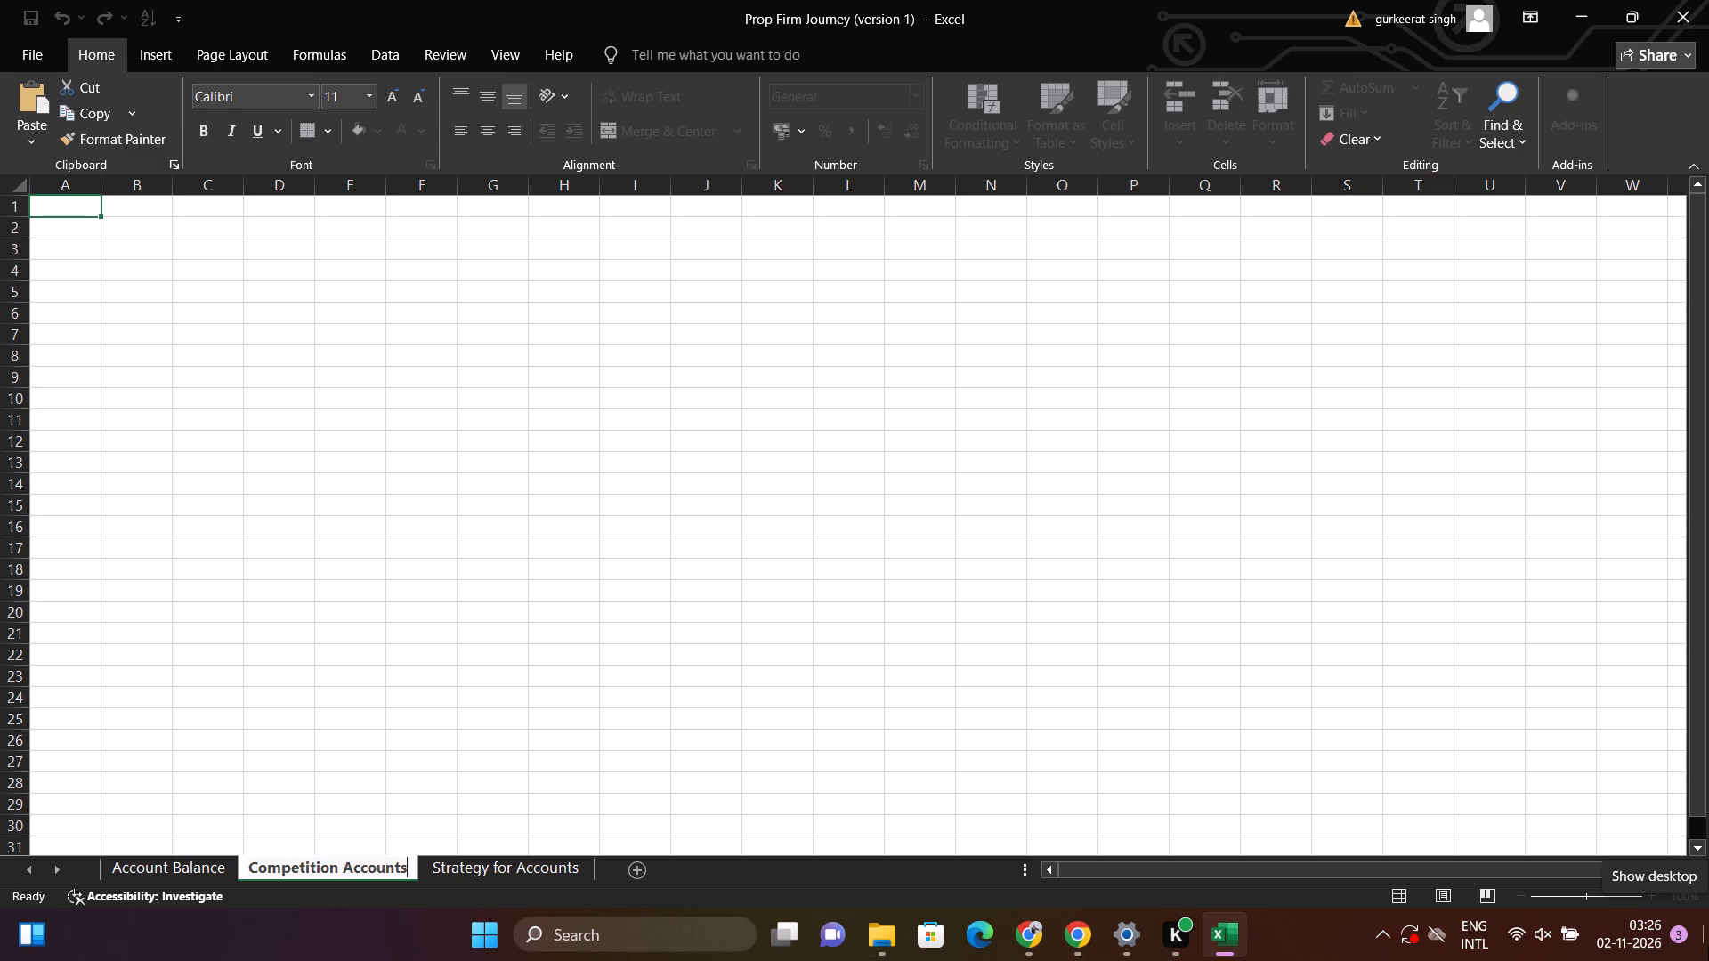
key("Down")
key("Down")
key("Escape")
Enter the heading 5ivers in cell A1 of the blank sheet between Account Balance and Strategy for Accounts.
key("Down")
key("Right")
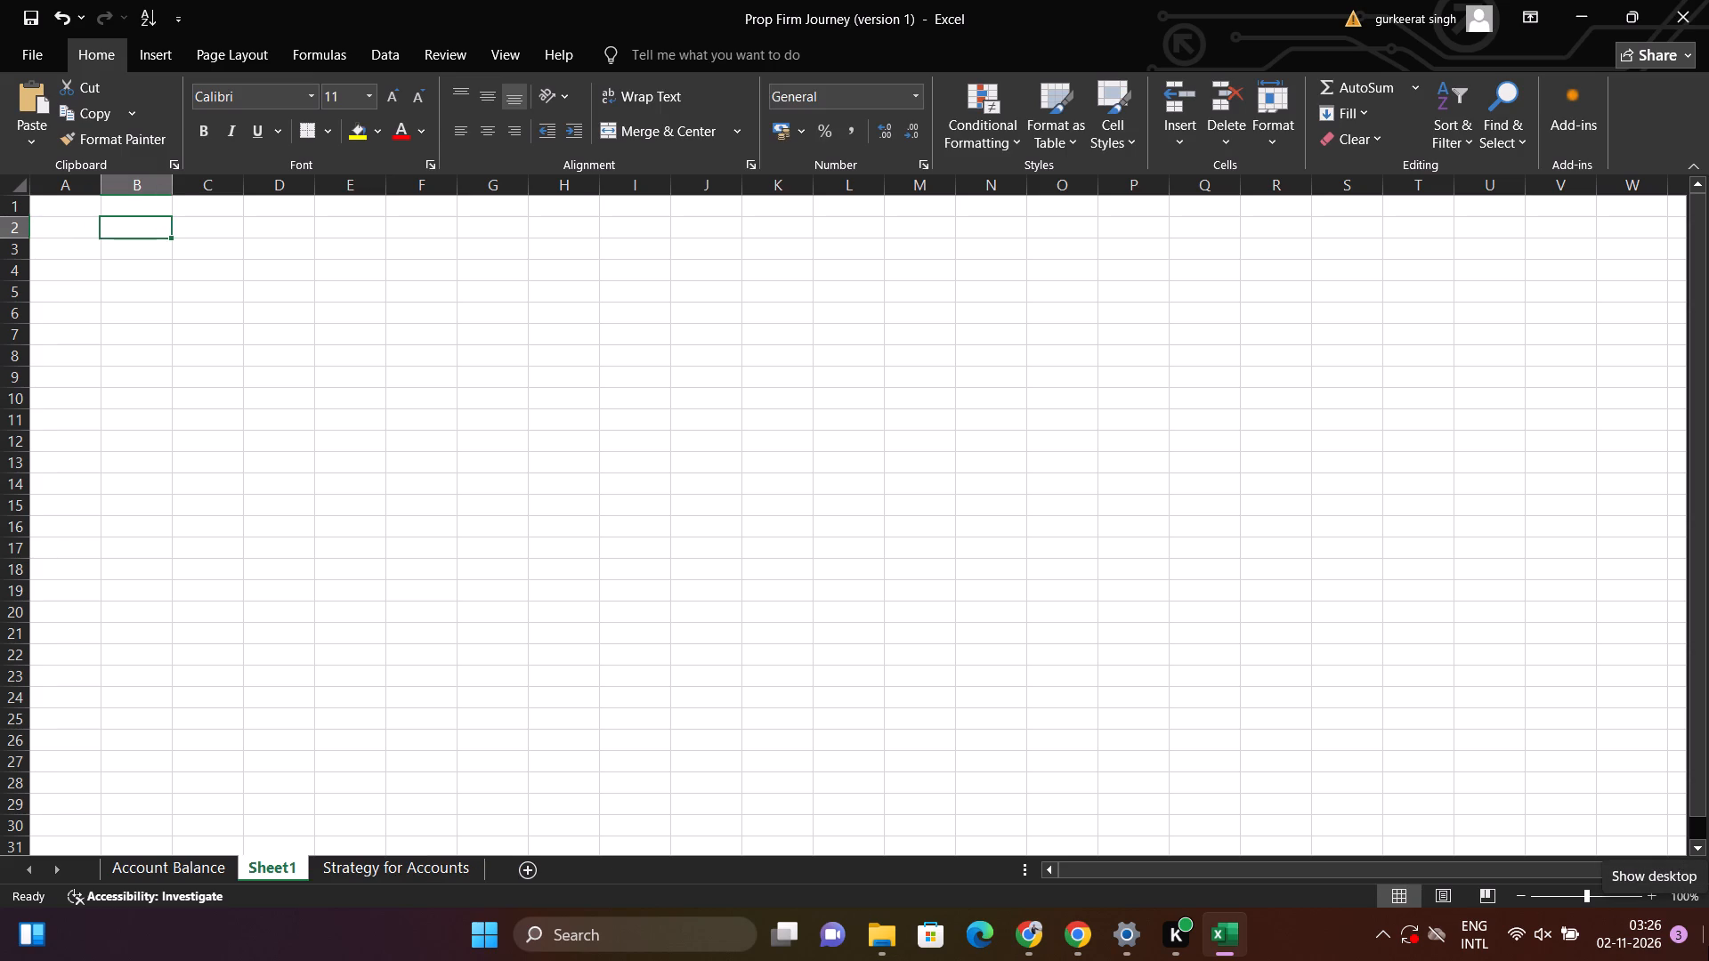
key("Up")
key("Left")
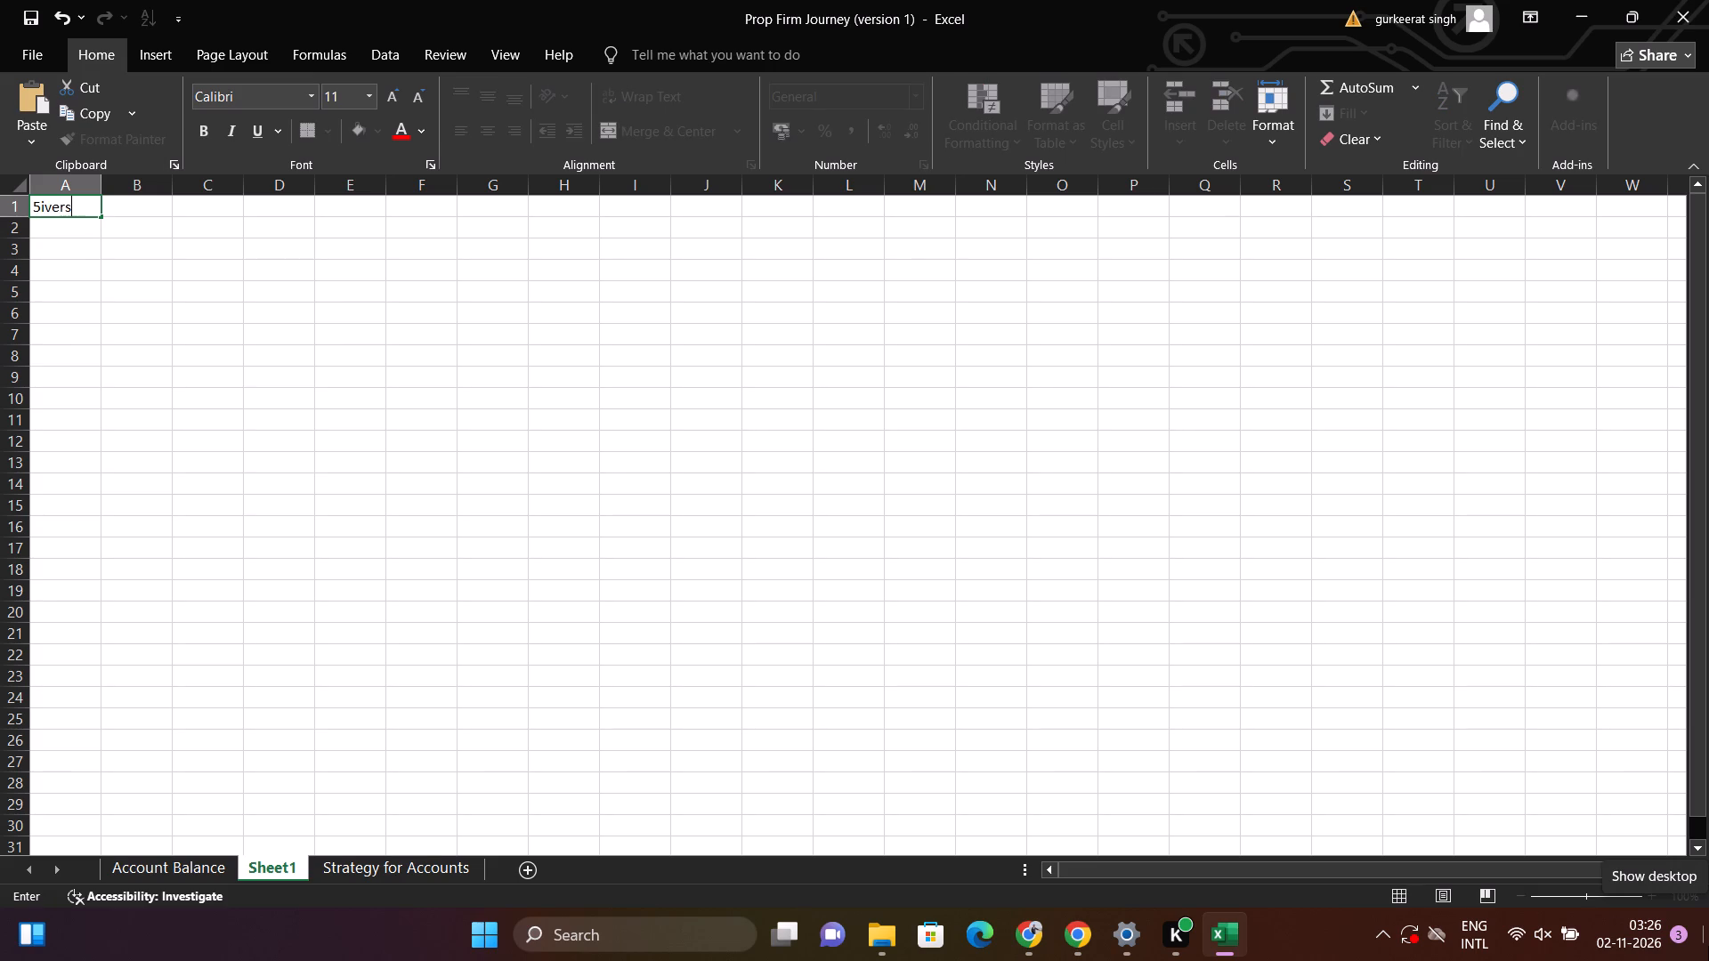
key("Return")
key("Down")
key("Up")
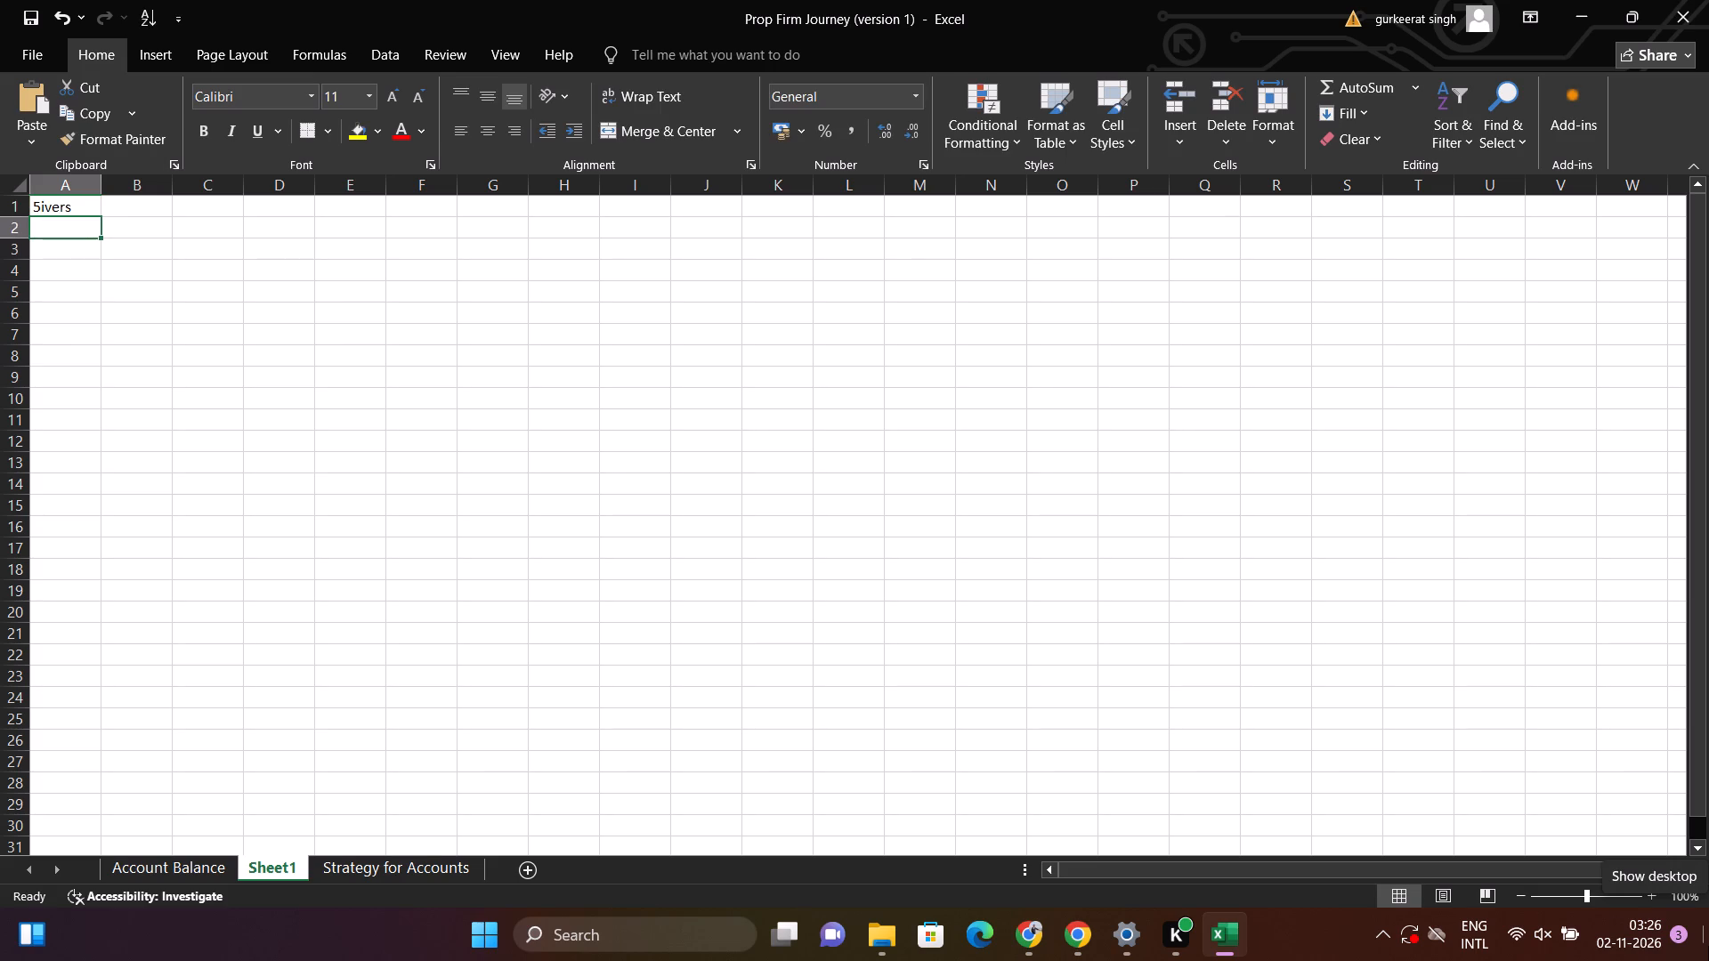
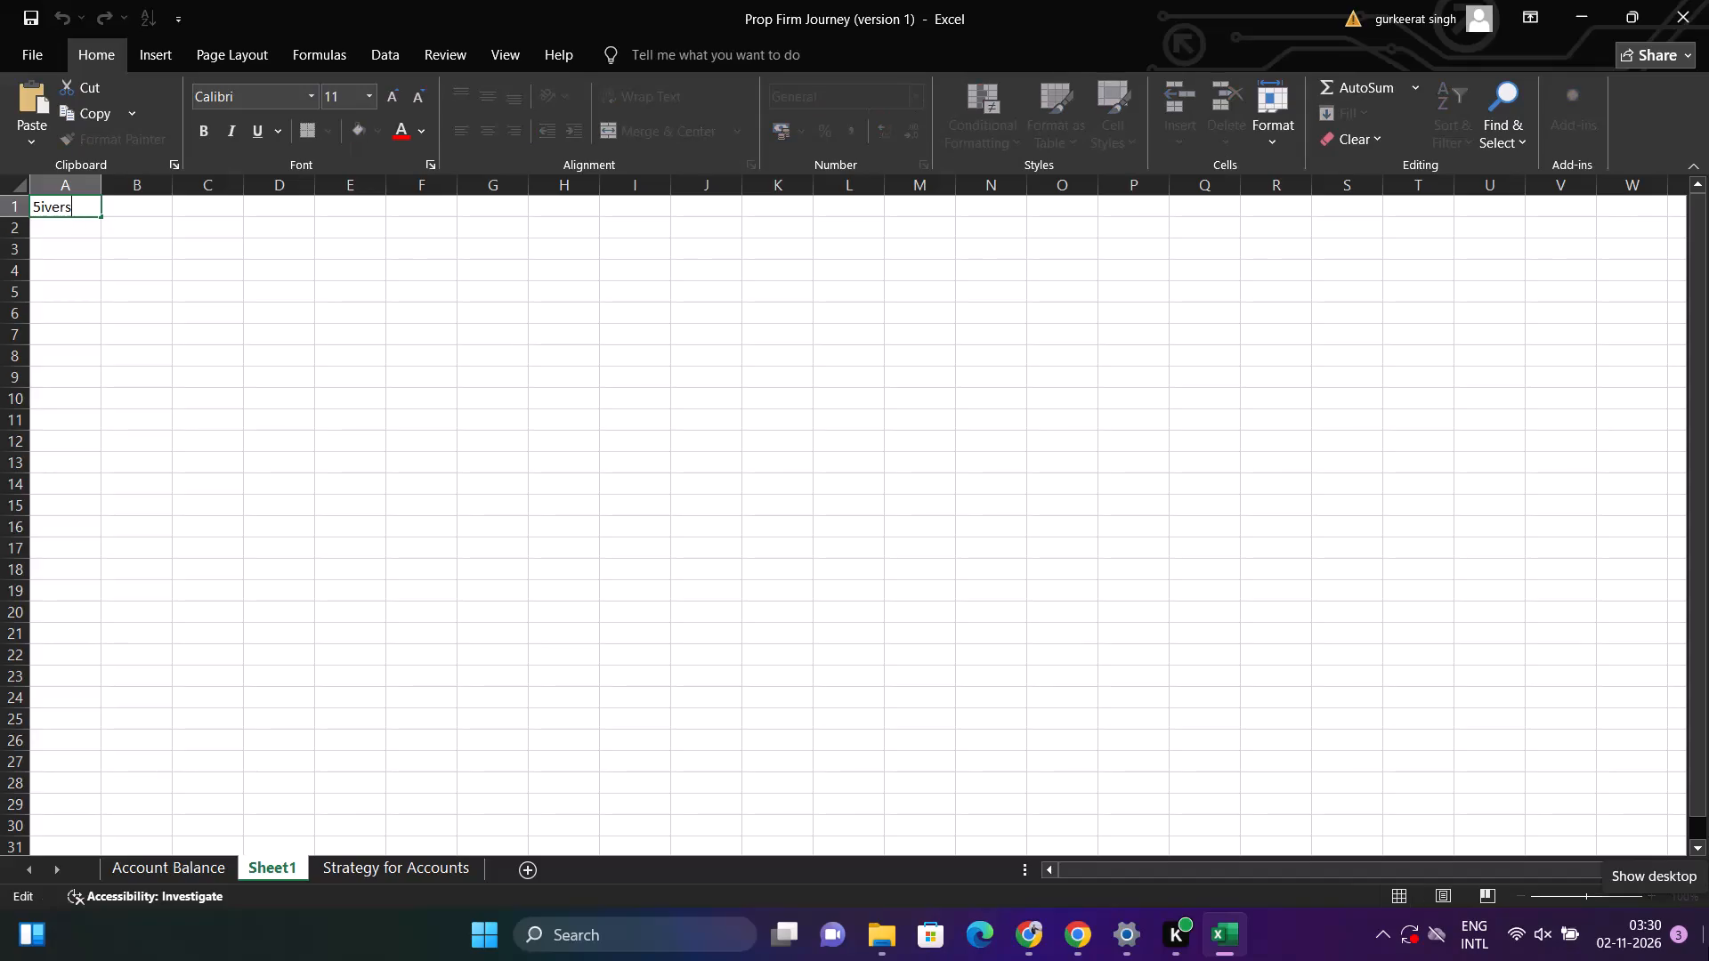
Complete the heading in cell A1 as 5ivers Mohit Competiton.
key("space")
type("ompetito")
key("n")
key("Return")
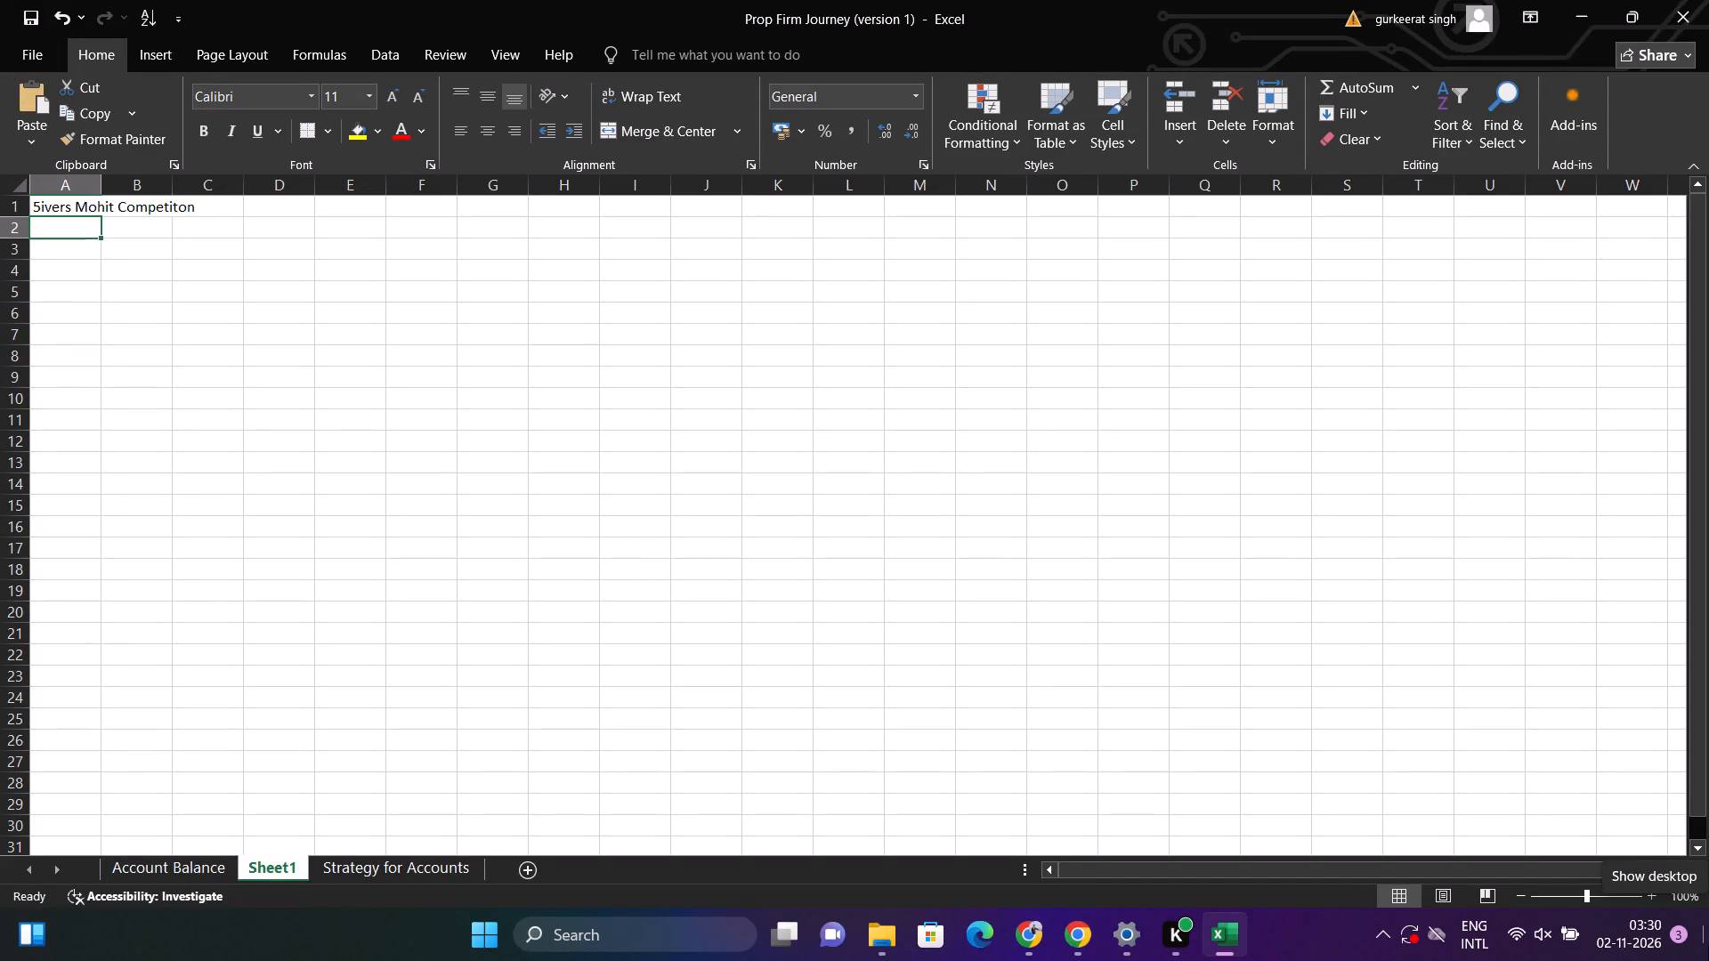
Number the first list entry as 1. in cell A2 below the heading, and select cell B2 beside it.
key("Down")
key("Up")
type("1.")
key("space")
key("Return")
key("Up")
key("Right")
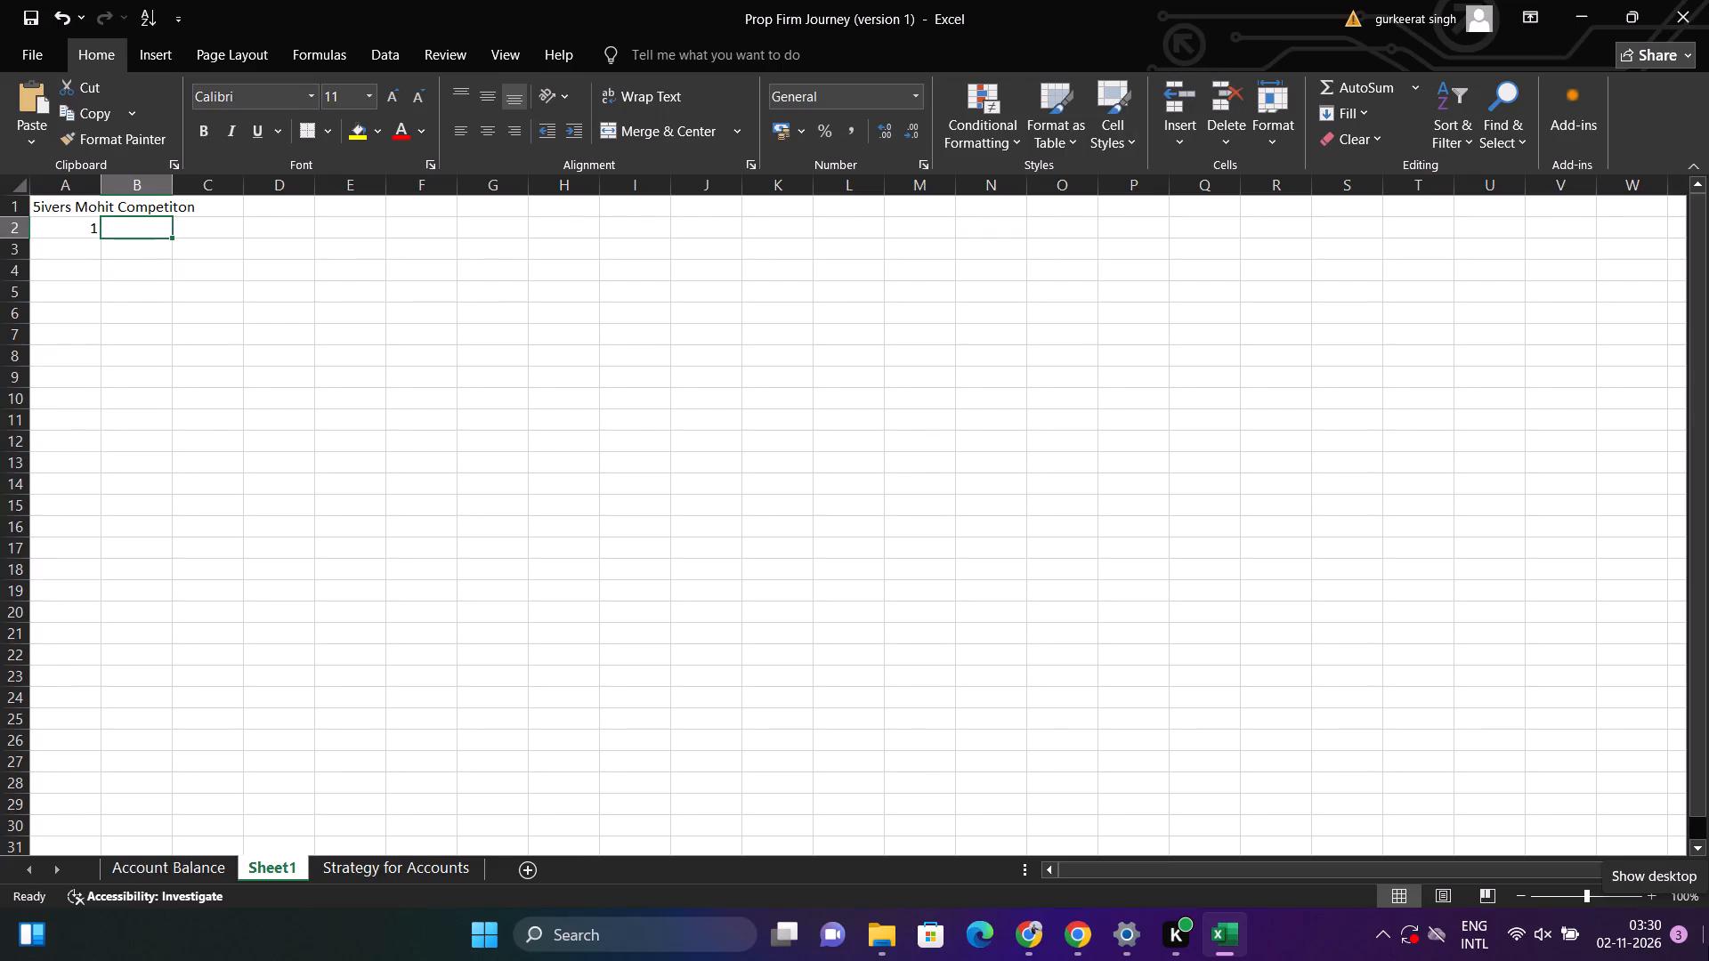
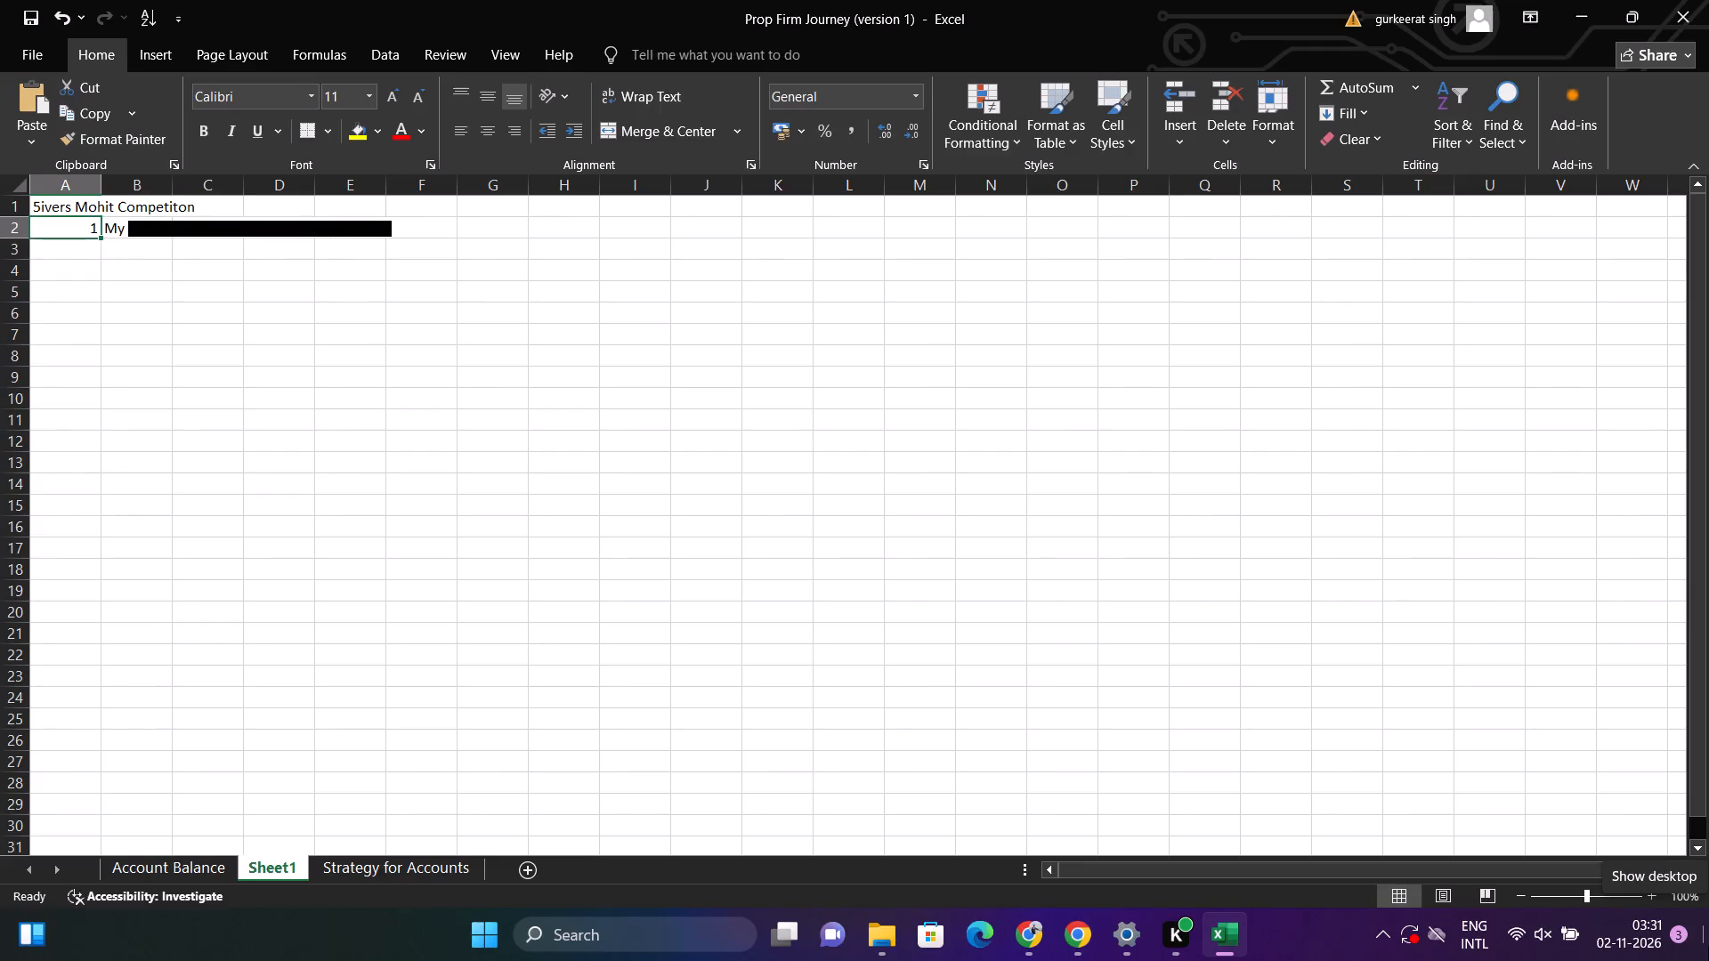
Continue the list numbering down column A with 2, 3 and 4 in cells A3 to A5.
key("2")
key("Return")
key("3")
key("Return")
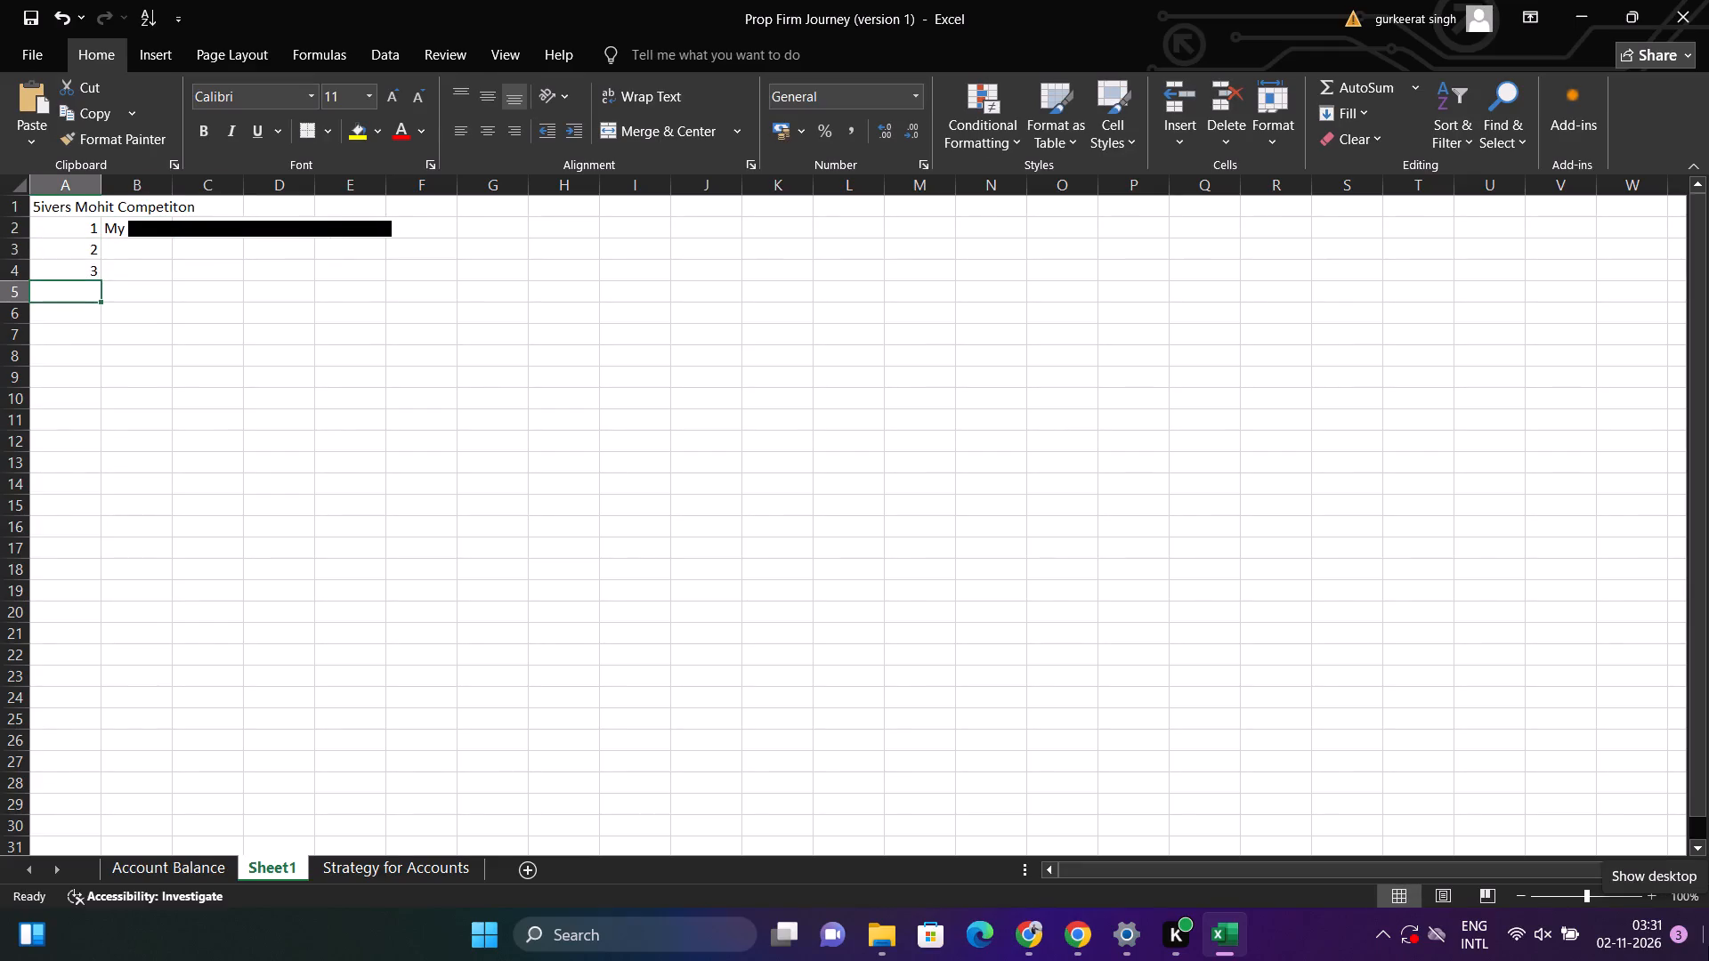
key("Up")
key("Right")
key("Up")
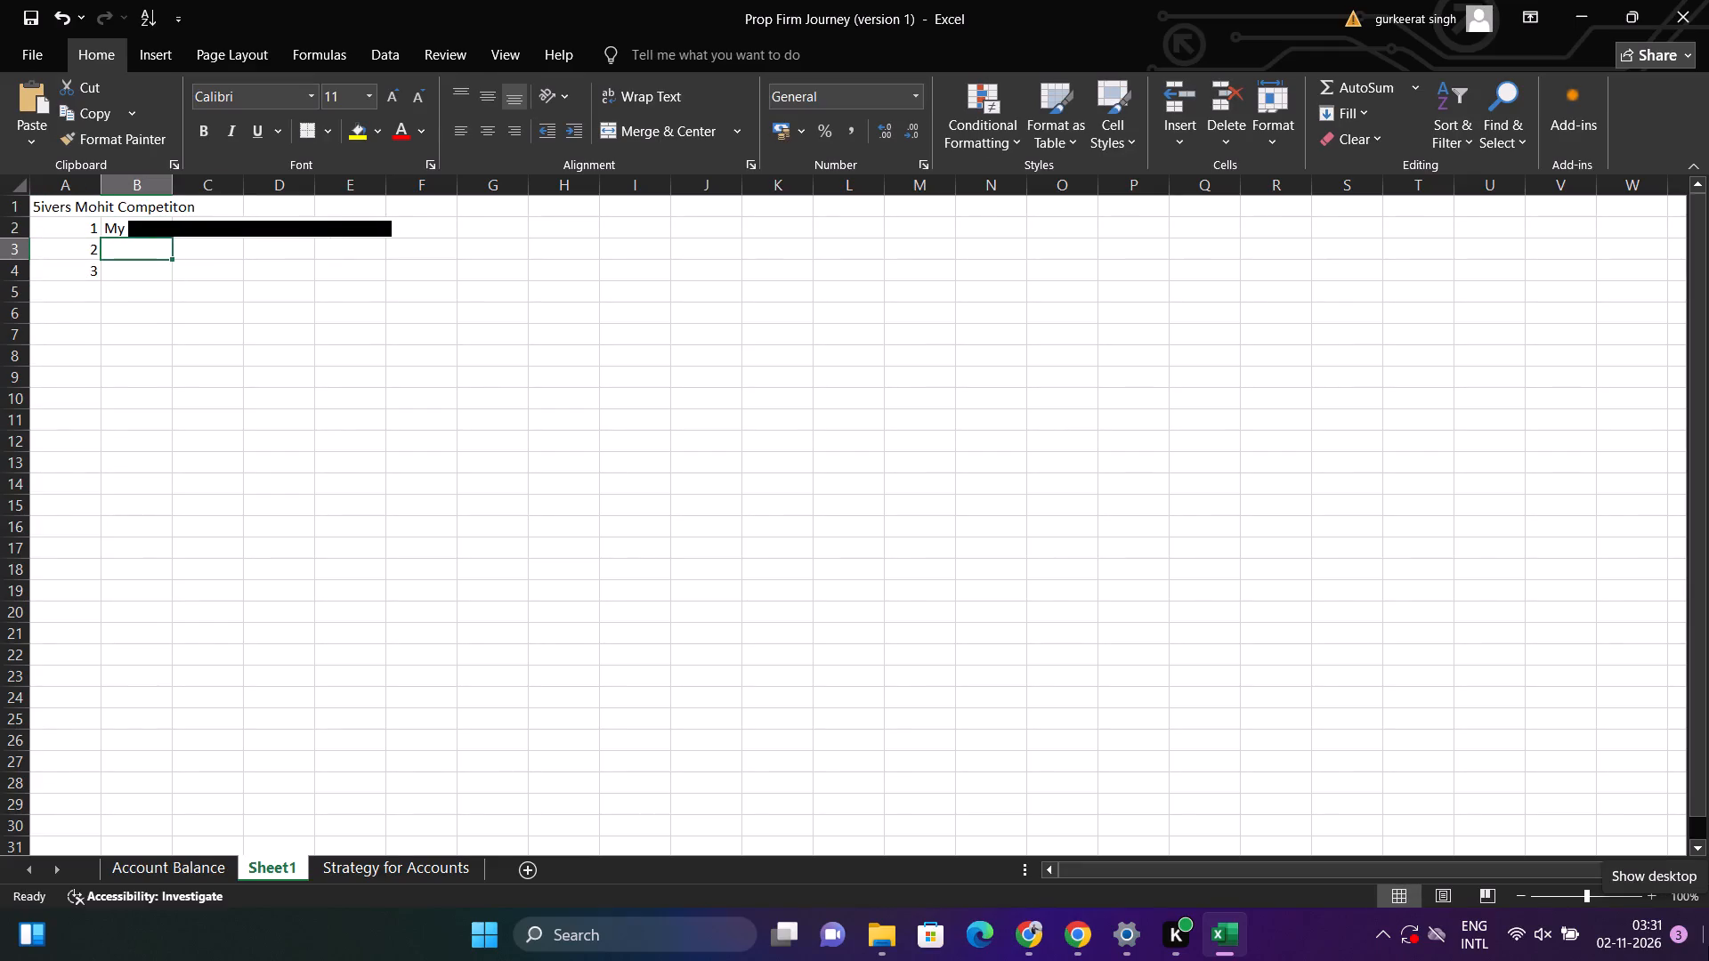
key("Down")
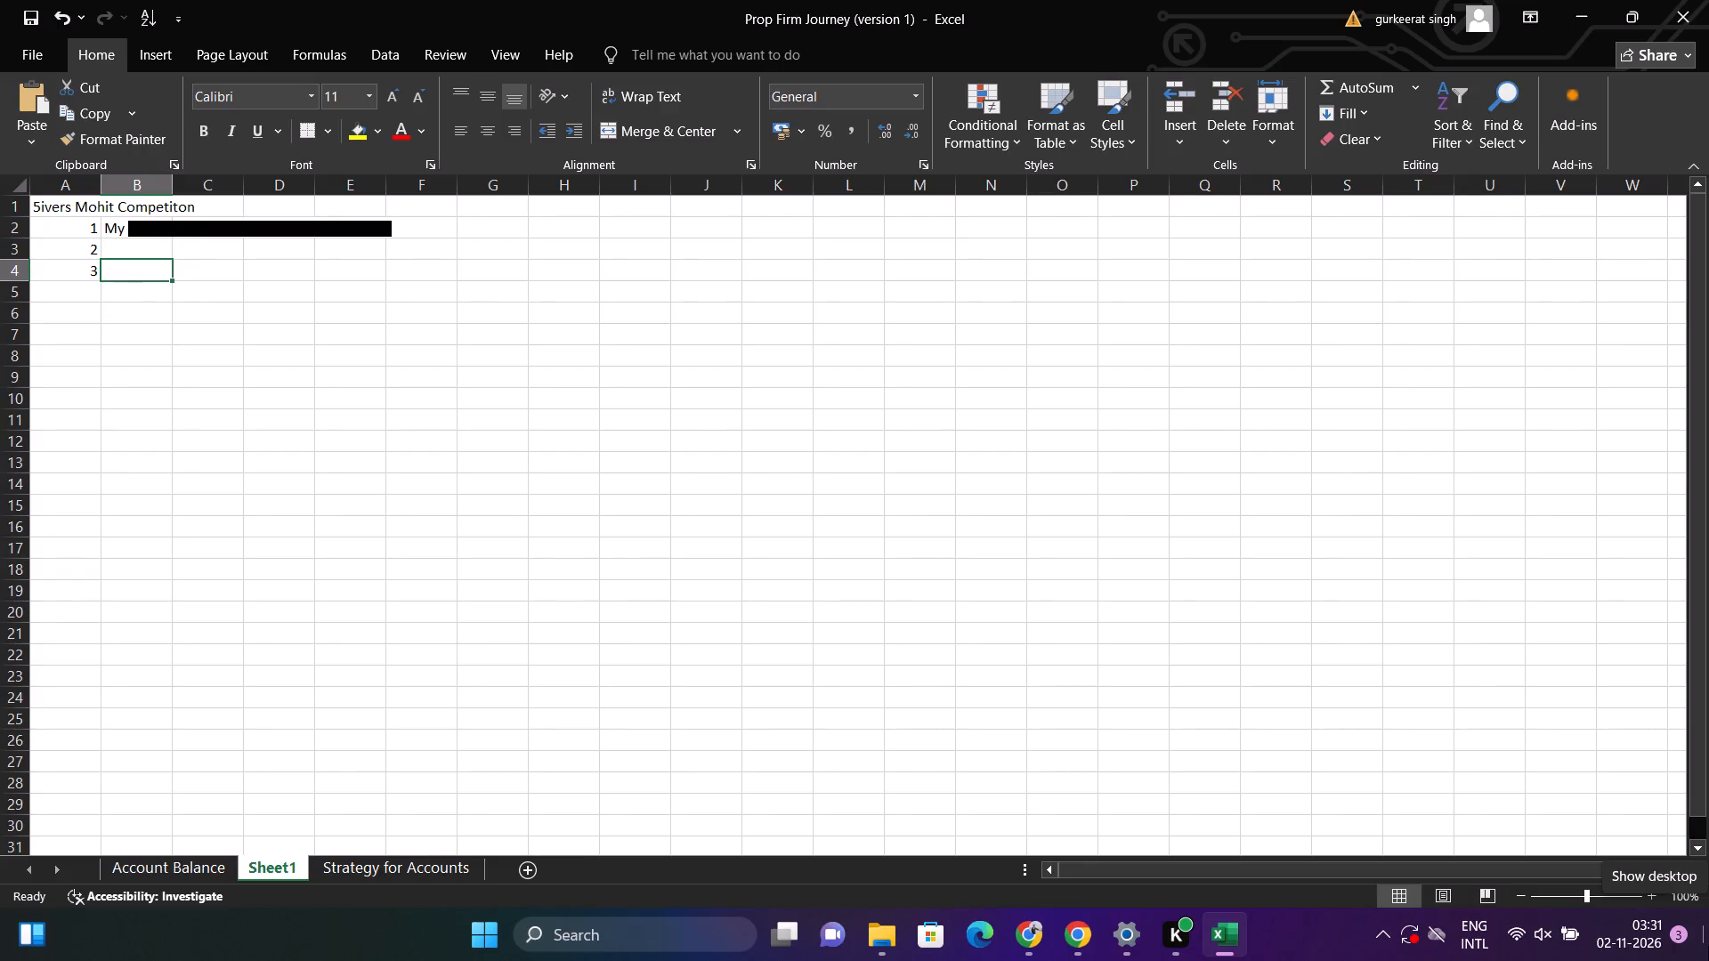
key("Left")
key("Down")
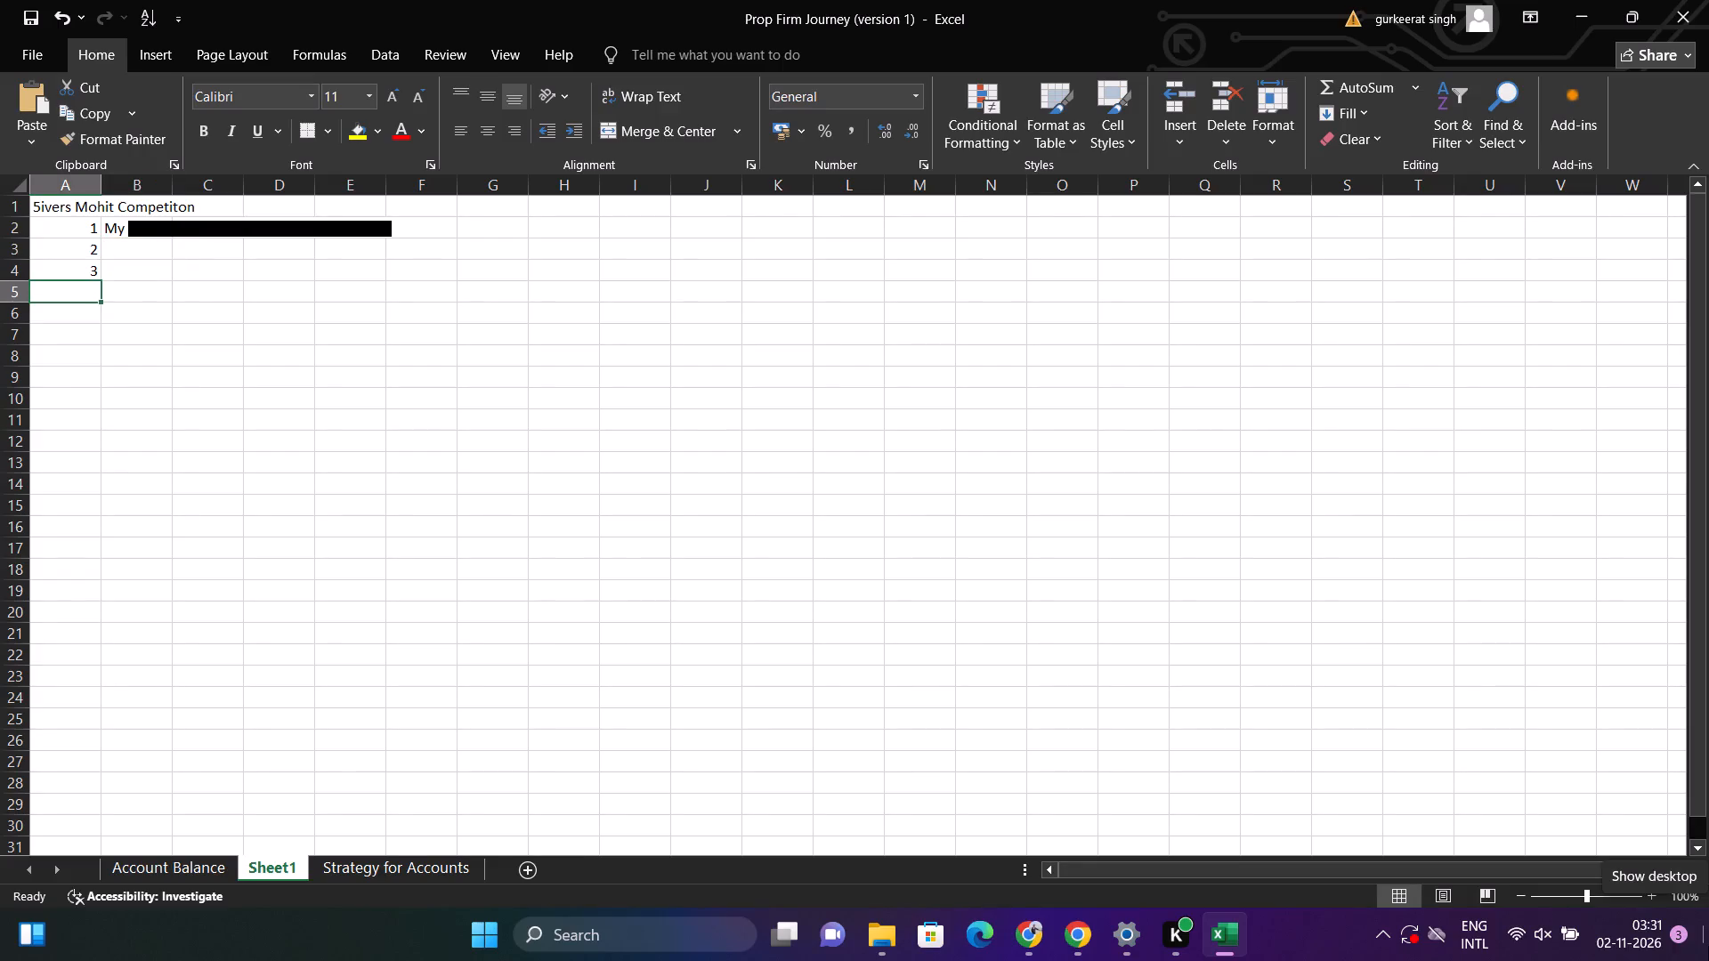
key("4")
key("Return")
Enter mummy phone in cell B5 as the description beside list number 4.
key("Up")
key("Right")
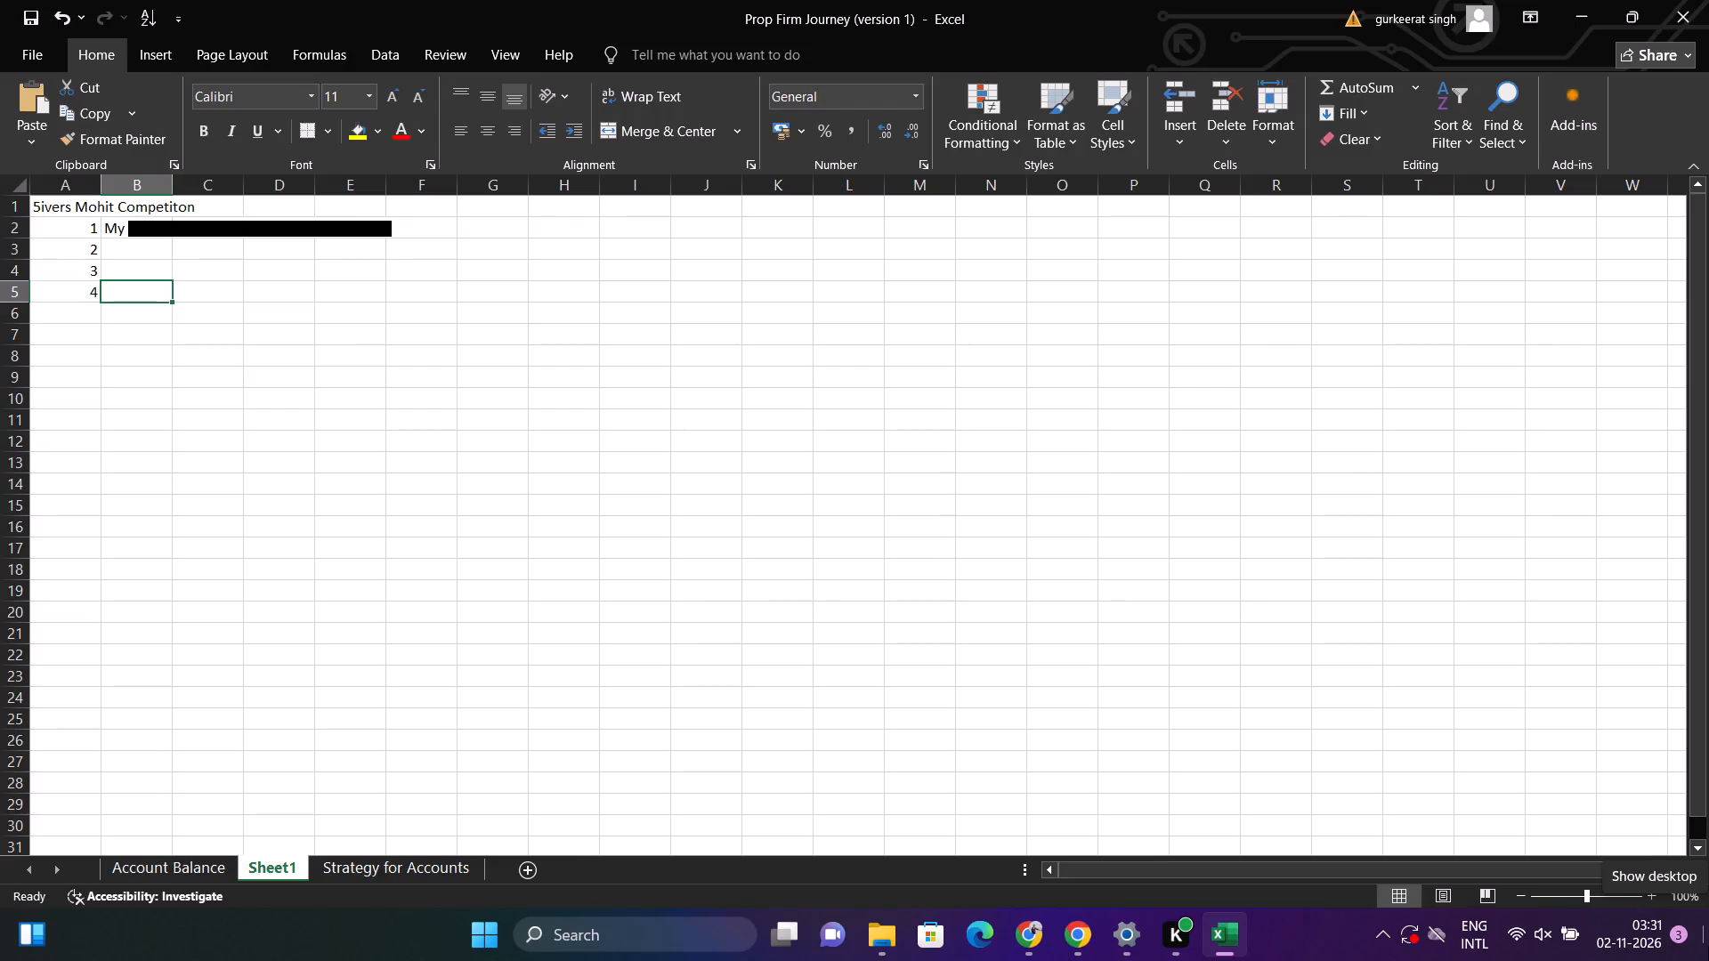
type("mummy phone")
key("Return")
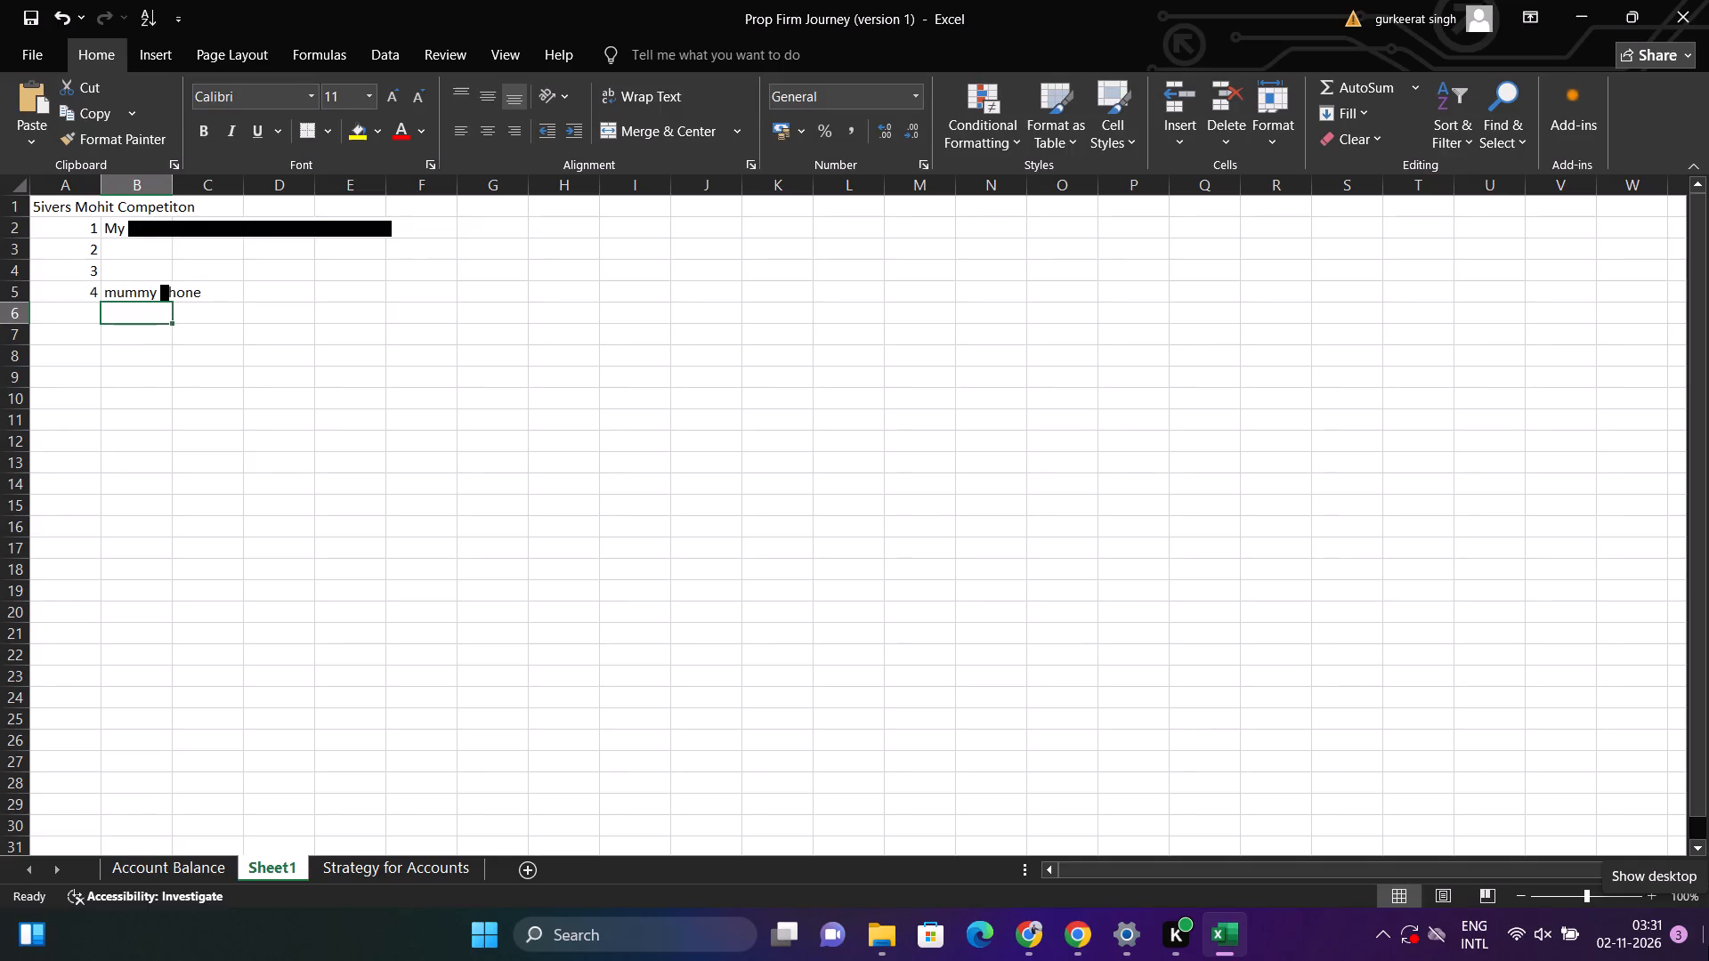
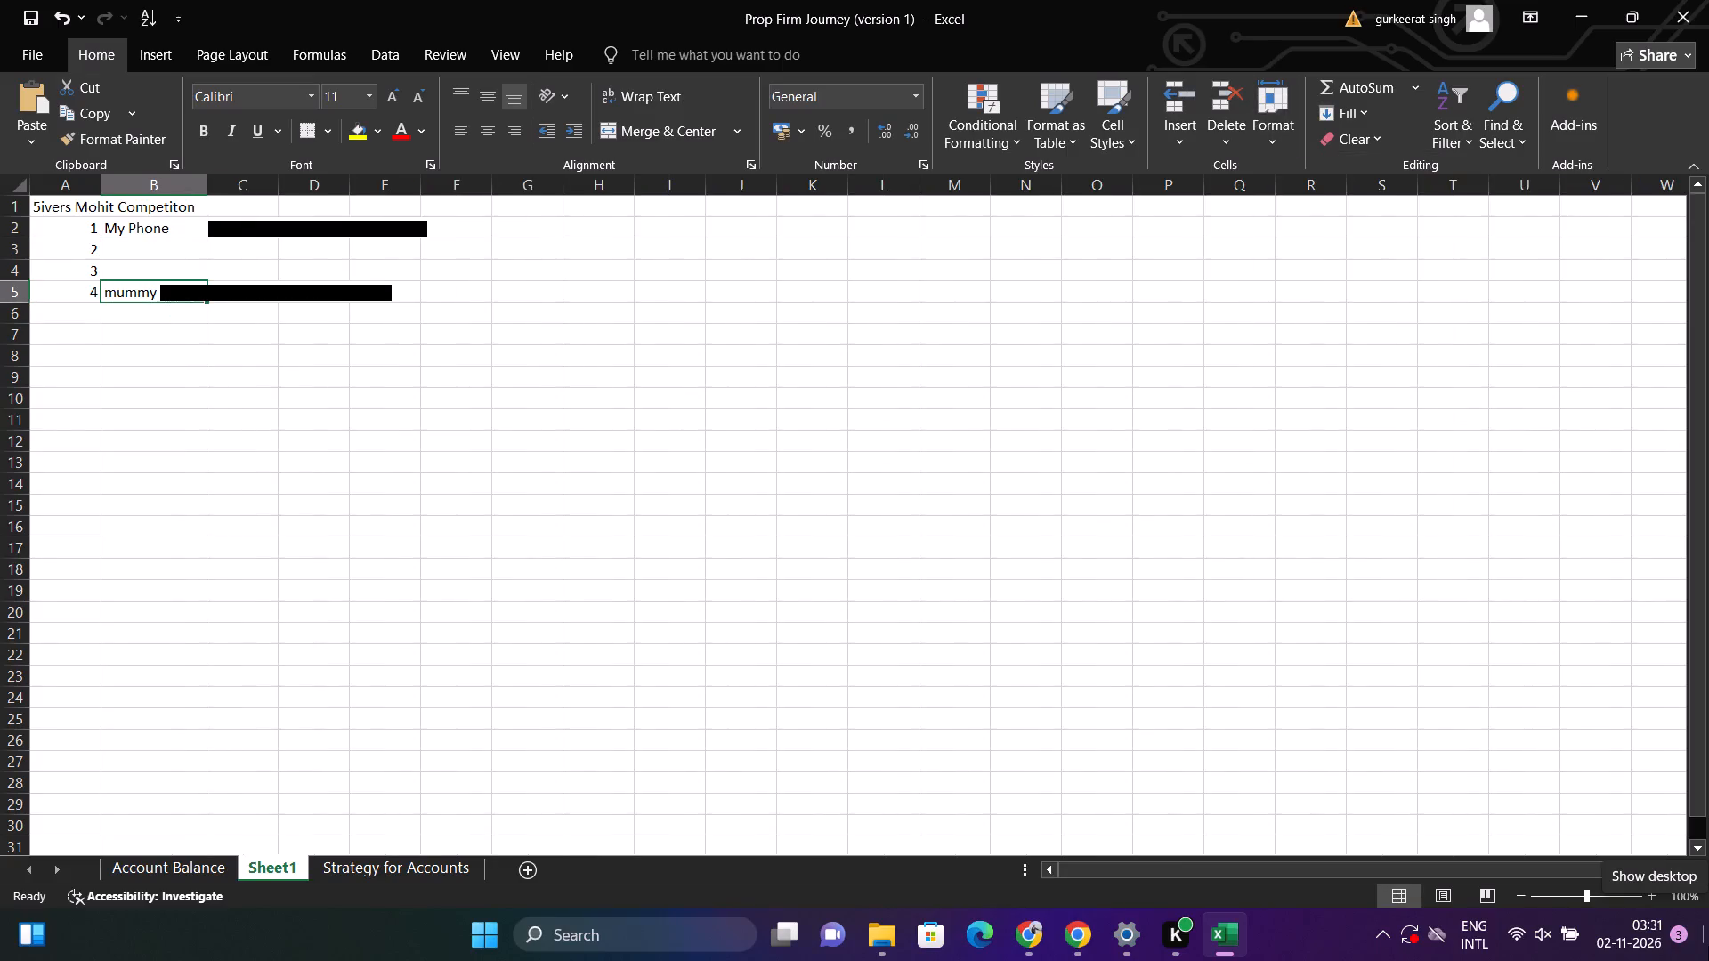
Fill in the descriptions for list numbers 2 and 3, with Ipad in cell B3 and tablet in cell B4.
key("Up")
key("Return")
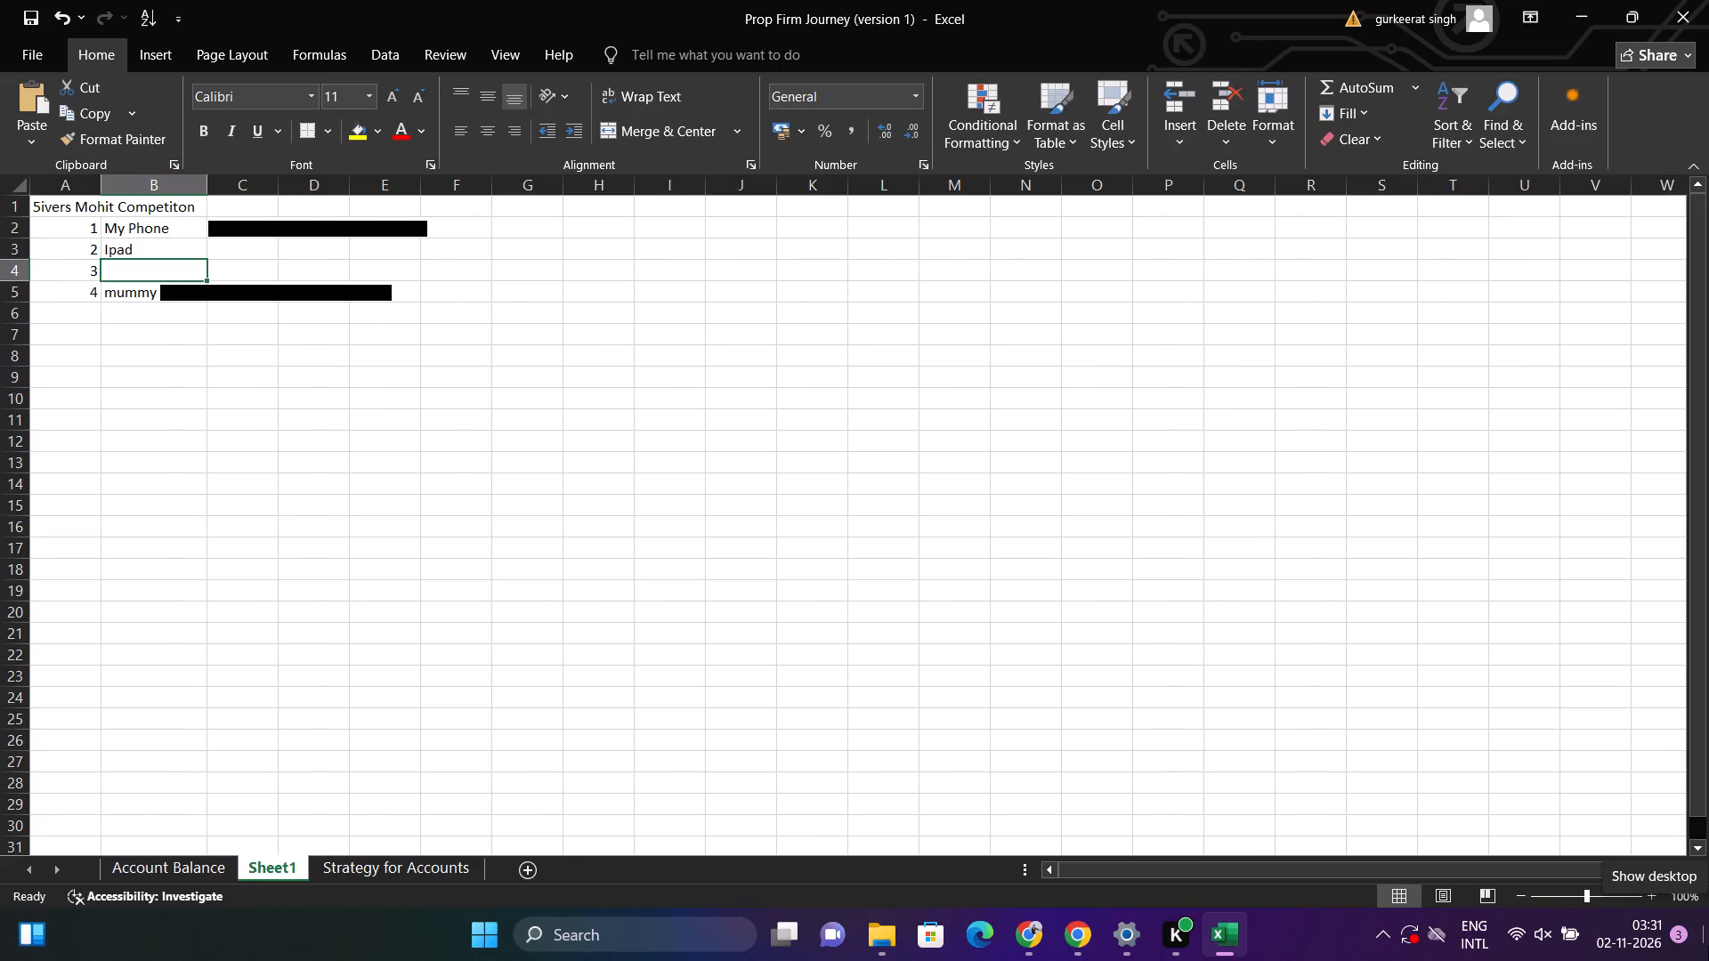
type("tablet")
key("Return")
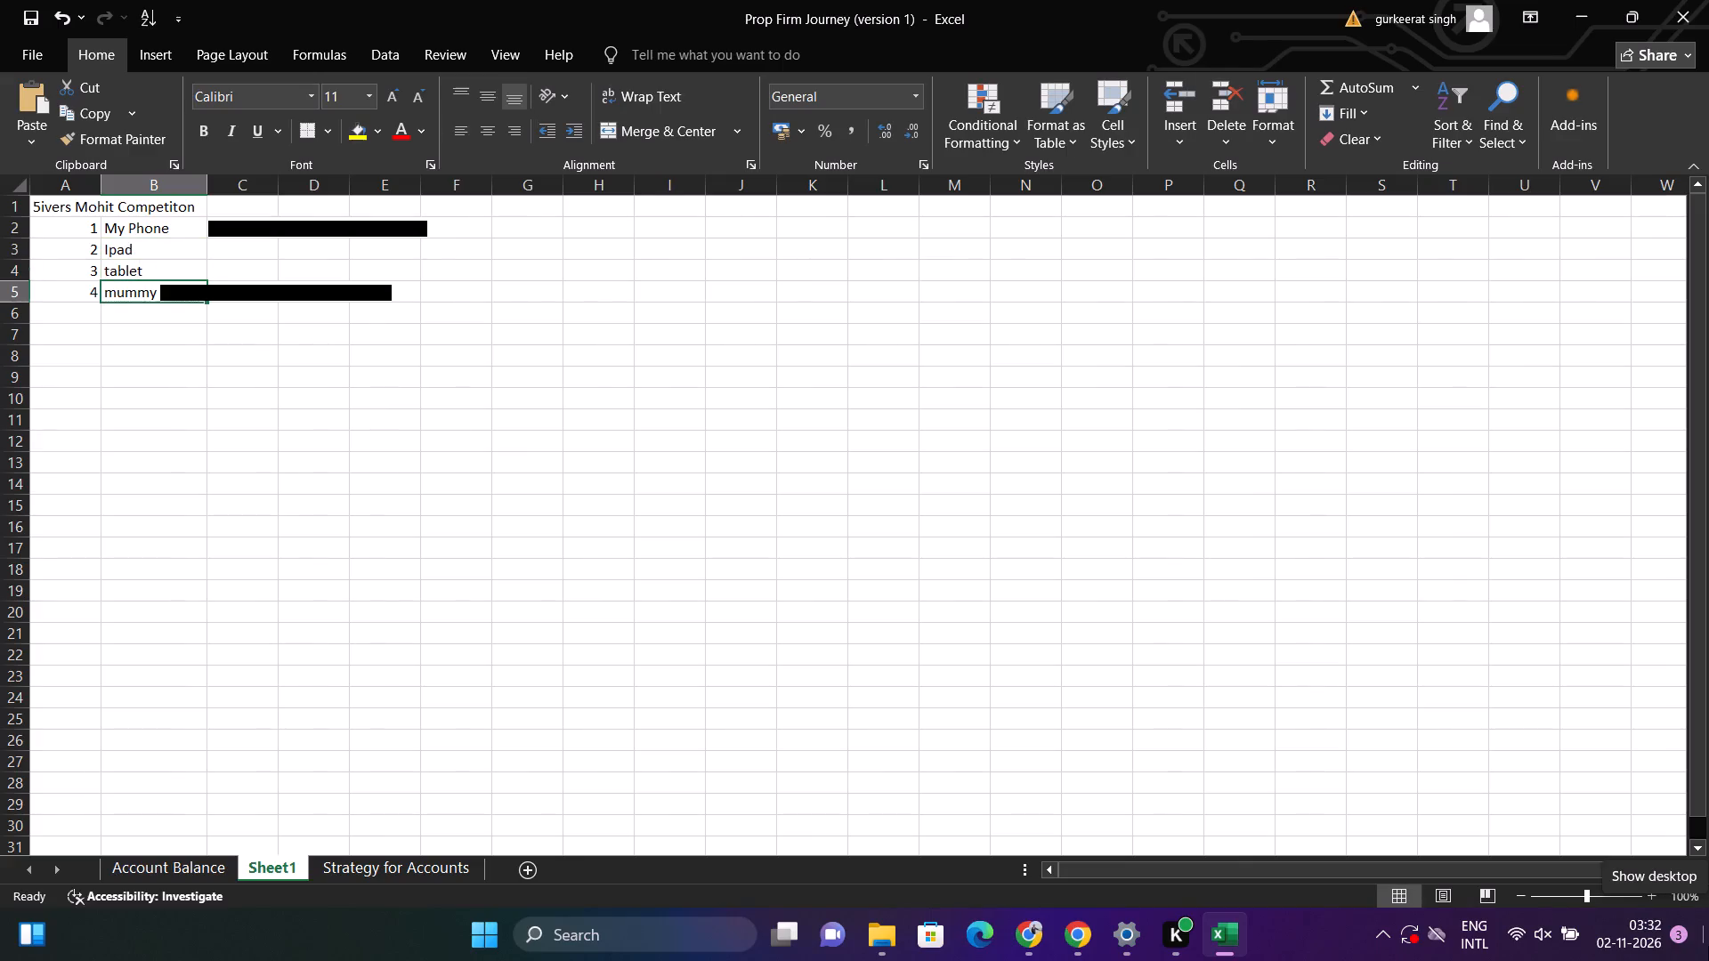
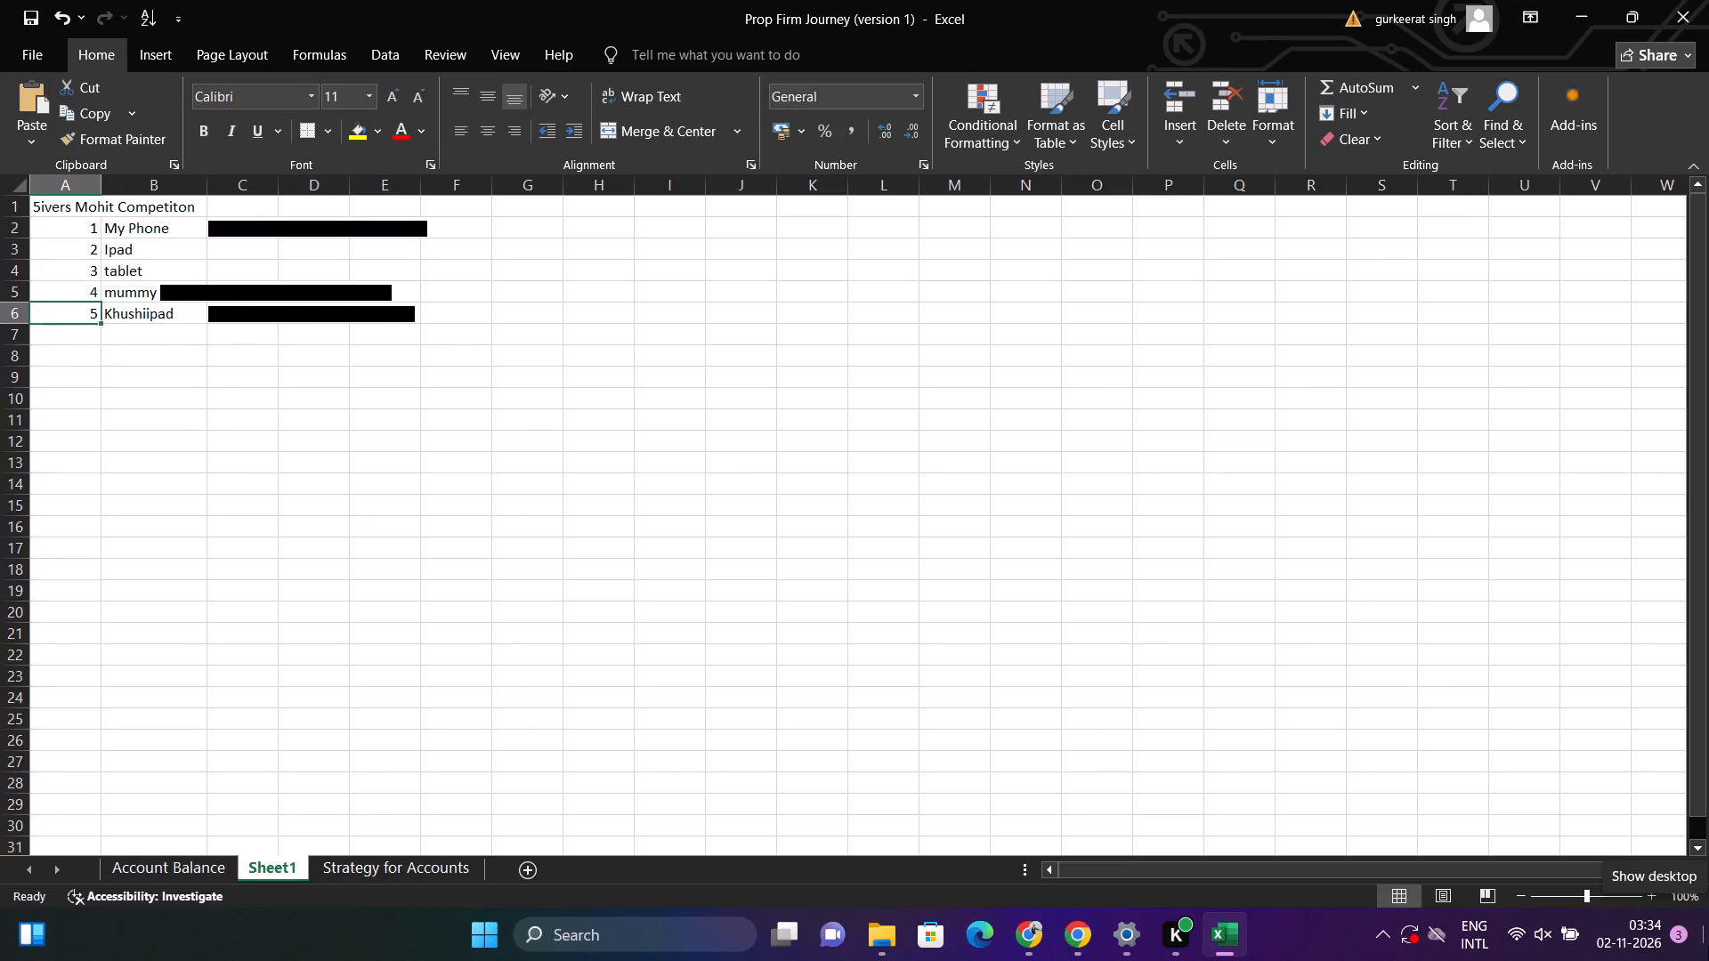
Select the empty cell C4 beside the tablet entry in the device list.
key("Right")
key("Up")
key("Up")
key("Right")
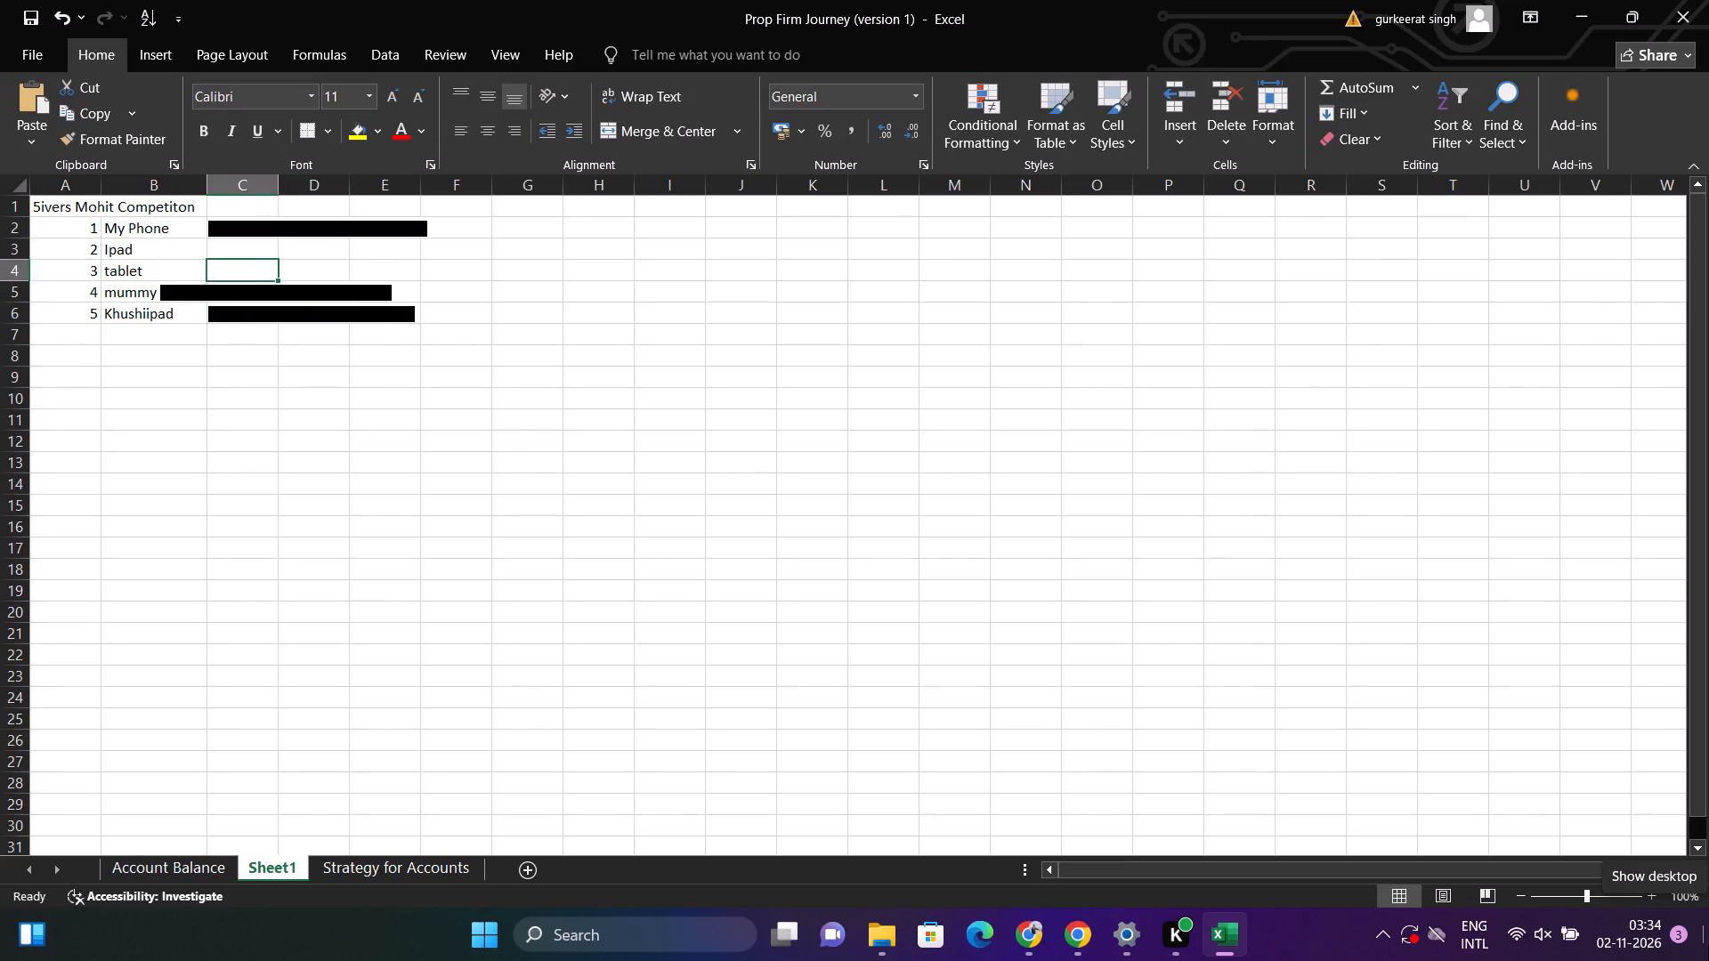
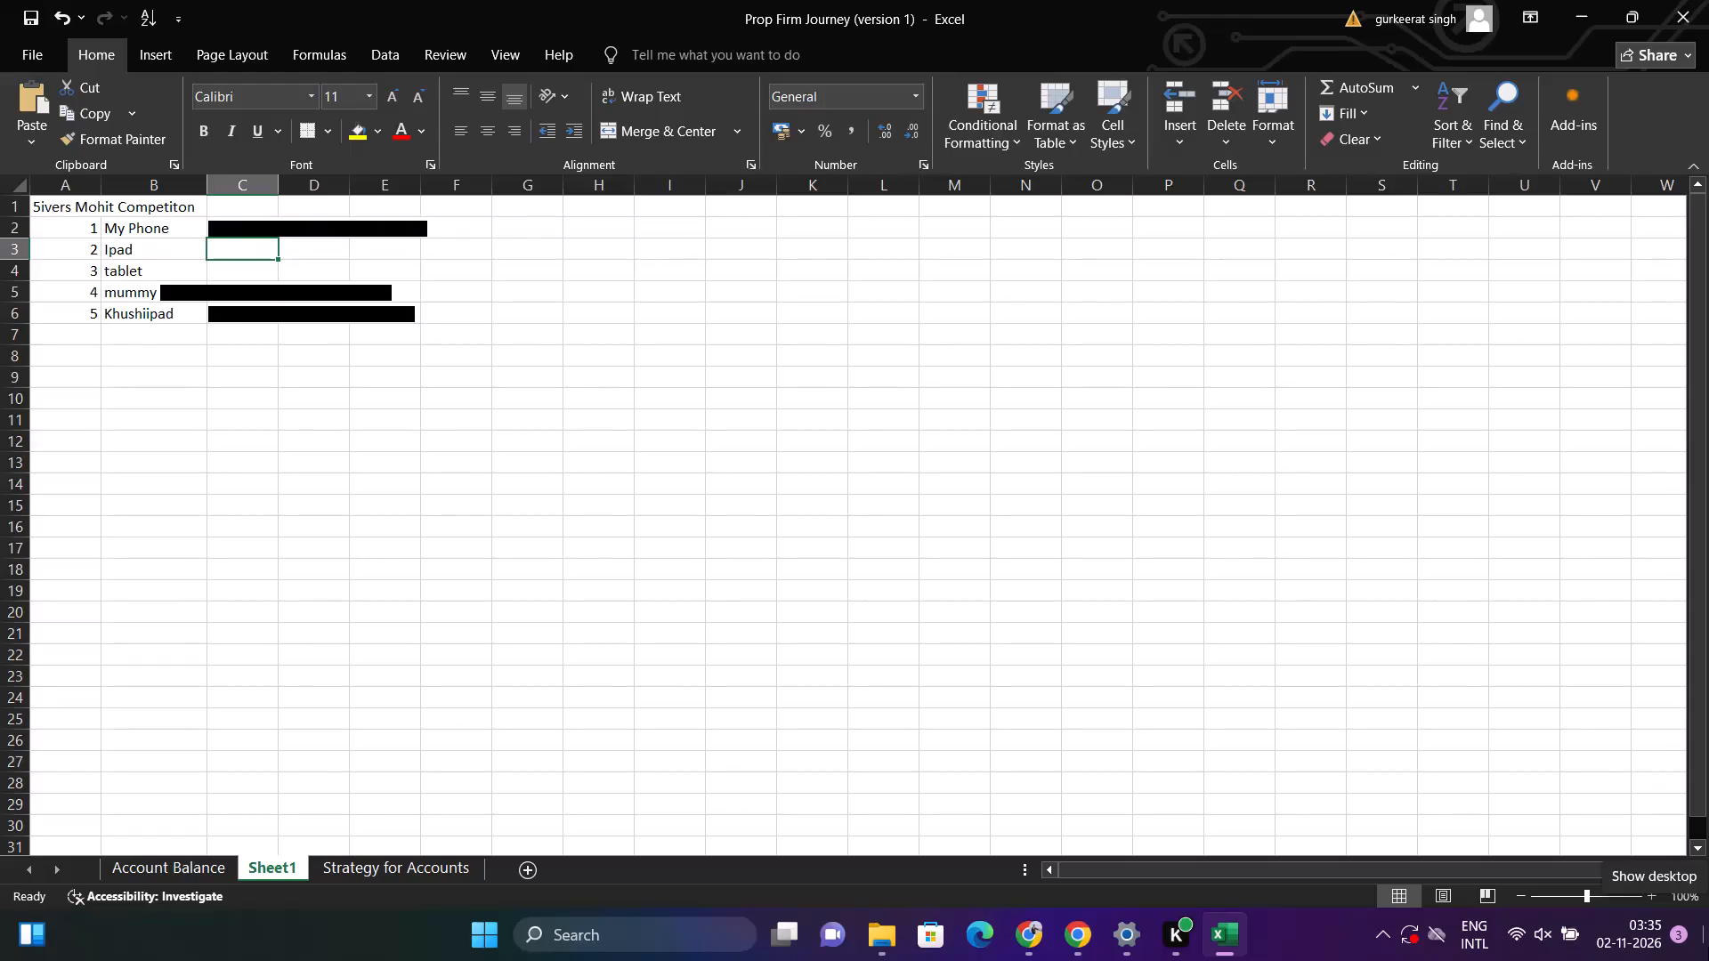
Enter the Gmail address for the Ipad entry in cell C3, completing it with the mail domain.
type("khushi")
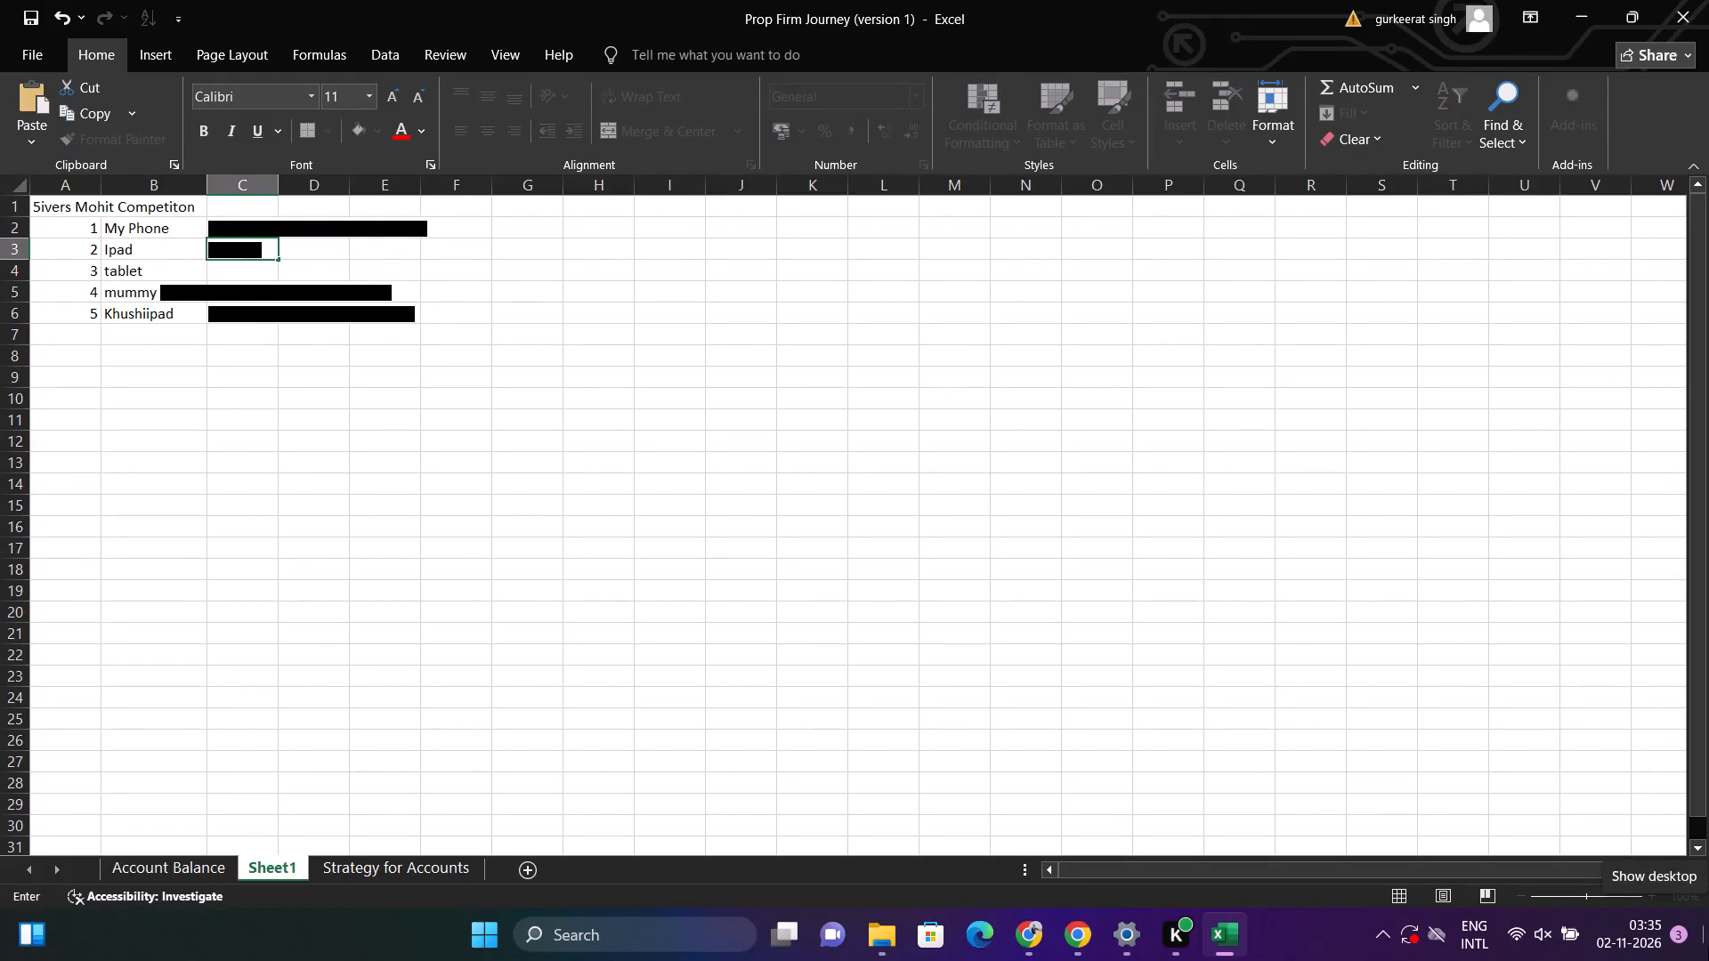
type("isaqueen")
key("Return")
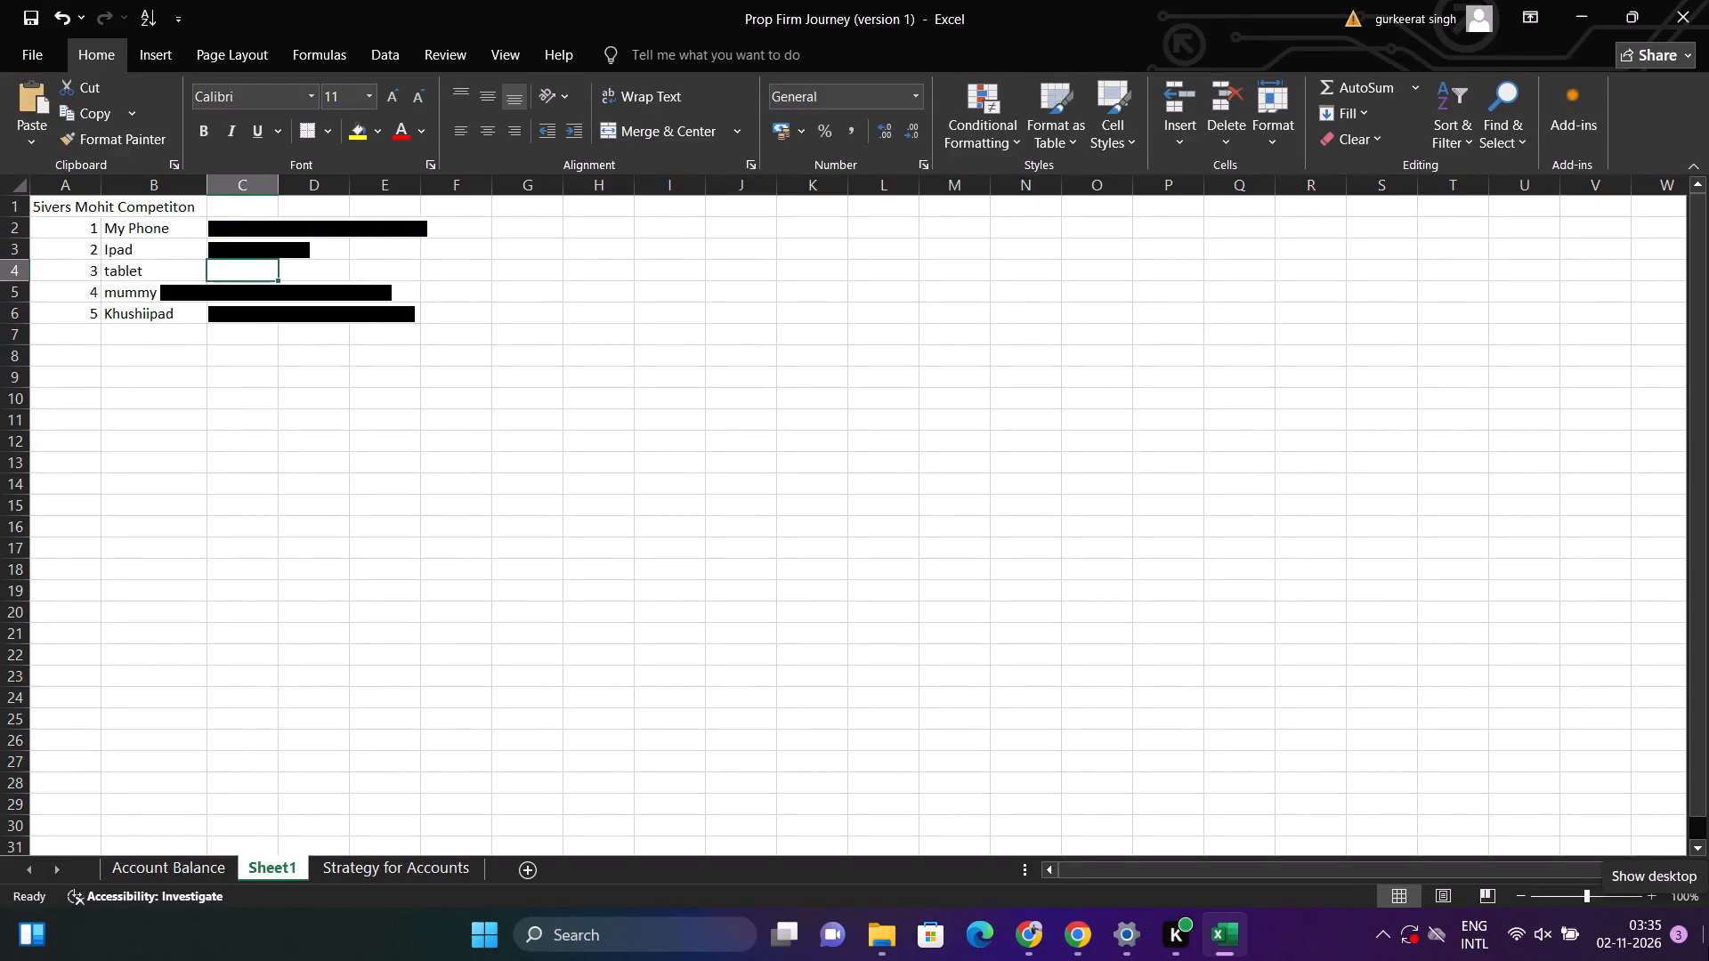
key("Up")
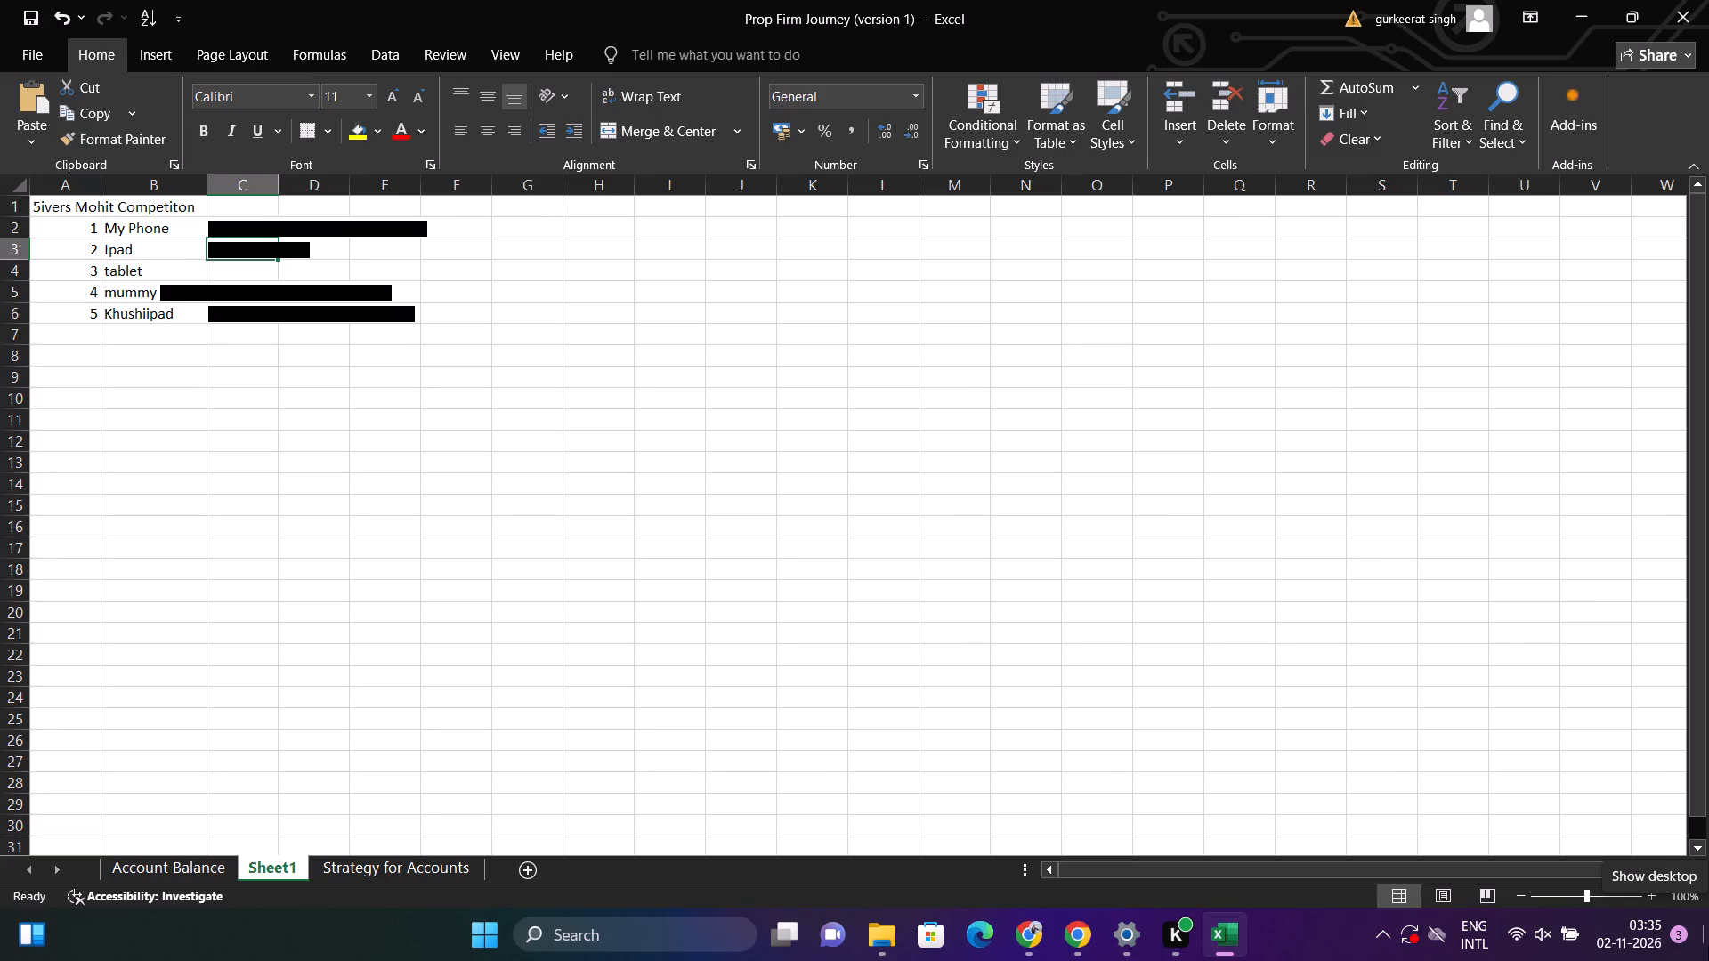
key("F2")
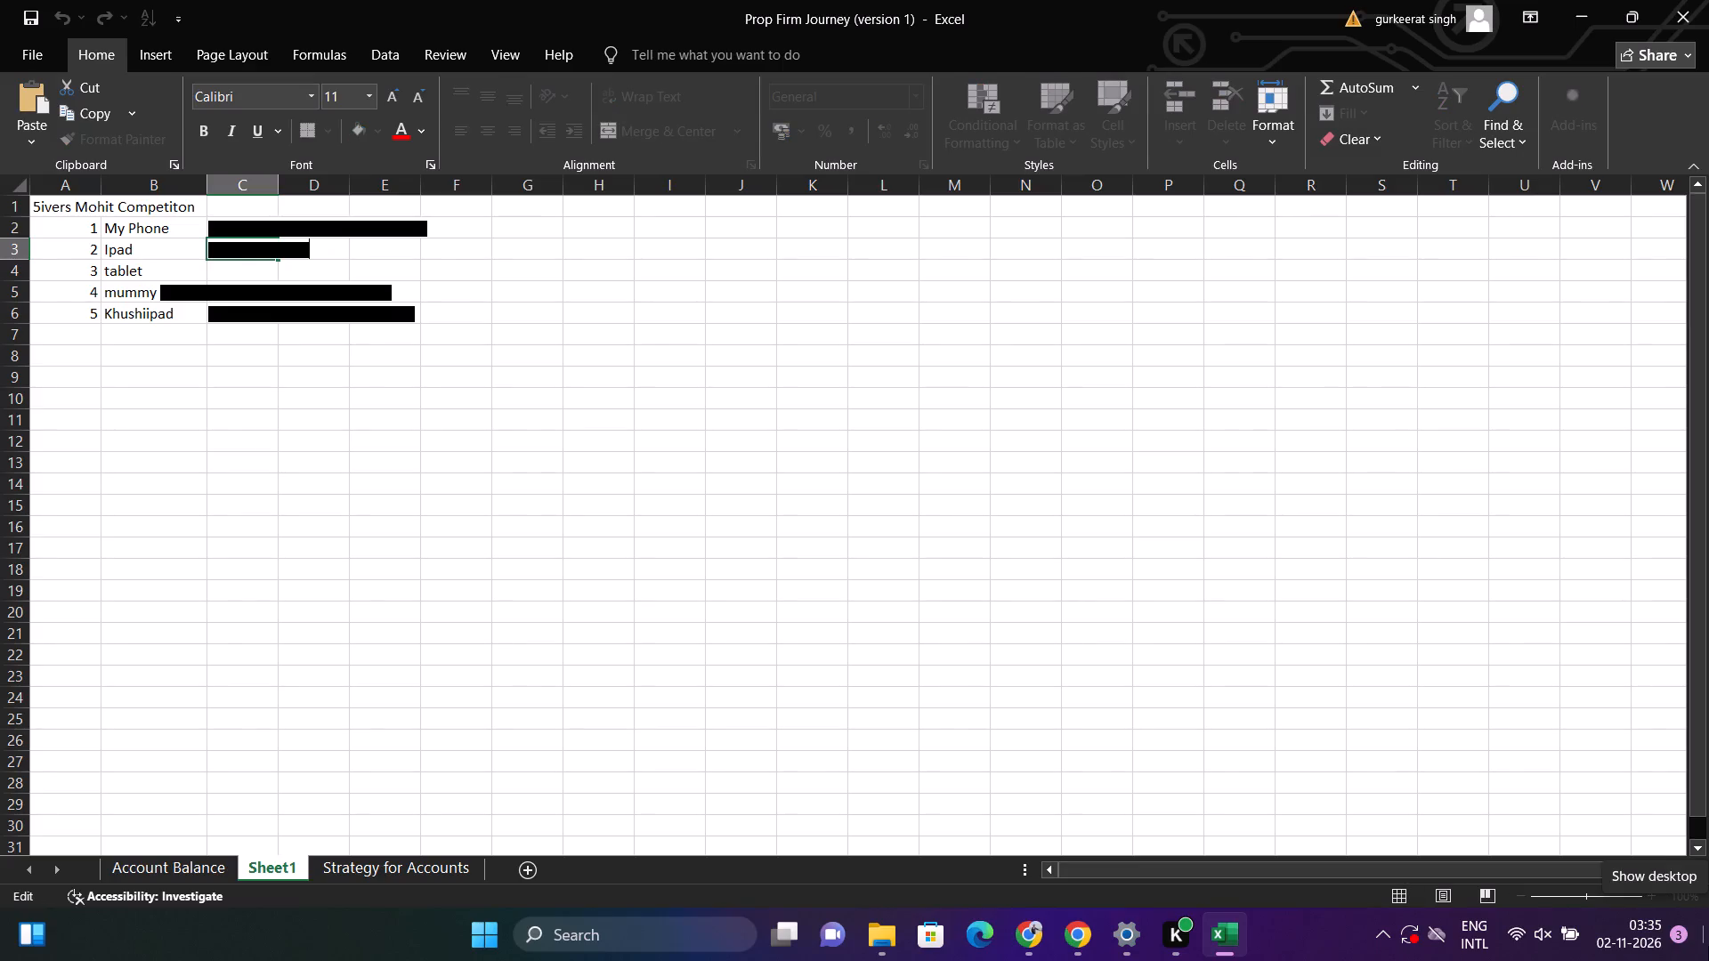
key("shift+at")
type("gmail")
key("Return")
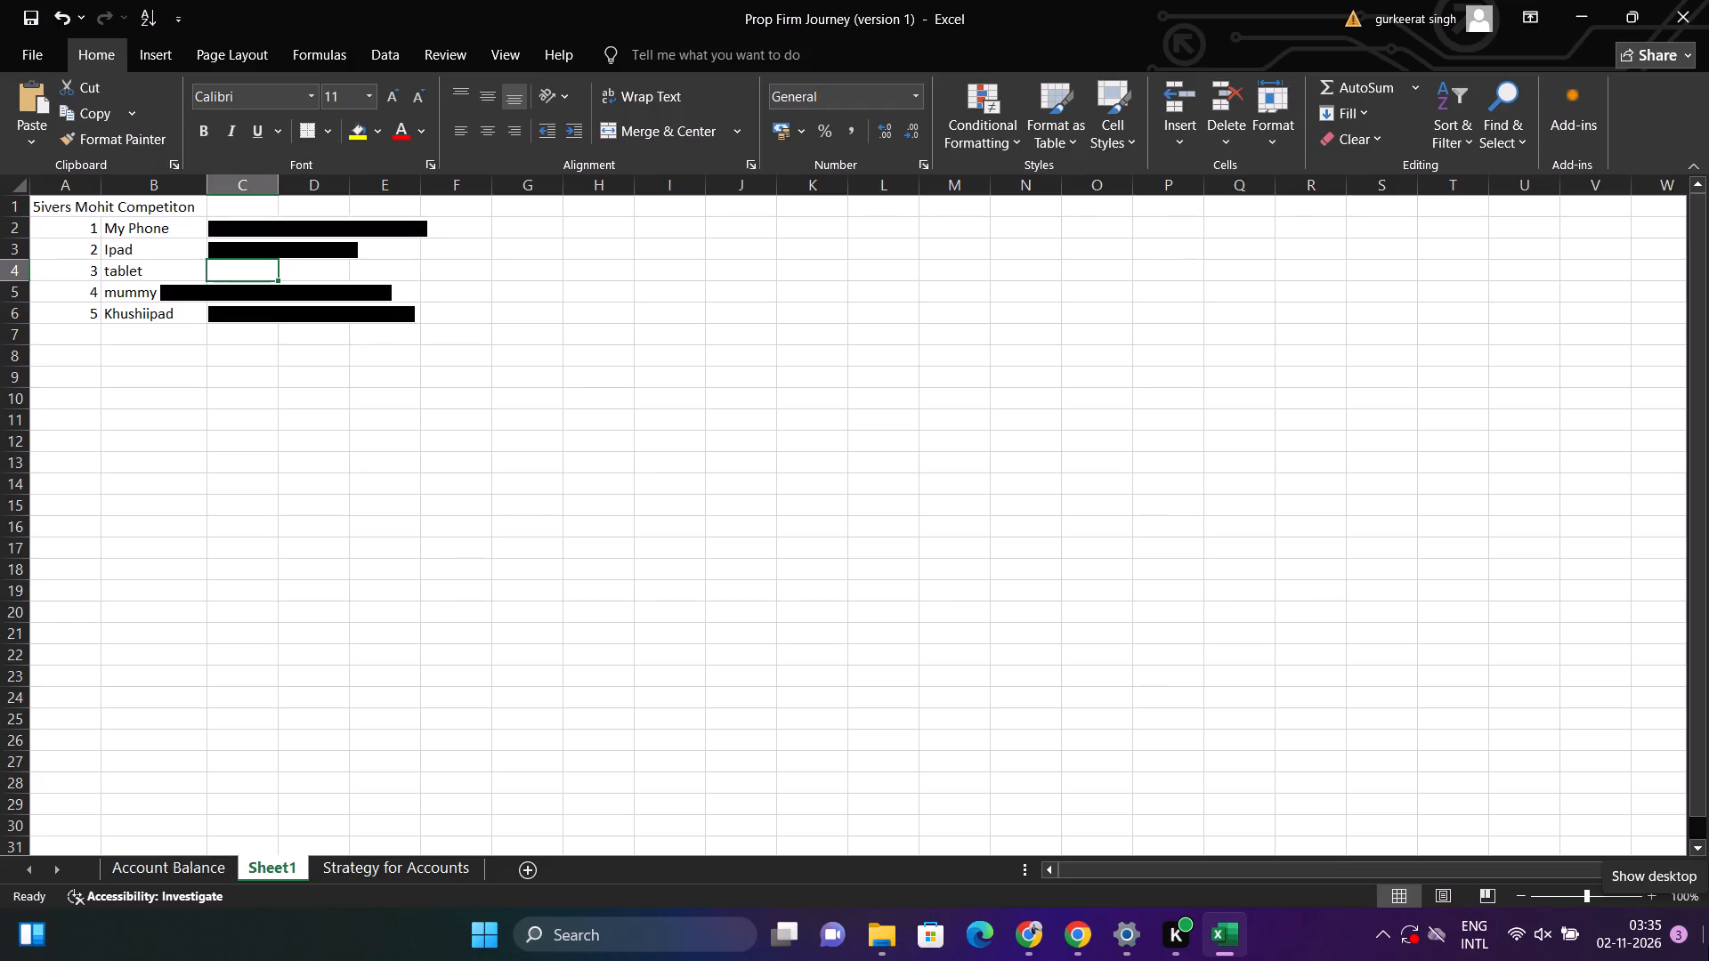
Switch from the Prop Firm Journey workbook to another open window.
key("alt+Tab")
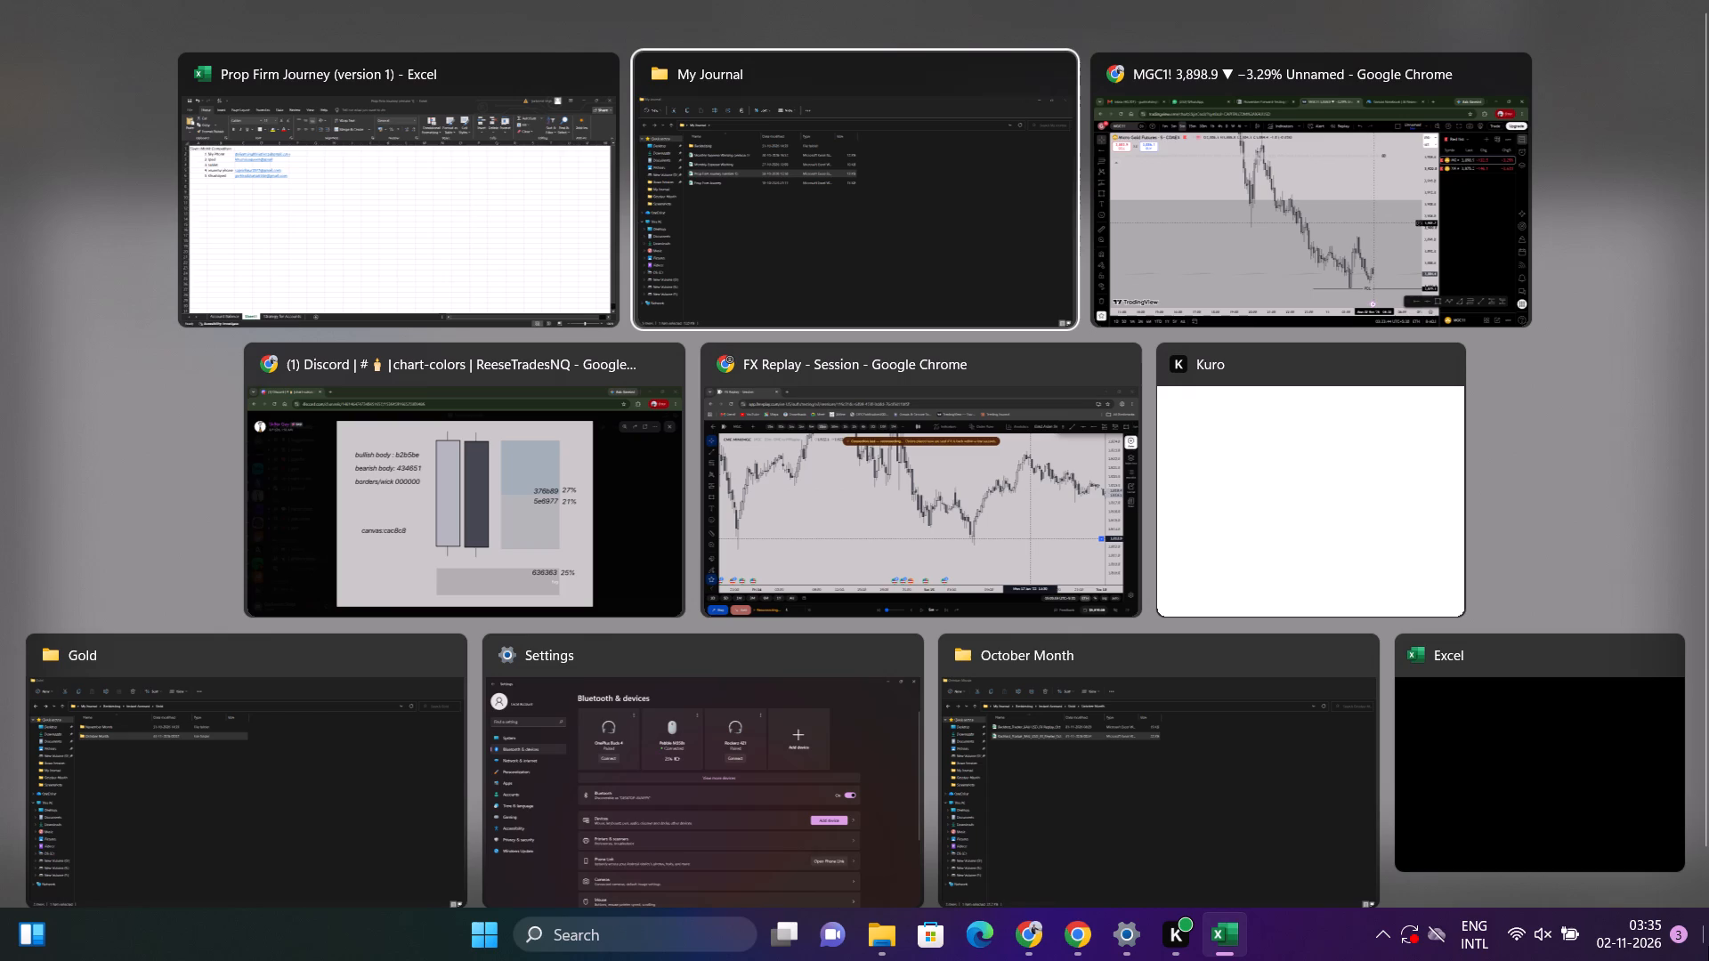
Switch to the TradingView chart in Chrome, examine recent XAUUSD price action on the 5-minute chart, and dismiss the advertisement.
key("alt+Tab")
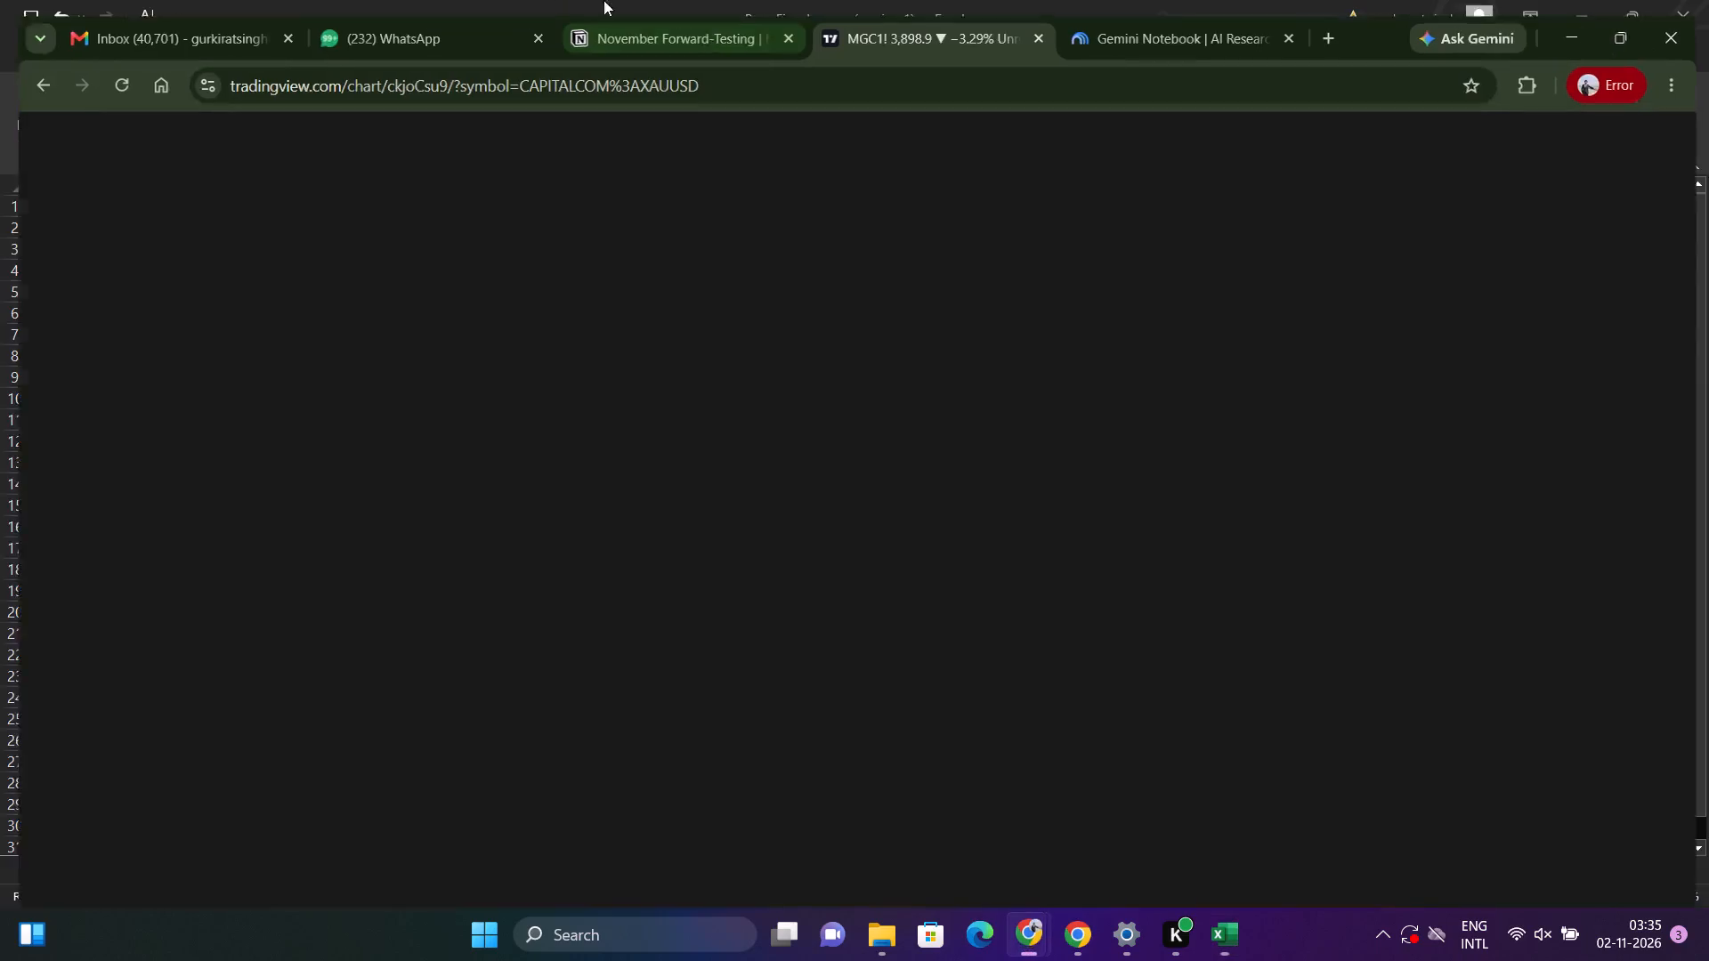
scroll(1051, 728, "up", 4)
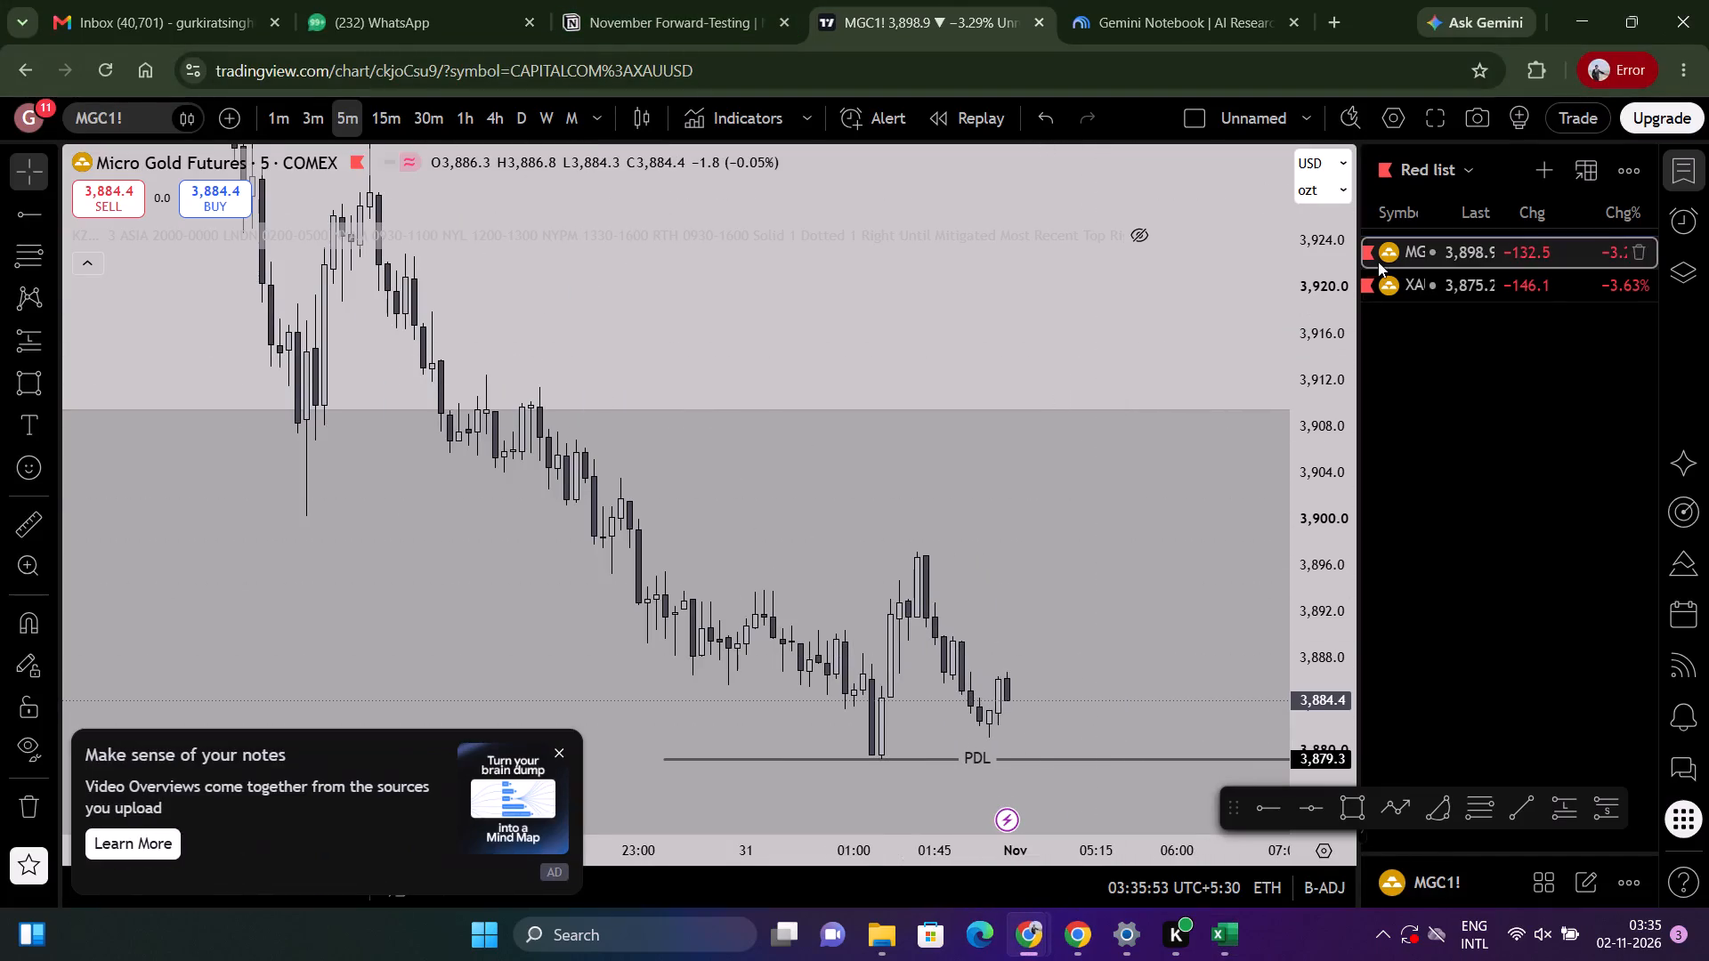
left_click(1405, 280)
left_click_drag(1083, 576, 1130, 348)
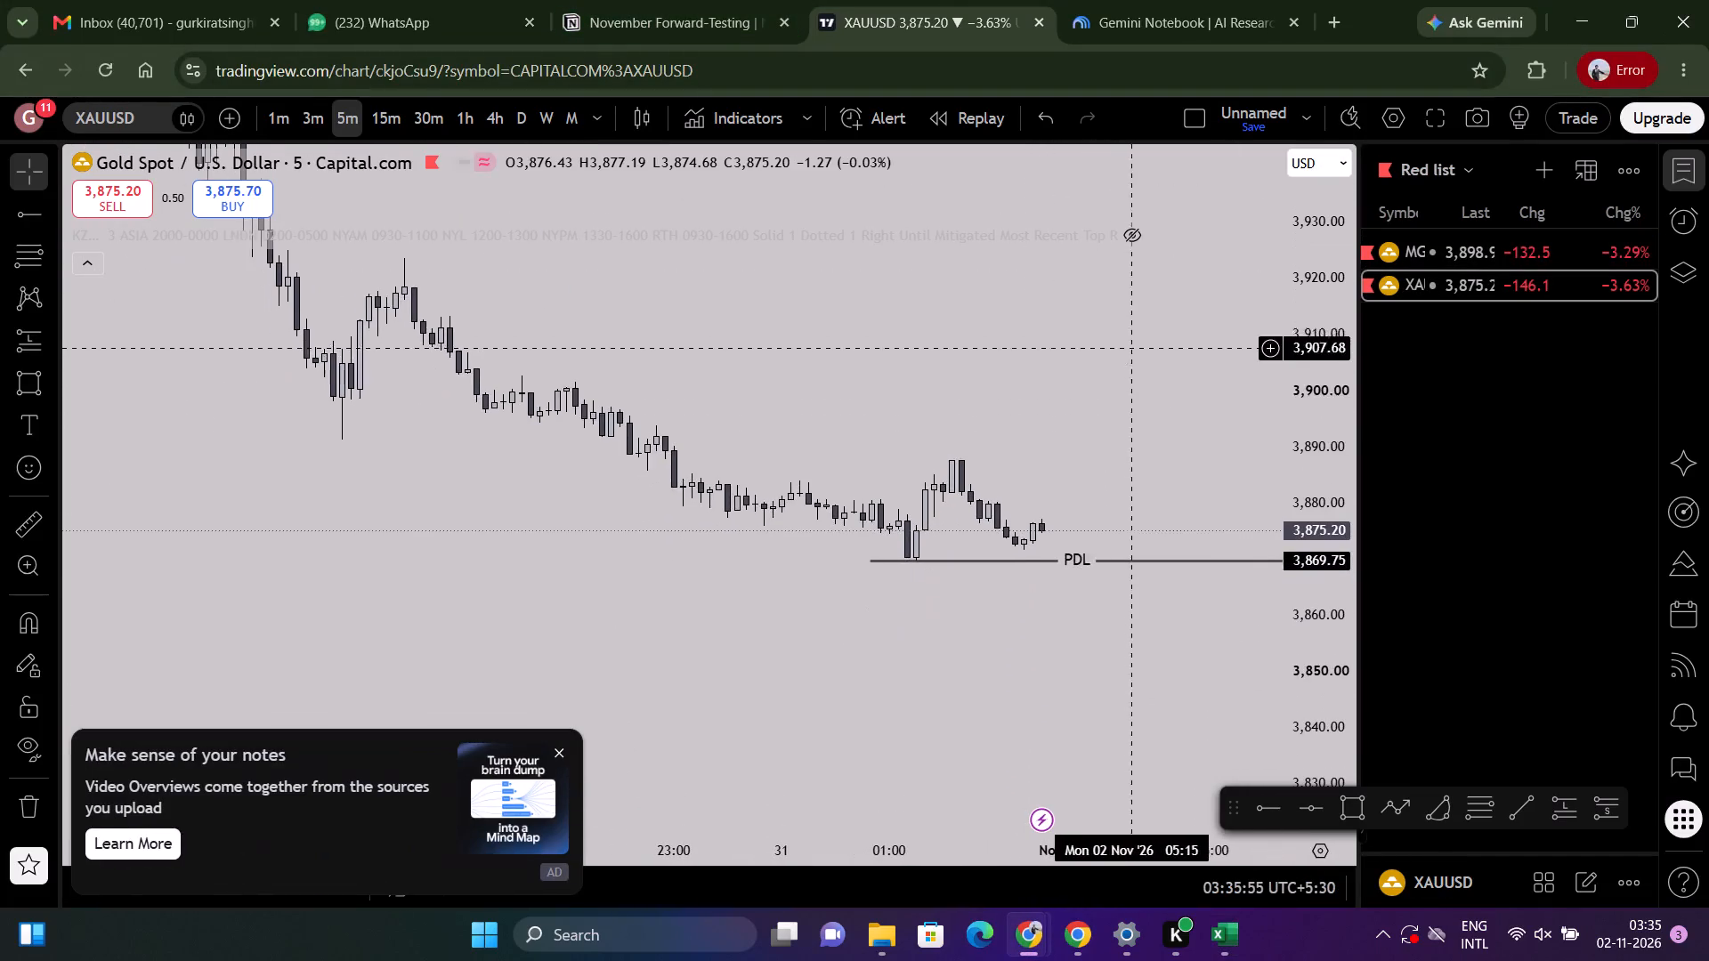
left_click_drag(1312, 676, 1341, 329)
scroll(1154, 449, "up", 5)
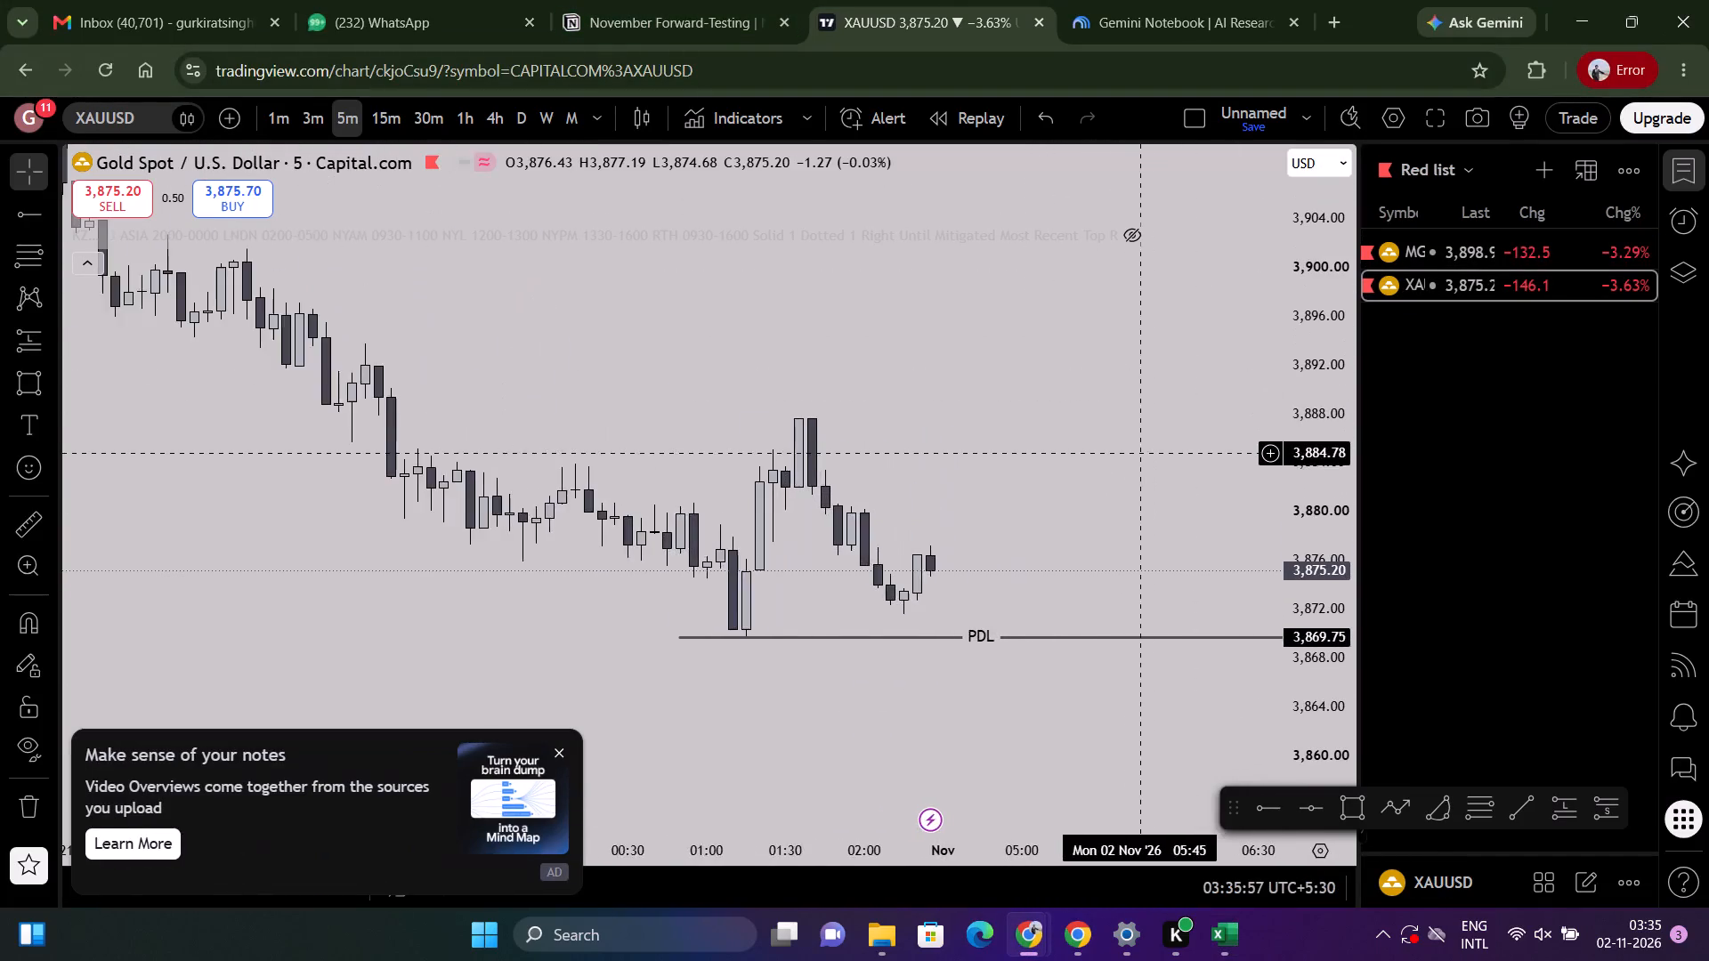
scroll(1130, 455, "up", 1)
scroll(1097, 456, "down", 4)
left_click_drag(1097, 456, 1096, 395)
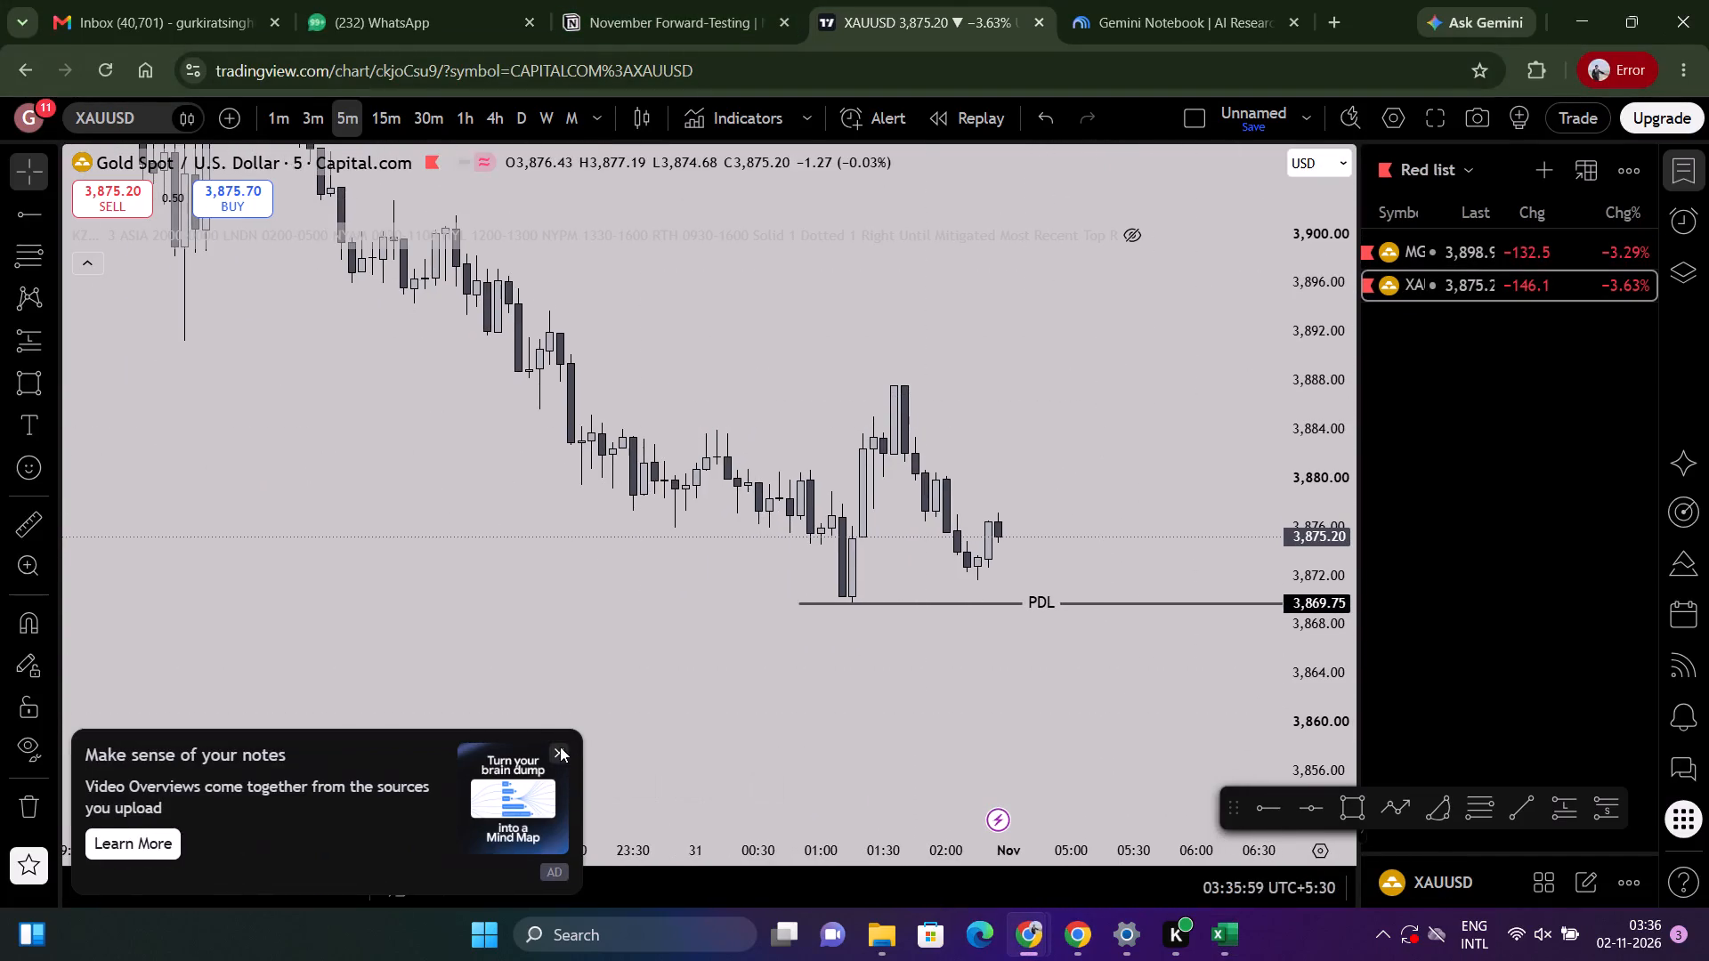
left_click(560, 747)
Add the Skilling US100 index CFD to the Red list watchlist and leave the symbol search.
left_click(1544, 169)
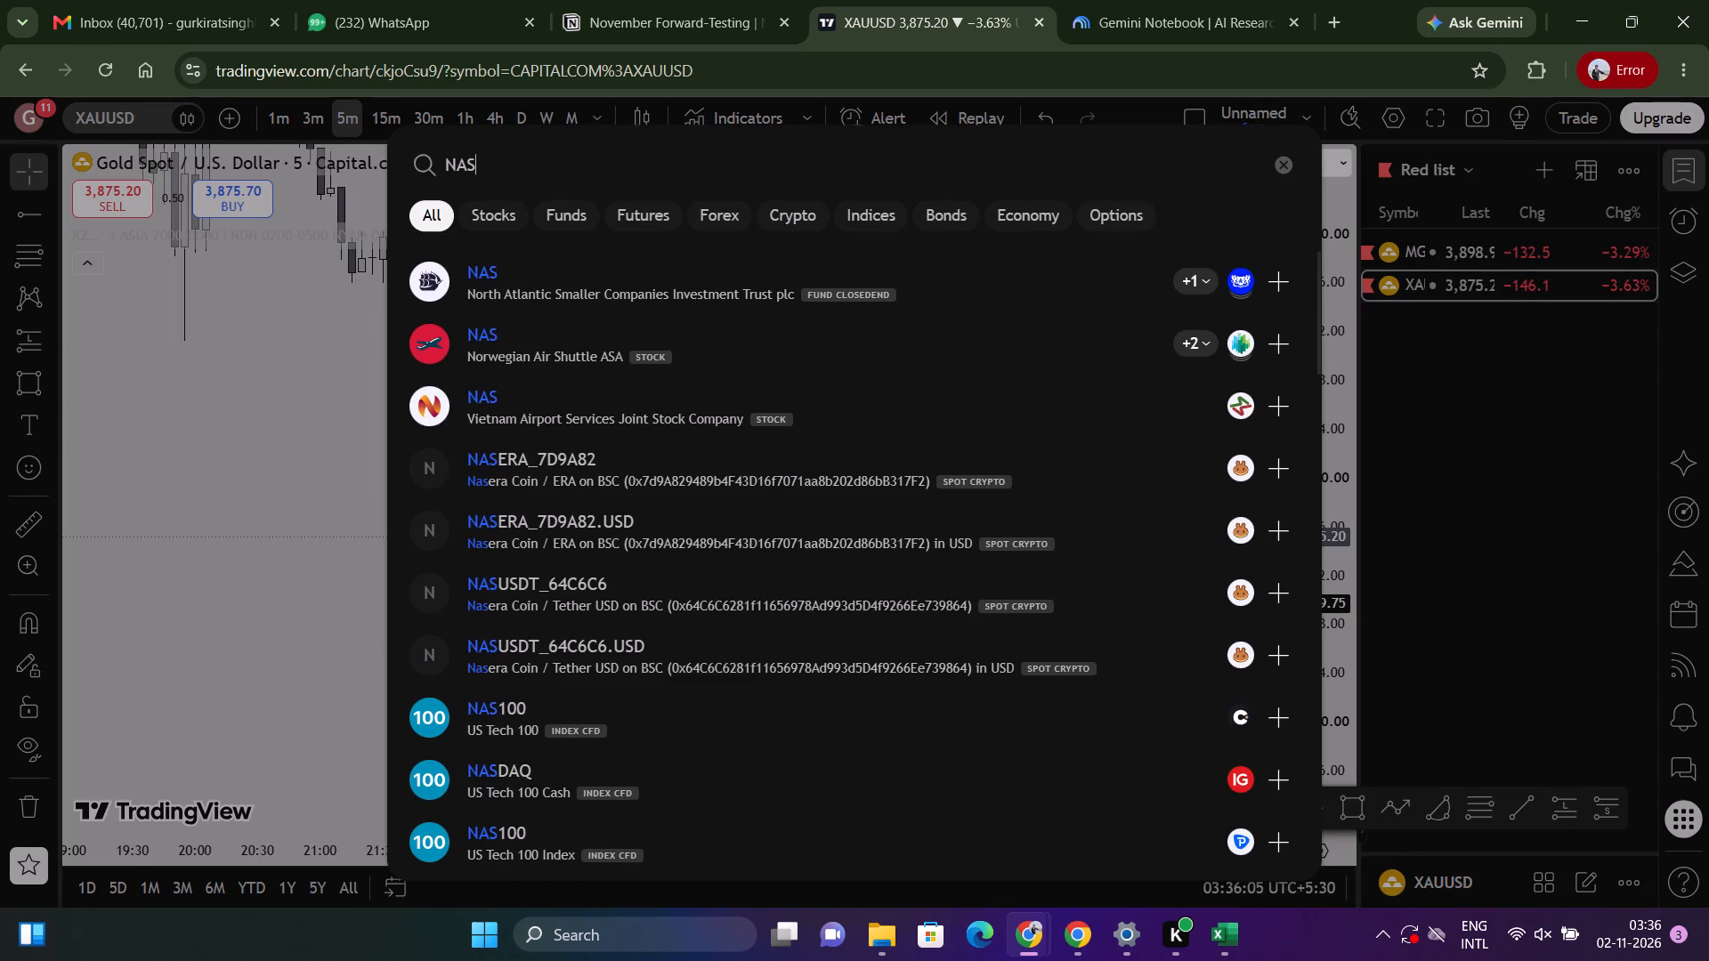
key("BackSpace")
key("BackSpace")
key("BackSpace")
key("BackSpace")
type("US100")
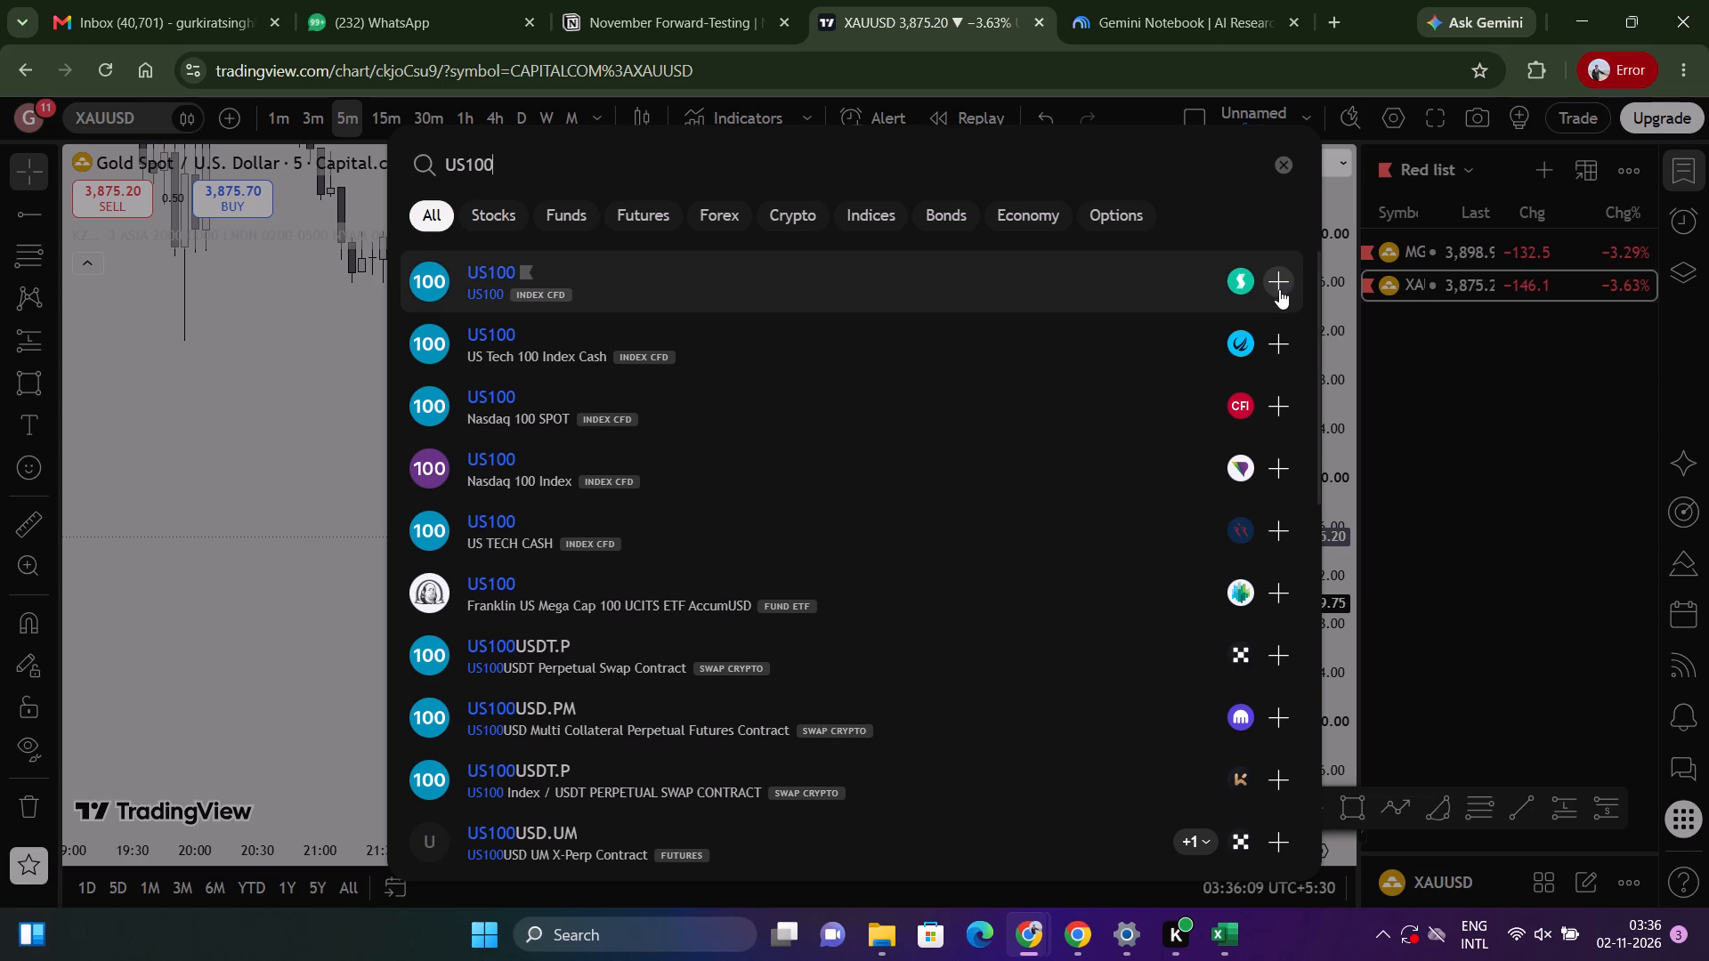
left_click(1284, 281)
left_click(1293, 157)
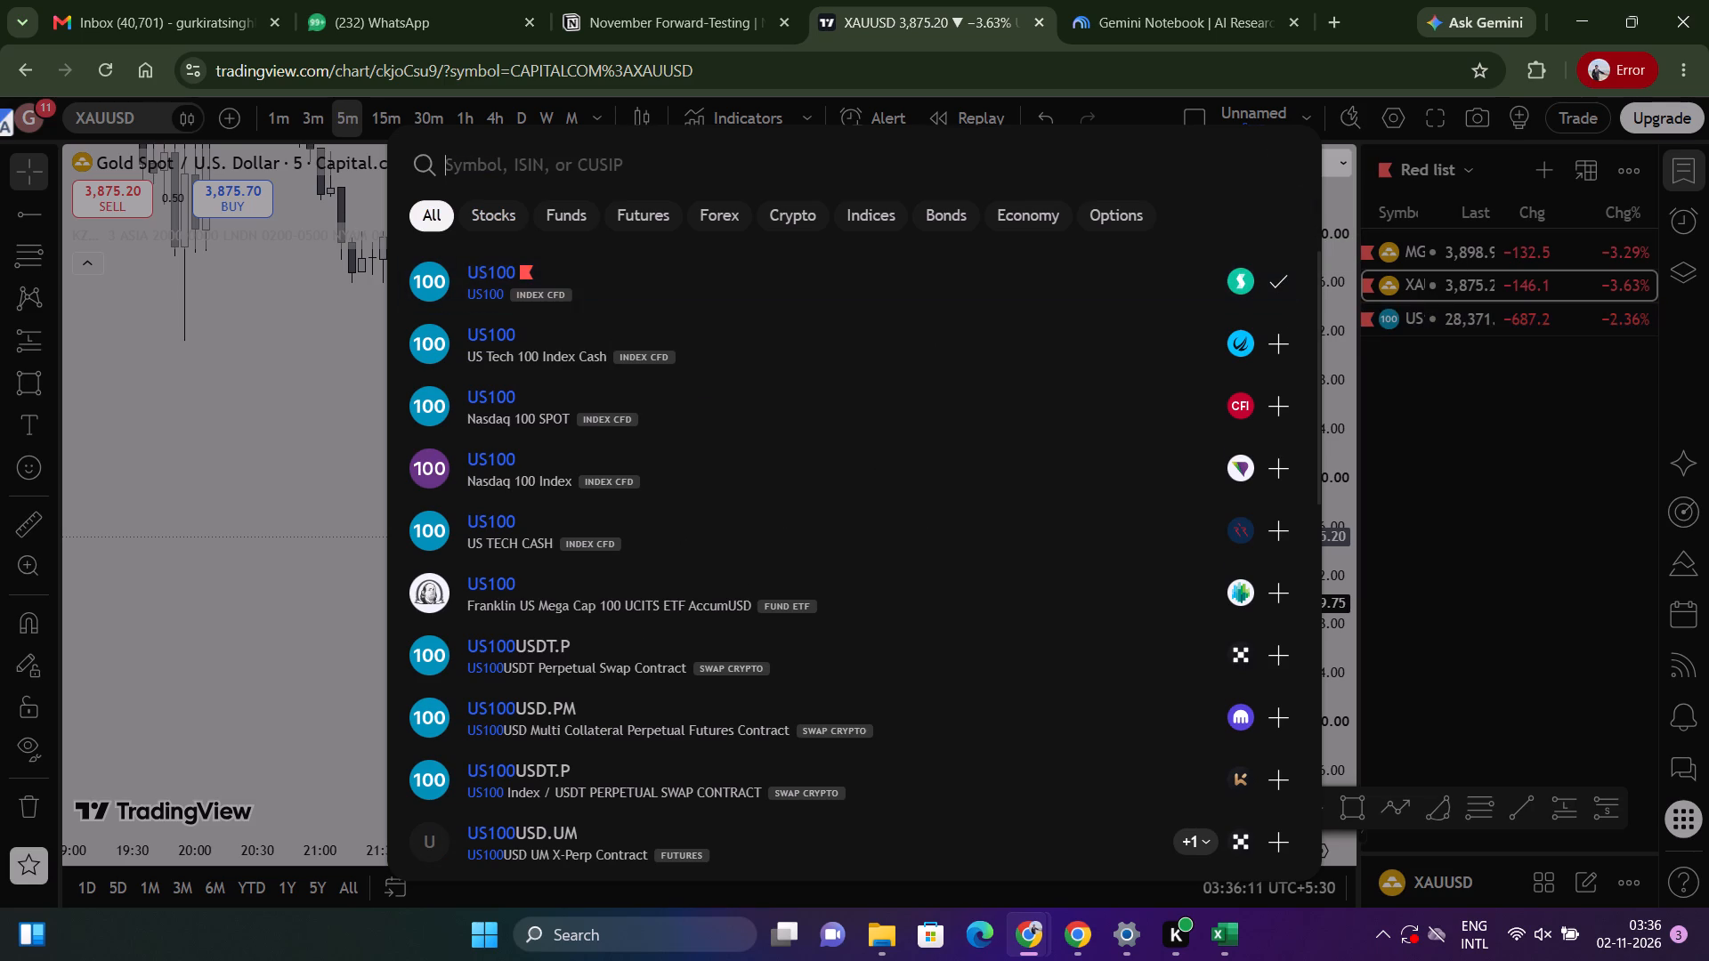
left_click(1478, 326)
Open the US100 chart from the watchlist and examine its latest 5-minute price action.
left_click(1475, 321)
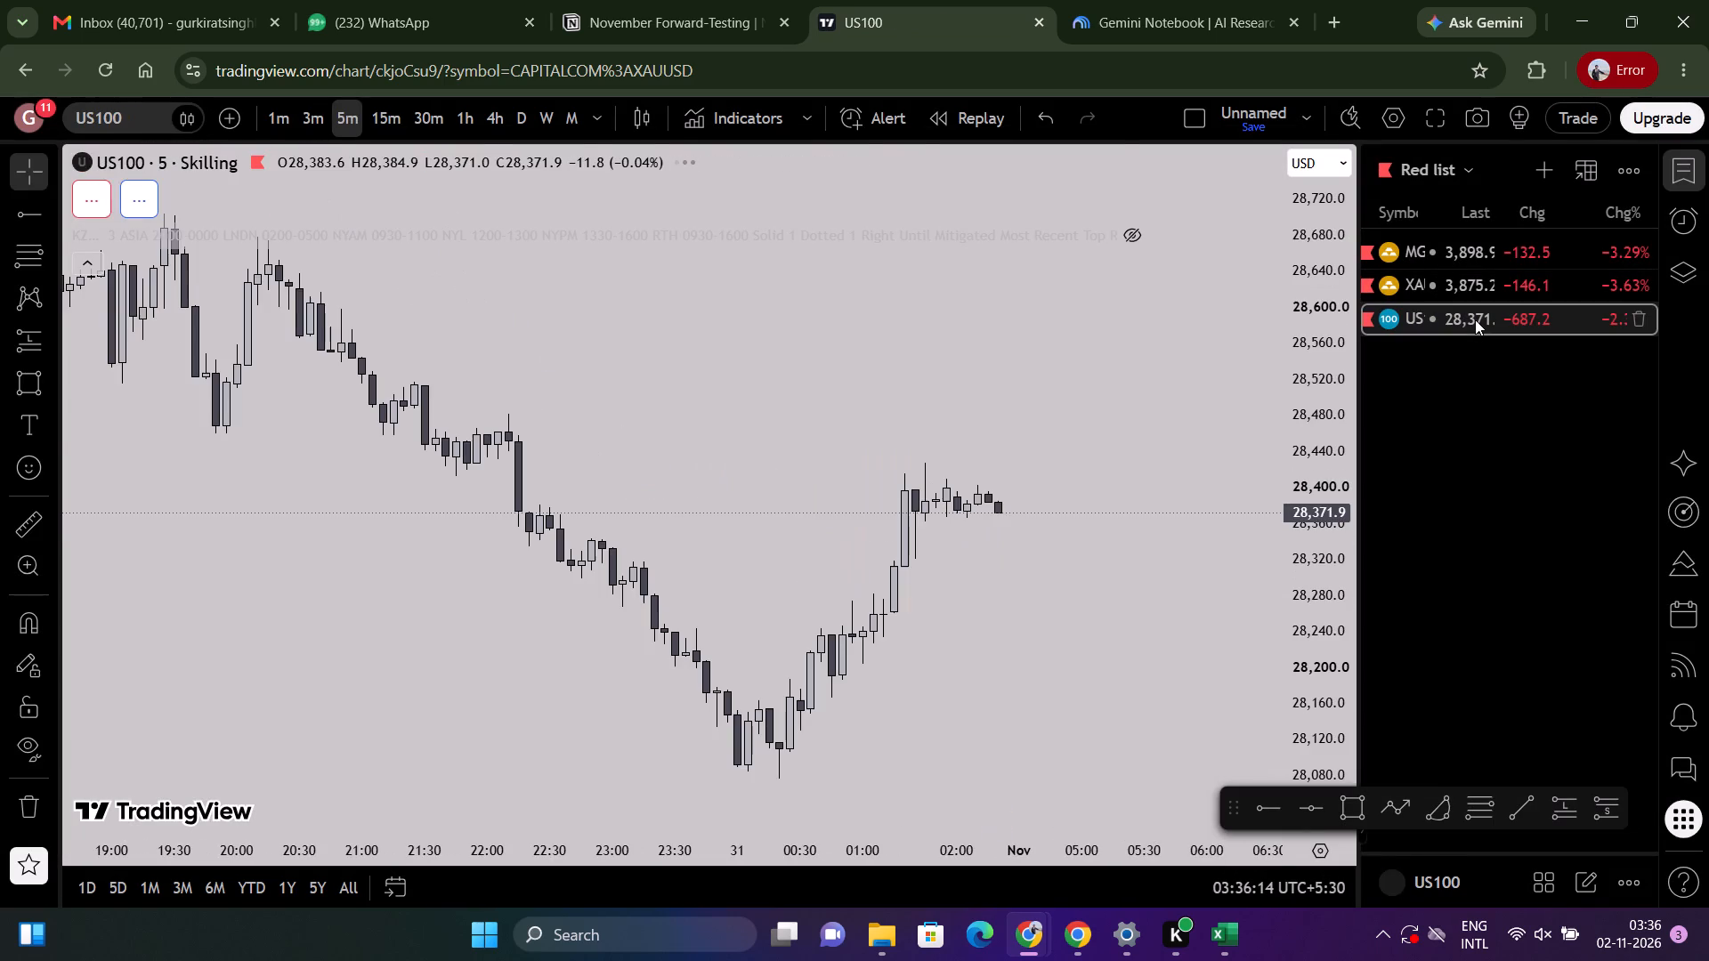
scroll(790, 437, "down", 4)
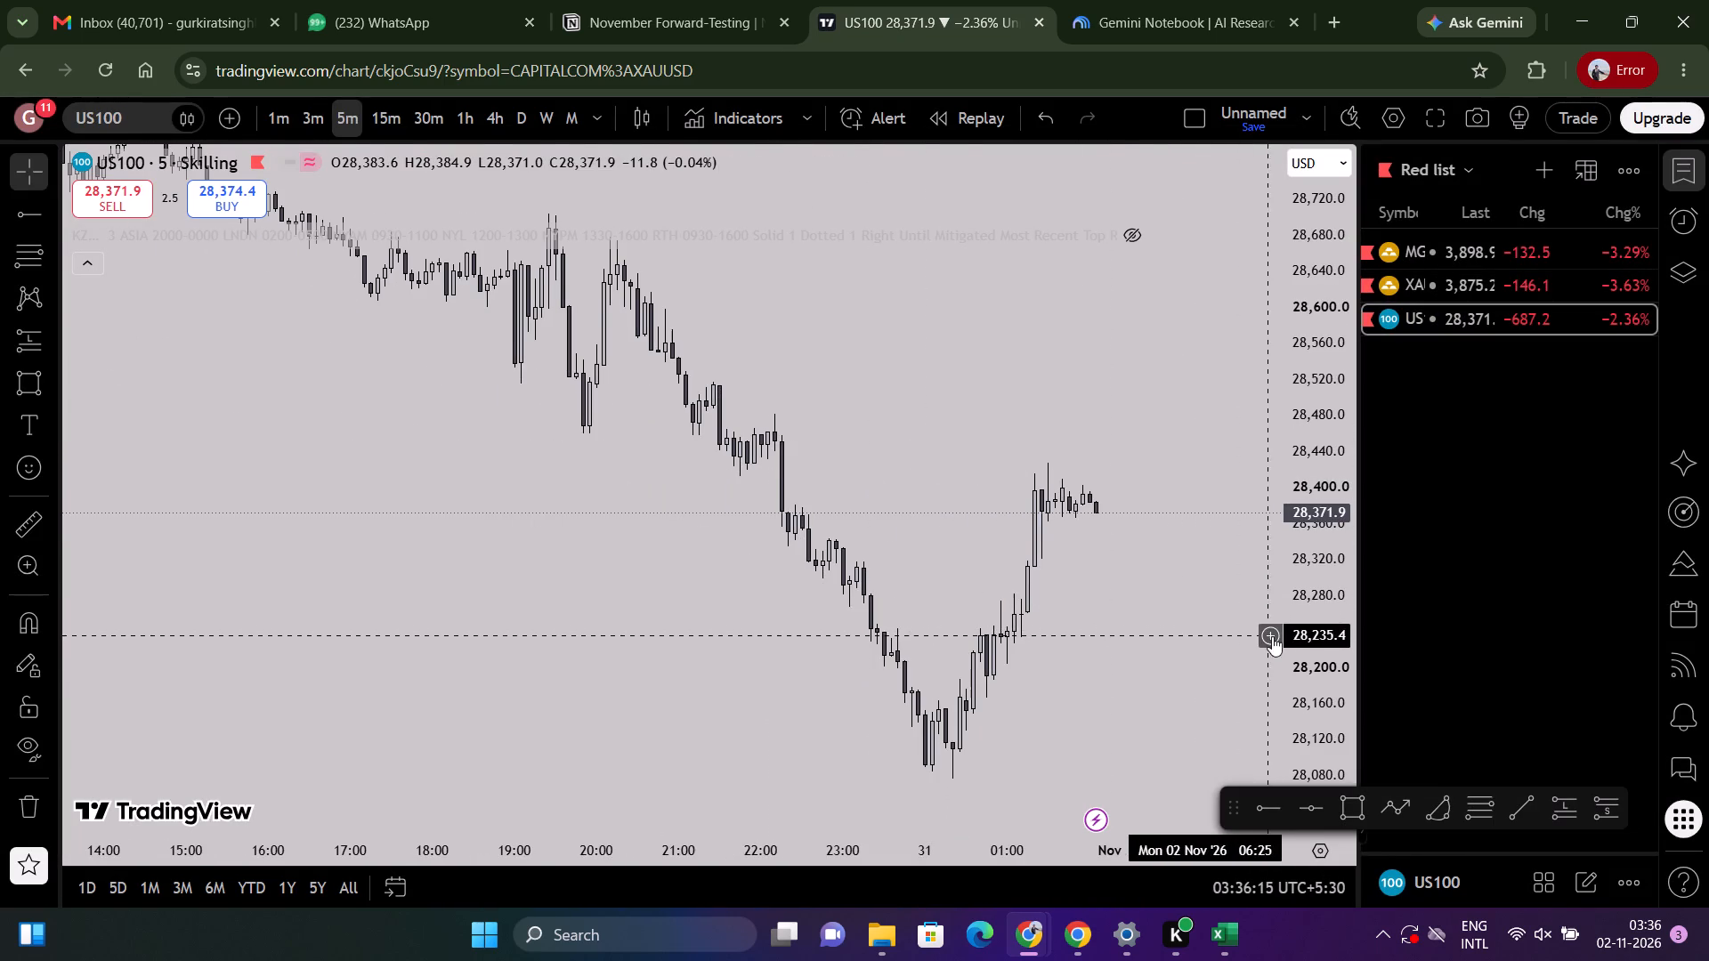
left_click_drag(1302, 641, 1323, 501)
scroll(1269, 427, "up", 2)
left_click(1336, 15)
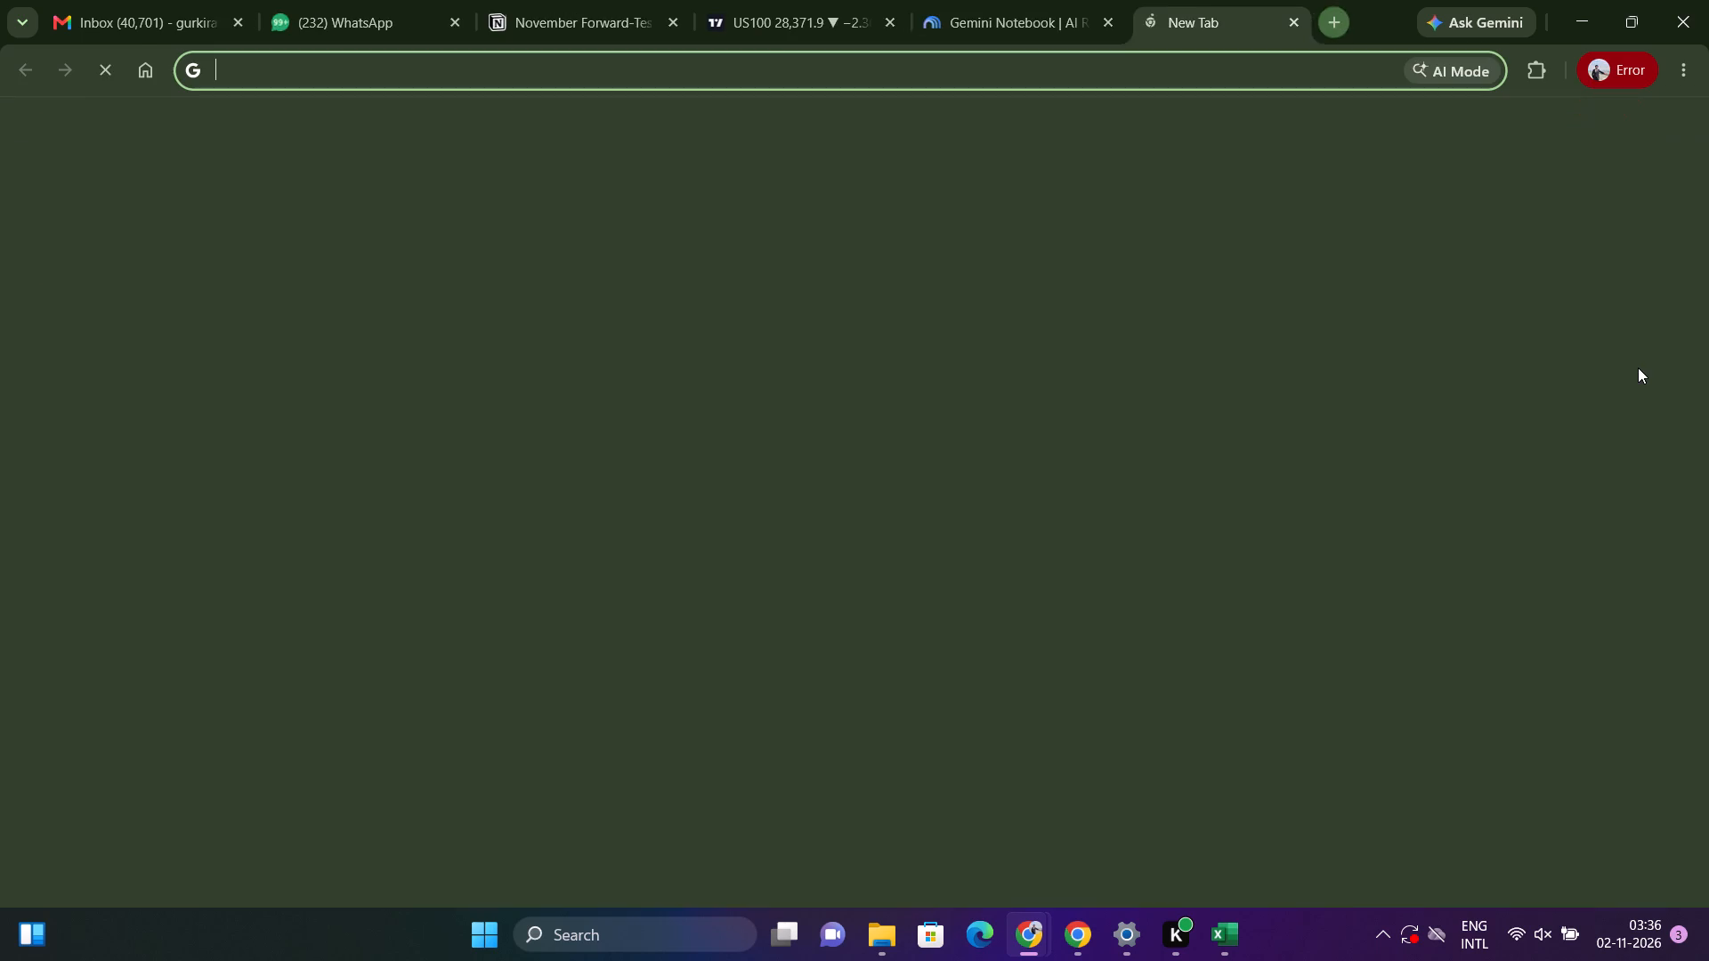
key("alt+Tab")
key("alt+Tab")
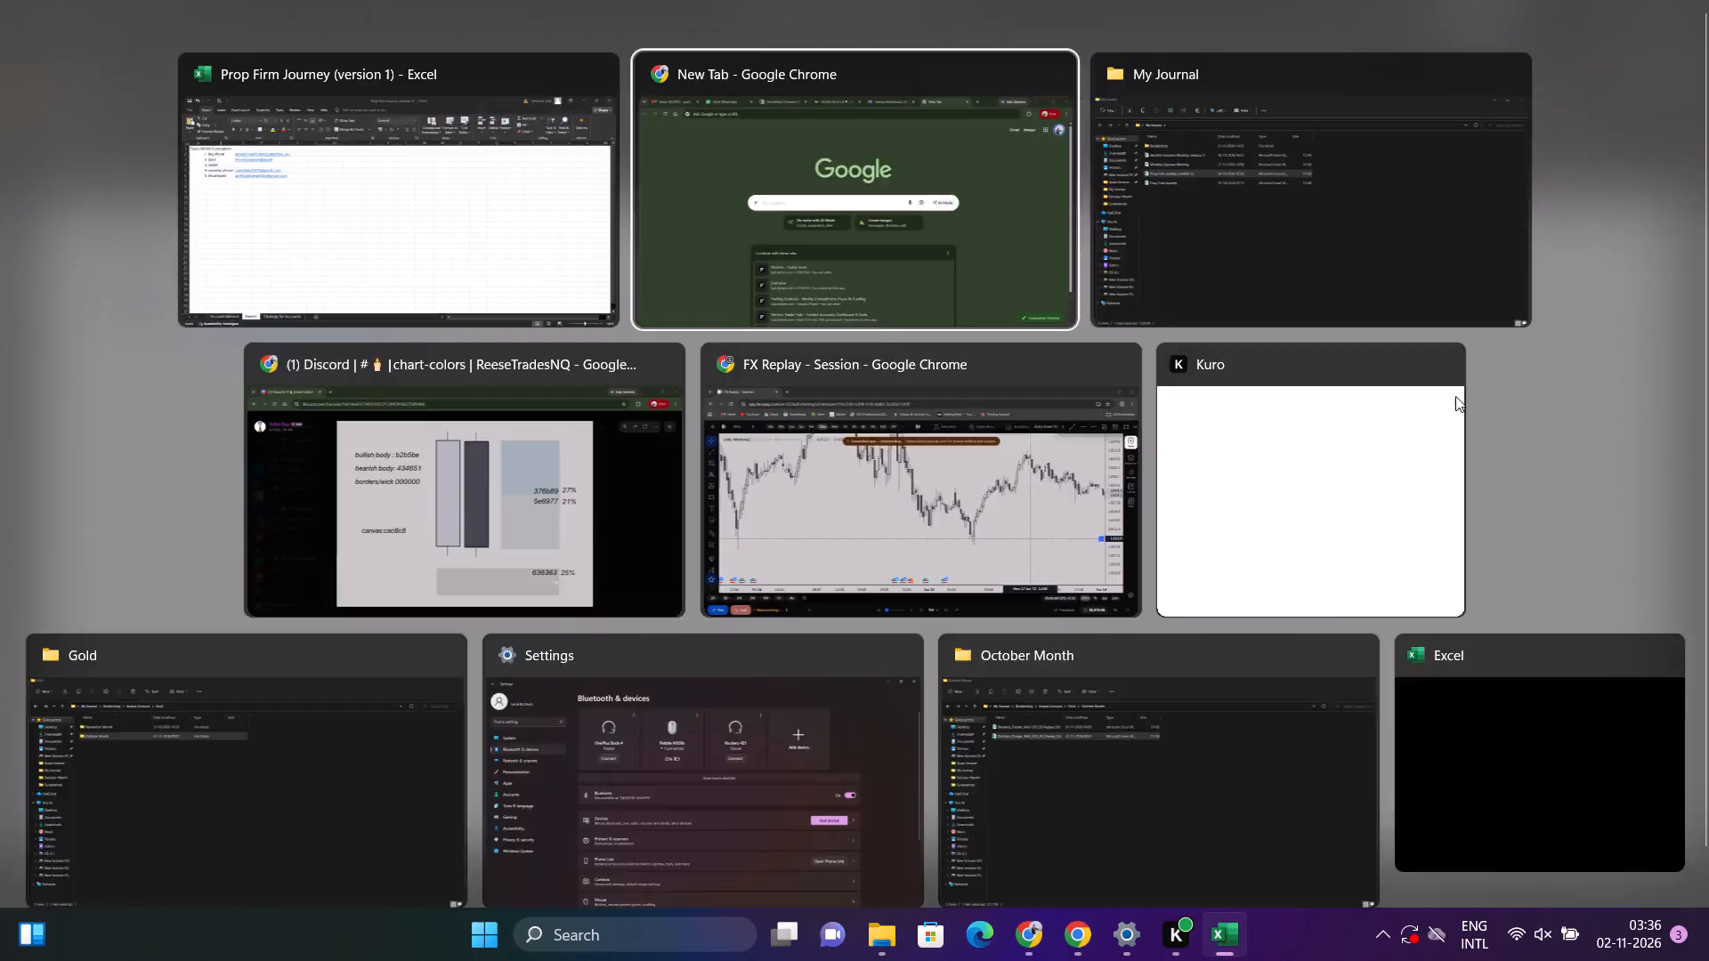
left_click(762, 0)
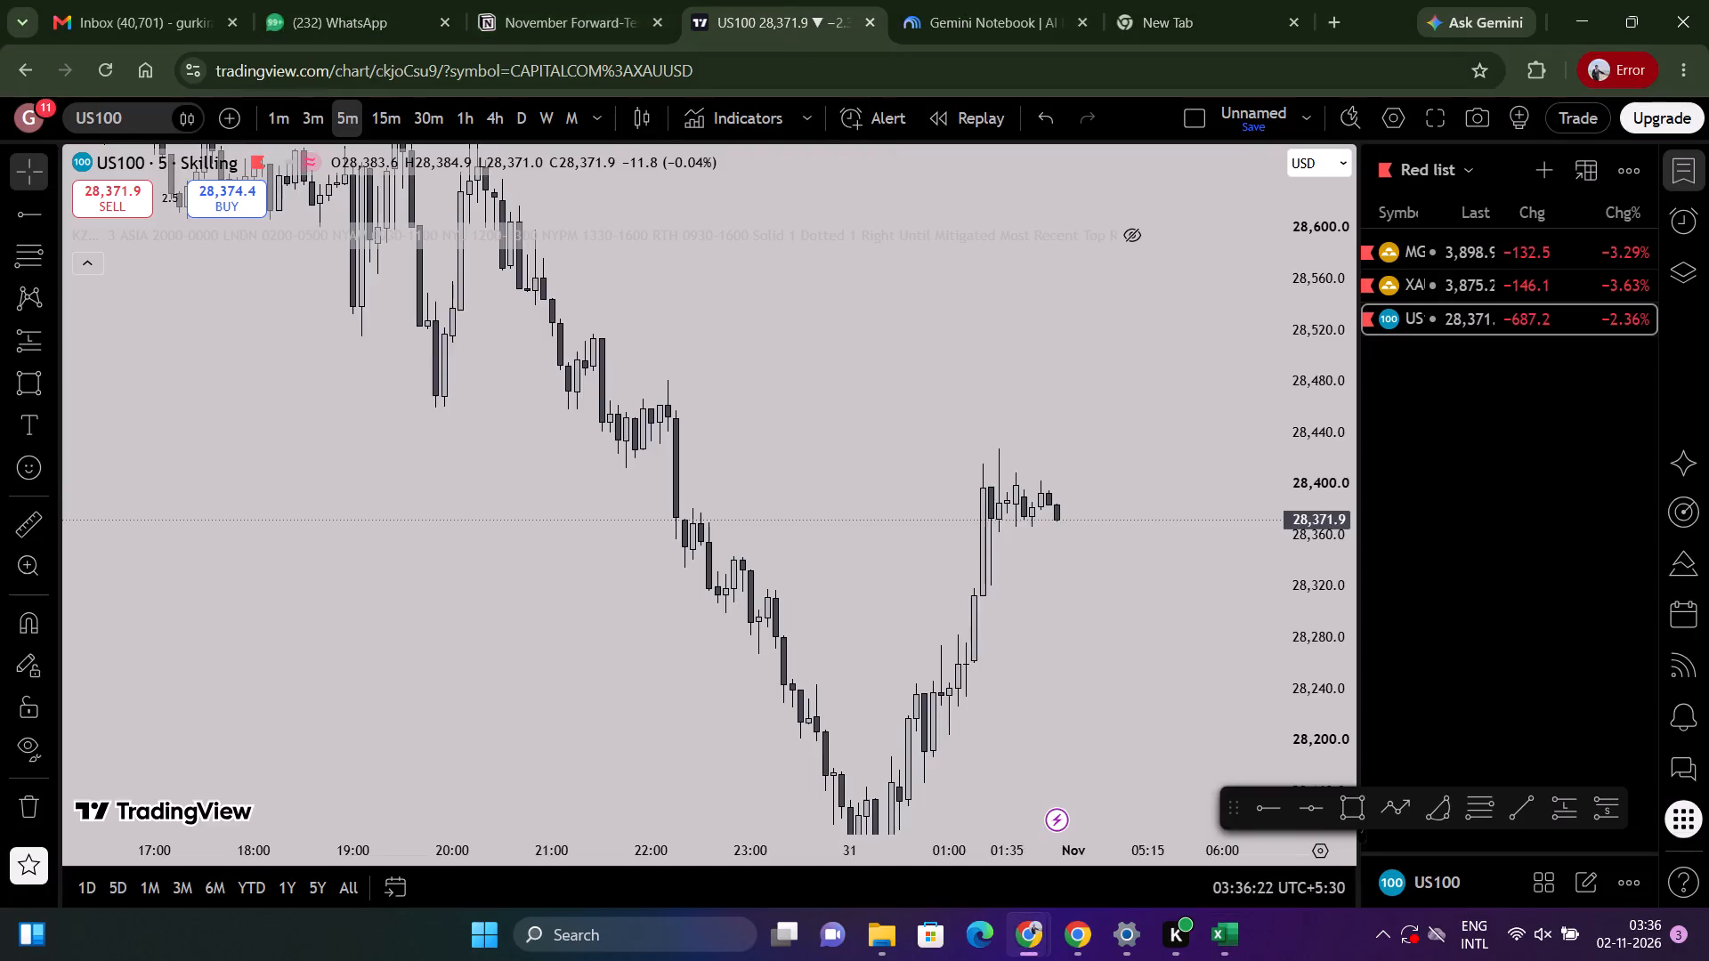
left_click_drag(1158, 487, 1066, 601)
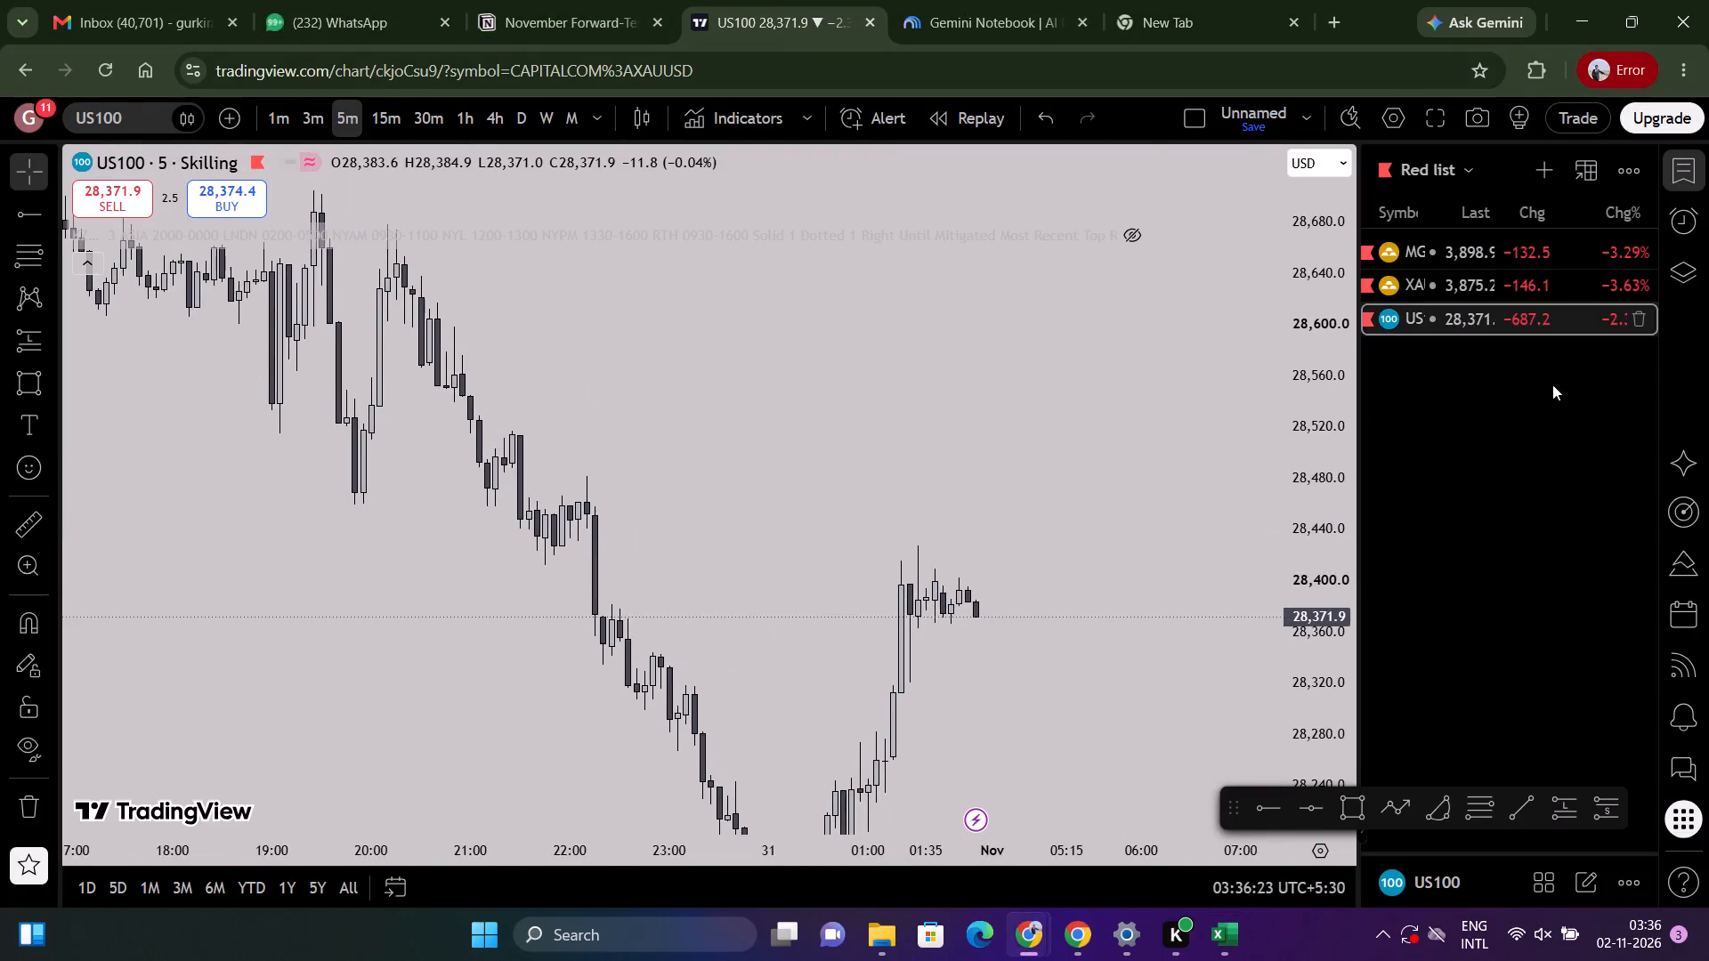
Search Google in a new tab for "when will forex market open today" and read the AI overview.
left_click(1166, 13)
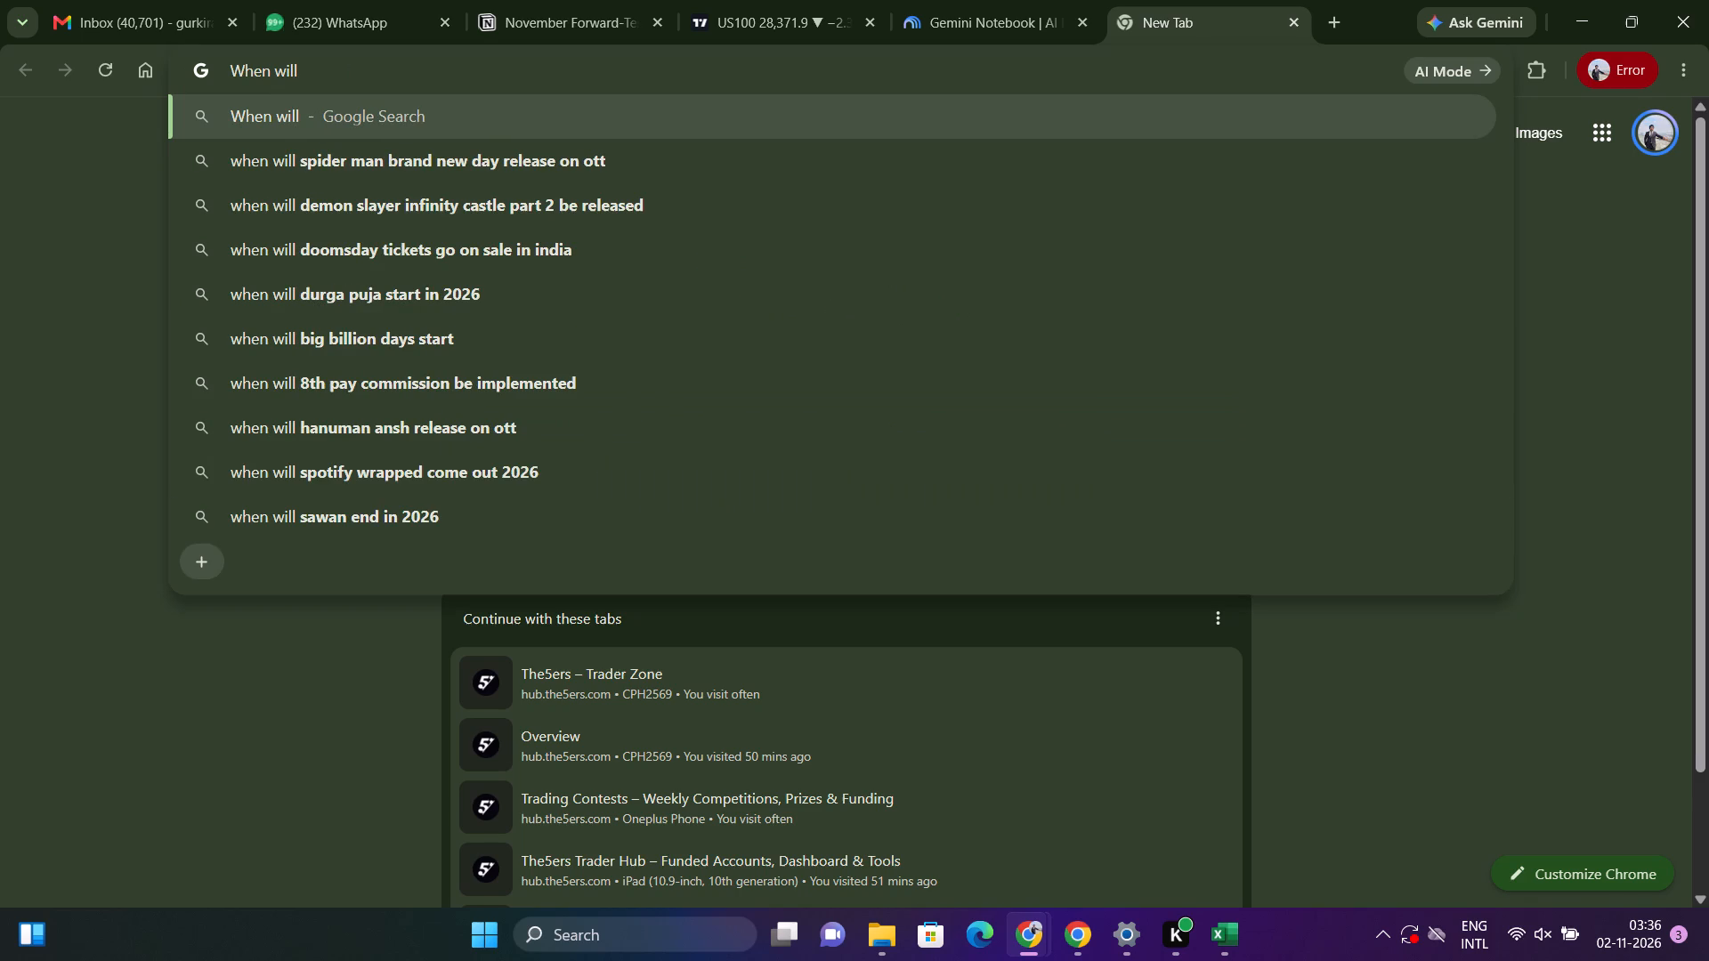
key("f")
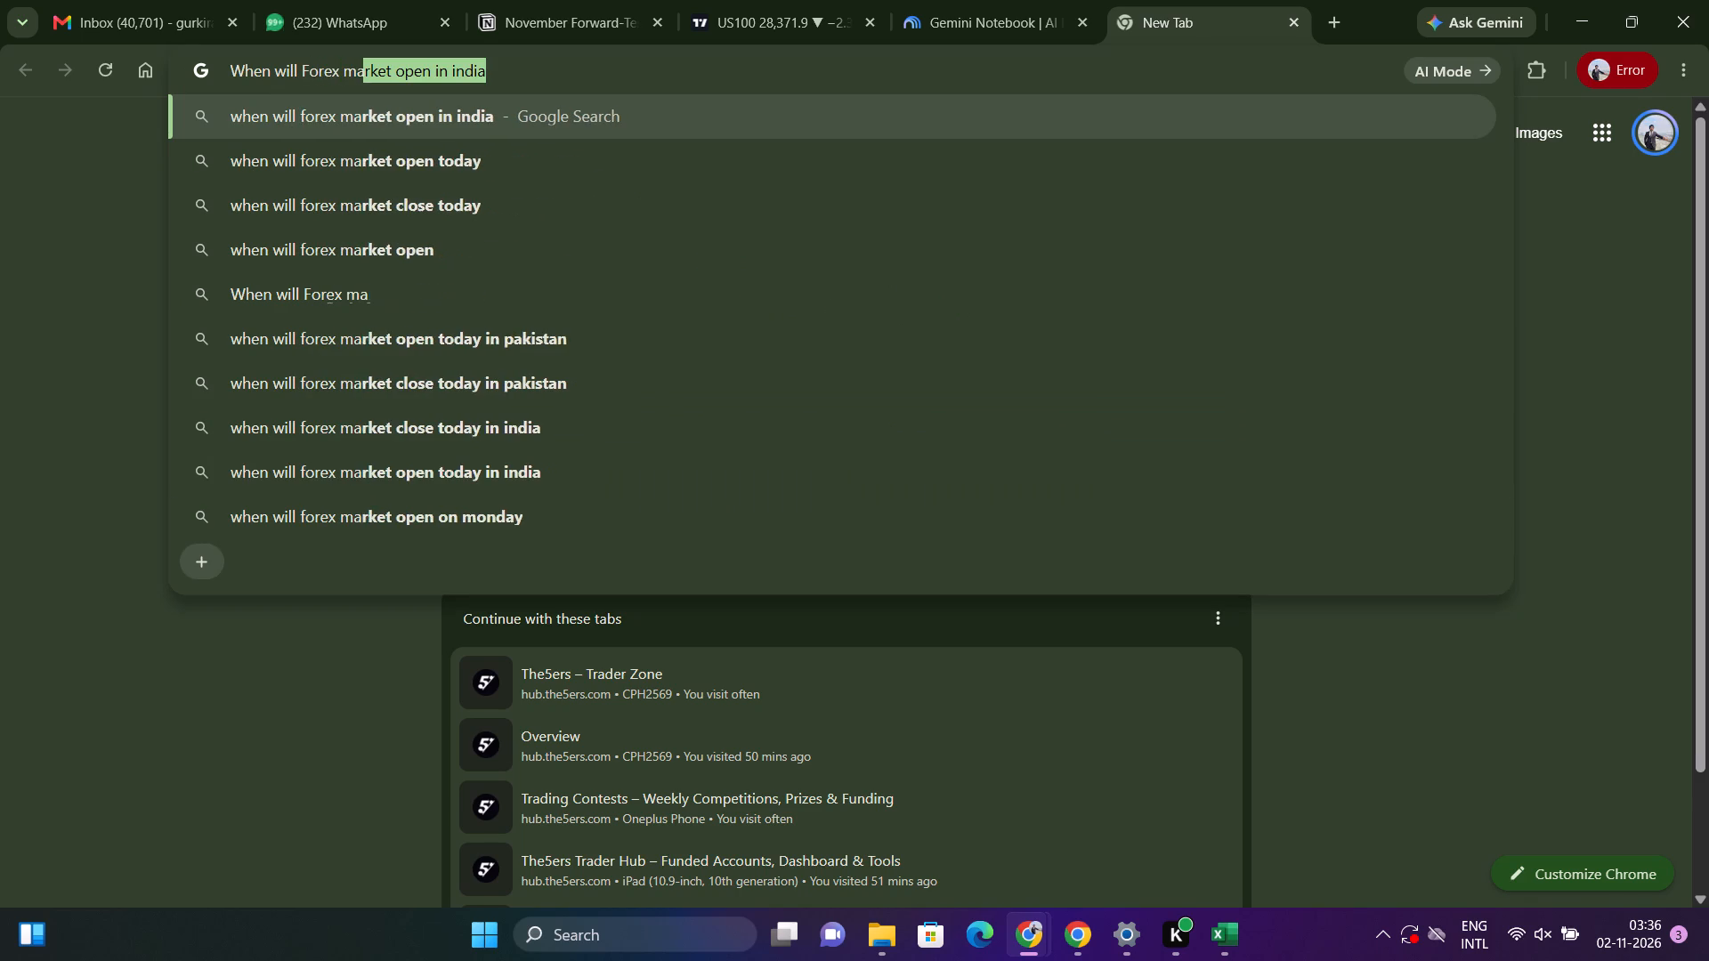
key("Down")
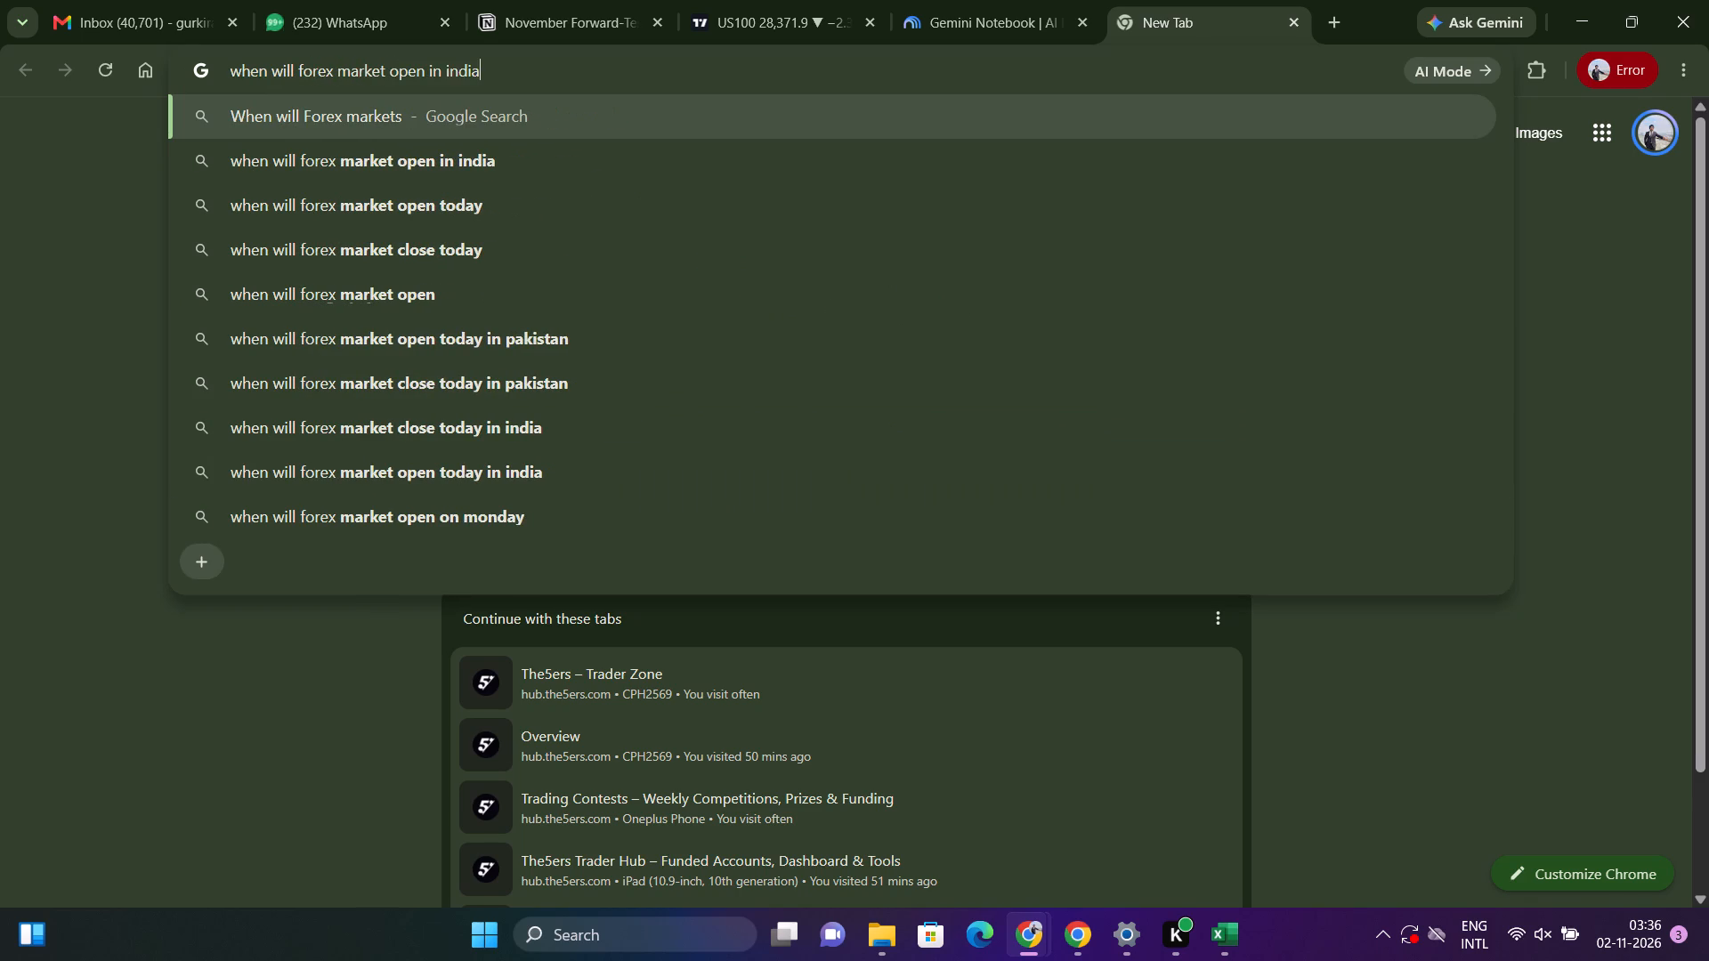
key("Down")
key("Return")
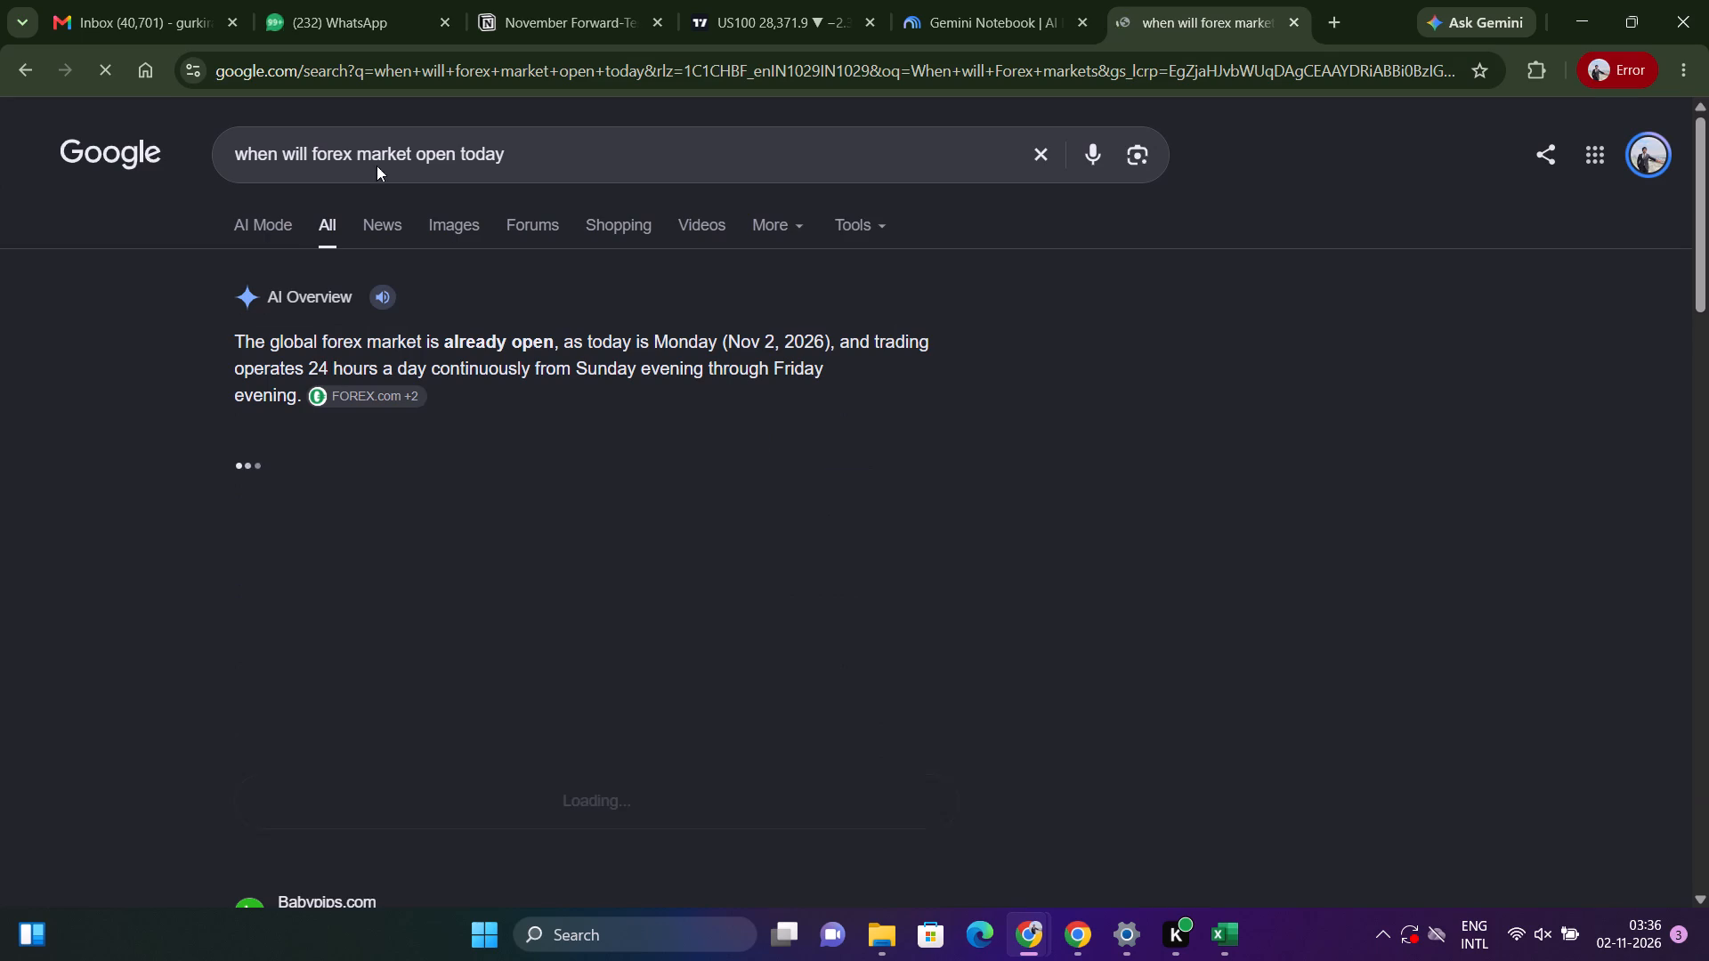
scroll(680, 382, "down", 1)
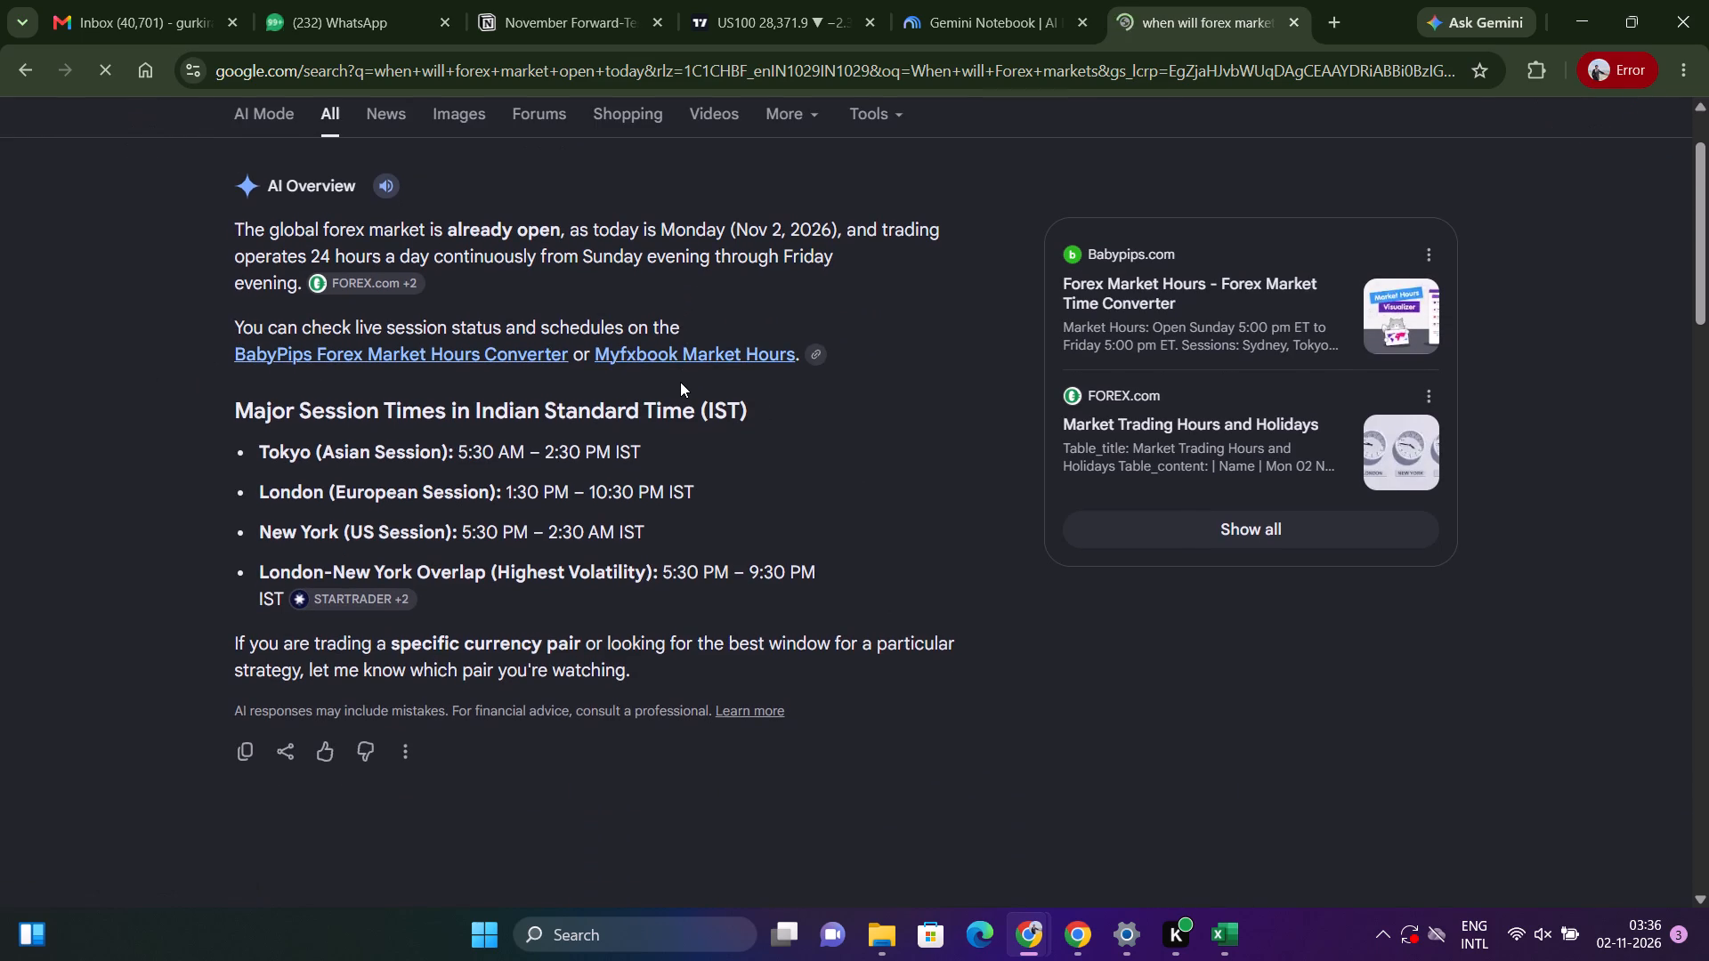
scroll(680, 382, "down", 1)
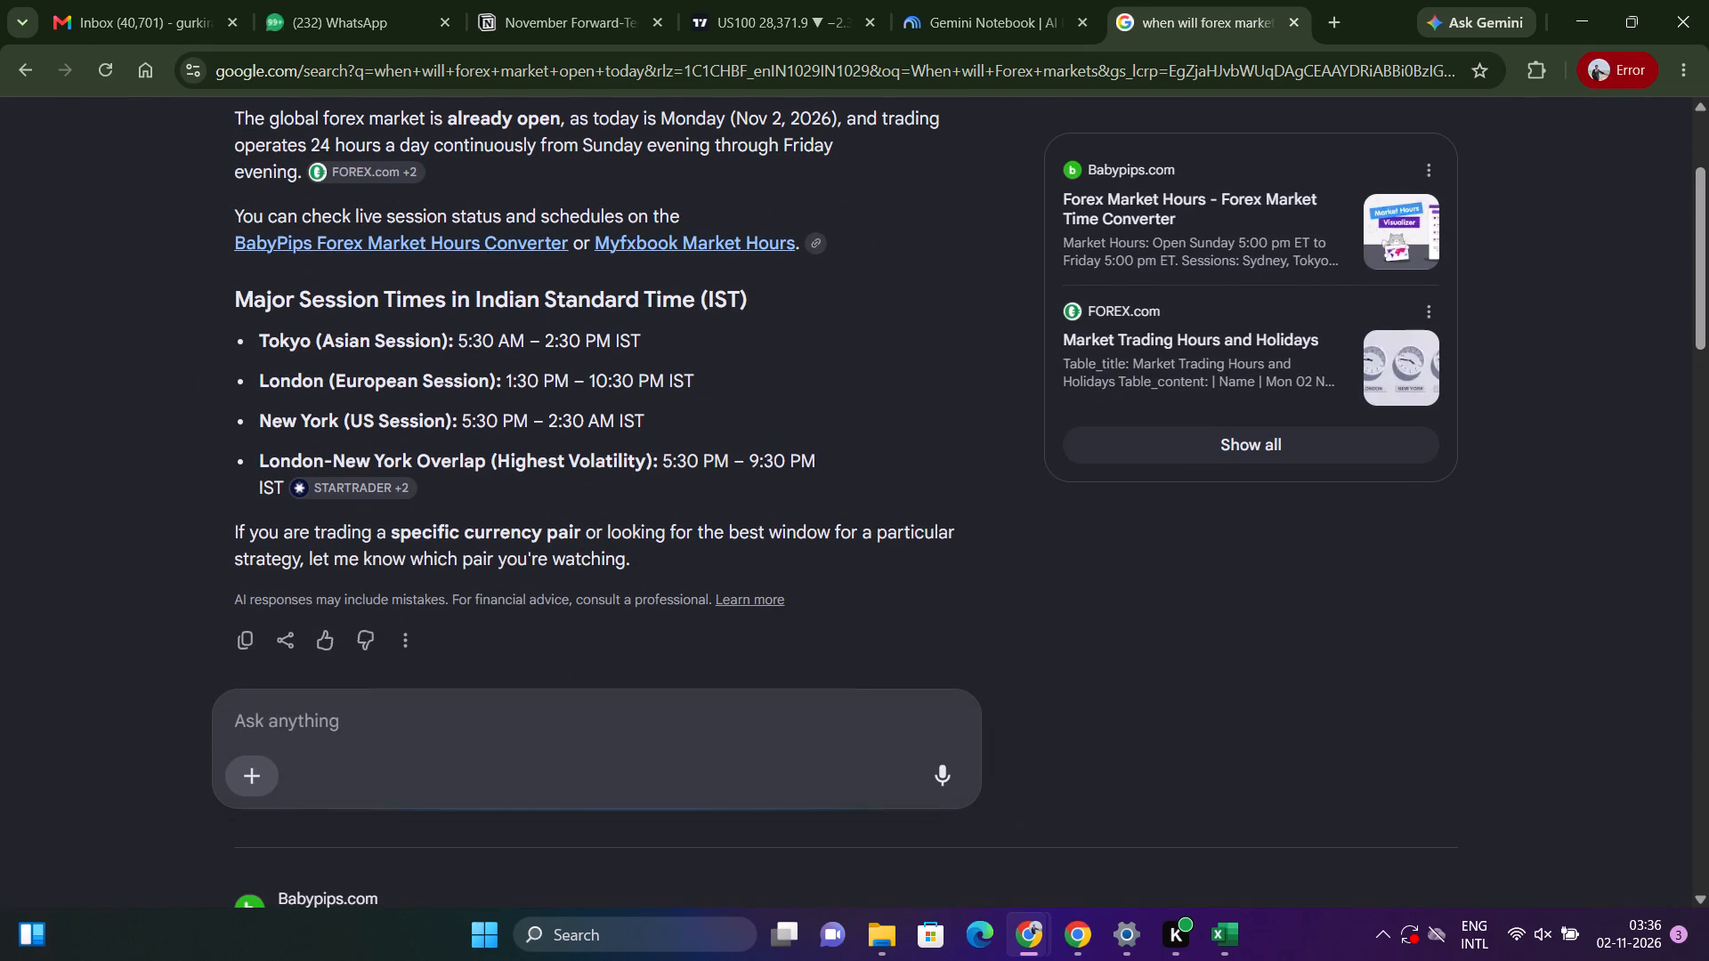
Ask the follow-up question "market opens 3:30 am?" below the AI overview and read the answer.
left_click(652, 739)
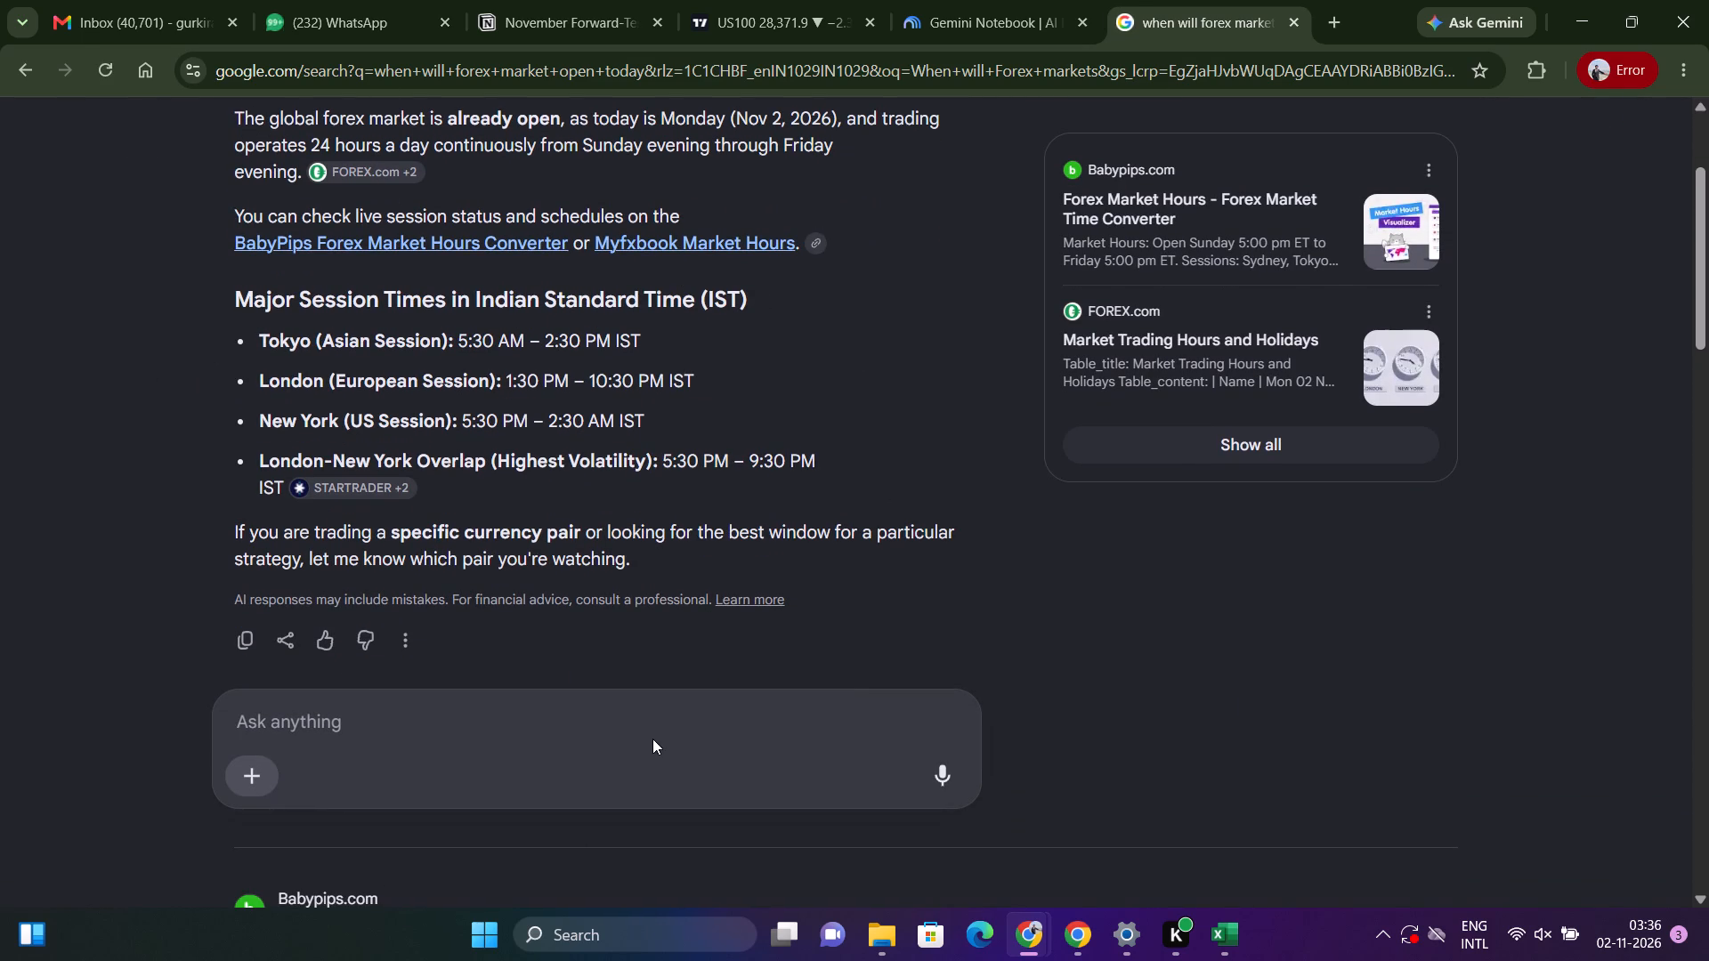
type("marke")
type("t opens 5")
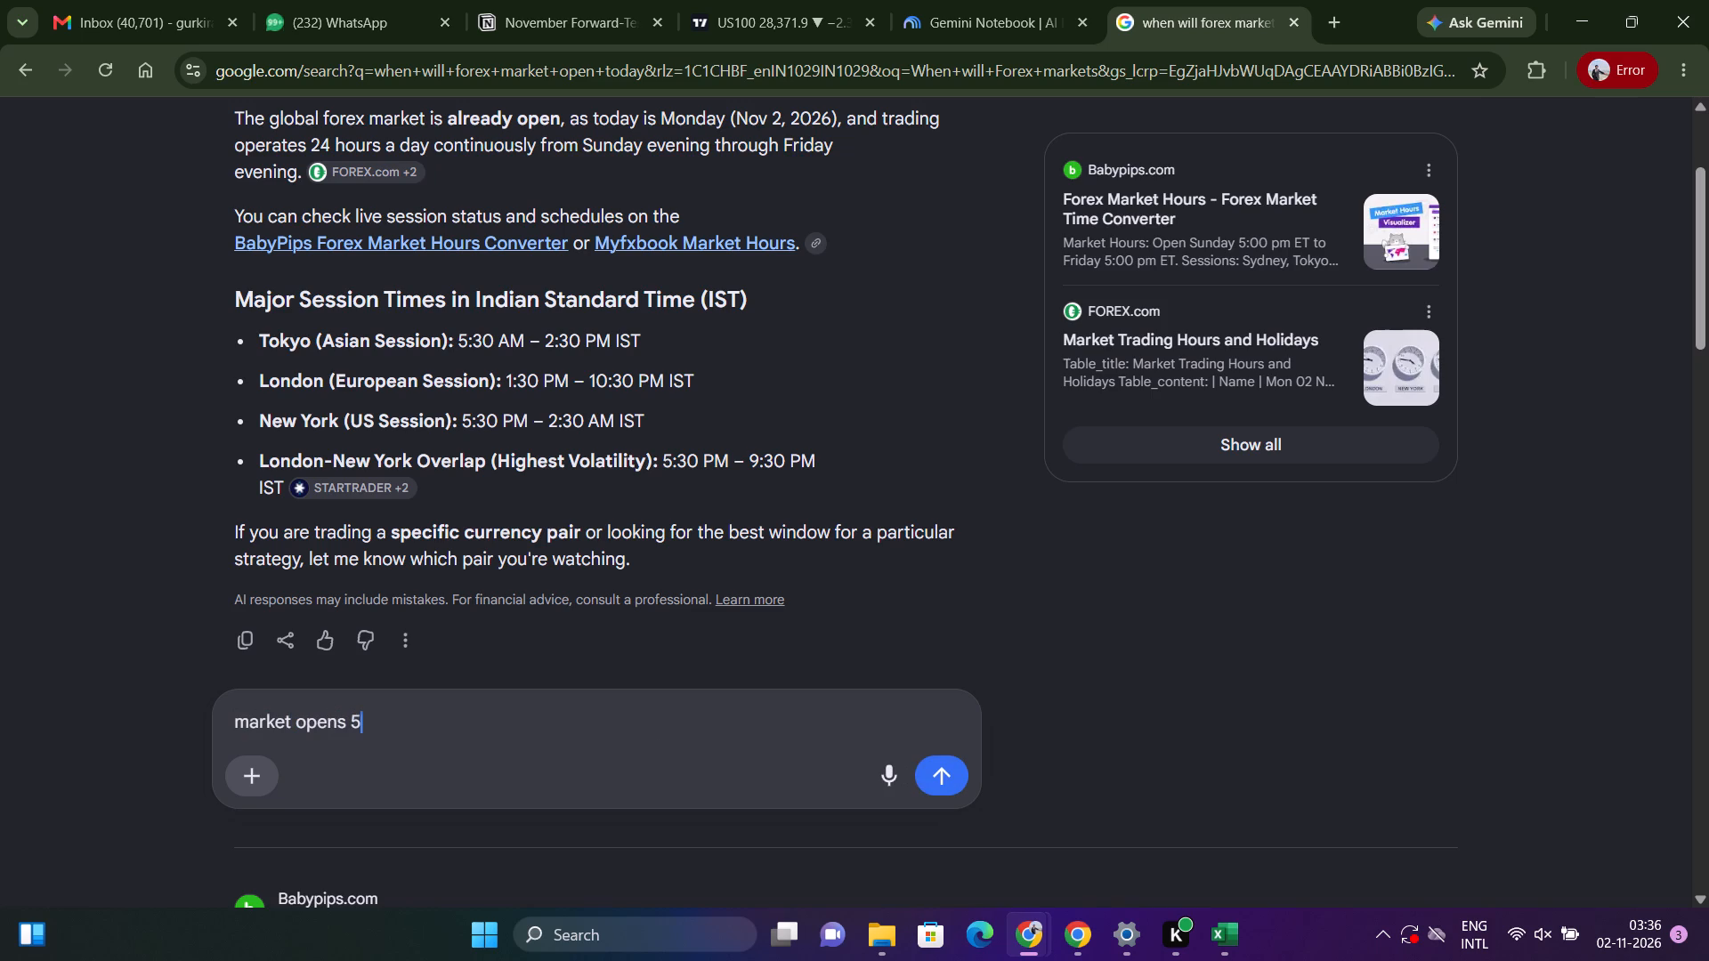
key("BackSpace")
type("3:30 am")
key("shift+question")
key("Return")
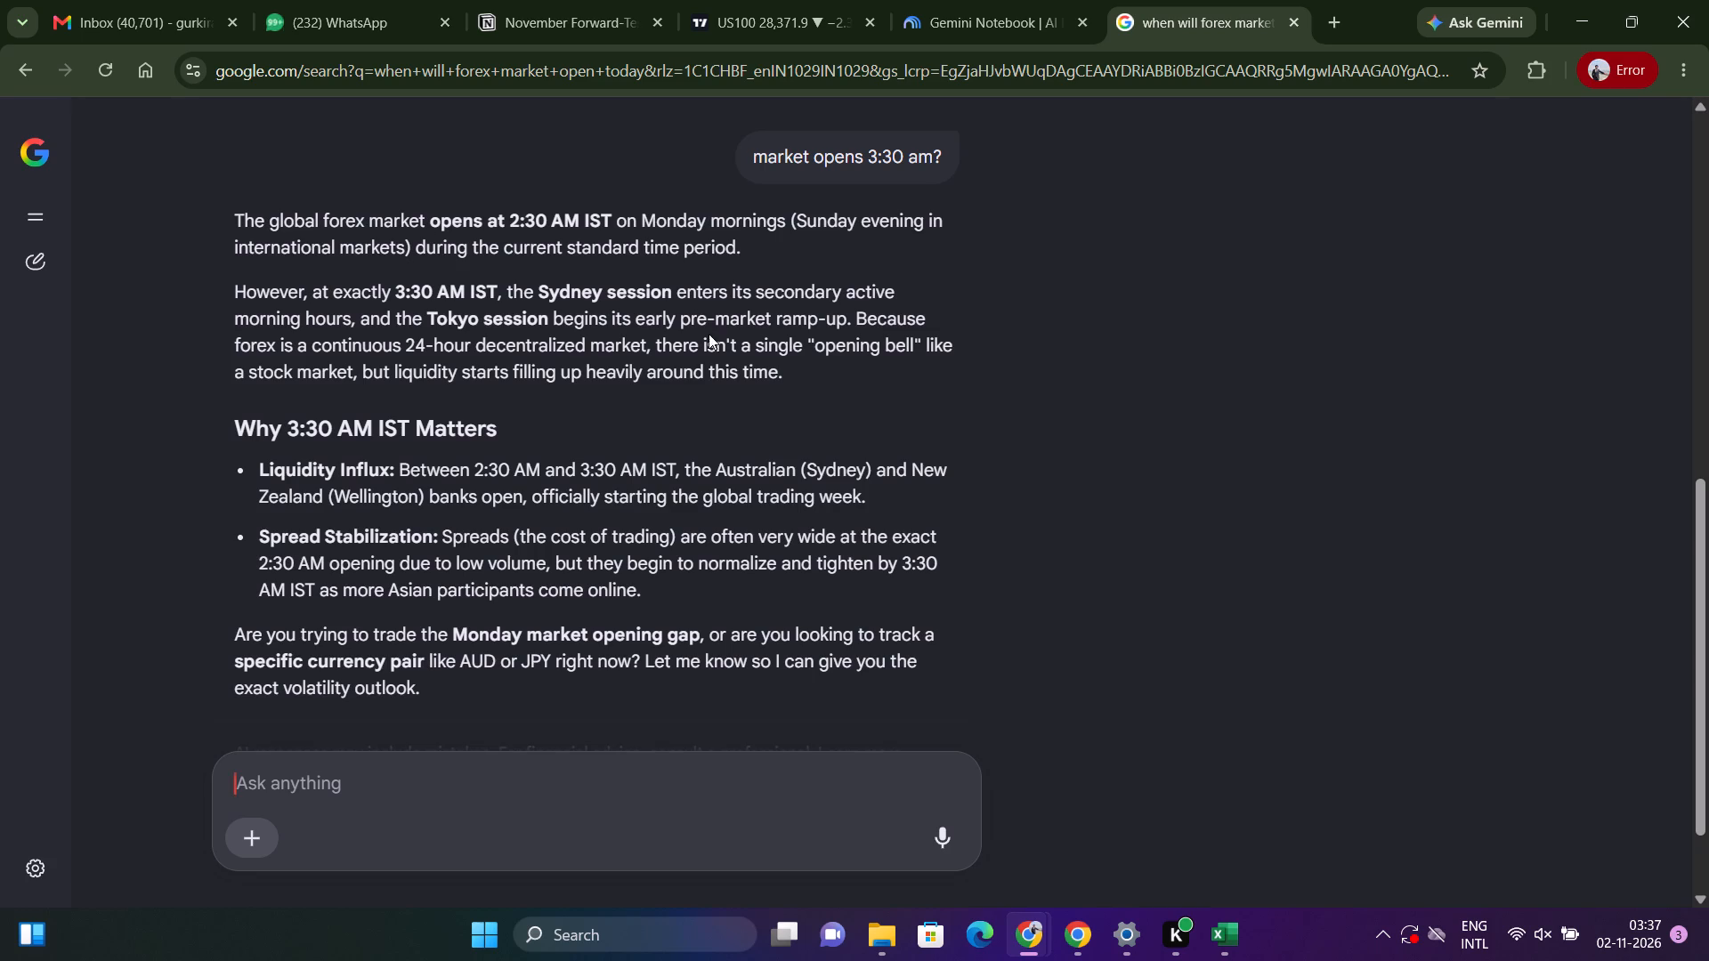
scroll(684, 343, "down", 2)
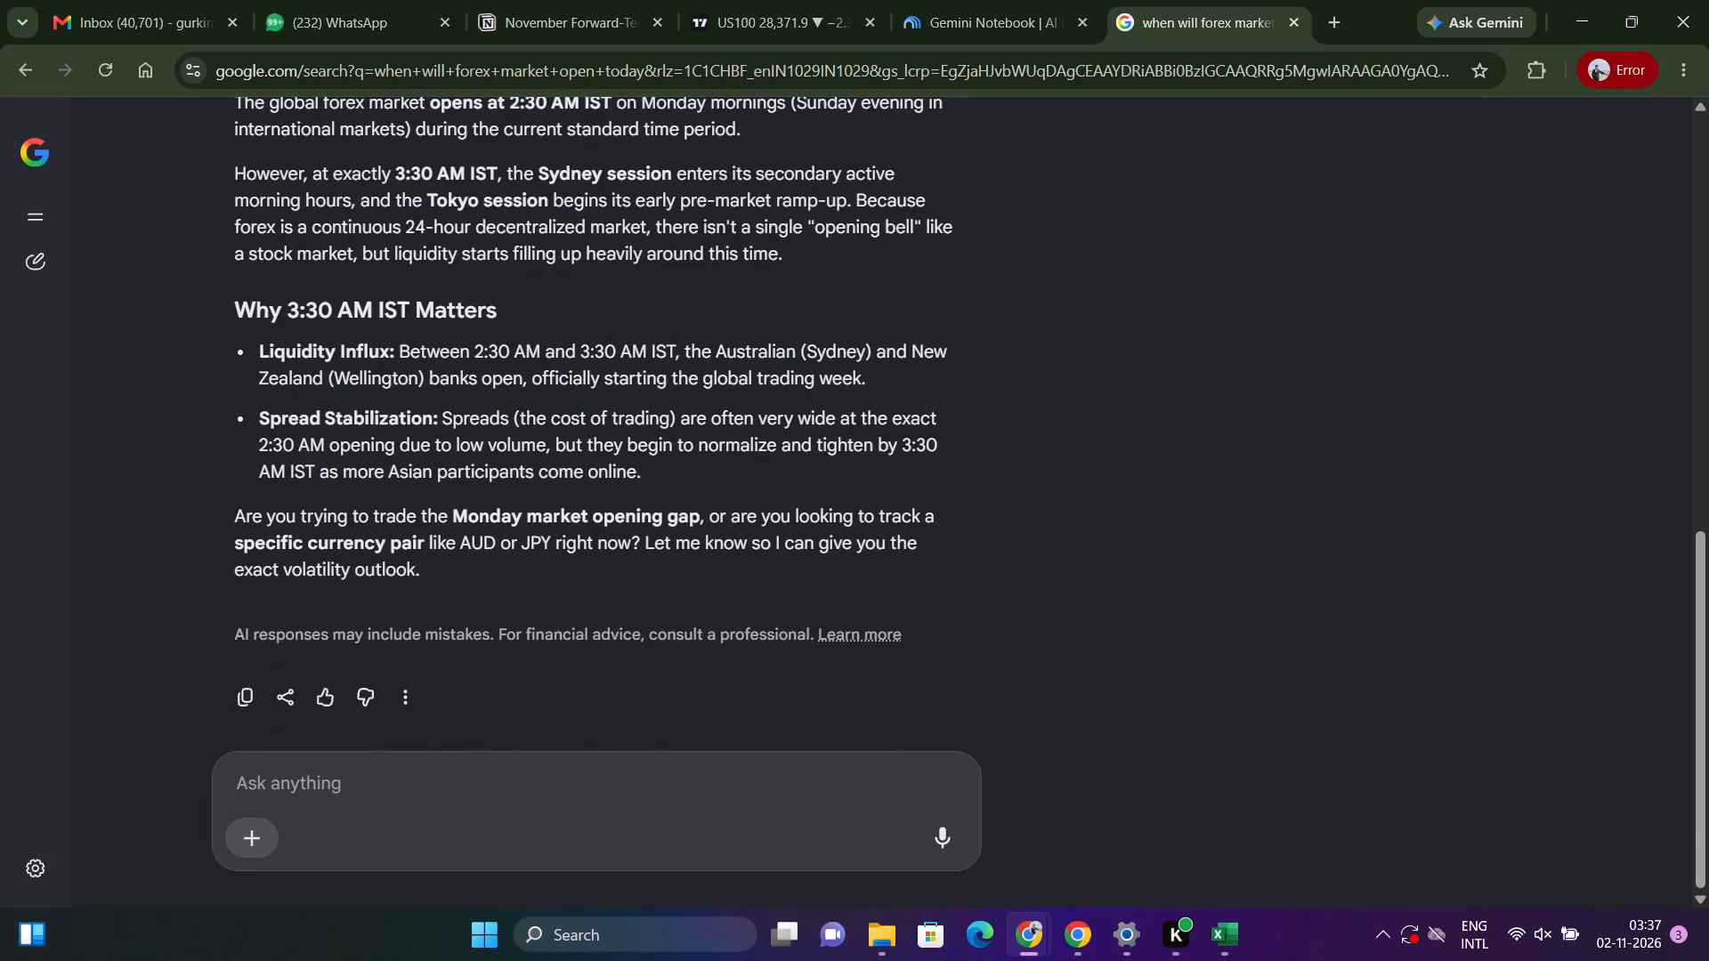
Return to TradingView and check the US100, MGC1! and XAUUSD charts for new price movement.
left_click(749, 0)
left_click_drag(1003, 476, 1009, 320)
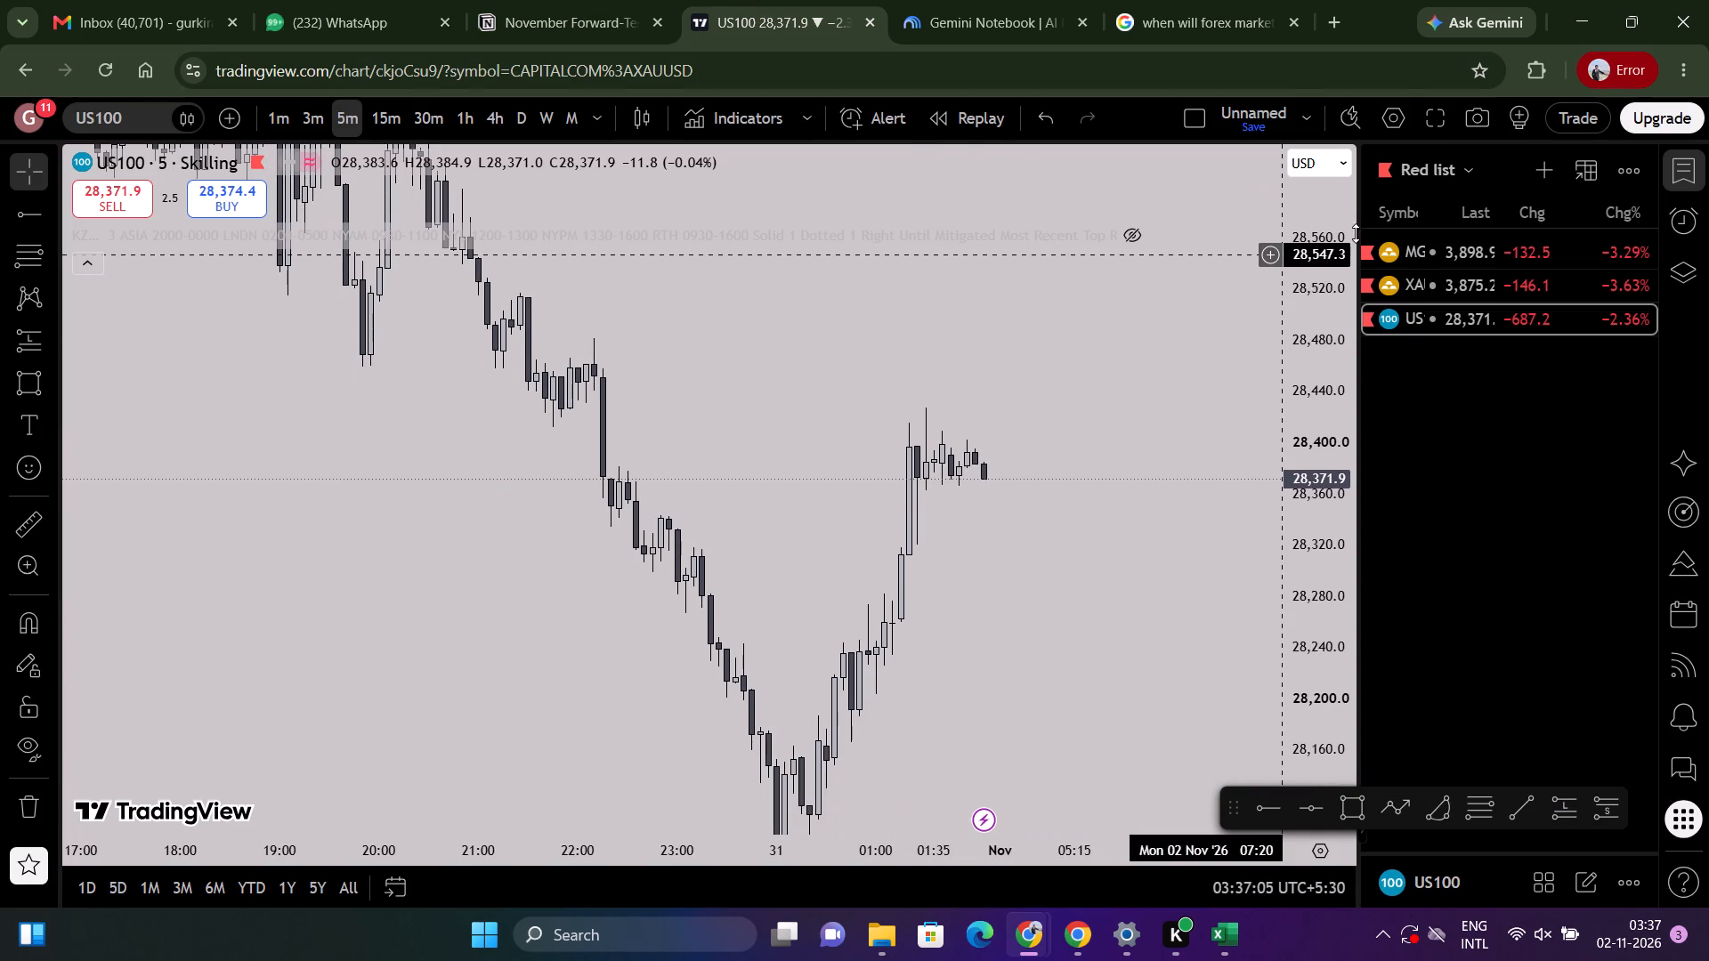
left_click(1485, 258)
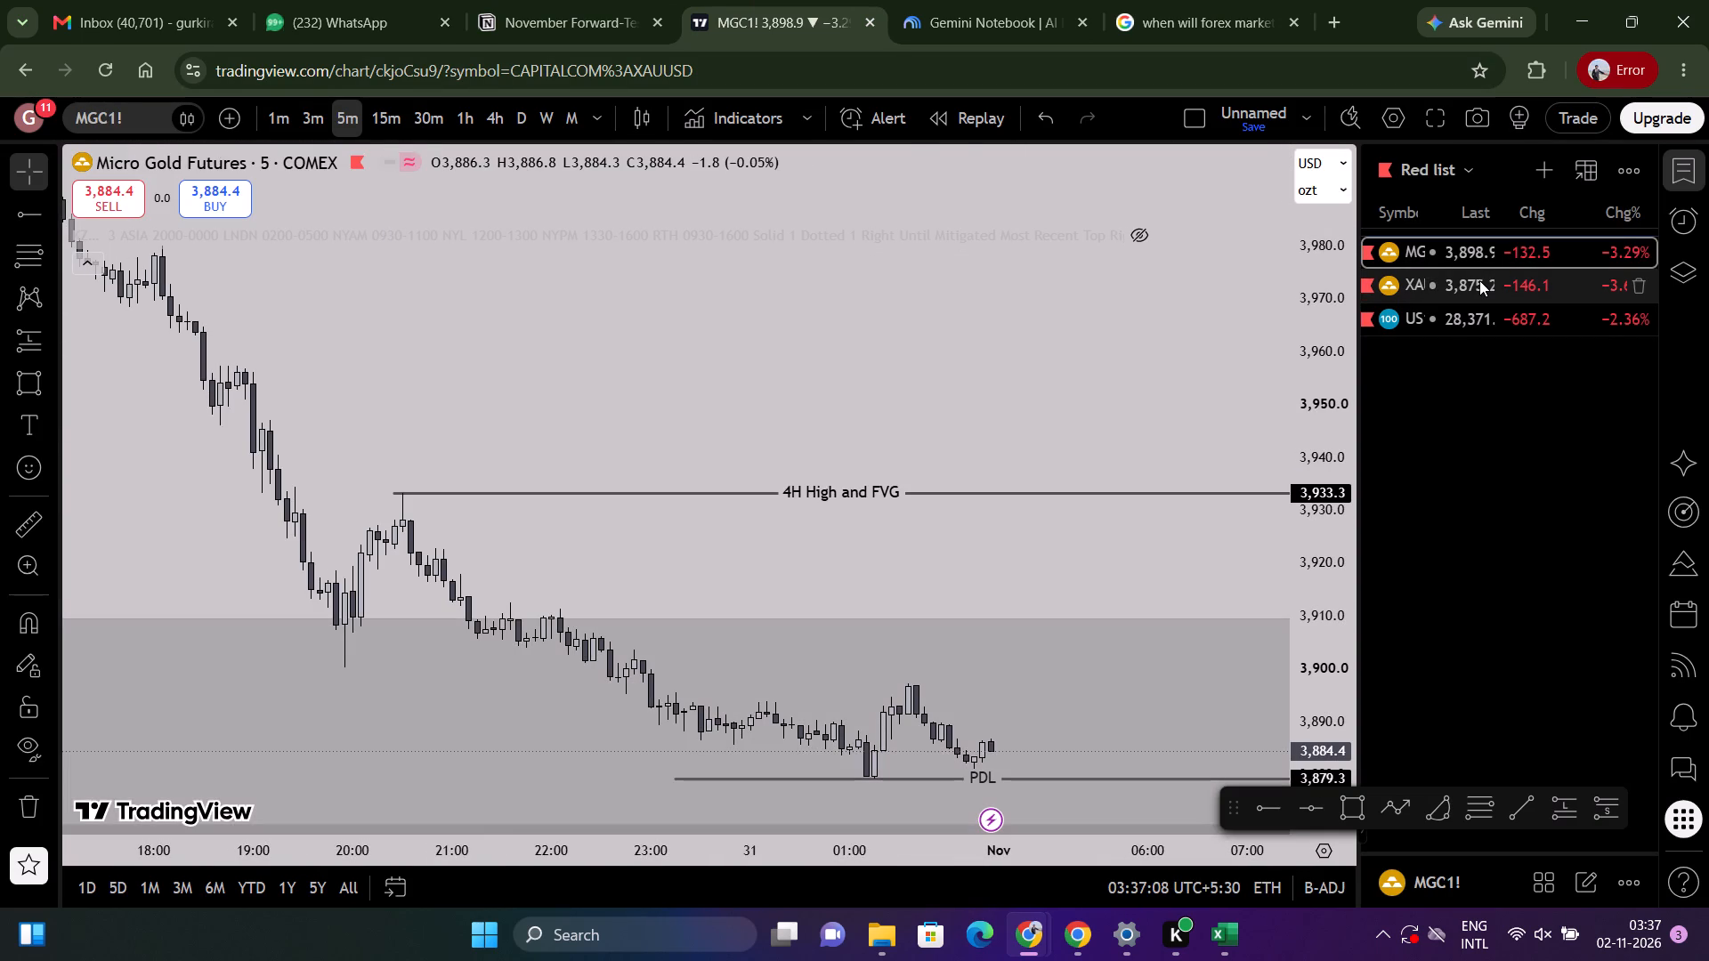
left_click(1479, 280)
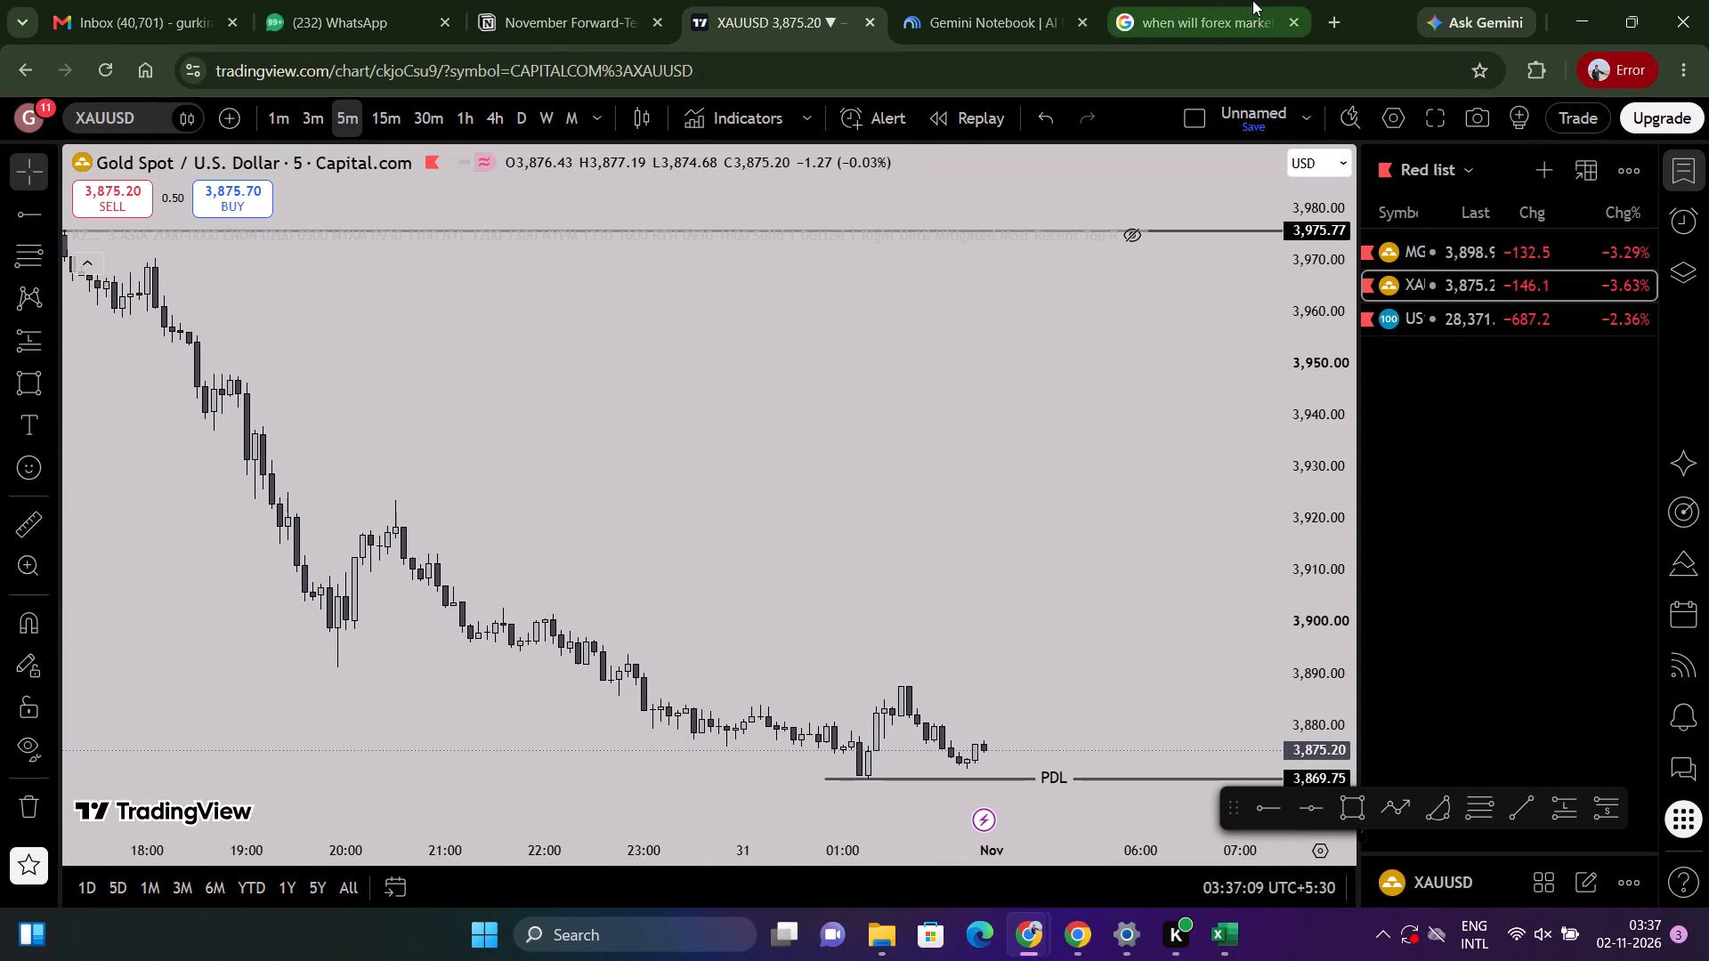
left_click(1252, 0)
left_click(590, 751)
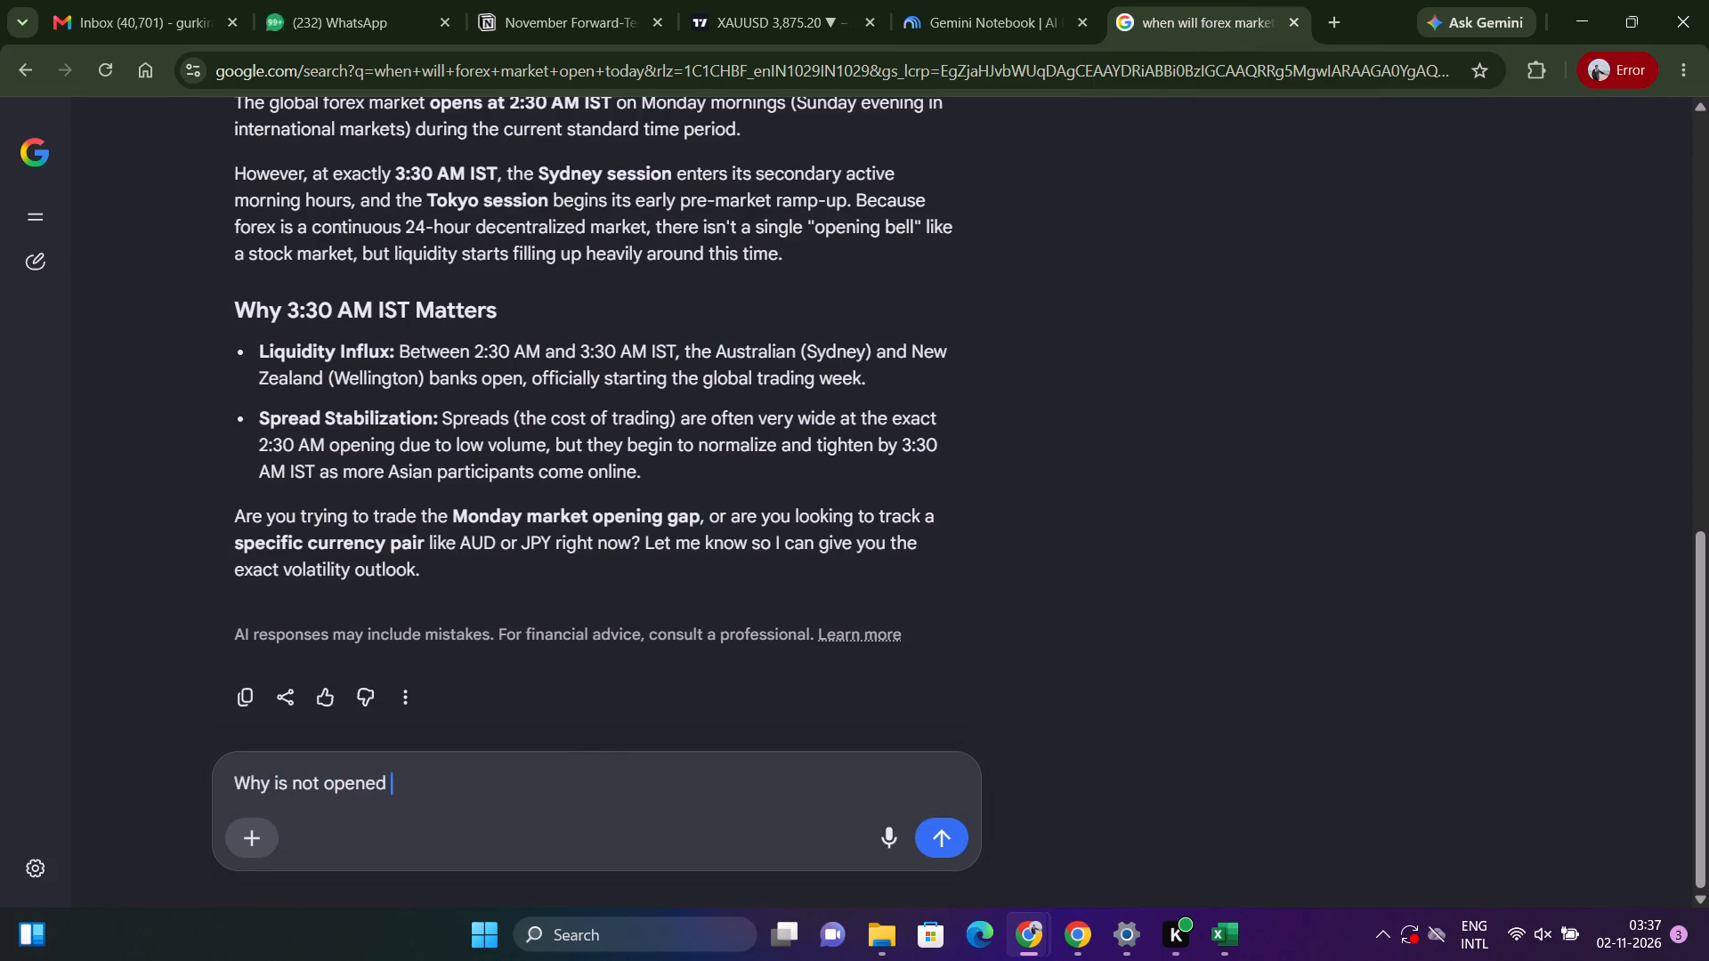
key("Return")
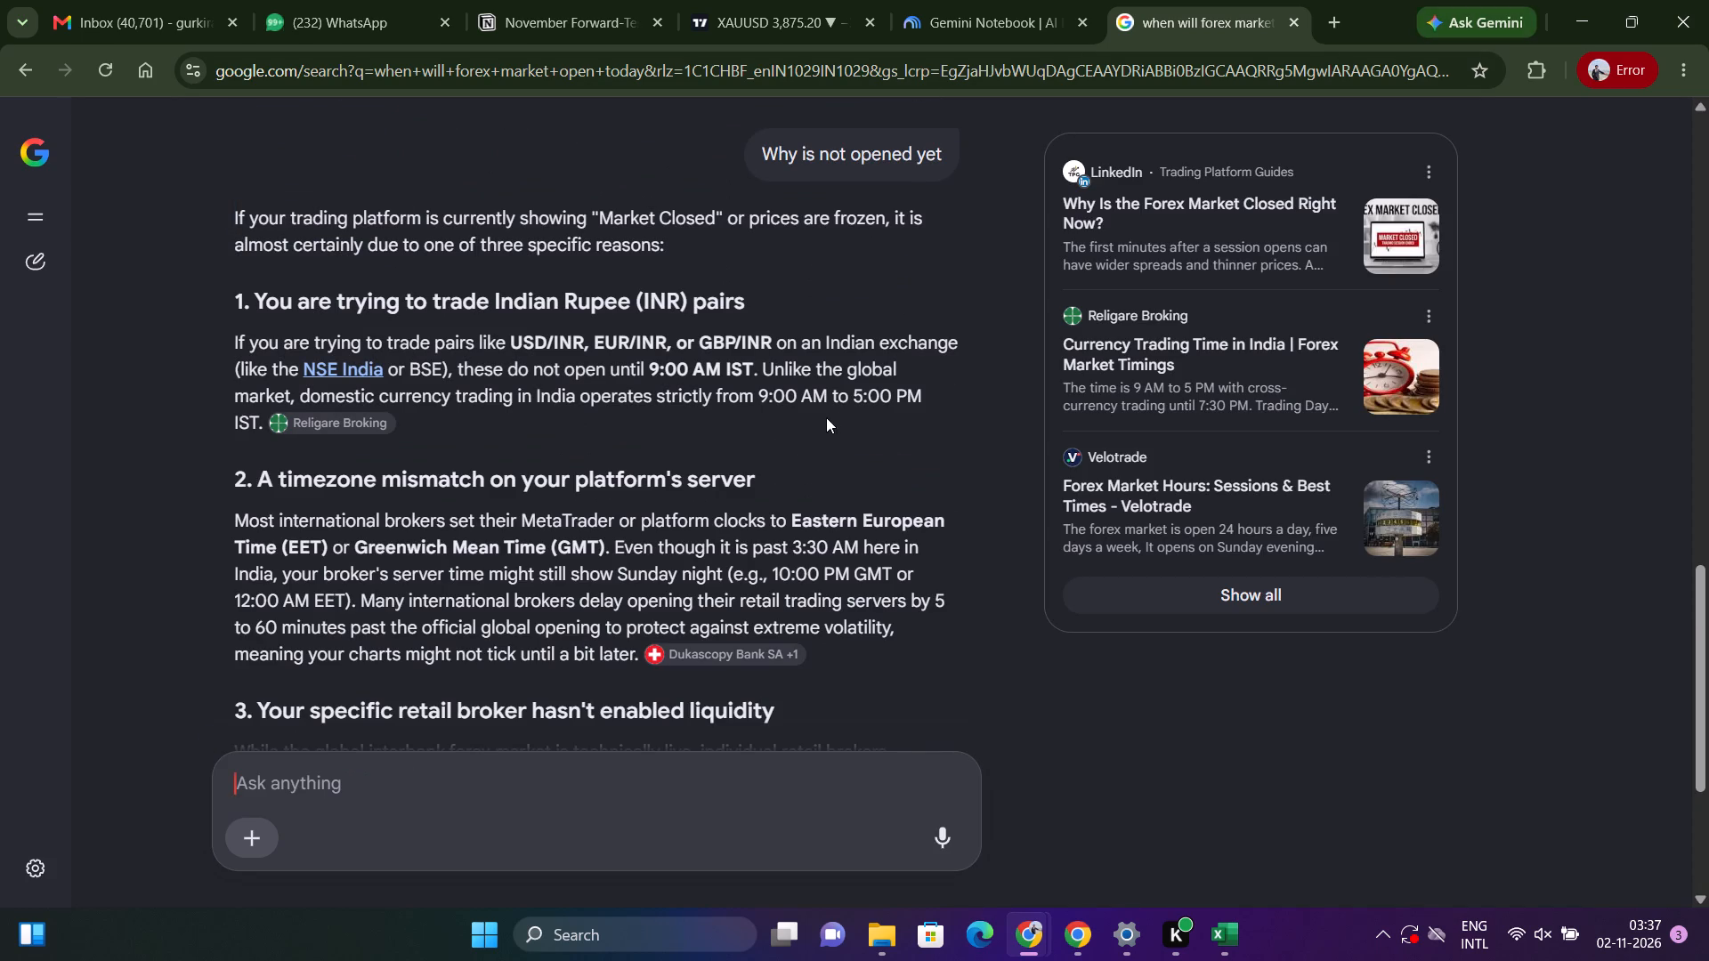
scroll(824, 423, "down", 2)
scroll(824, 423, "up", 3)
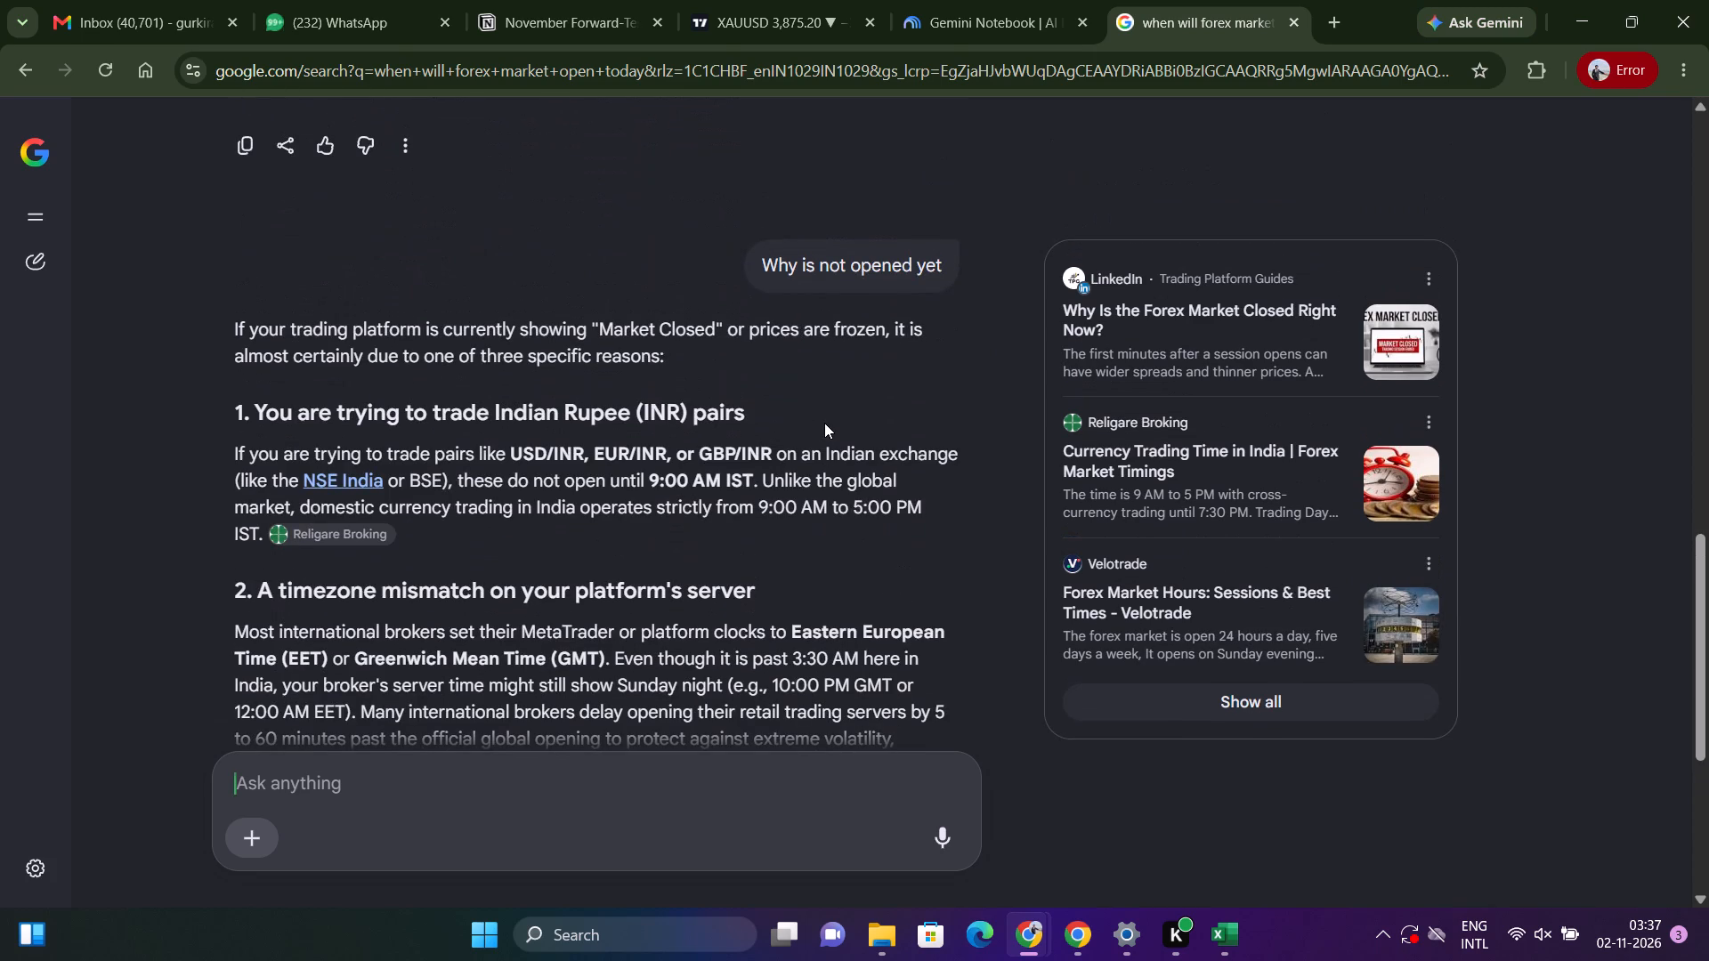
scroll(824, 423, "down", 1)
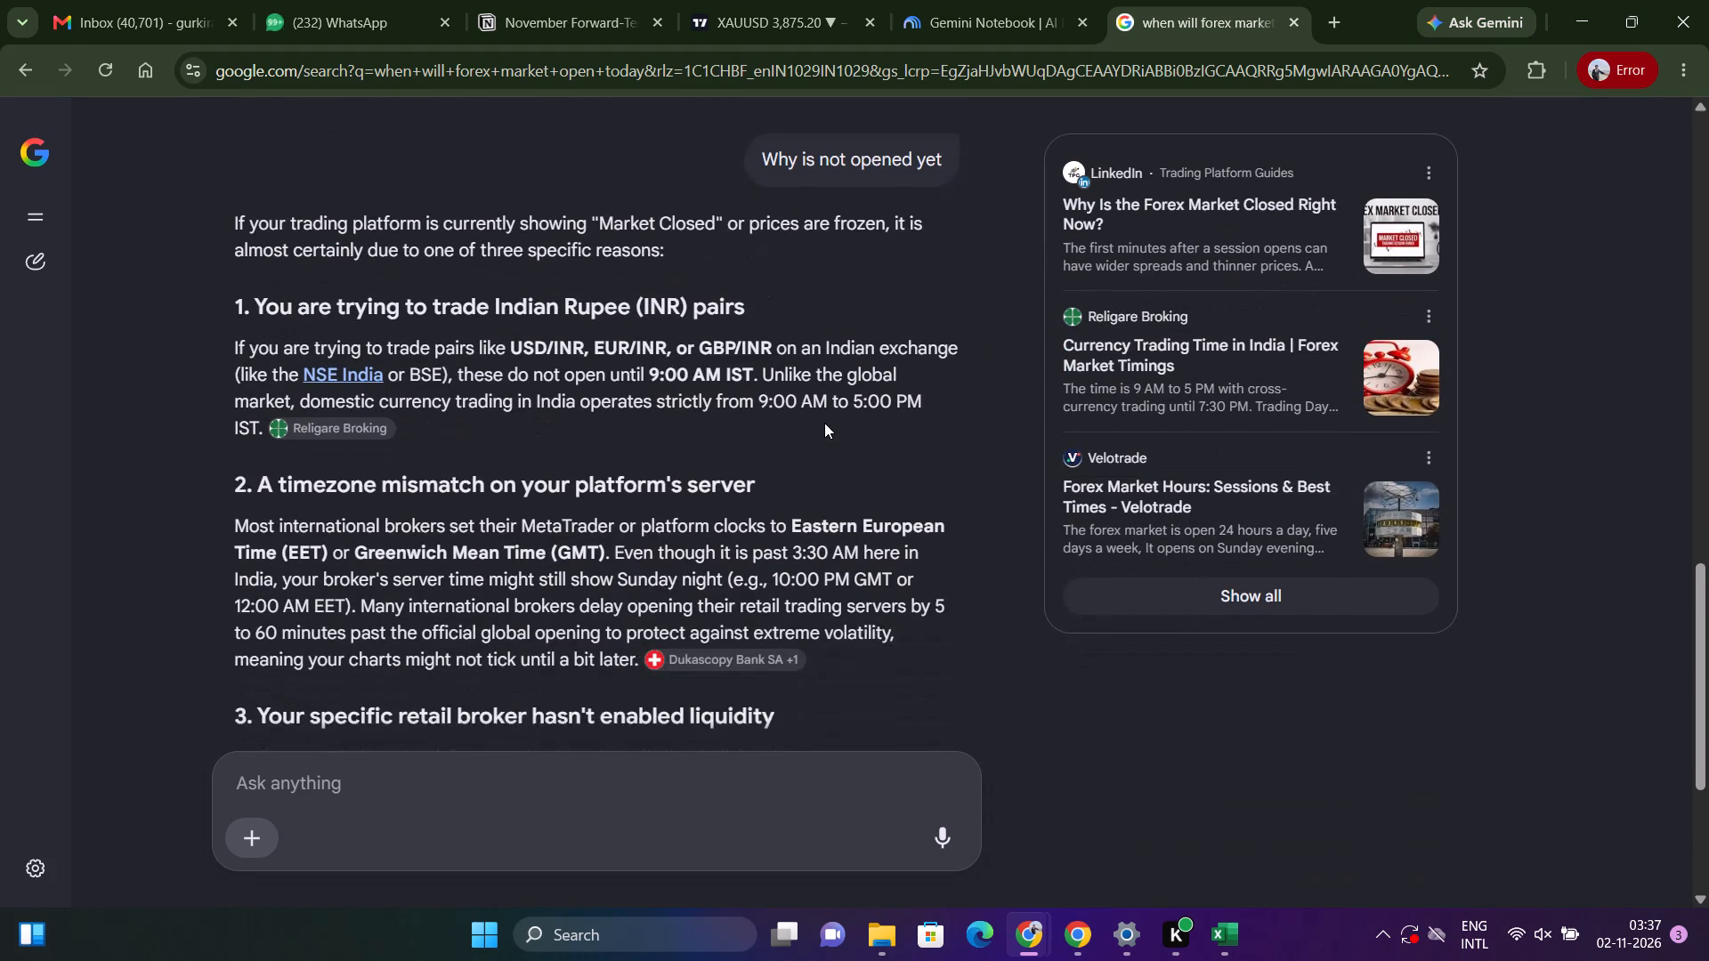
scroll(824, 423, "down", 5)
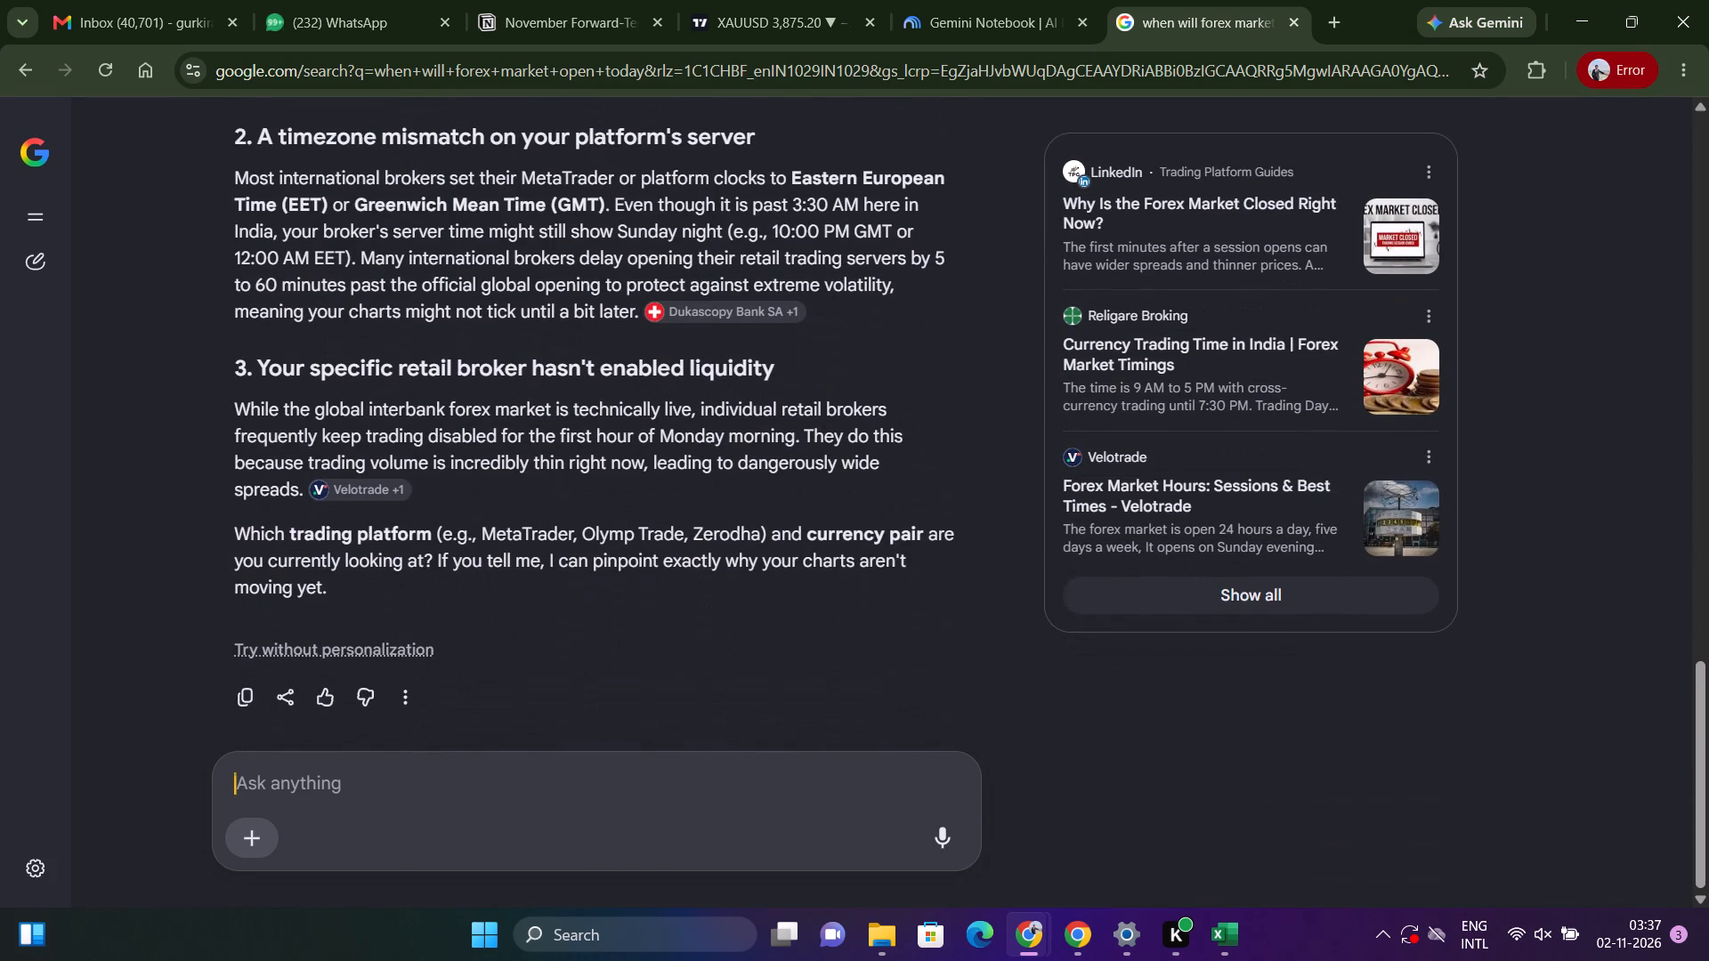
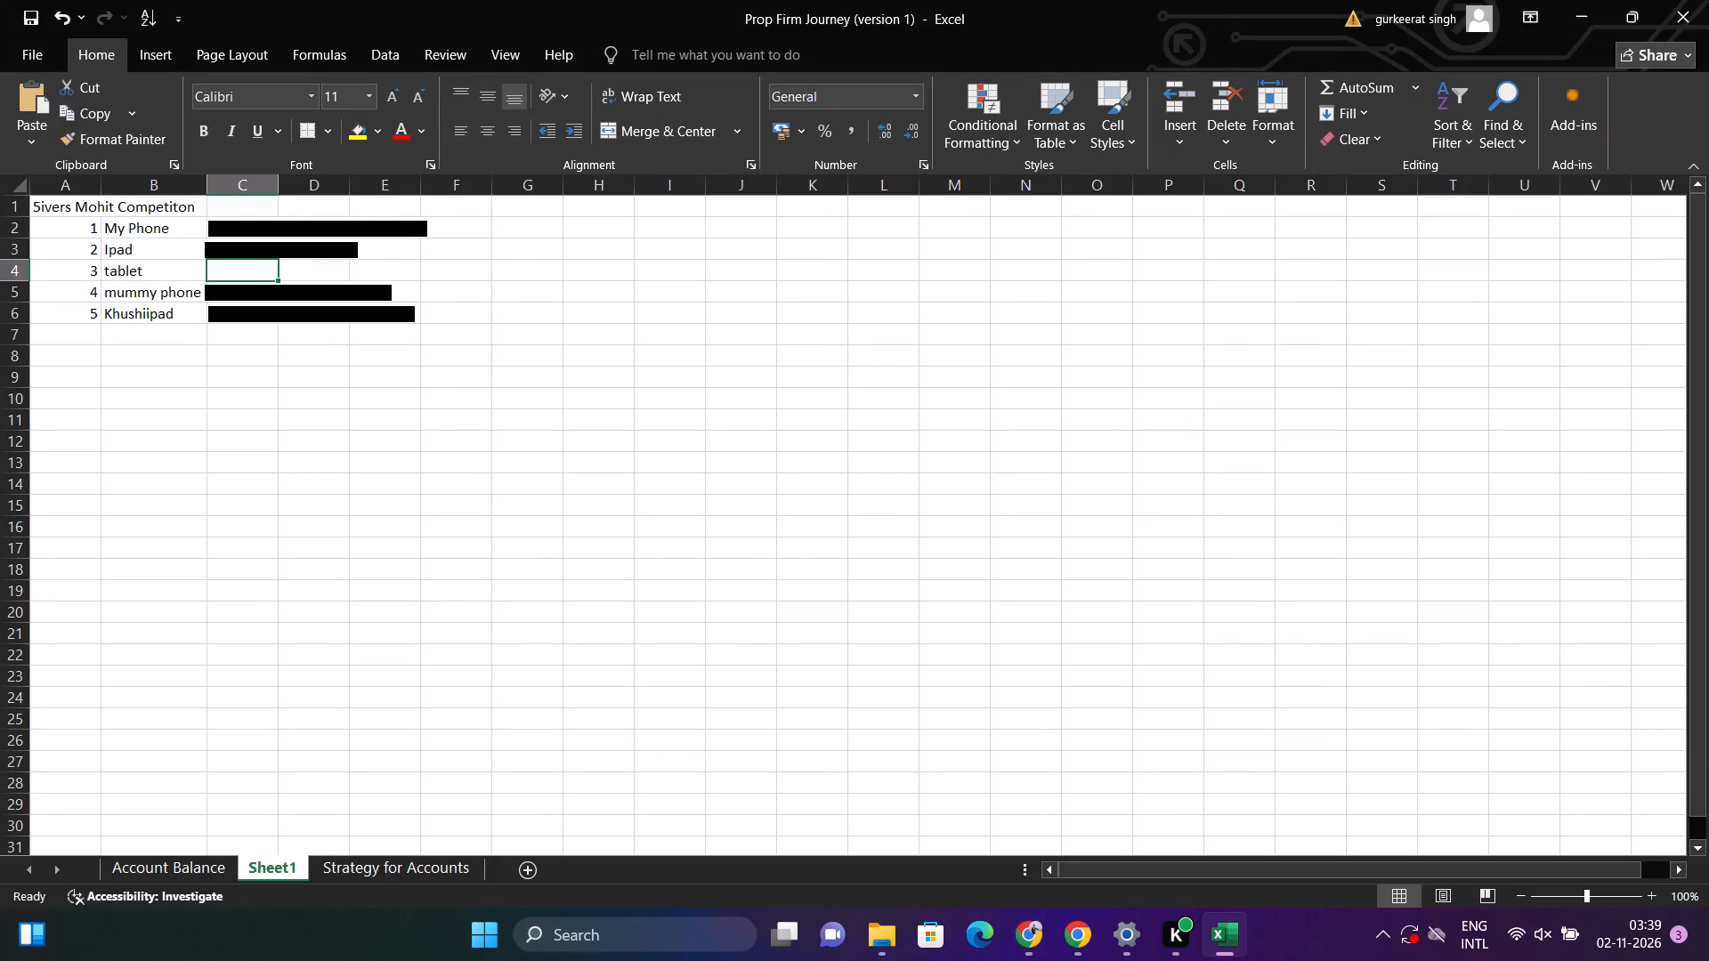
Enter the account e-mail address for the tablet in cell C4 of Sheet1.
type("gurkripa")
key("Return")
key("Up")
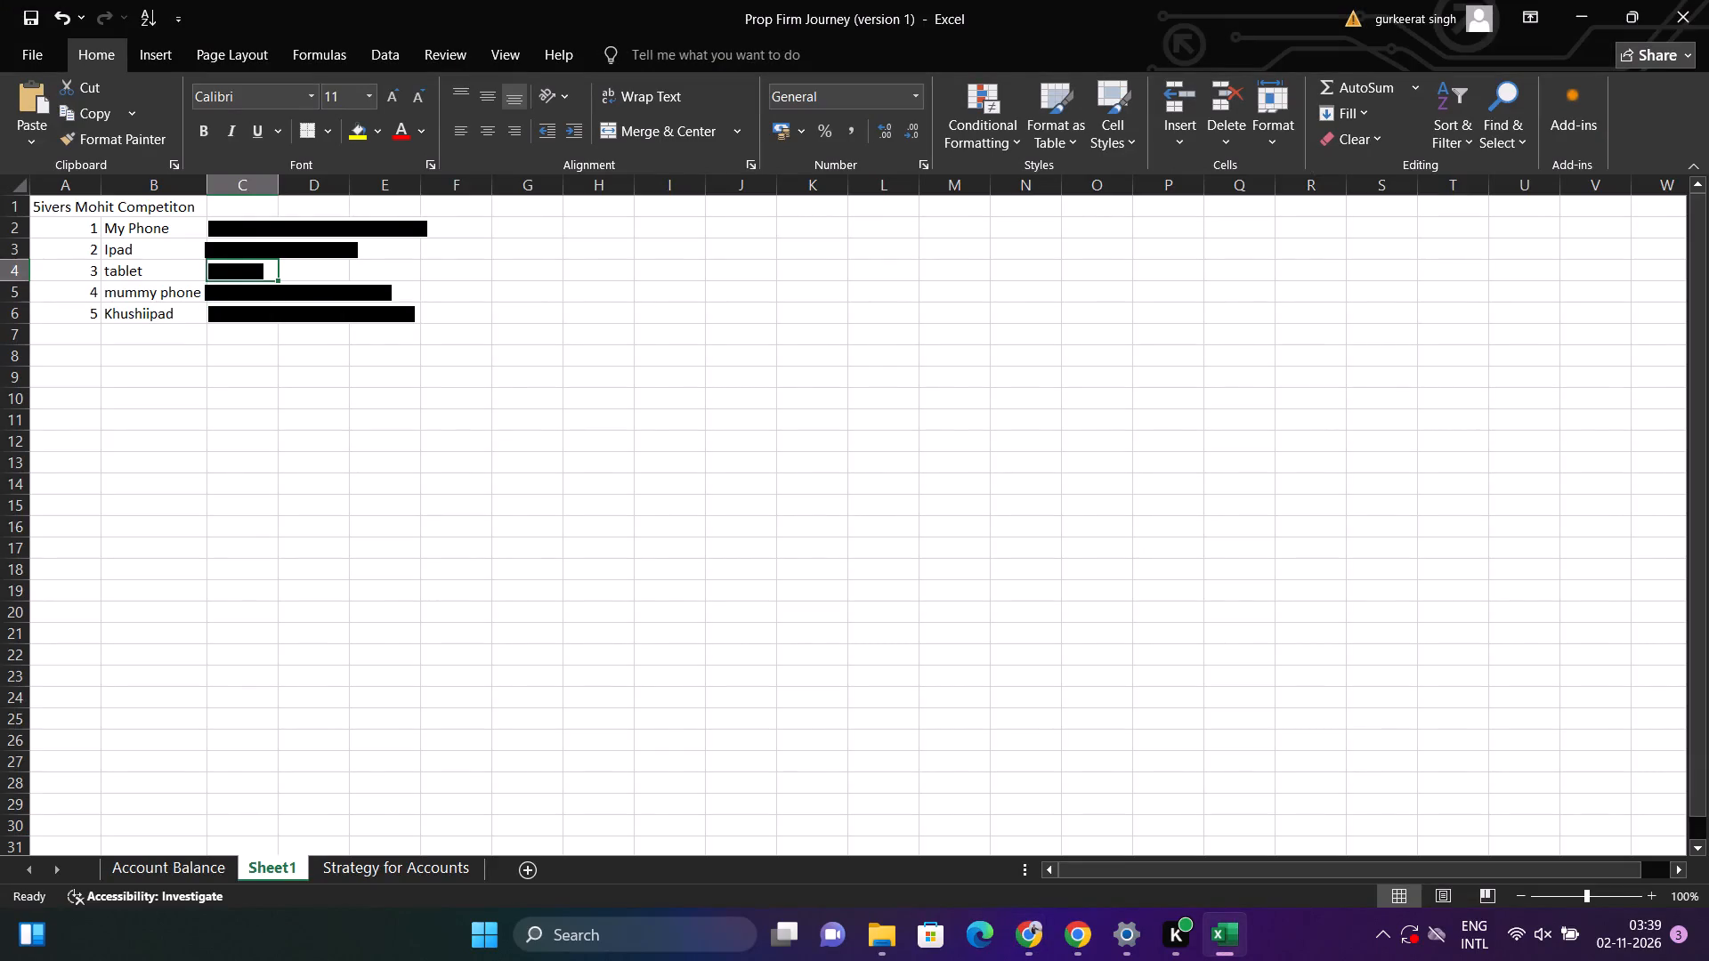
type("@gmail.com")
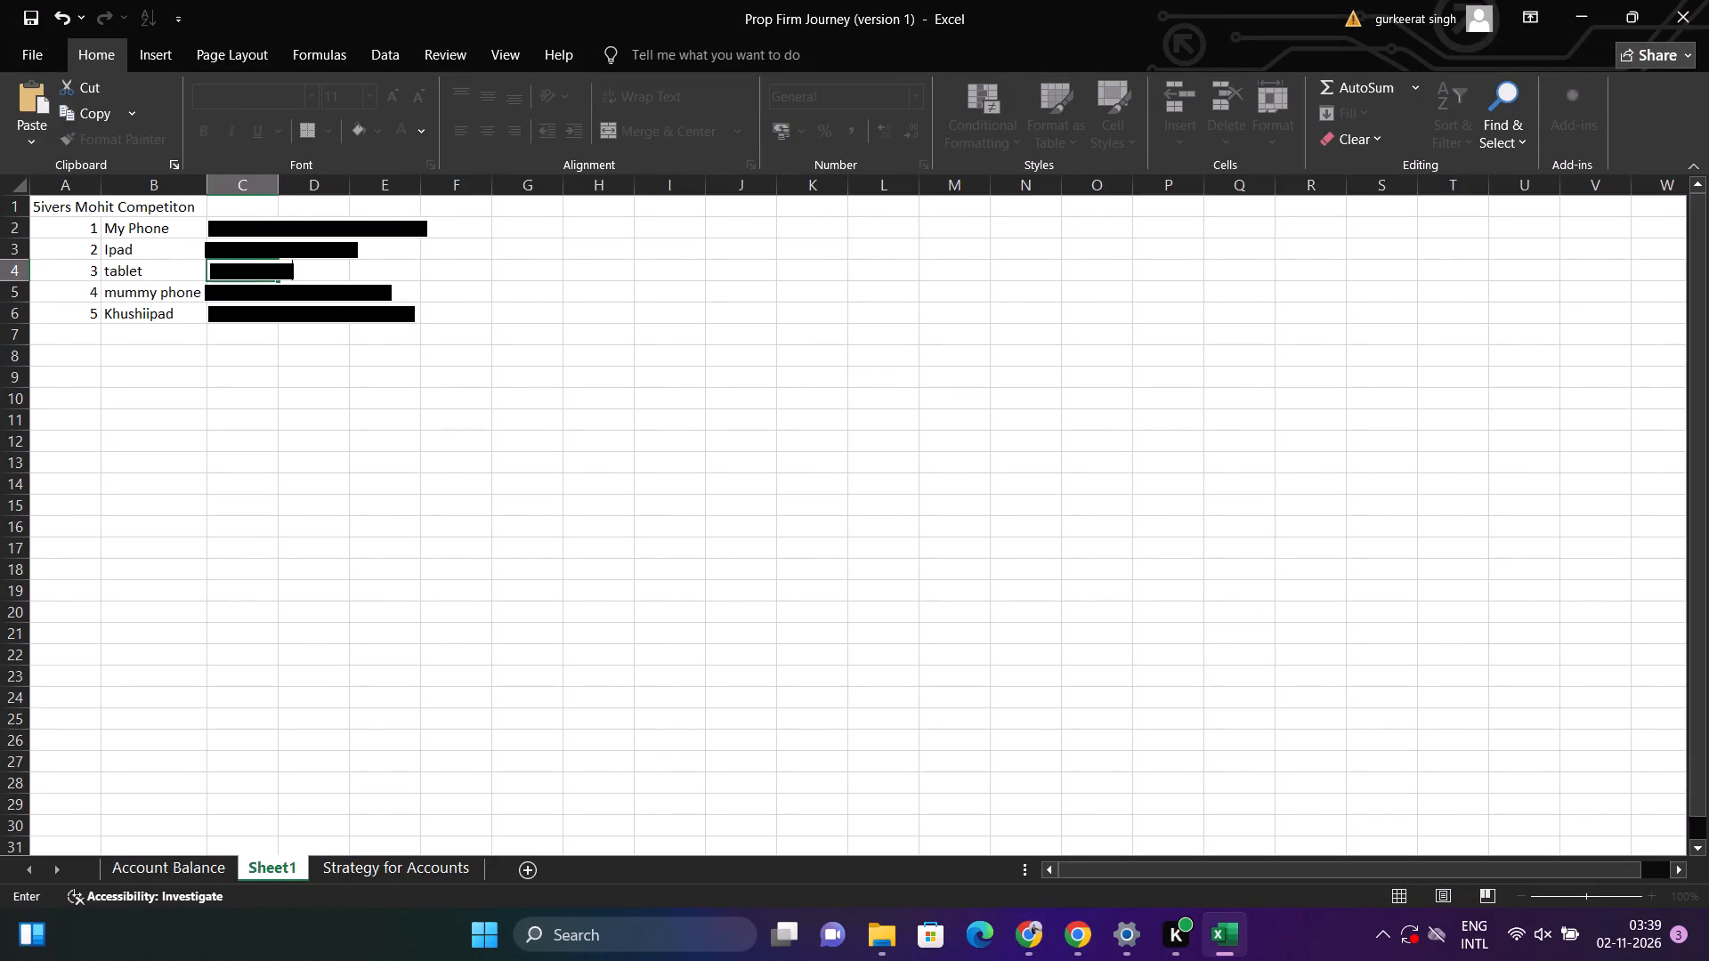
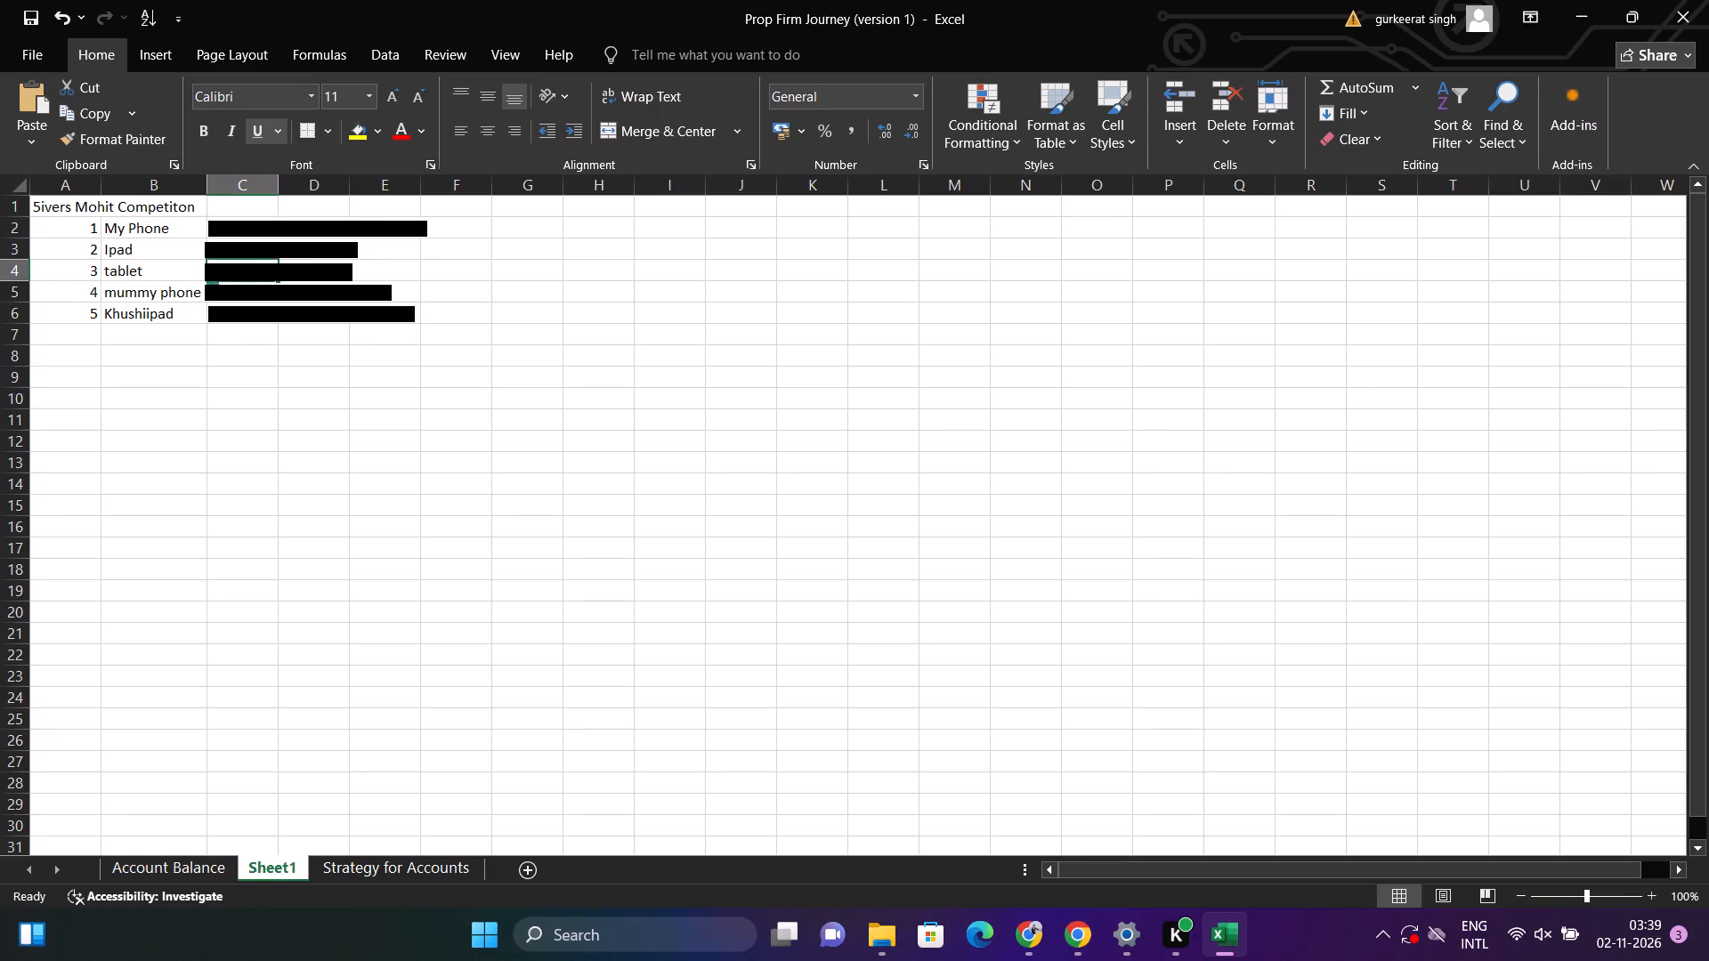
AutoFit the width of the e-mail address column in the device list to its contents.
key("Up")
key("Up")
key("Up")
key("alt+h")
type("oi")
Enter a note beginning "Main a" in the column beside the My Phone e-mail address.
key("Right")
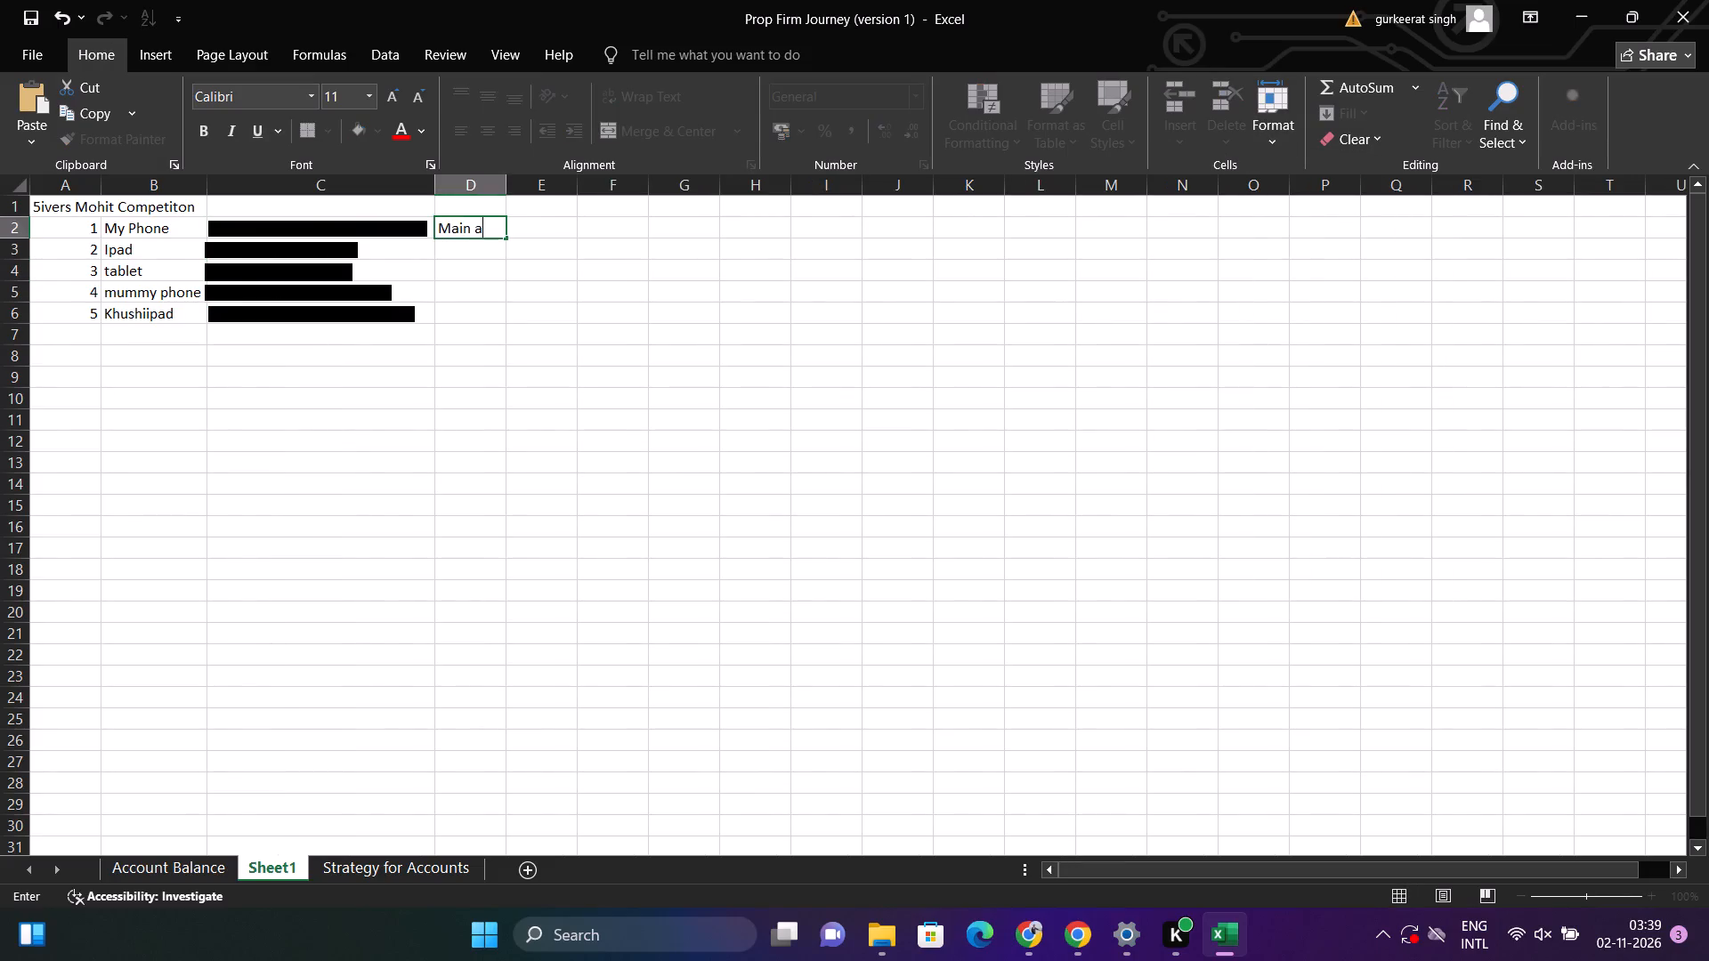
Complete the "Main account" label in D2 beside My Phone and autofit column D to it.
type("ccount")
key("Return")
key("Up")
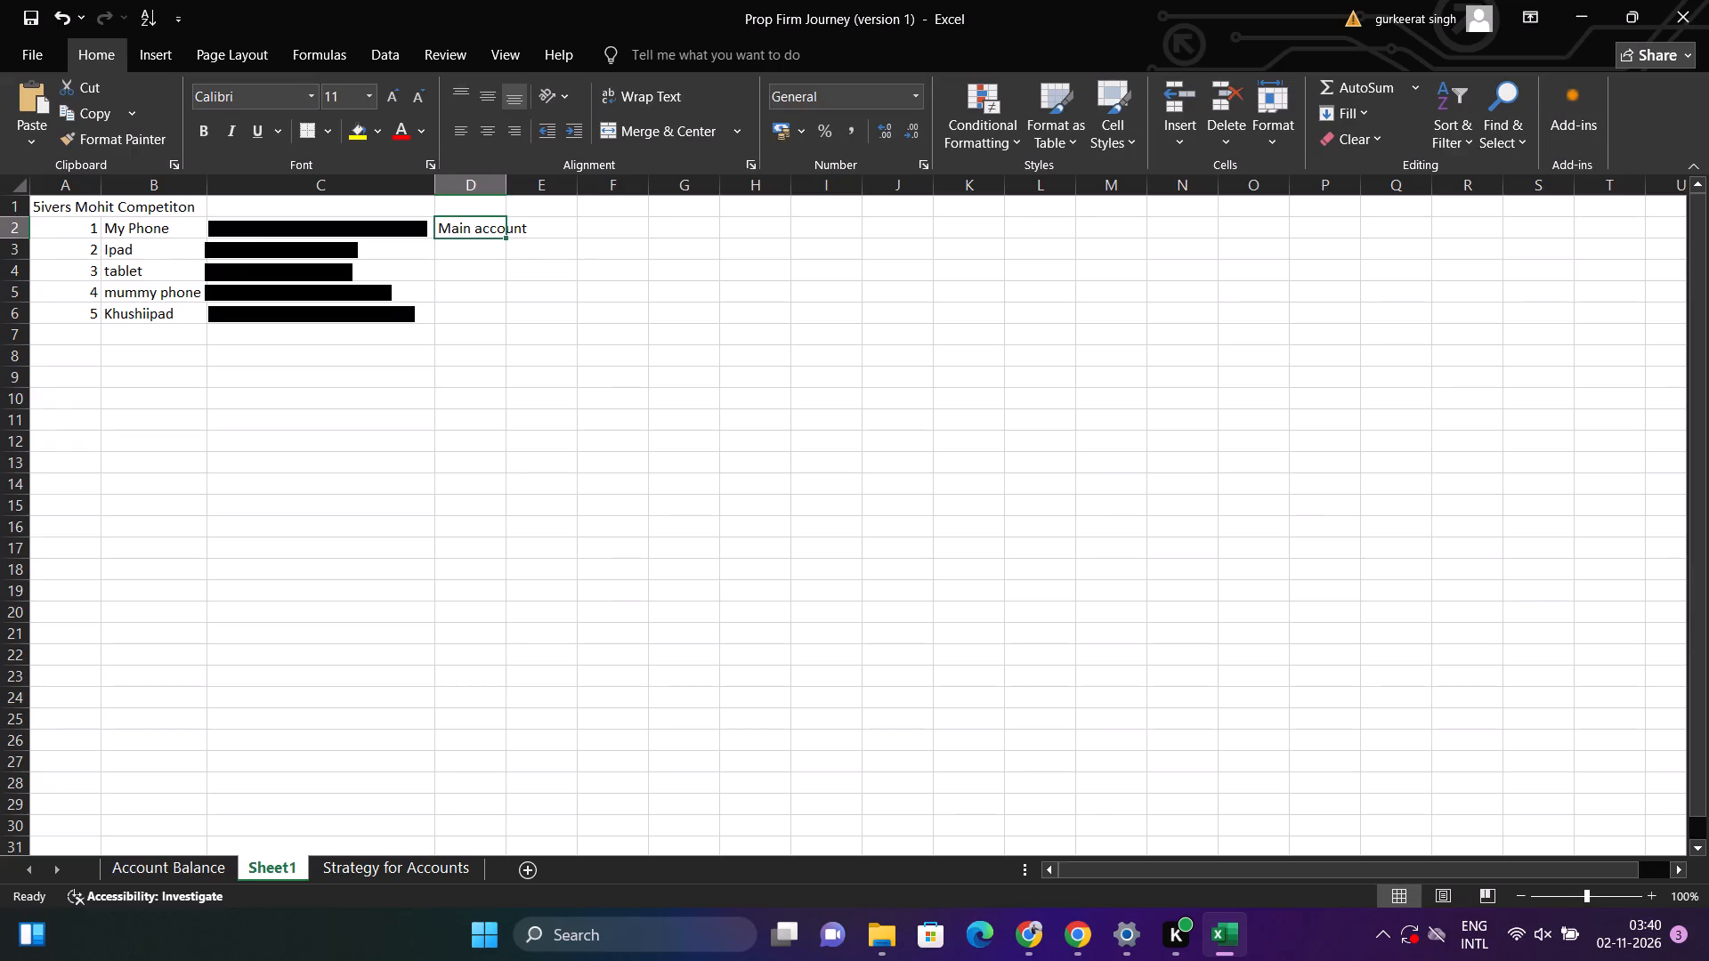
type("hoi")
Add the note "Already has 10 credits - focus on this more" in E2 for the My Phone account.
key("Right")
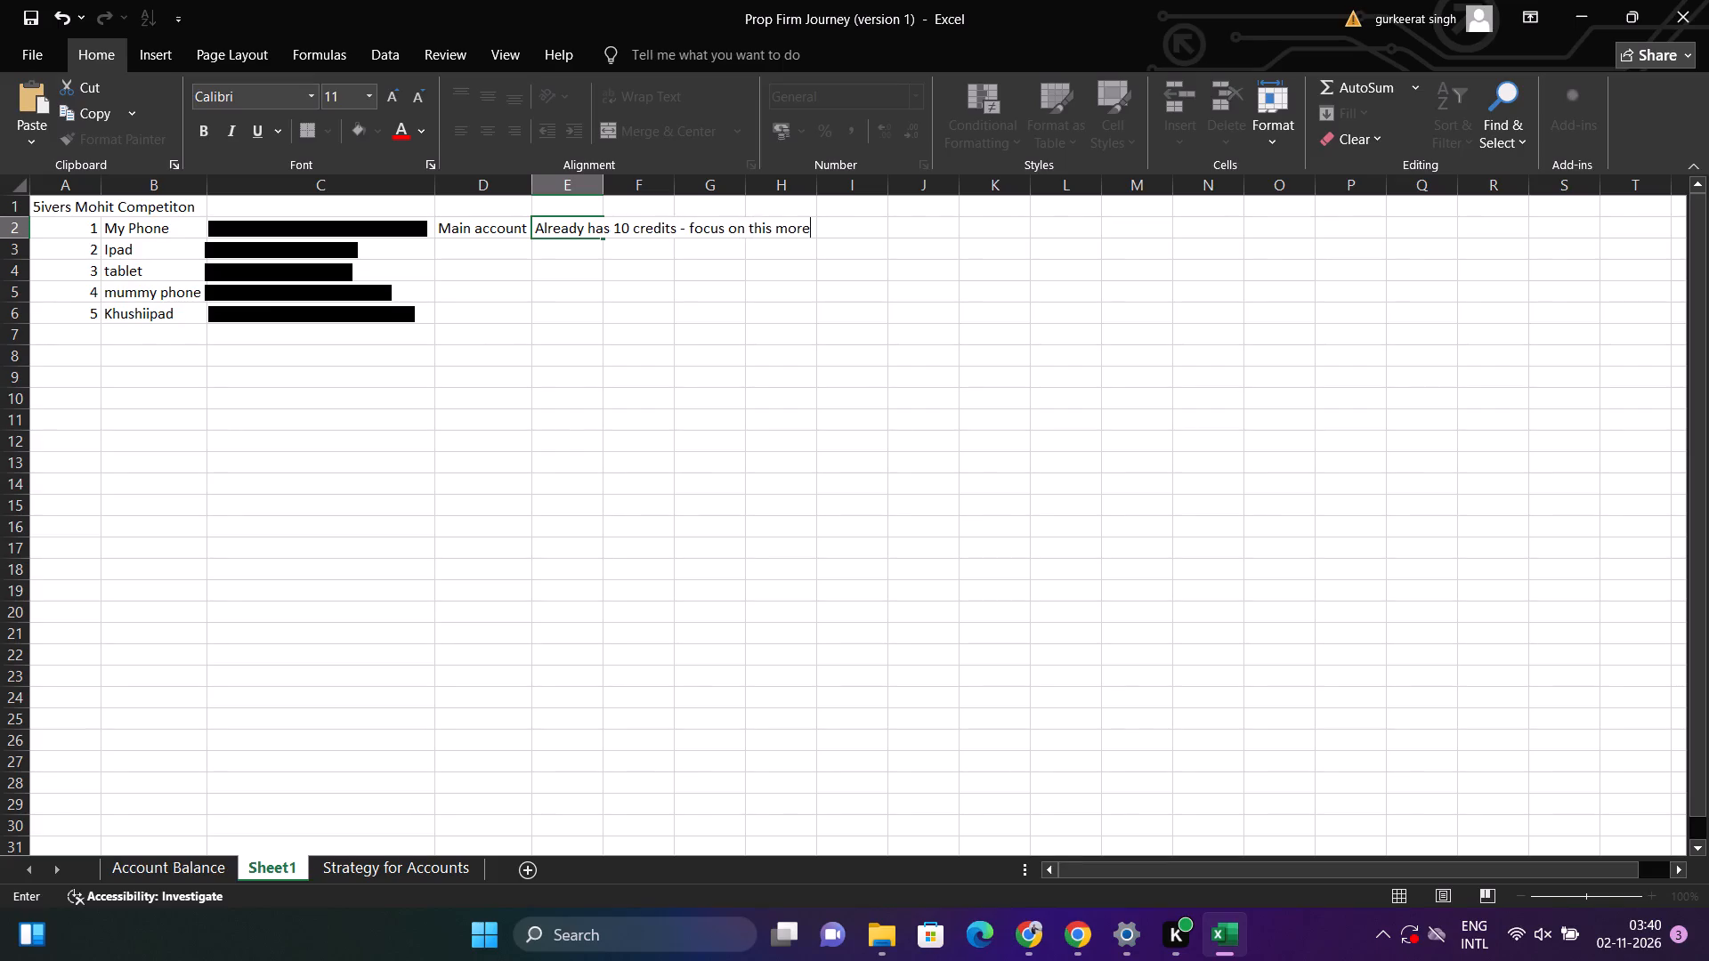
key("Return")
Enter "Secondary focus" in D3 and D4 for the Ipad and tablet accounts.
key("Left")
key("Left")
key("Left")
key("Right")
key("Right")
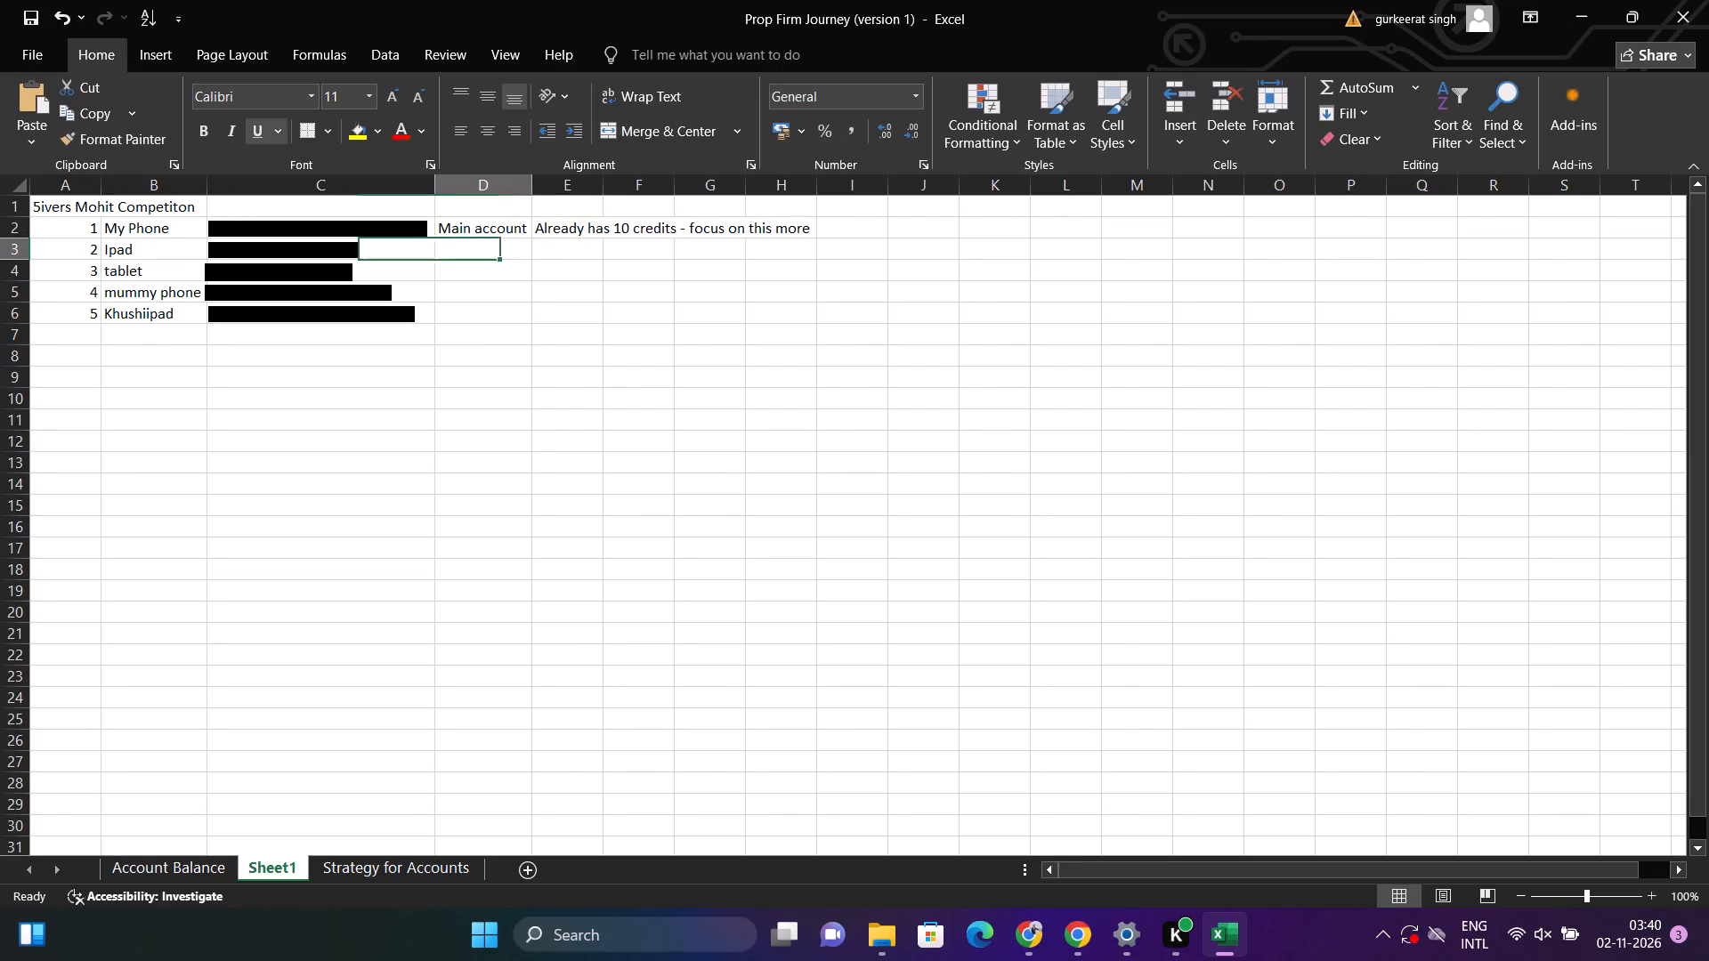
key("Right")
key("Left")
key("shift+Down")
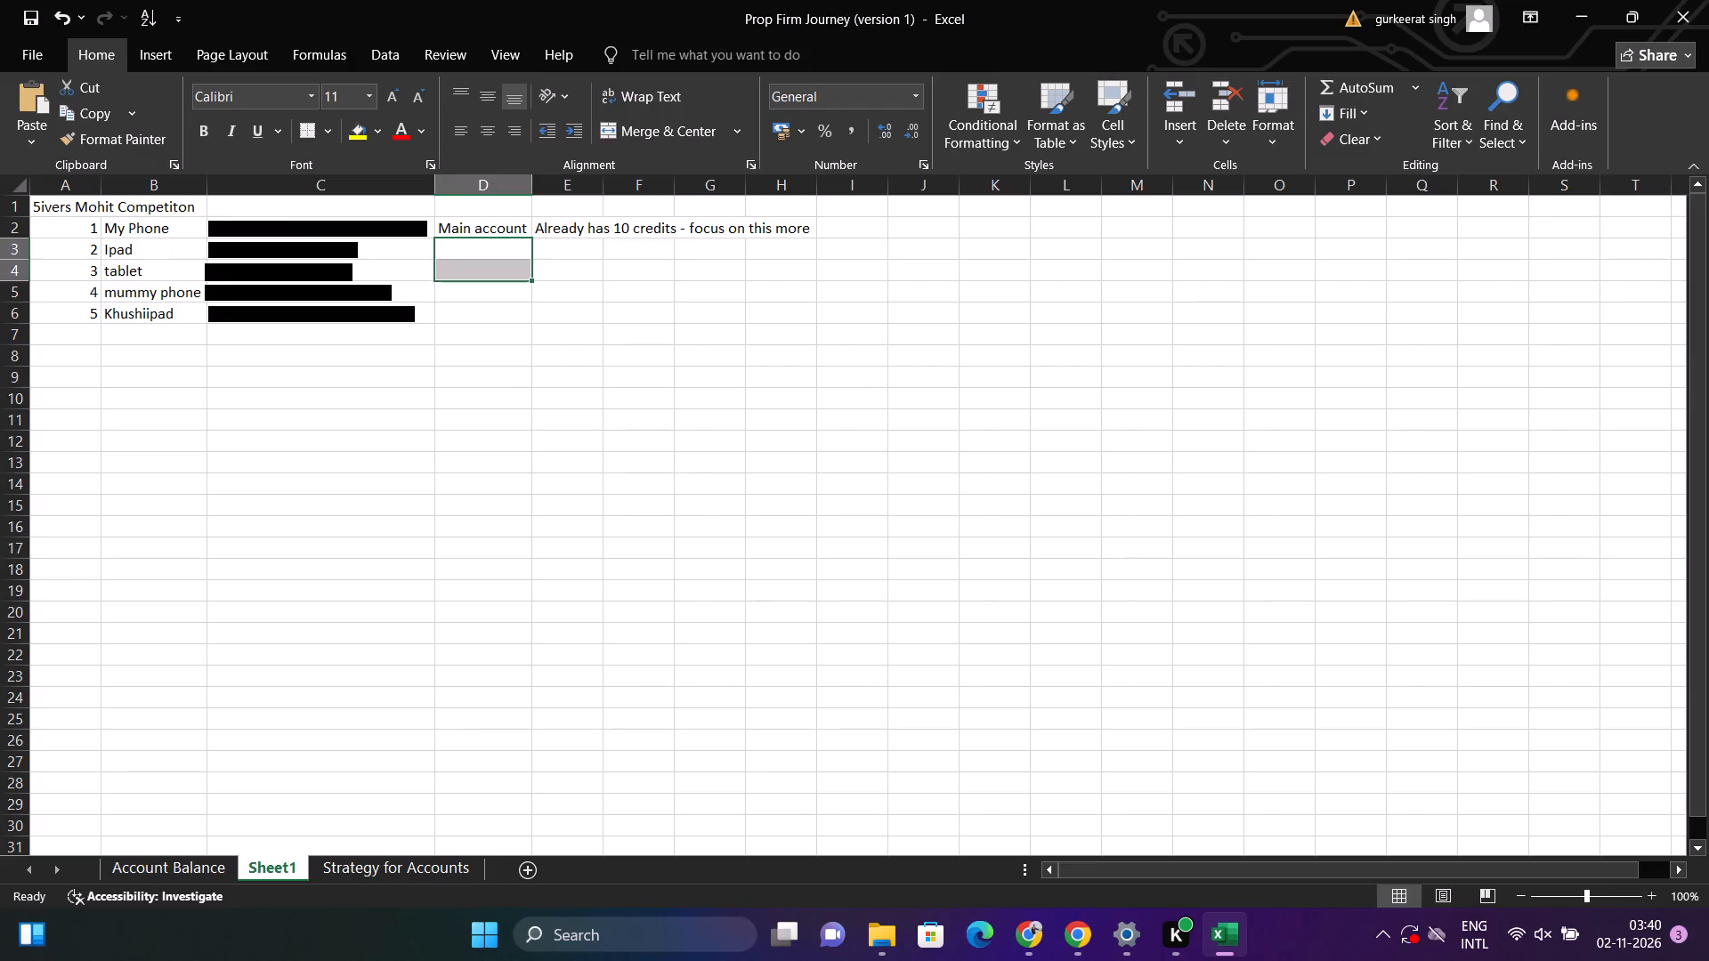
key("Down")
key("Up")
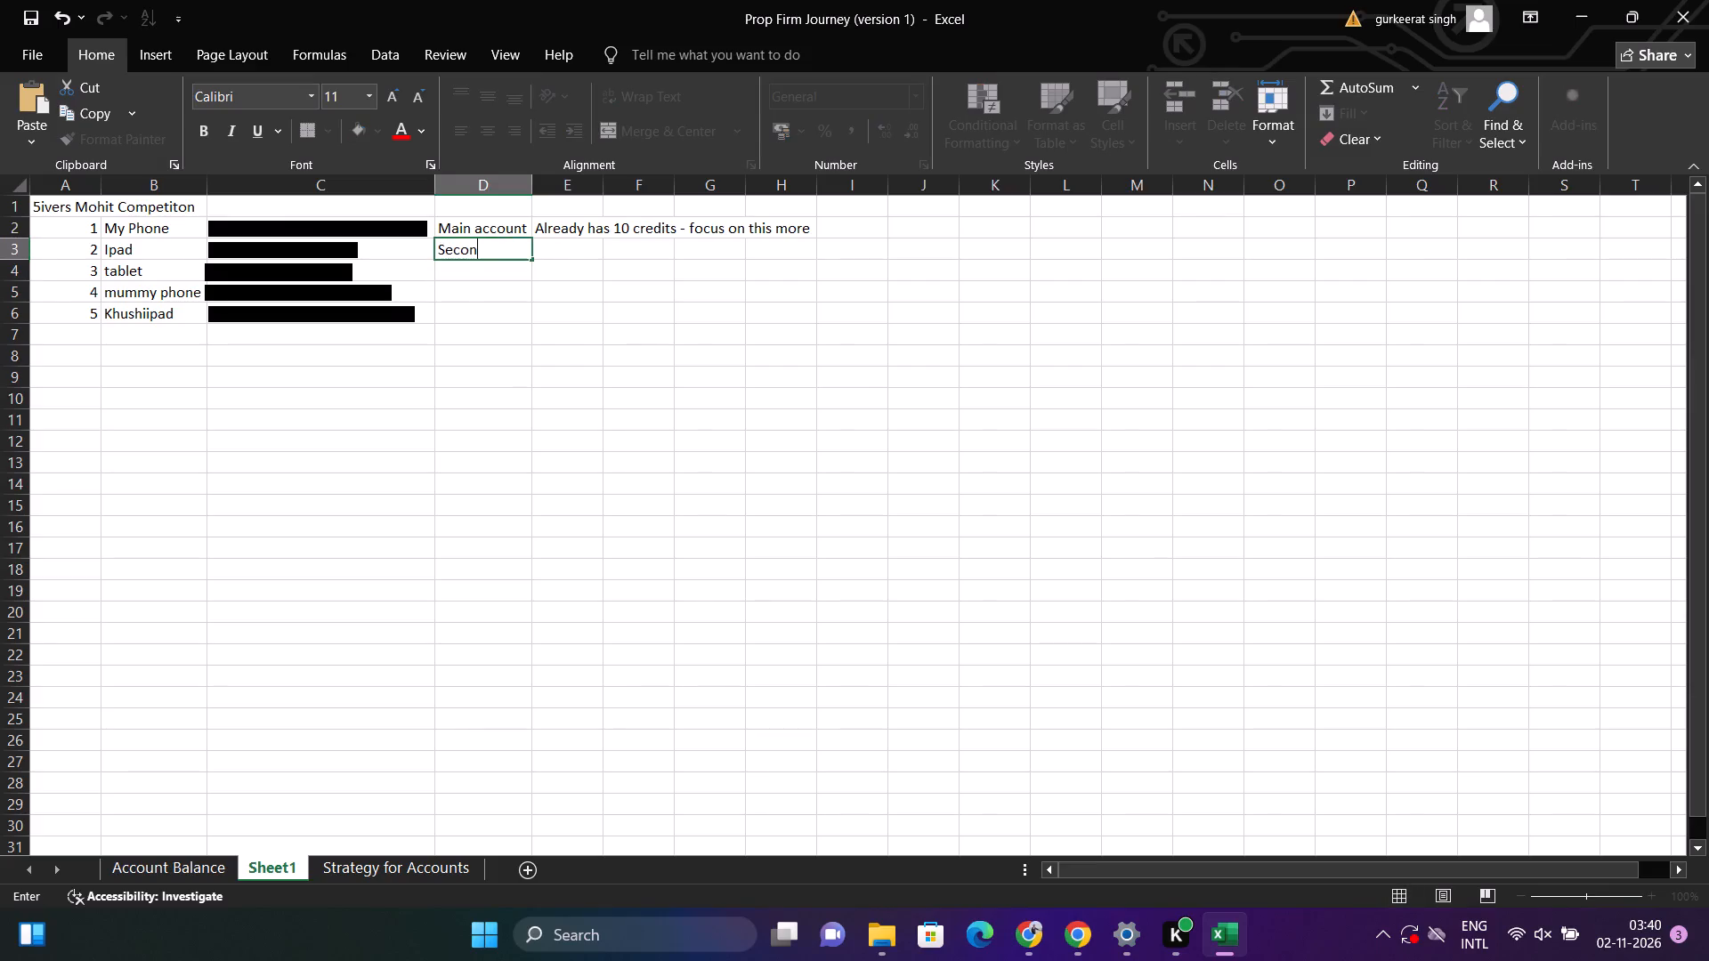
key("Return")
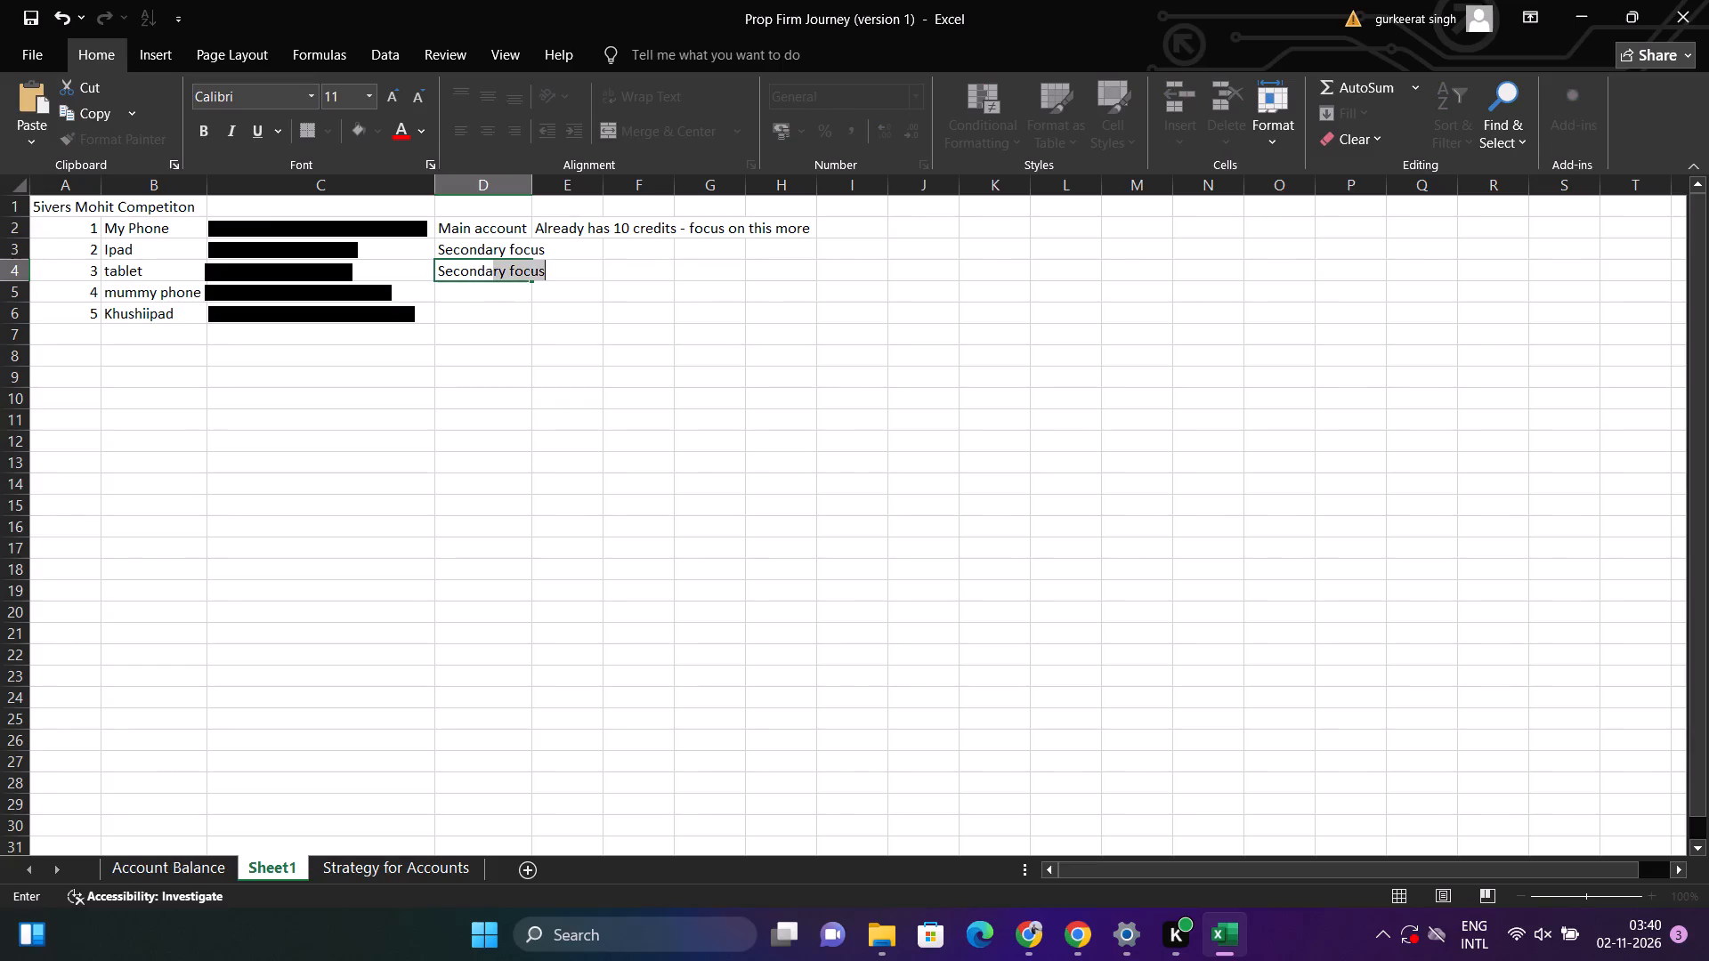
key("Return")
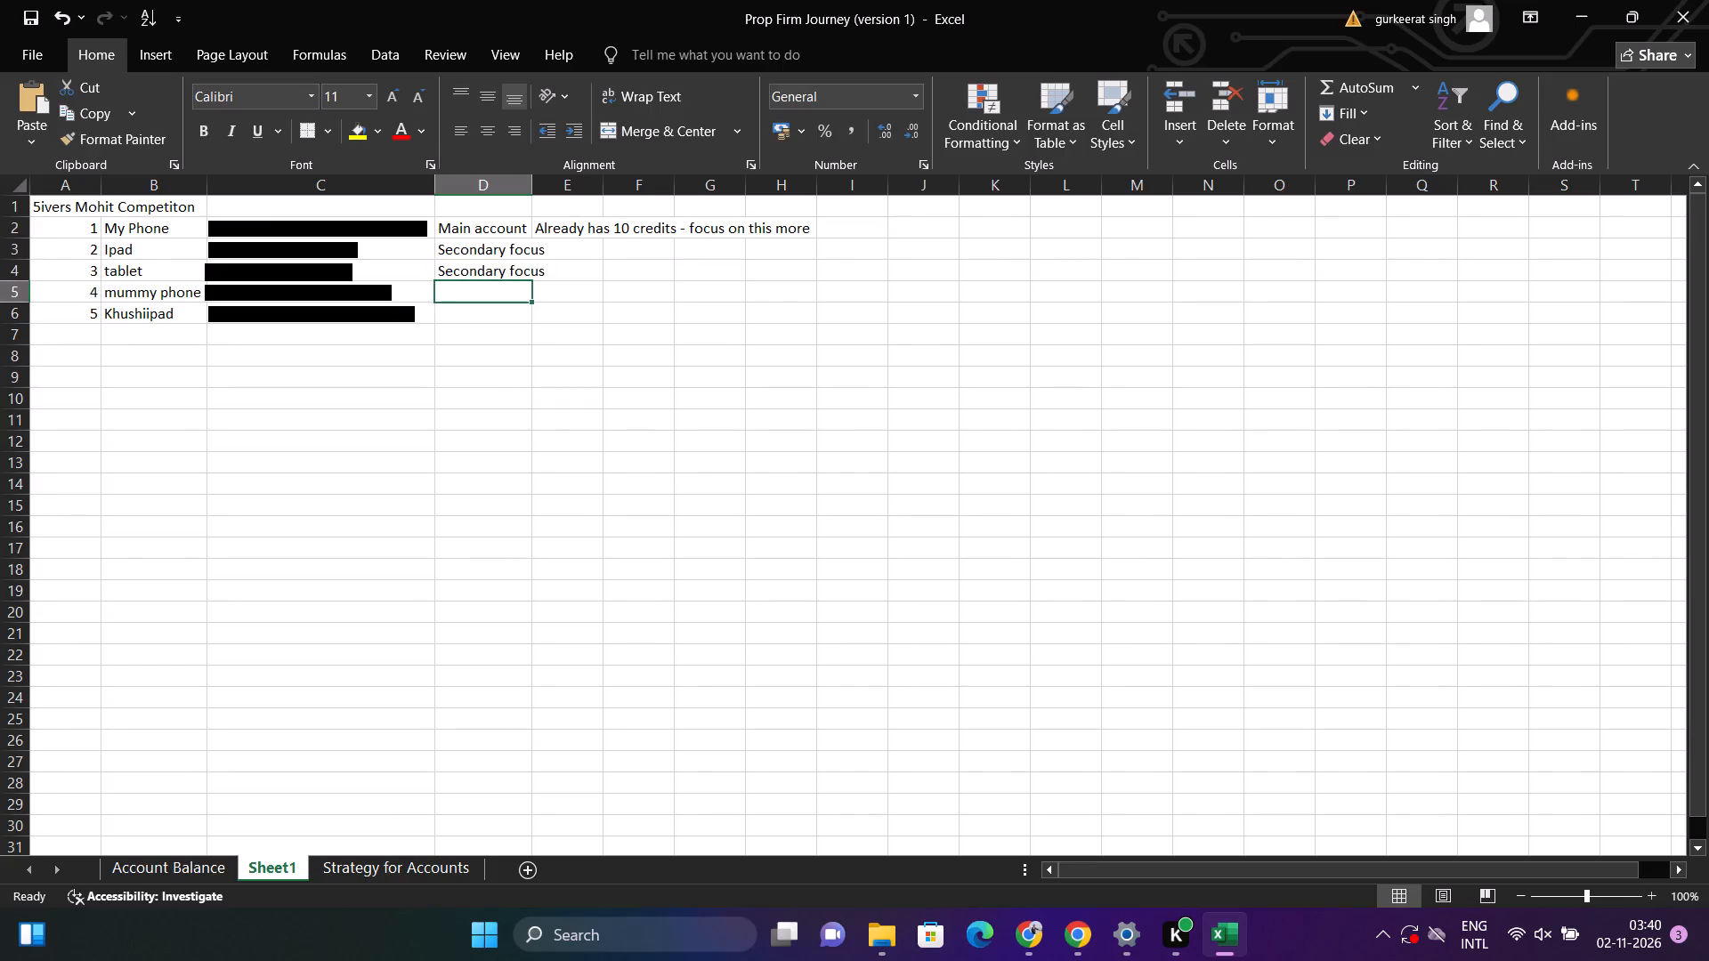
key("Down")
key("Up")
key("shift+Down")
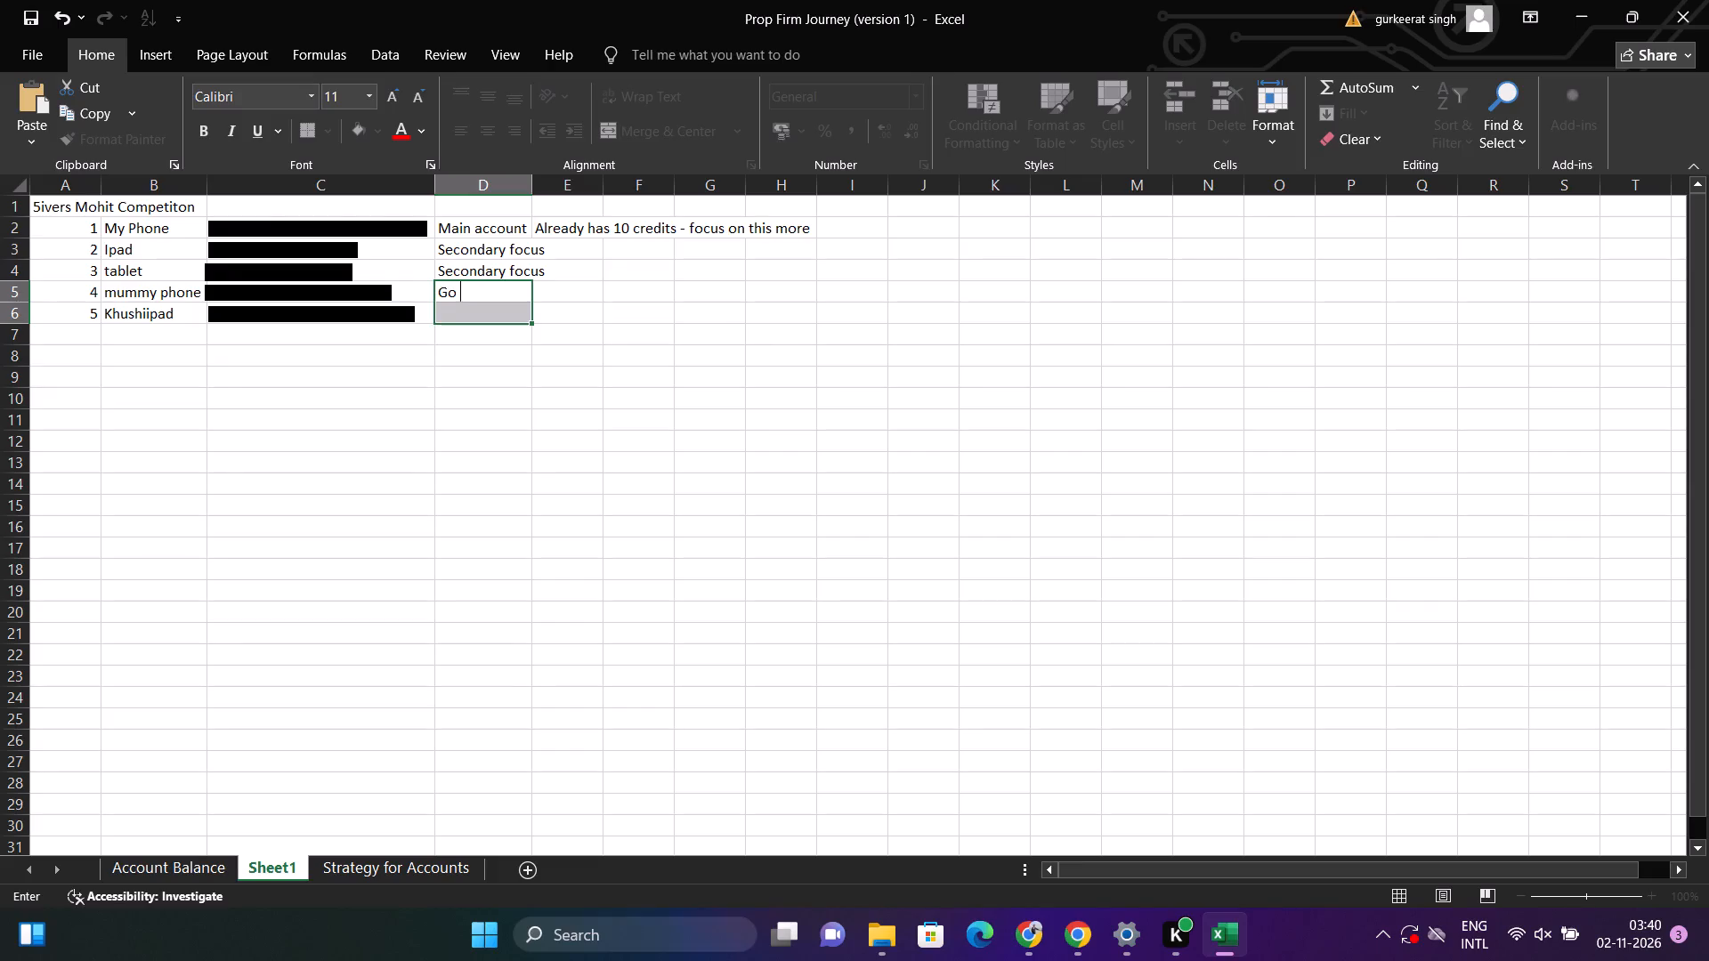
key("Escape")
Enter "Full Port" in D6 and D5 for the last two accounts of the competition list.
key("Down")
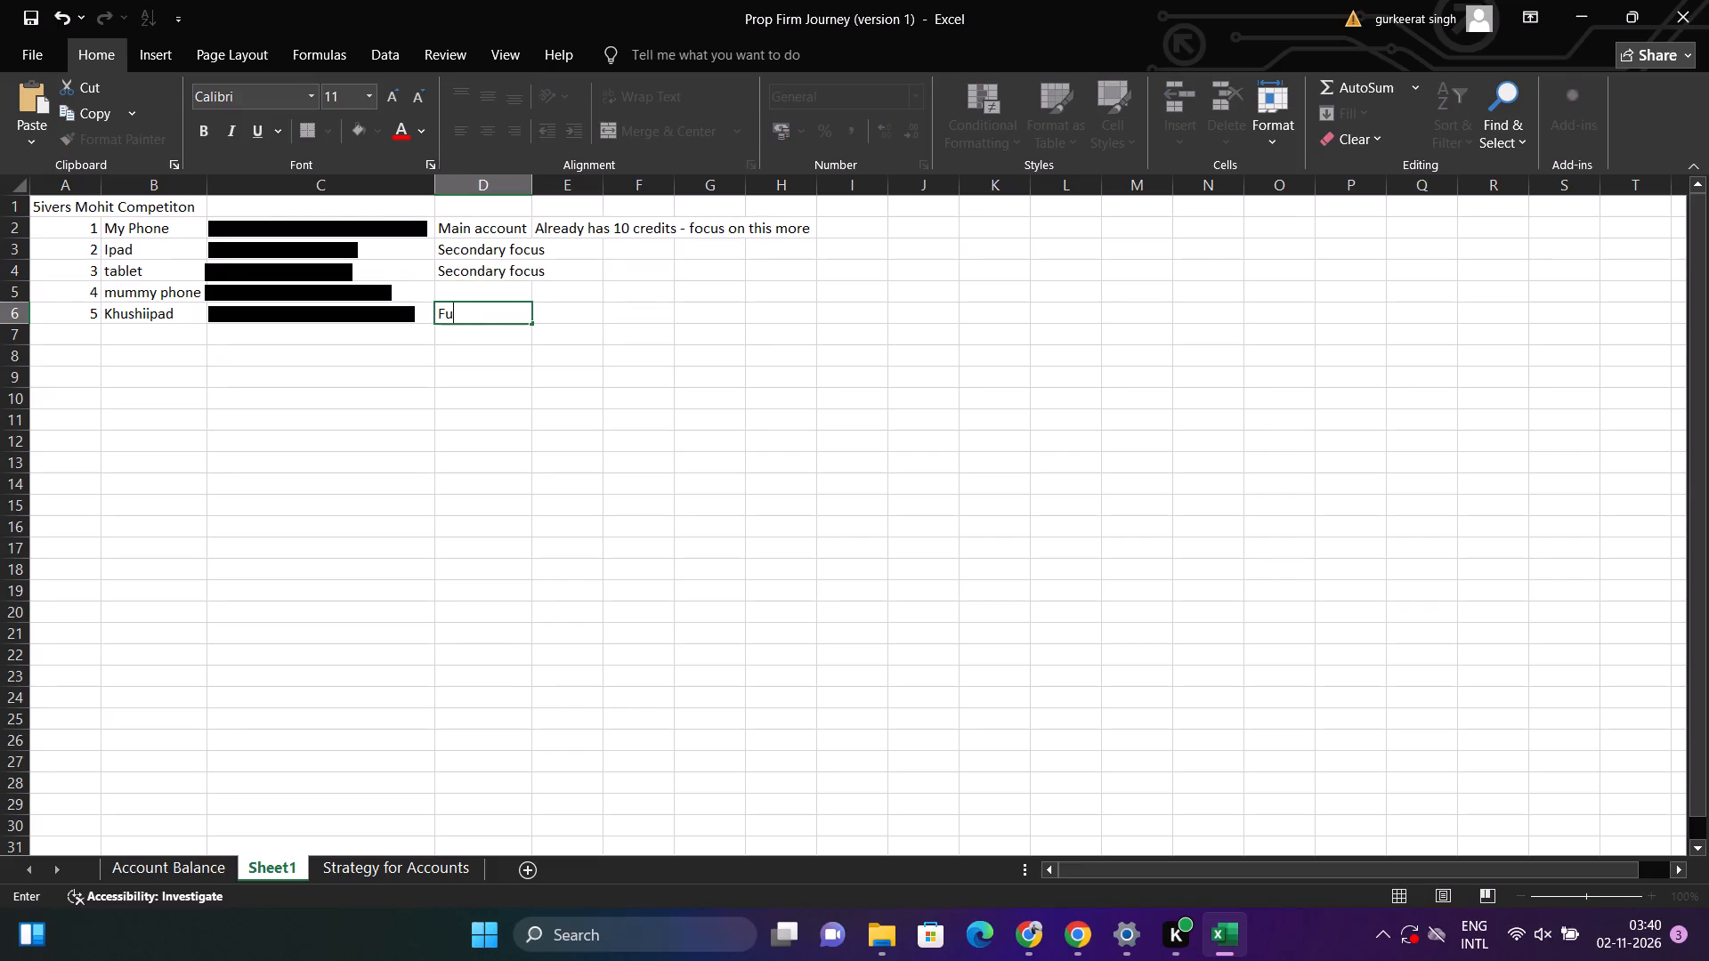
key("Return")
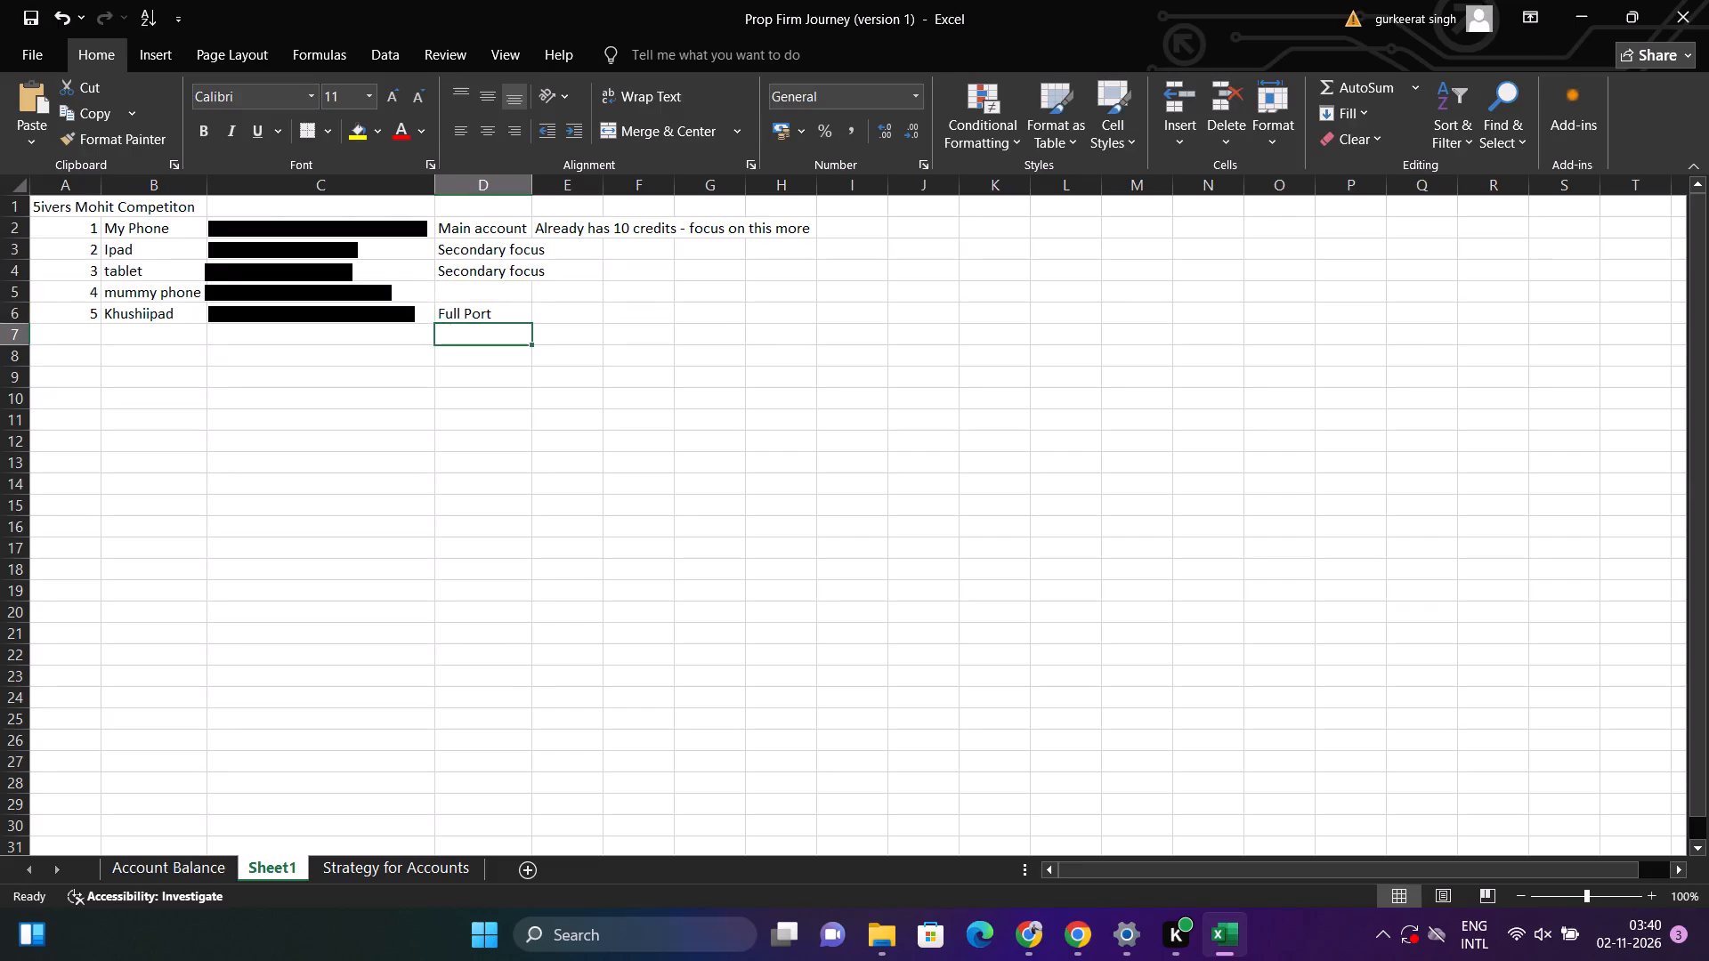
key("Up")
key("Up")
key("f")
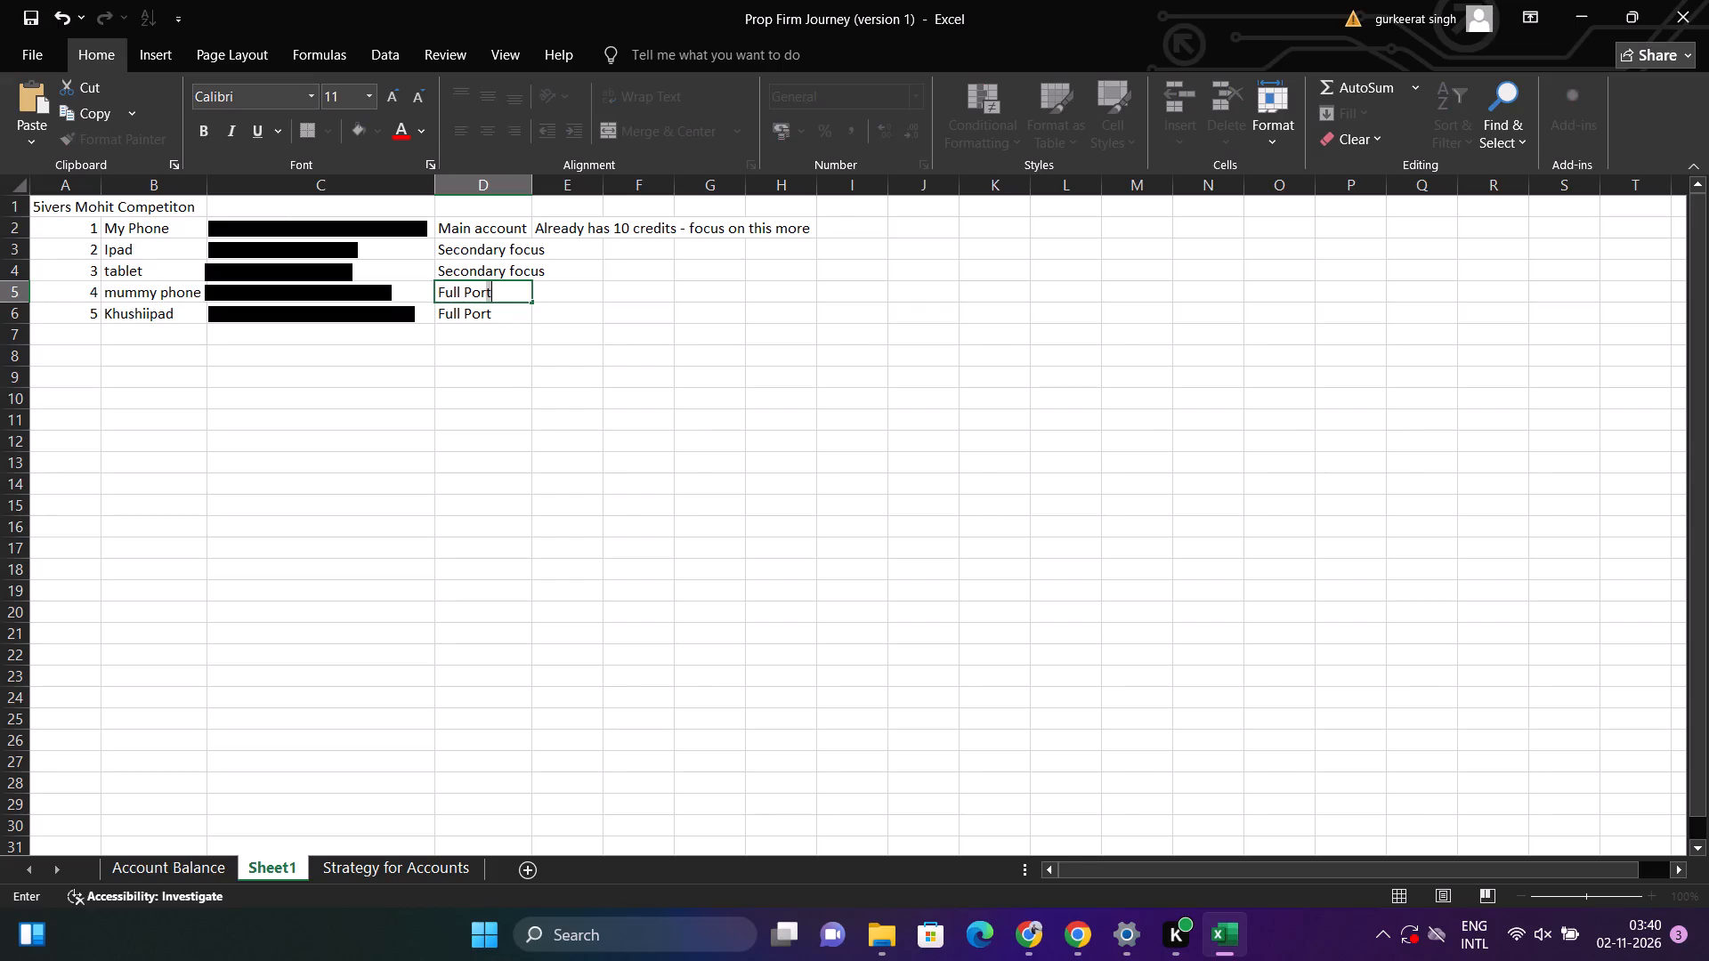
key("Return")
Add the note "Last chance - will trade" in E6 for the fifth account.
key("Right")
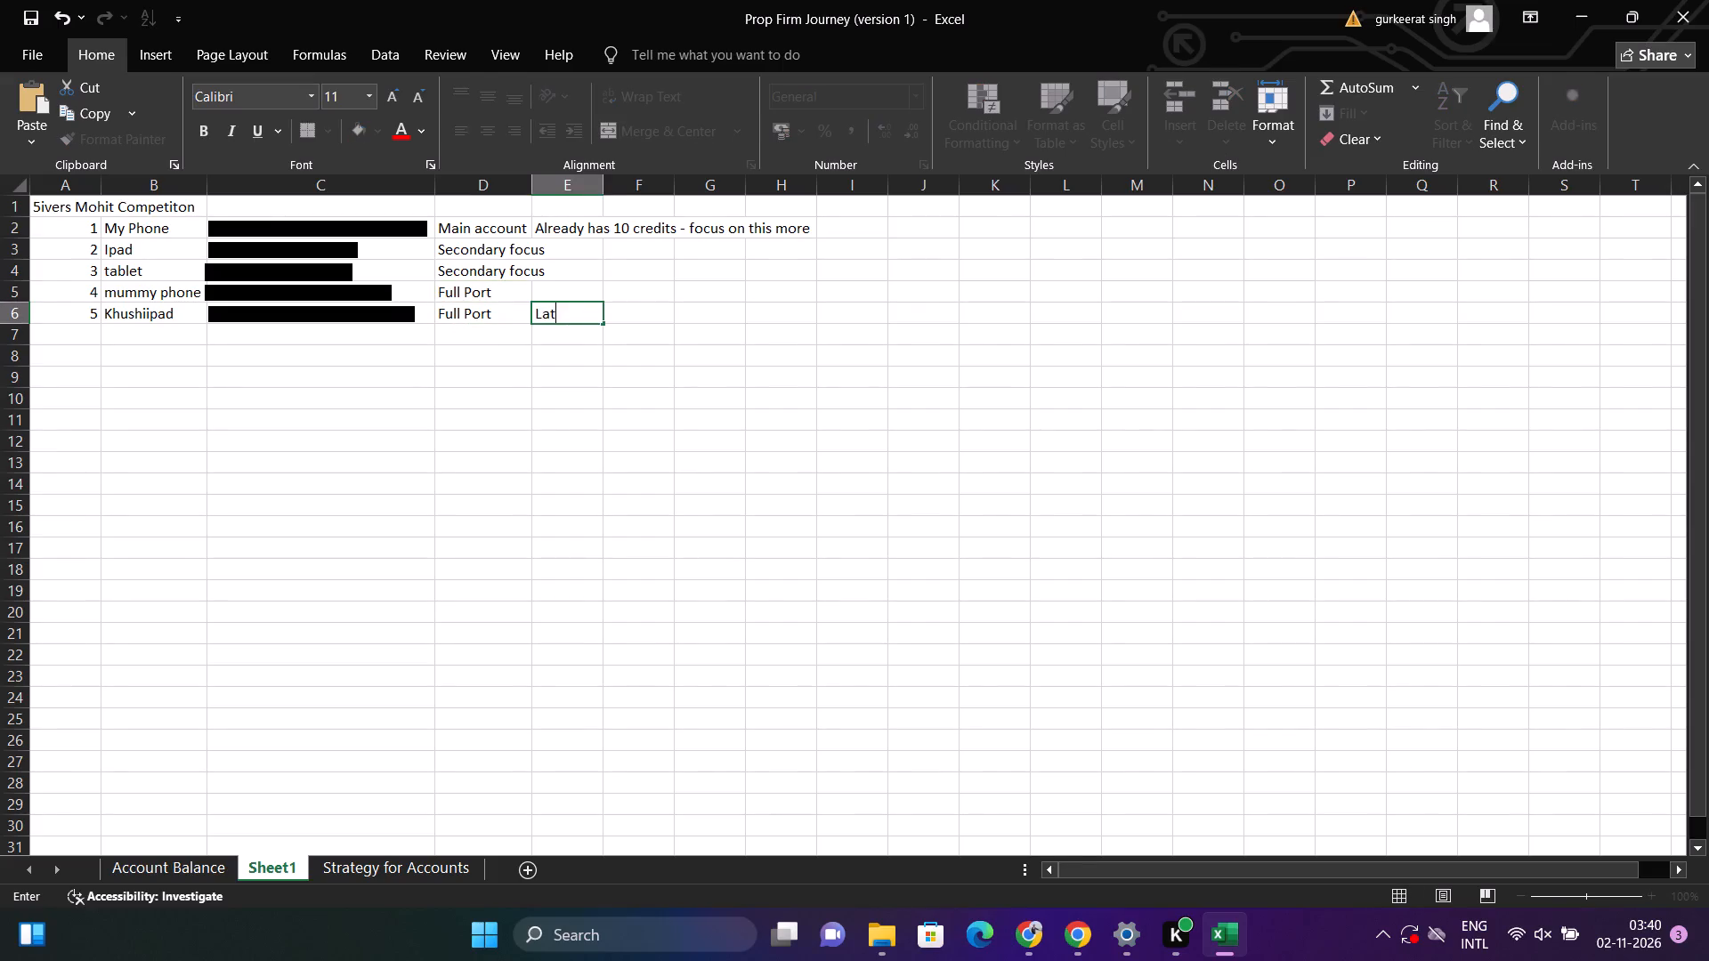
key("BackSpace")
key("s")
type("t chance - will trade")
key("Return")
Autofit column D to the account role labels in rows 3 to 6.
key("Up")
key("Left")
key("Up")
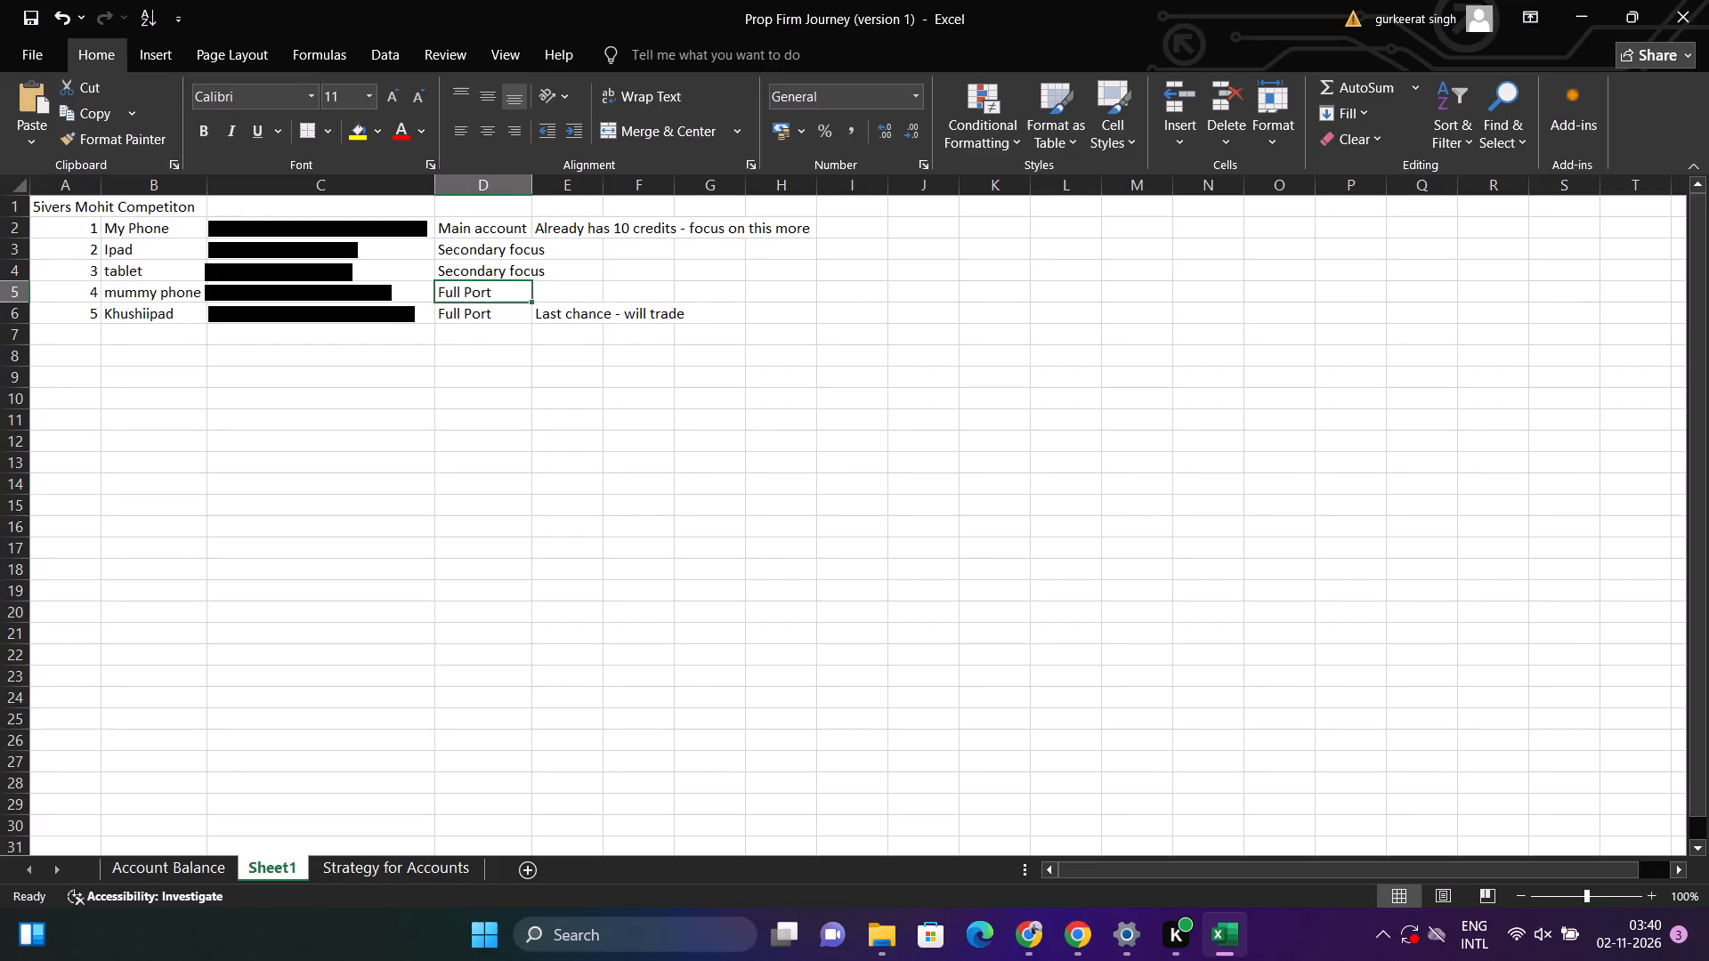
key("Up")
key("Up")
key("shift+Down")
key("shift+Down")
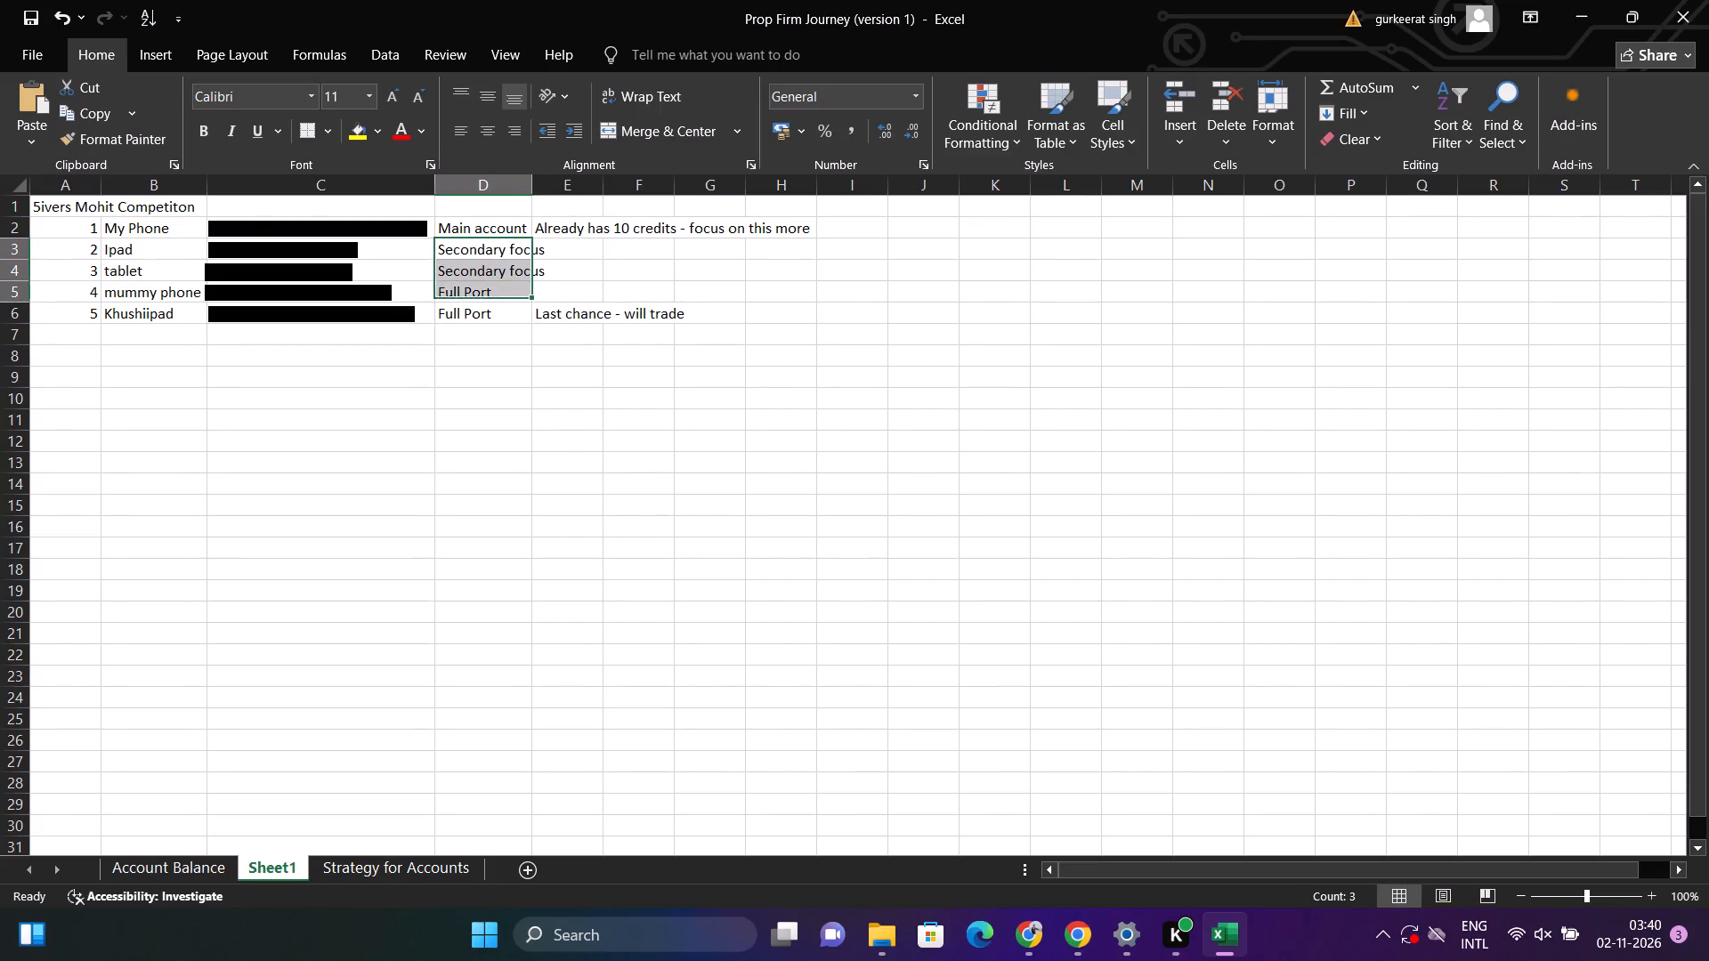
key("shift+Down")
key("shift+Down")
key("shift+Up")
type("hoi")
Enter the heading "Atlas Funded" in A8, leaving a blank row below the competition list.
key("Up")
key("Right")
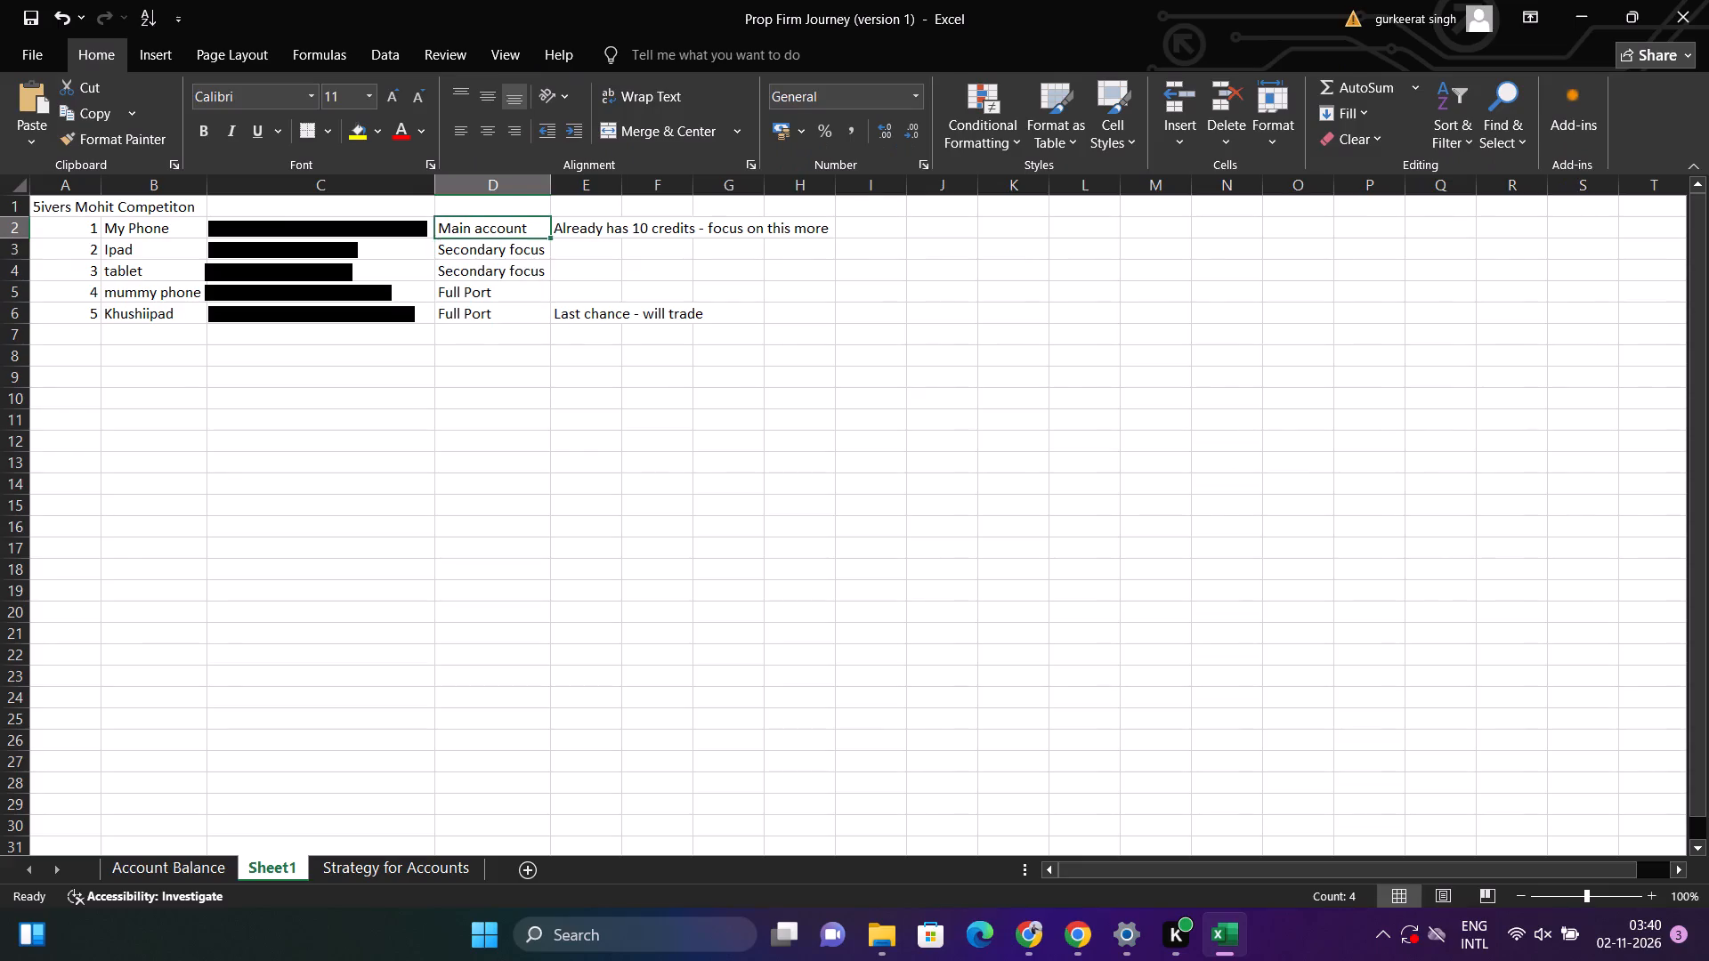
key("Right")
key("Left")
key("Left")
key("Left")
key("Left")
key("Left")
key("Left")
key("Left")
key("Left")
key("Left")
key("Left")
key("Left")
key("Left")
key("Left")
key("Left")
key("Down")
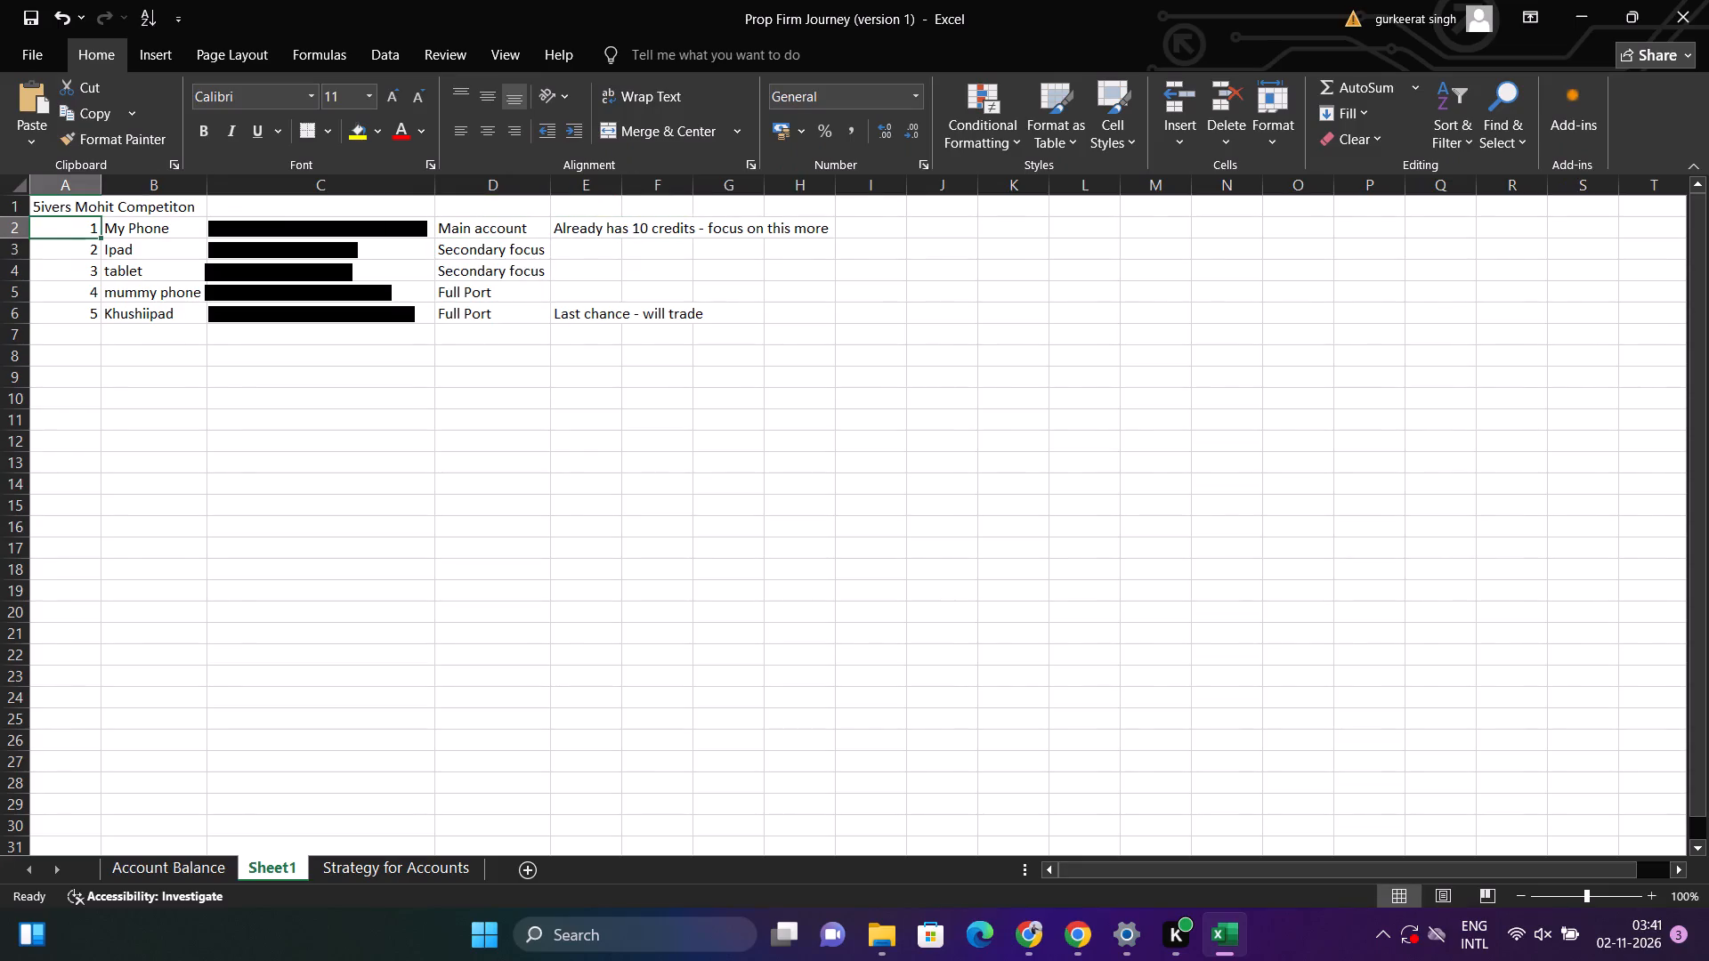
key("Down")
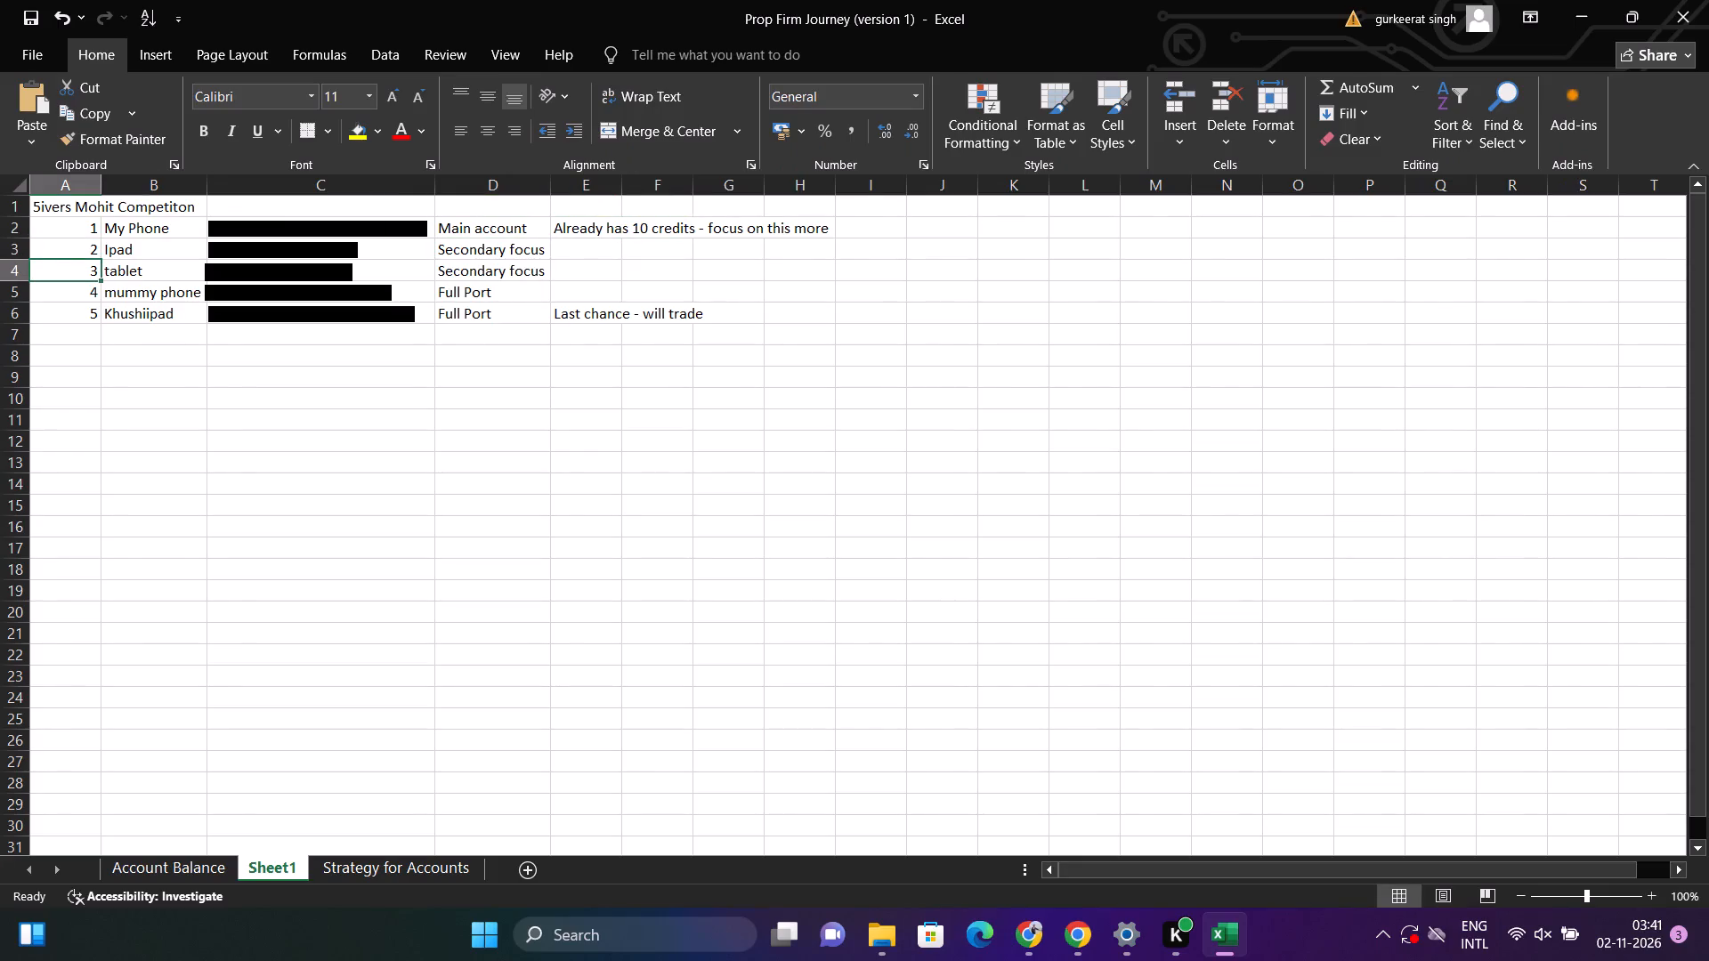
key("Down")
key("Down")
key("Down")
key("Down")
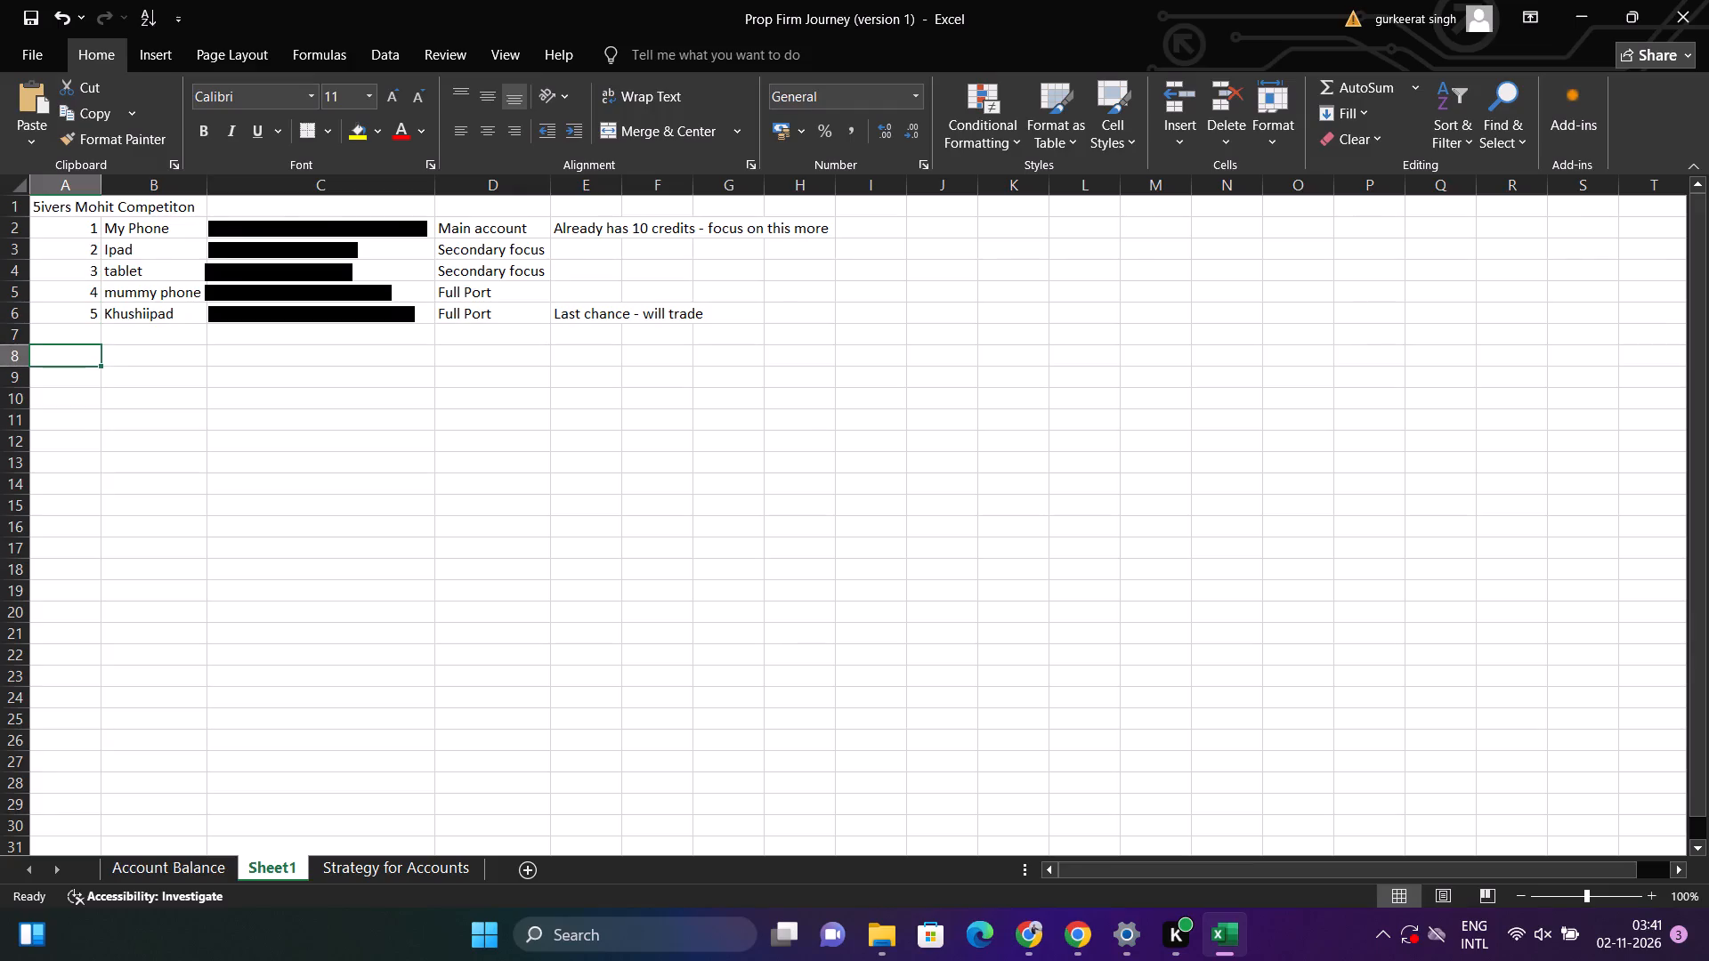
key("t")
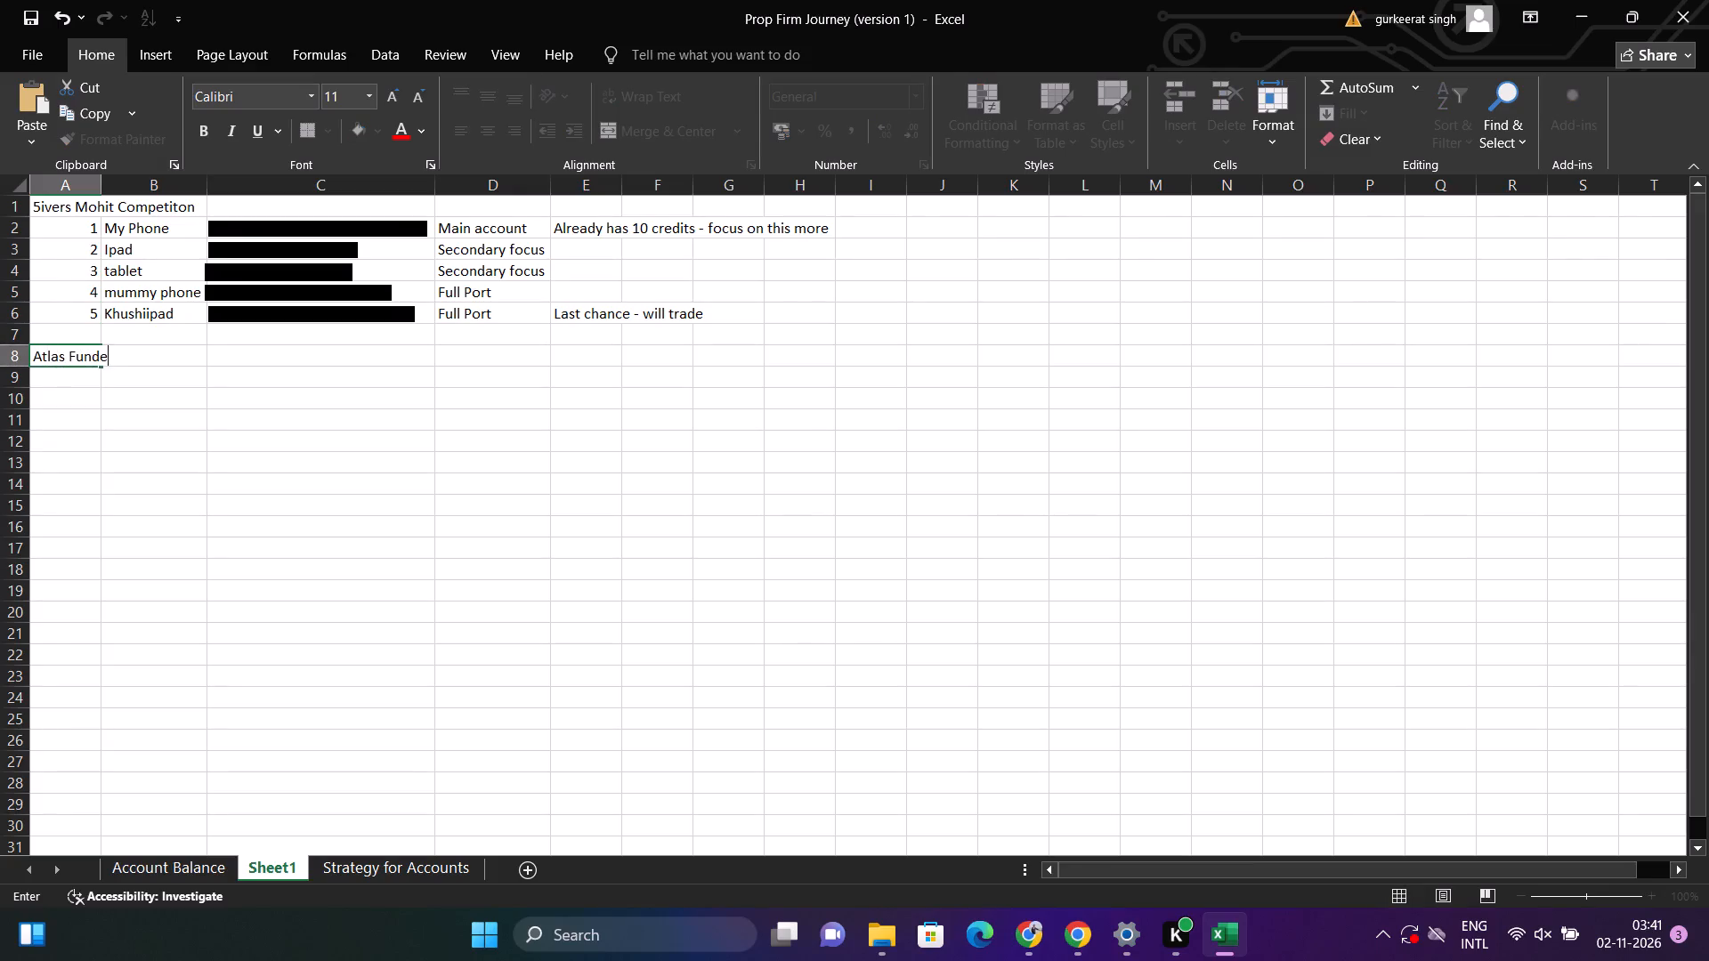
key("Return")
Add the first Atlas Funded entry in row 9, numbered 1 with the device "Phone".
key("Up")
key("Up")
key("Down")
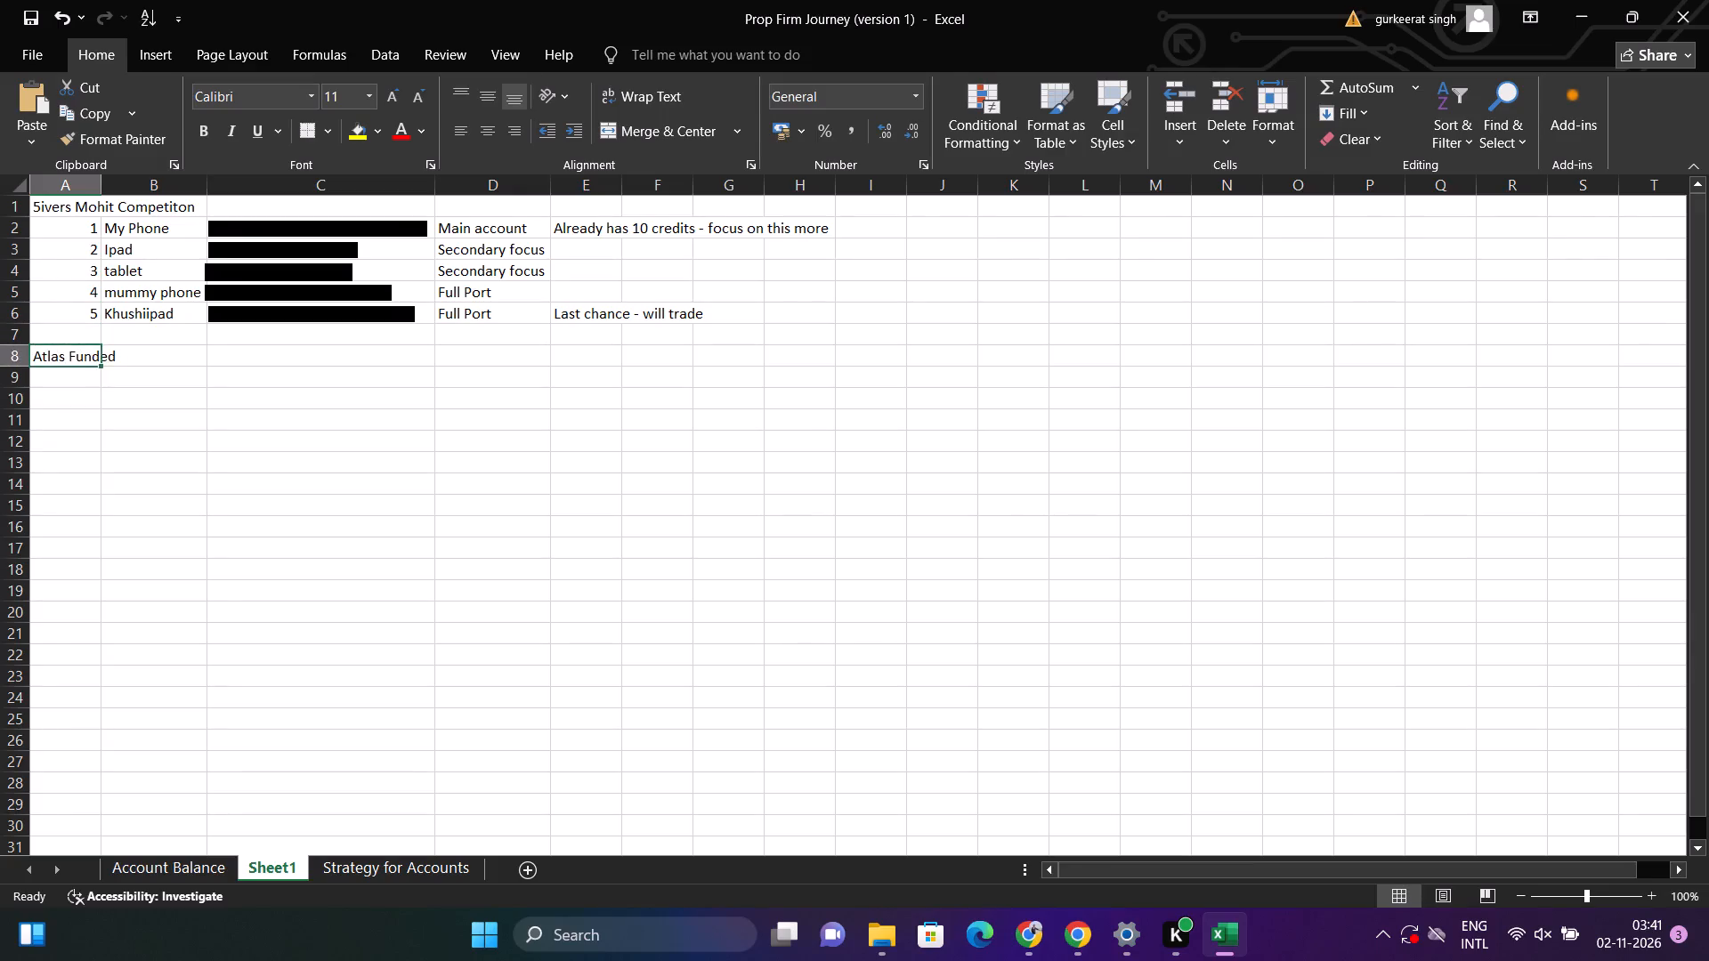
key("Down")
key("Right")
key("Left")
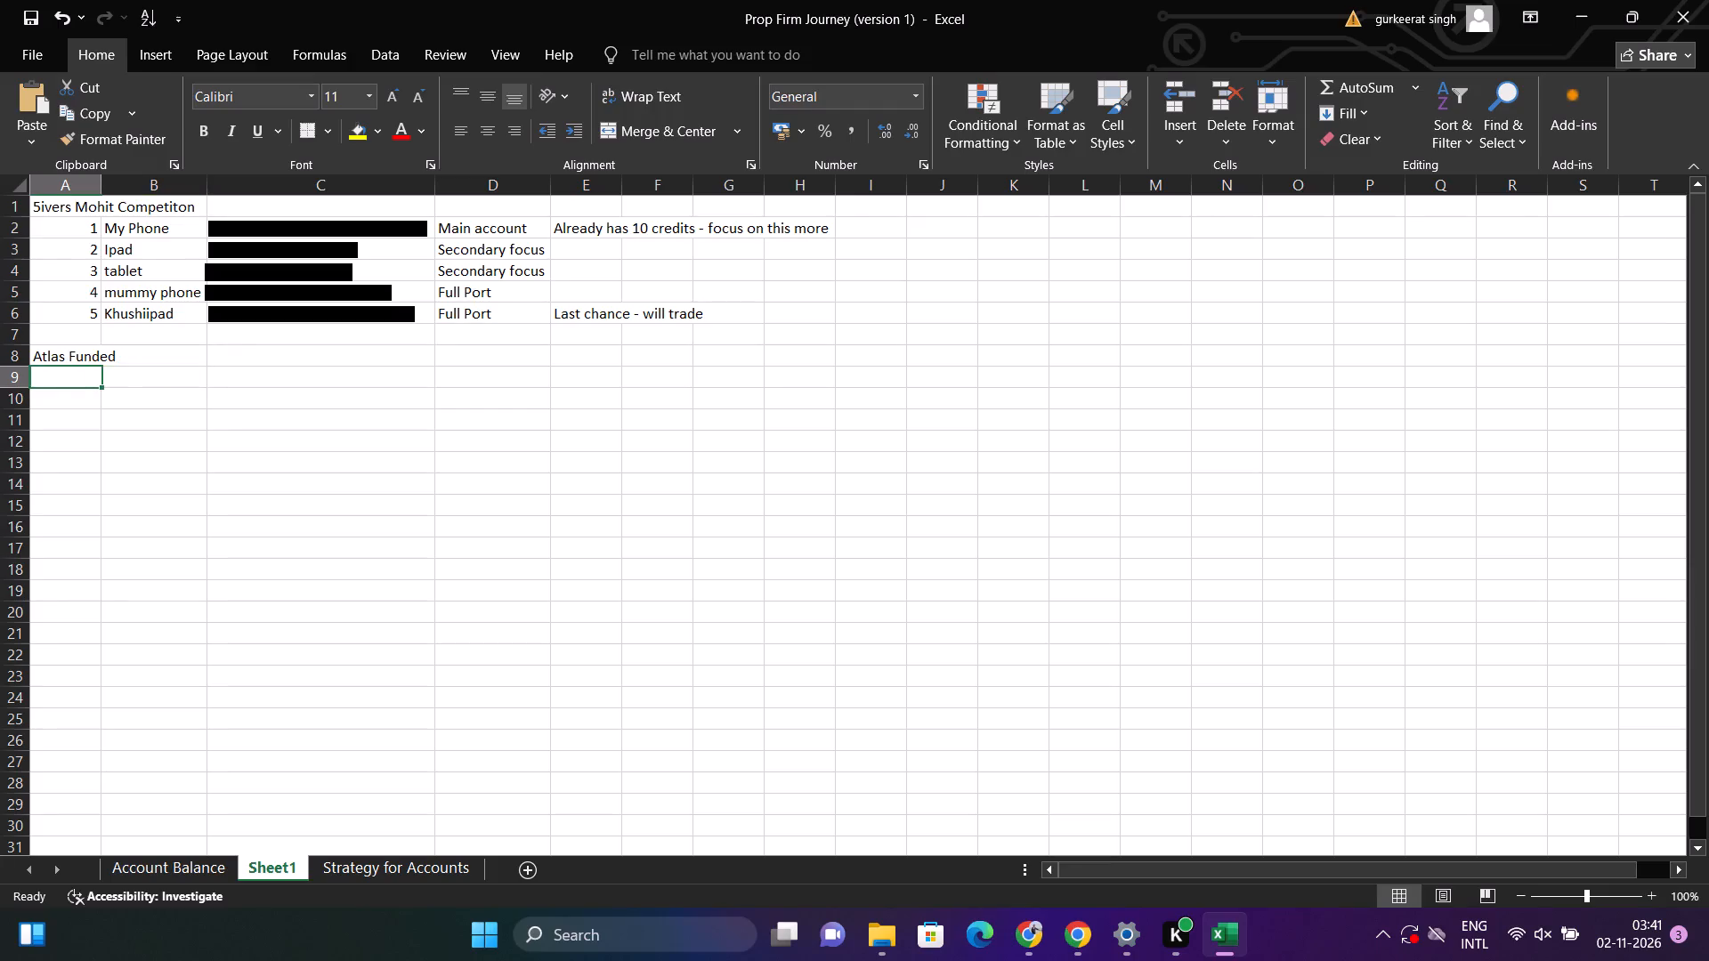
key("1")
key("Return")
key("Up")
key("Up")
key("Right")
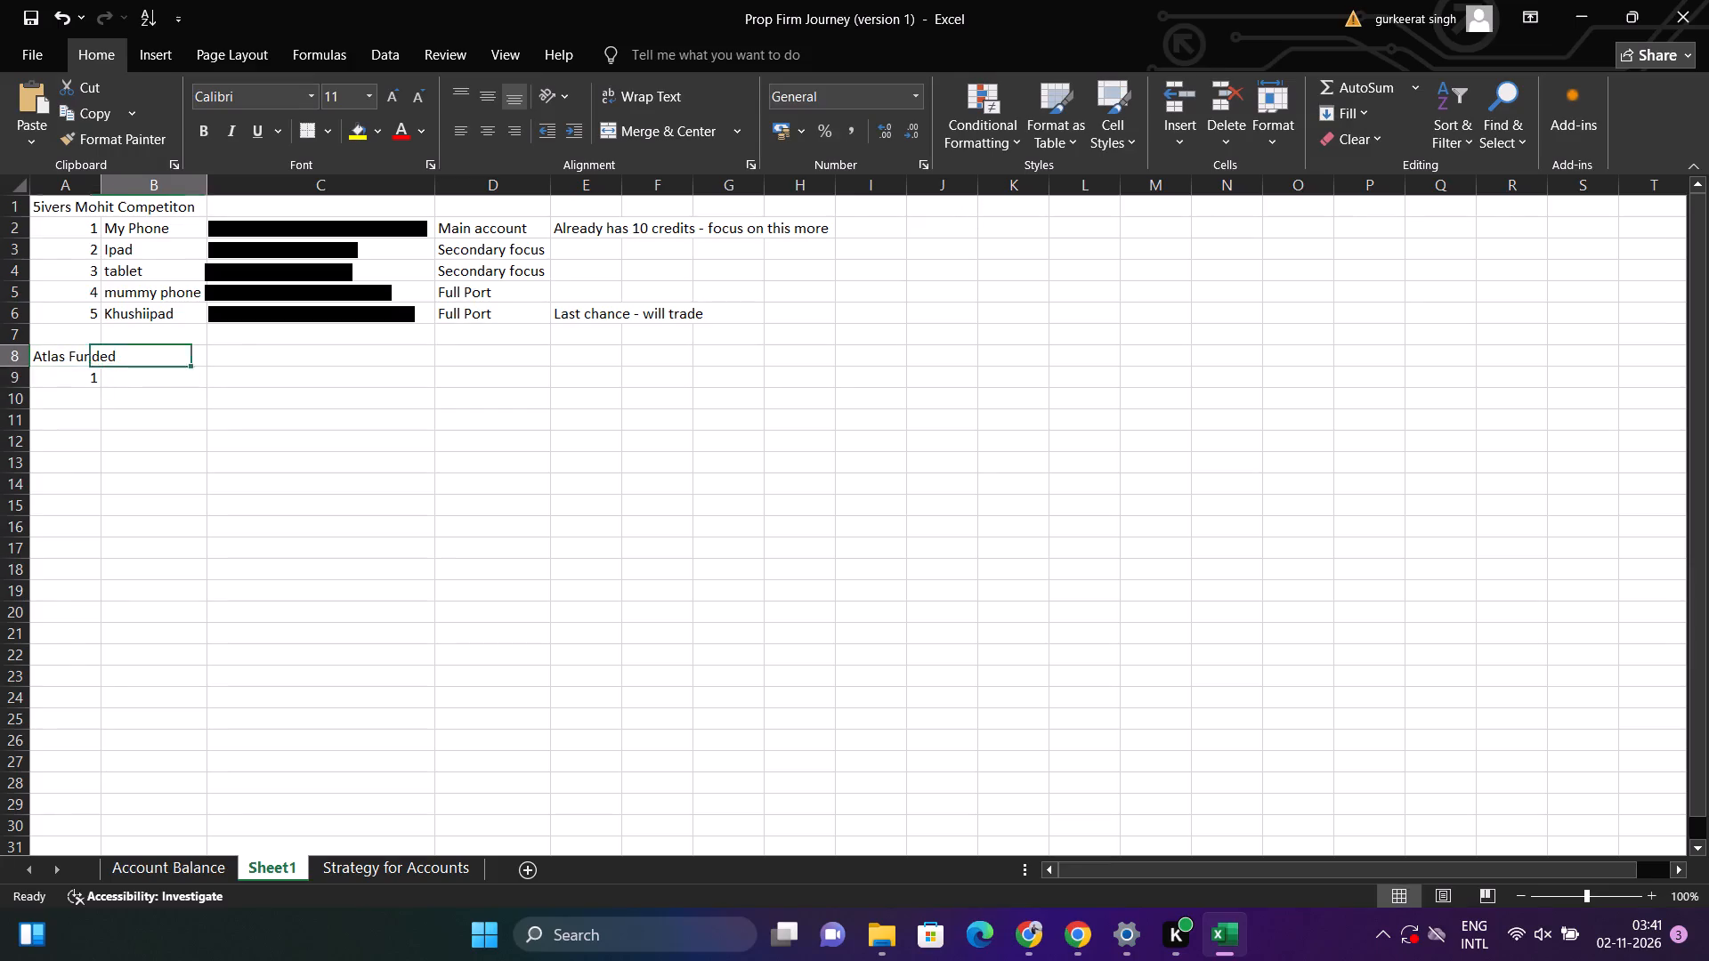
key("Down")
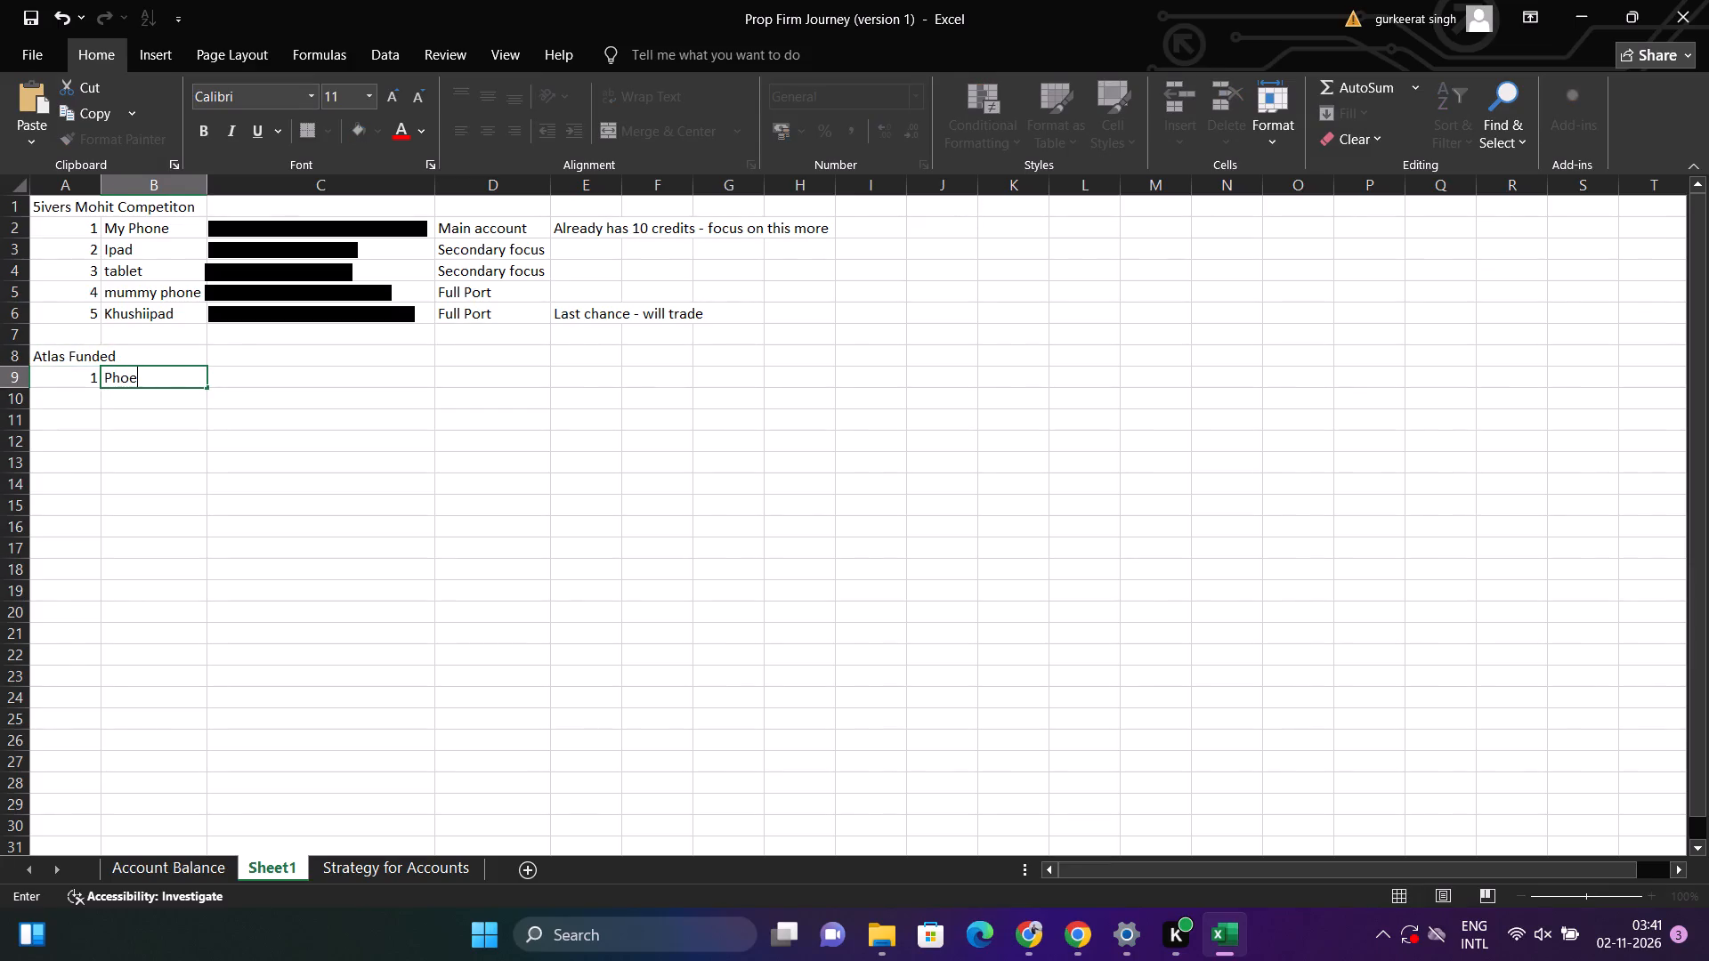
key("BackSpace")
type("ne")
key("Return")
Number the following Atlas Funded rows 2 and 3 in A10 and A11.
key("Left")
key("Up")
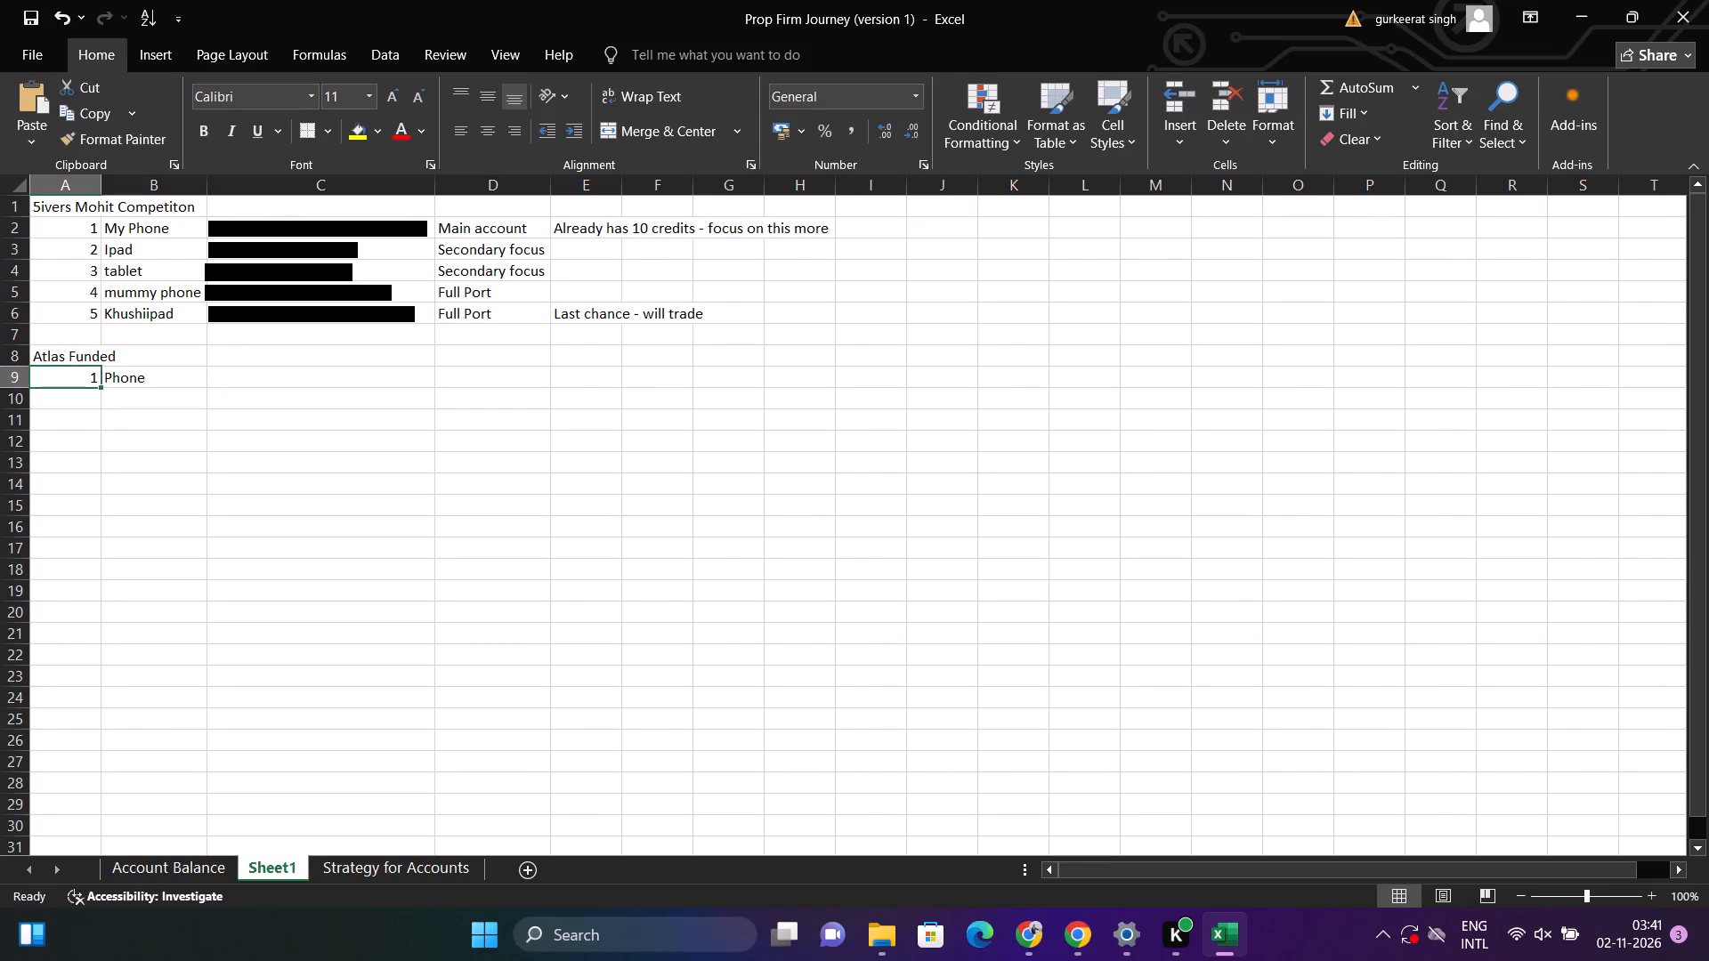
key("Down")
key("2")
key("Return")
key("3")
key("Return")
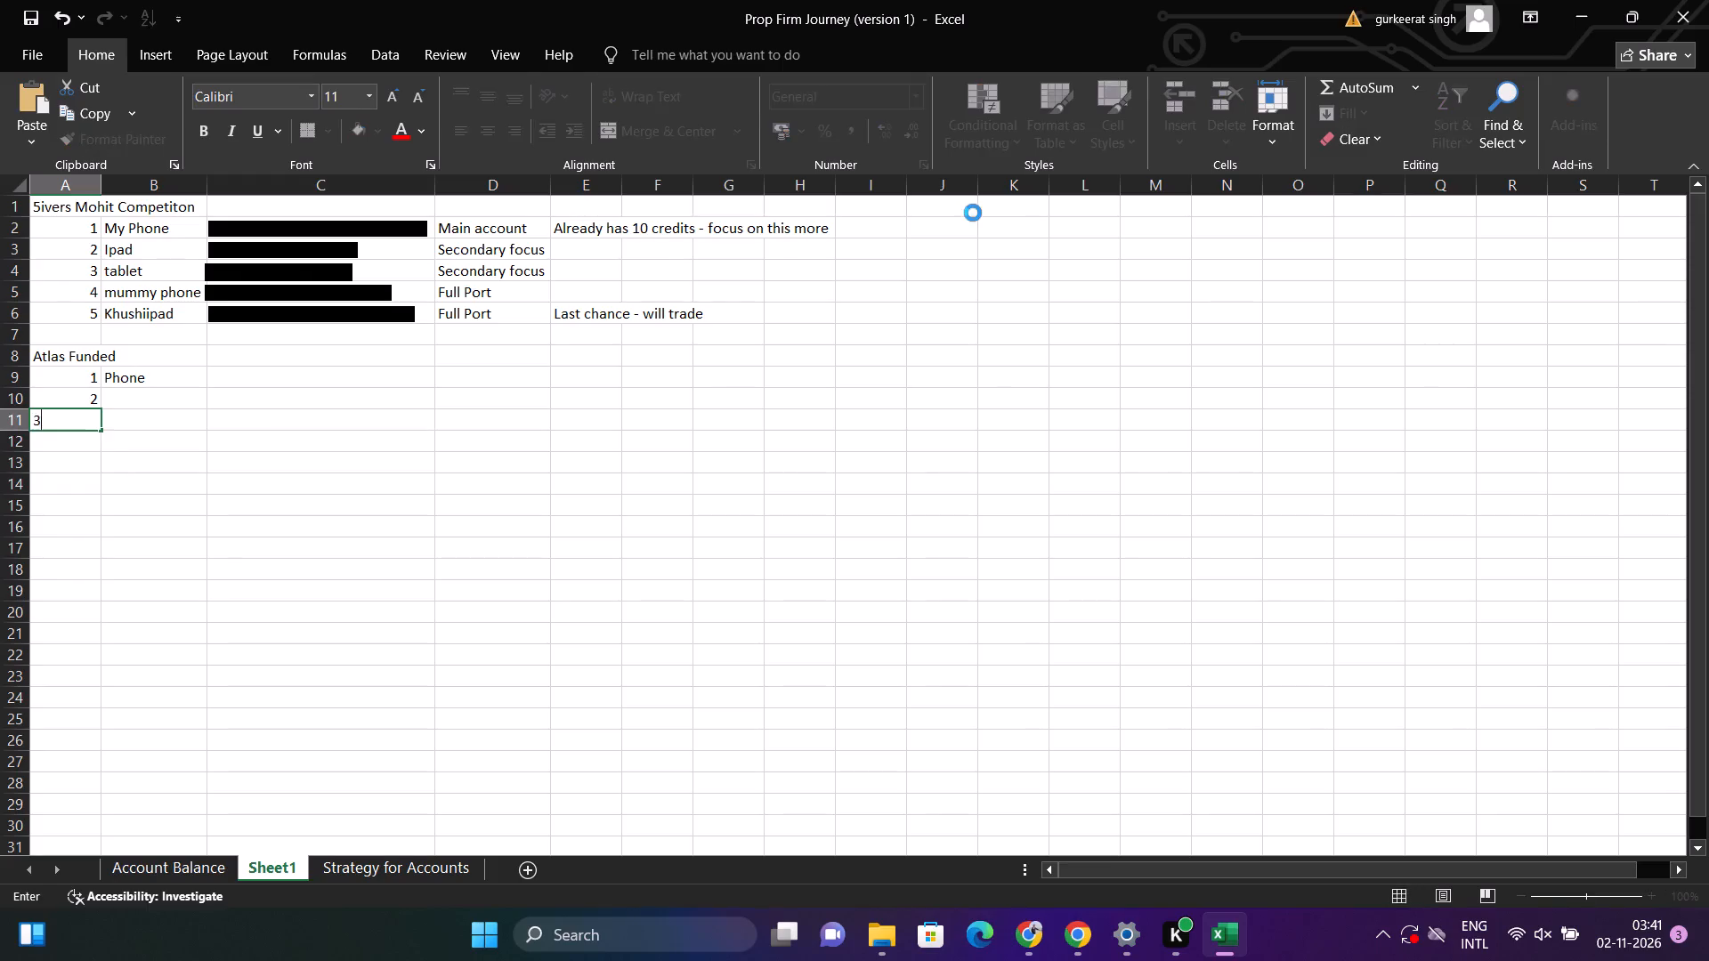
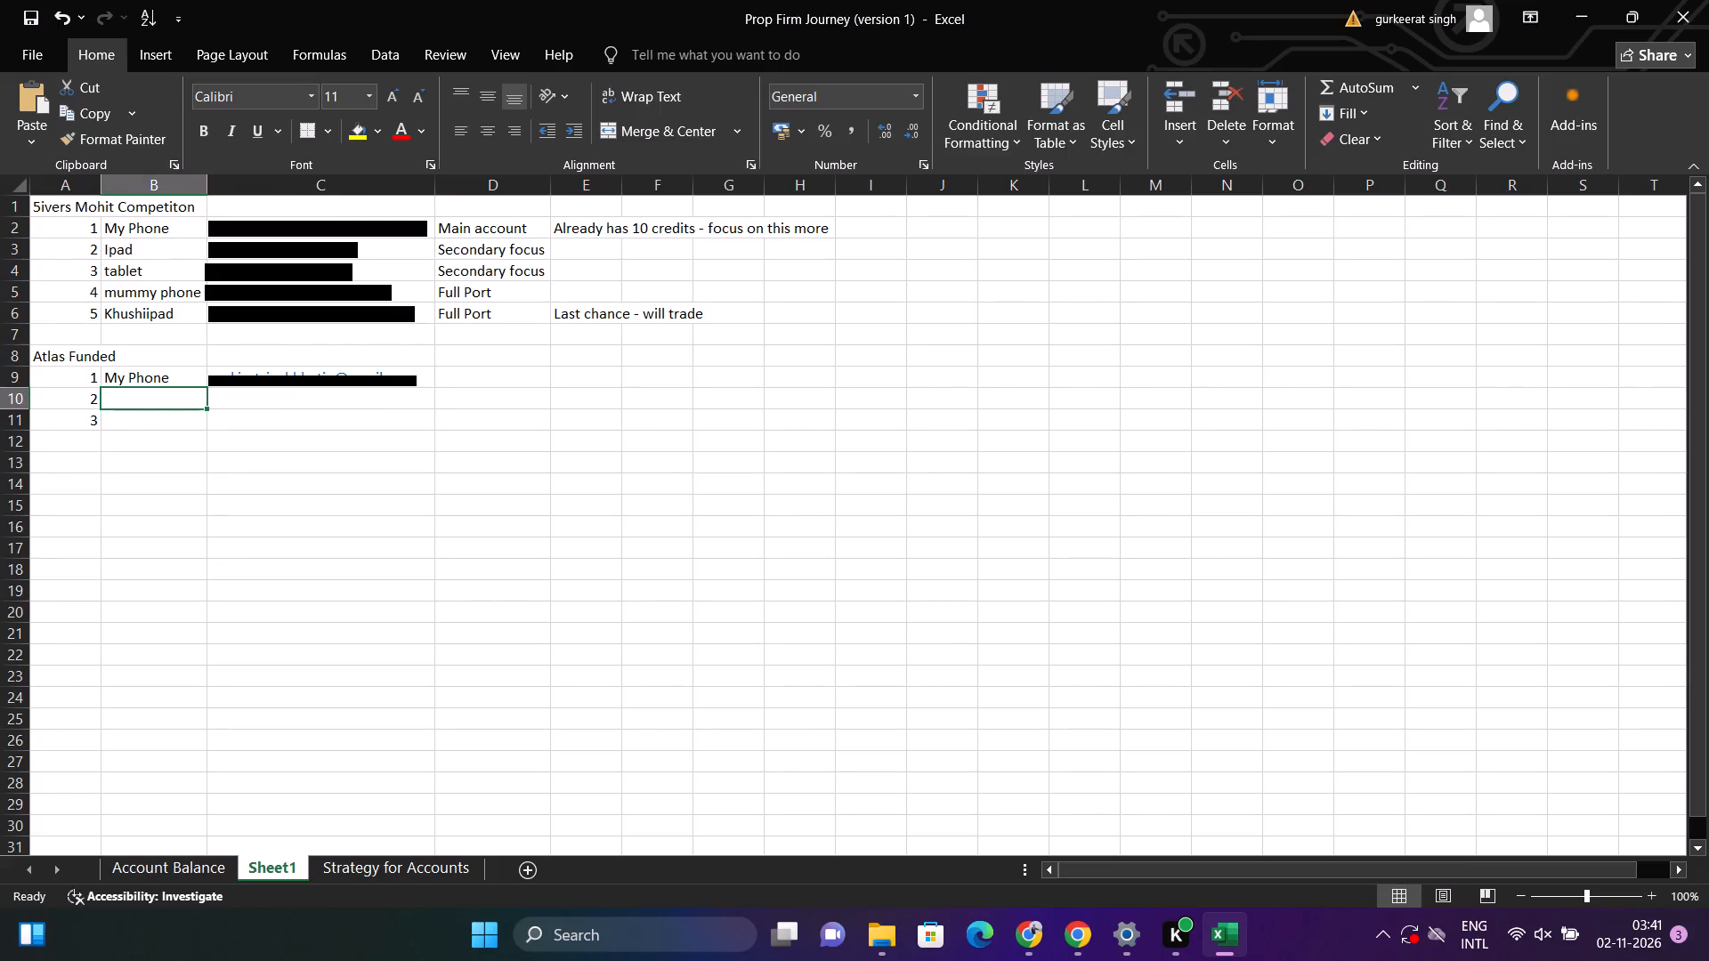
Enter "I[ad" in B10 as the device for the second Atlas Funded entry and reselect that cell.
key("Return")
key("Up")
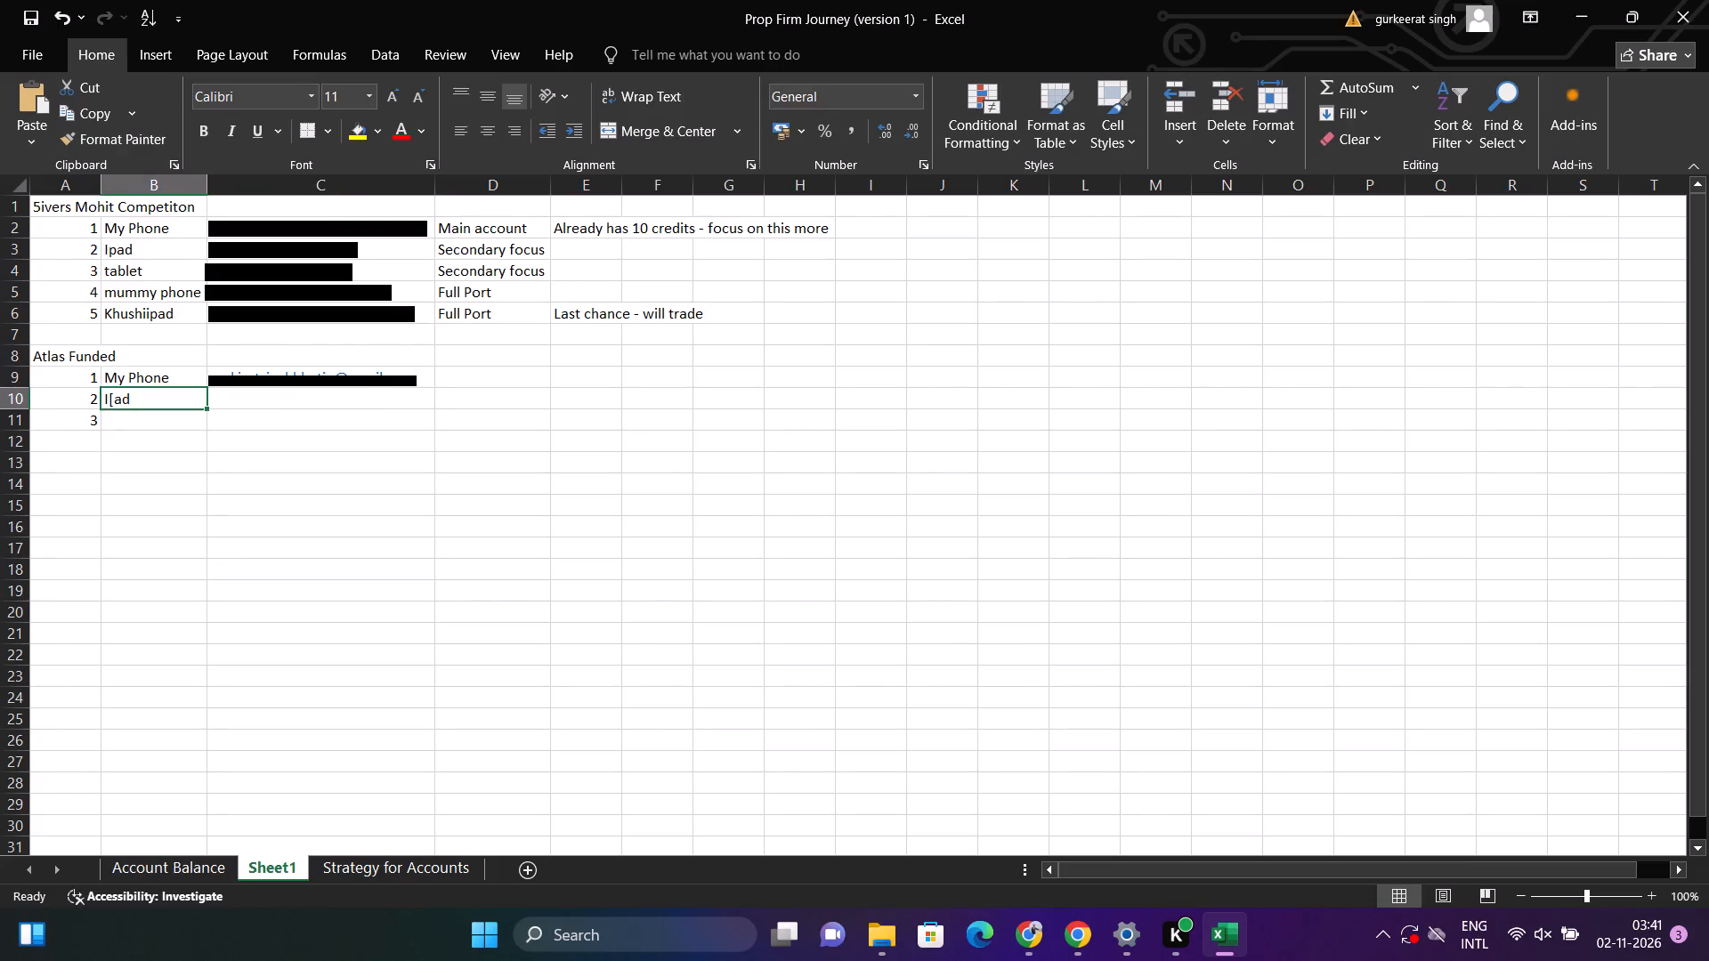
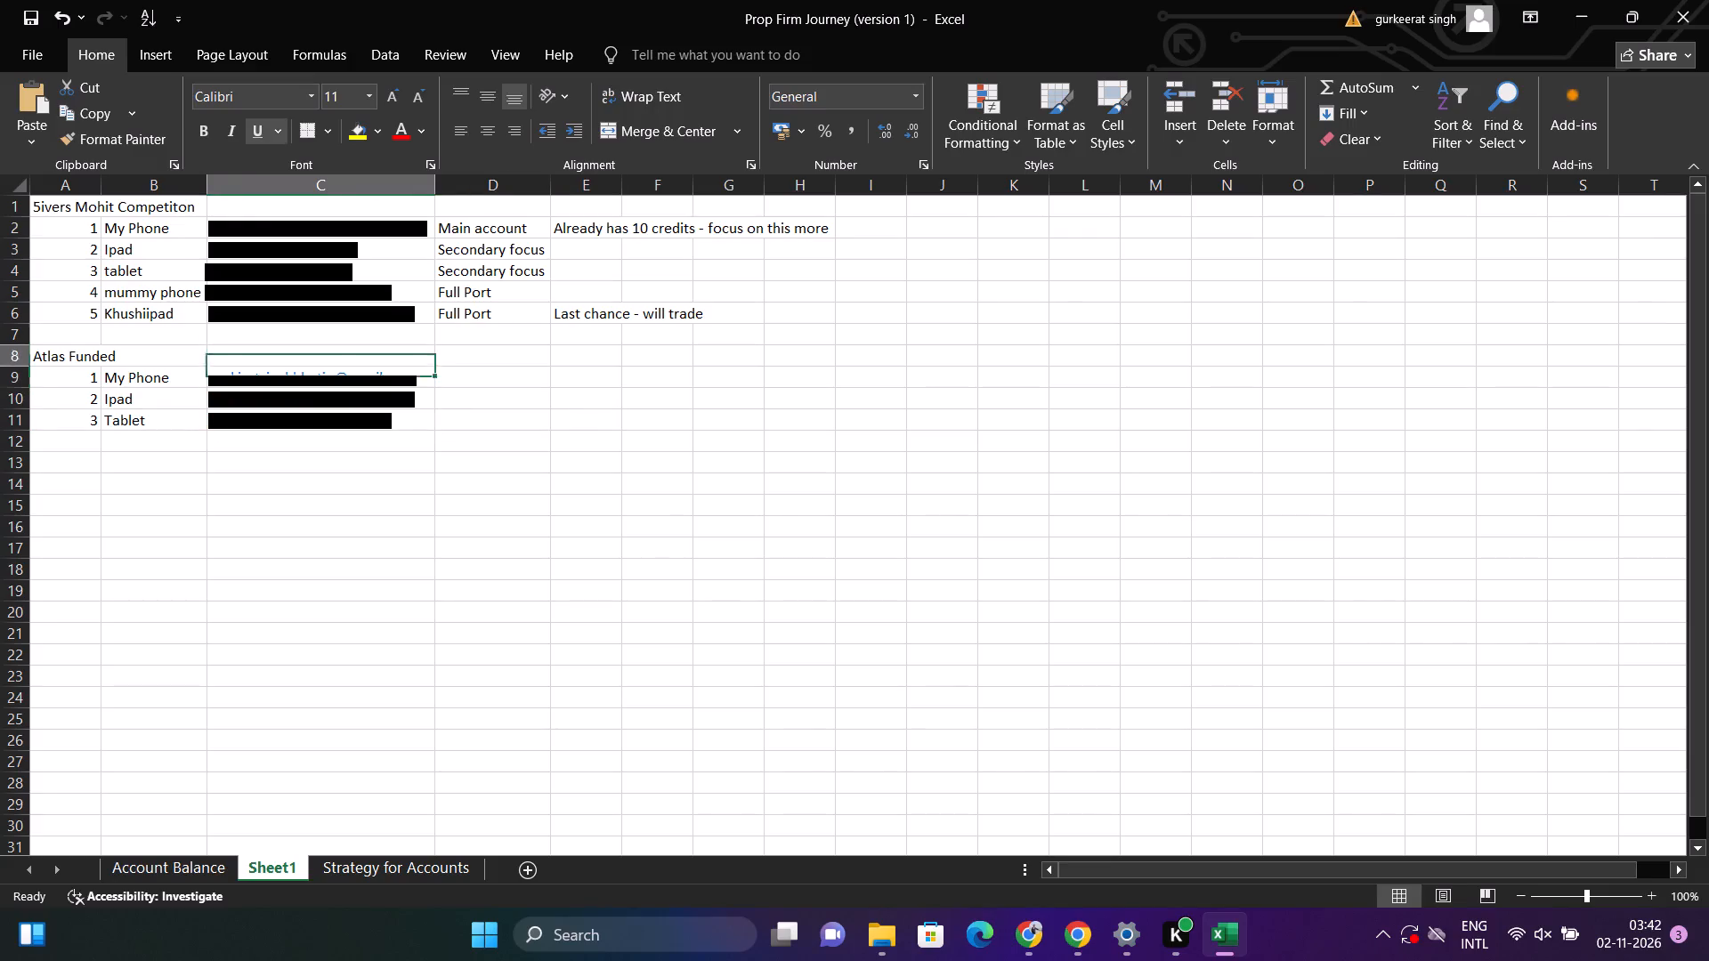
Save the Prop Firm Journey workbook.
key("ctrl+s")
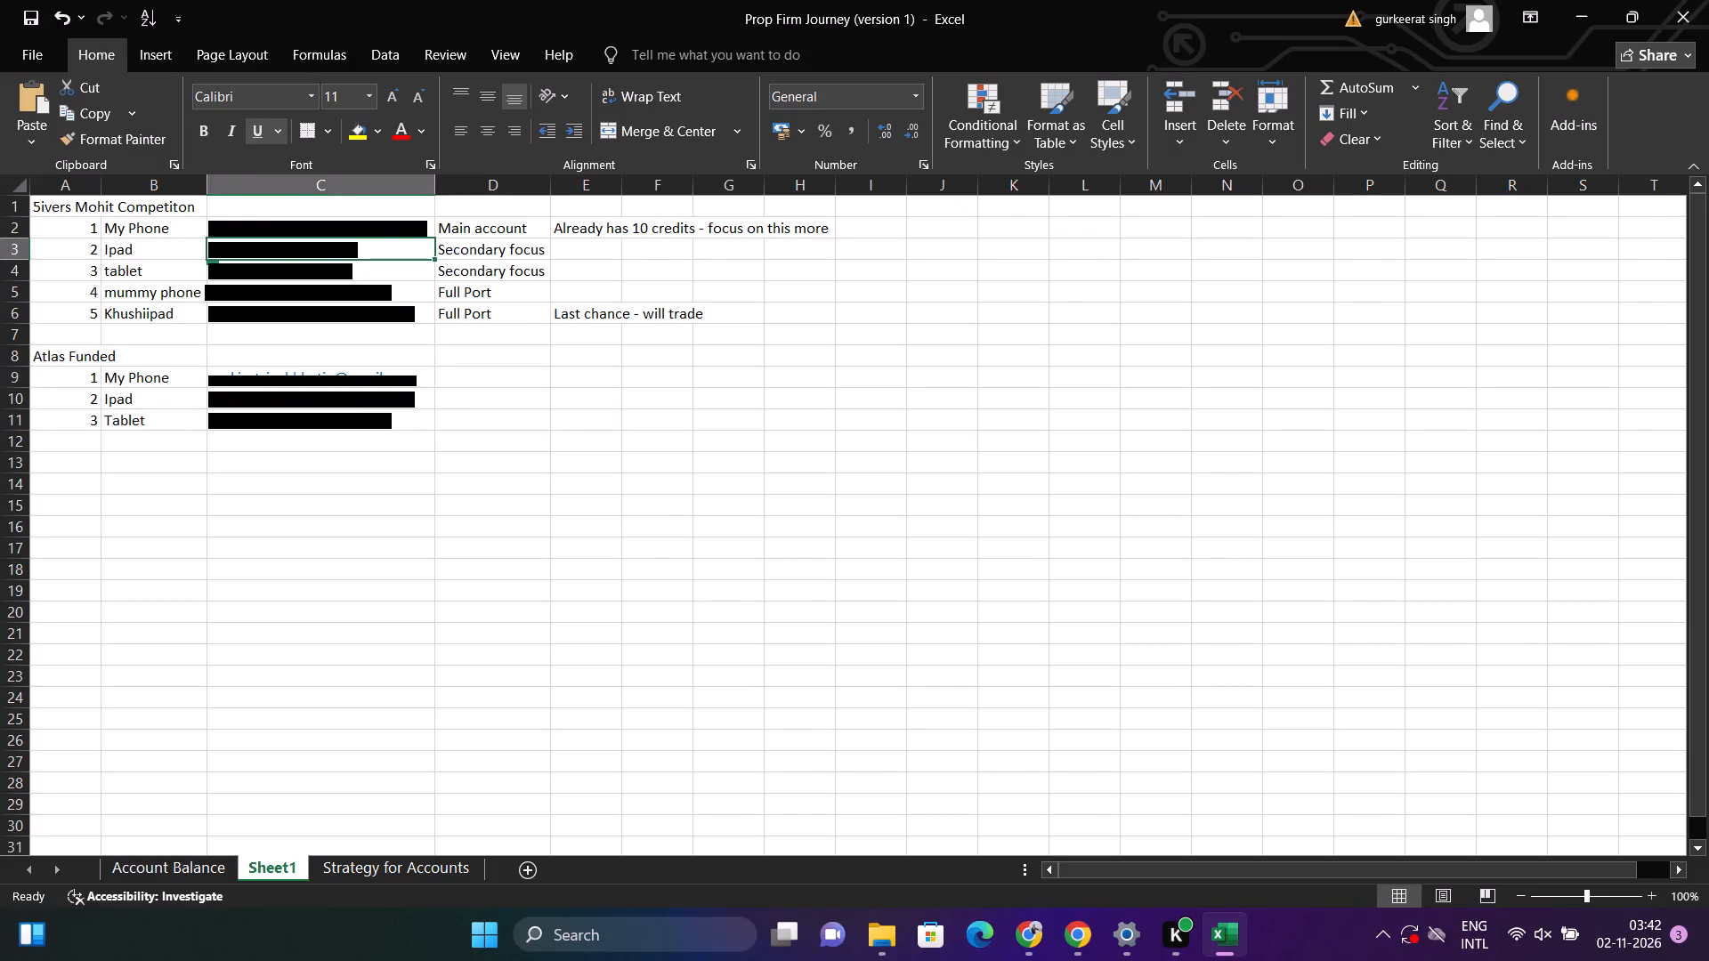
Rename the Sheet1 worksheet as "Competition Accs".
double_click(260, 868)
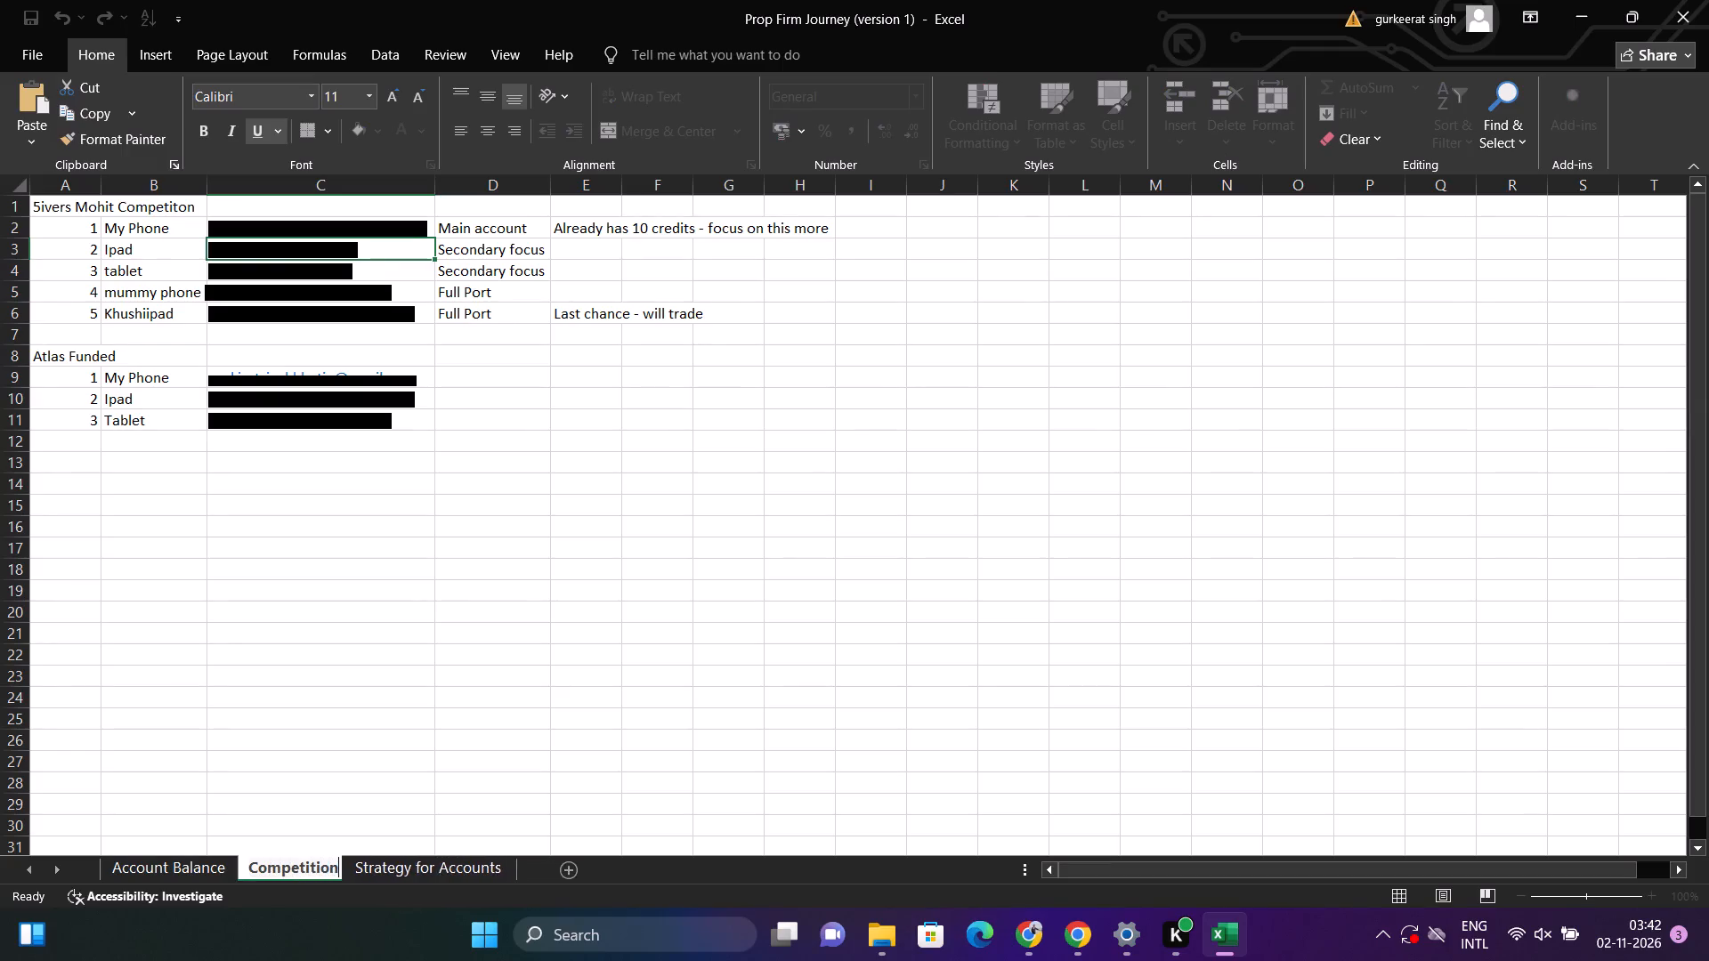
key("slash")
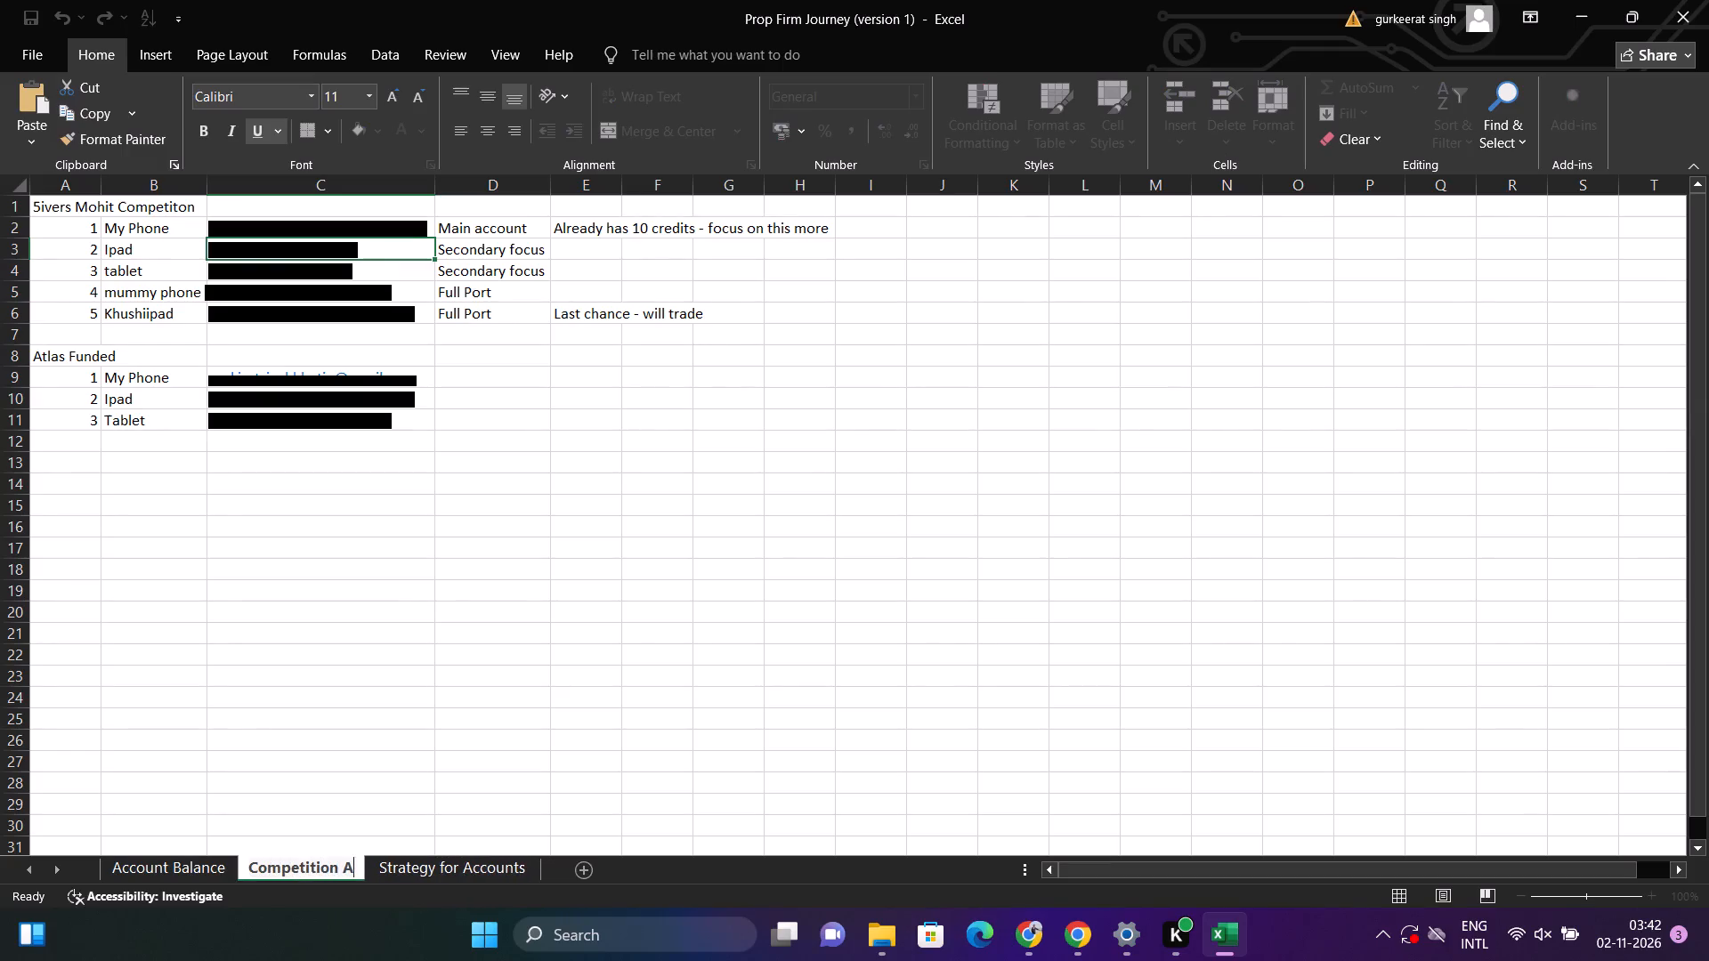
key("BackSpace")
type("/c")
key("BackSpace")
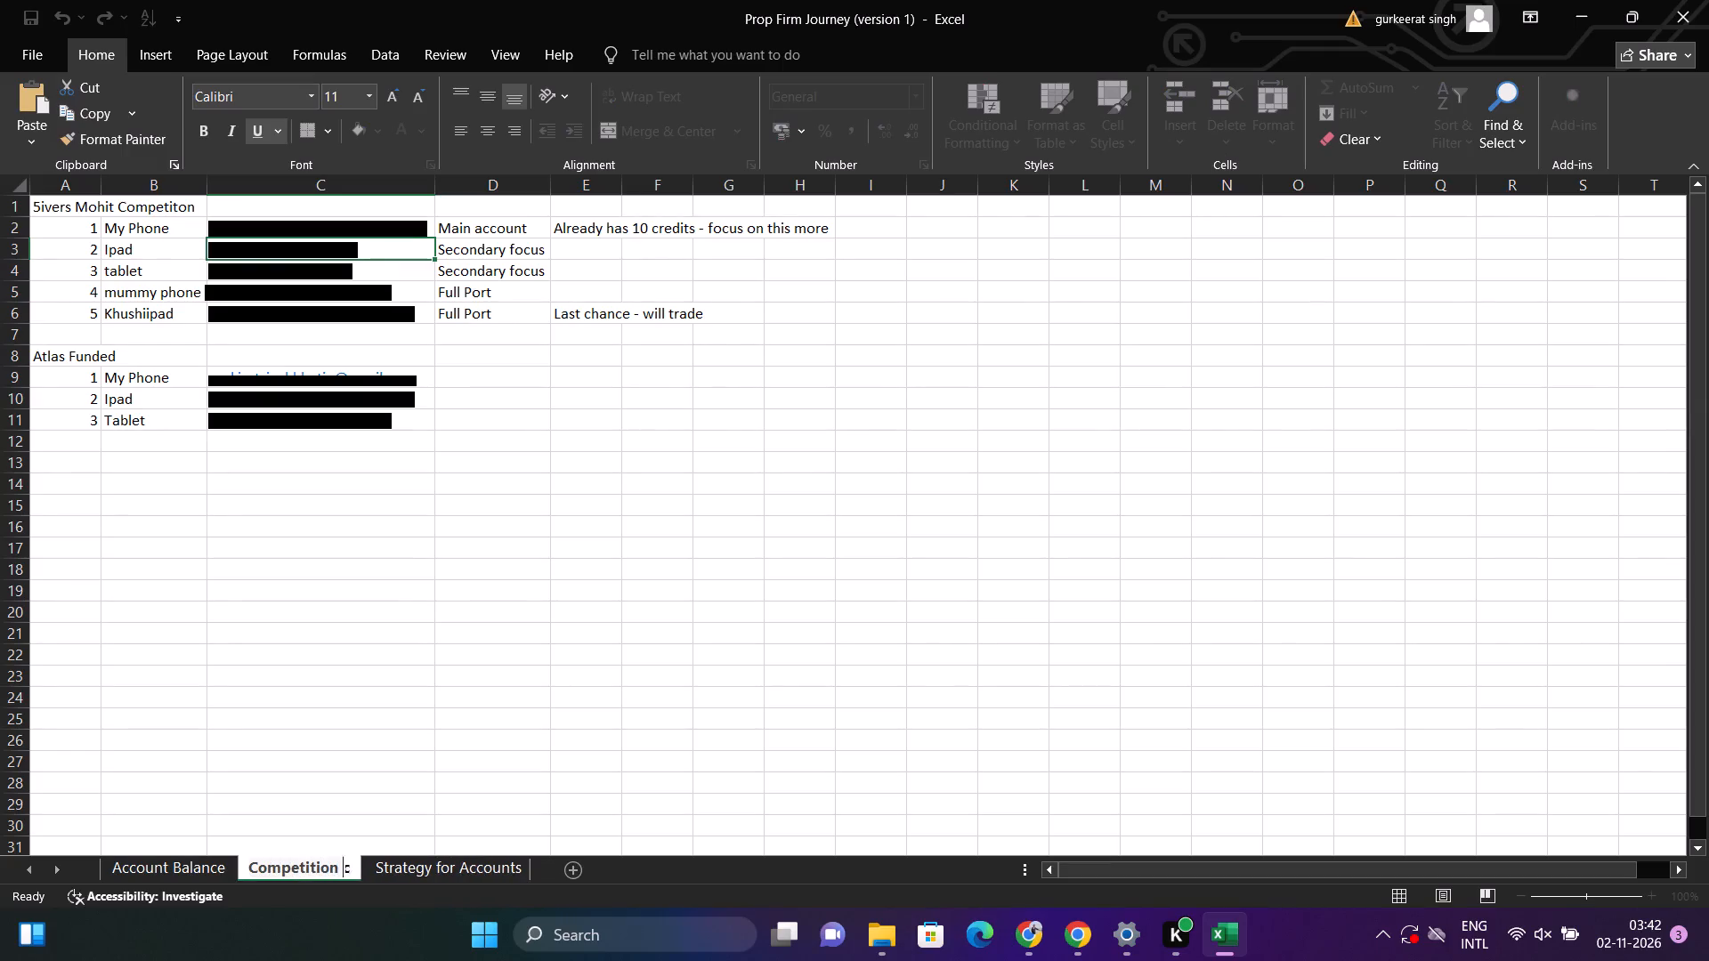
key("BackSpace")
key("c")
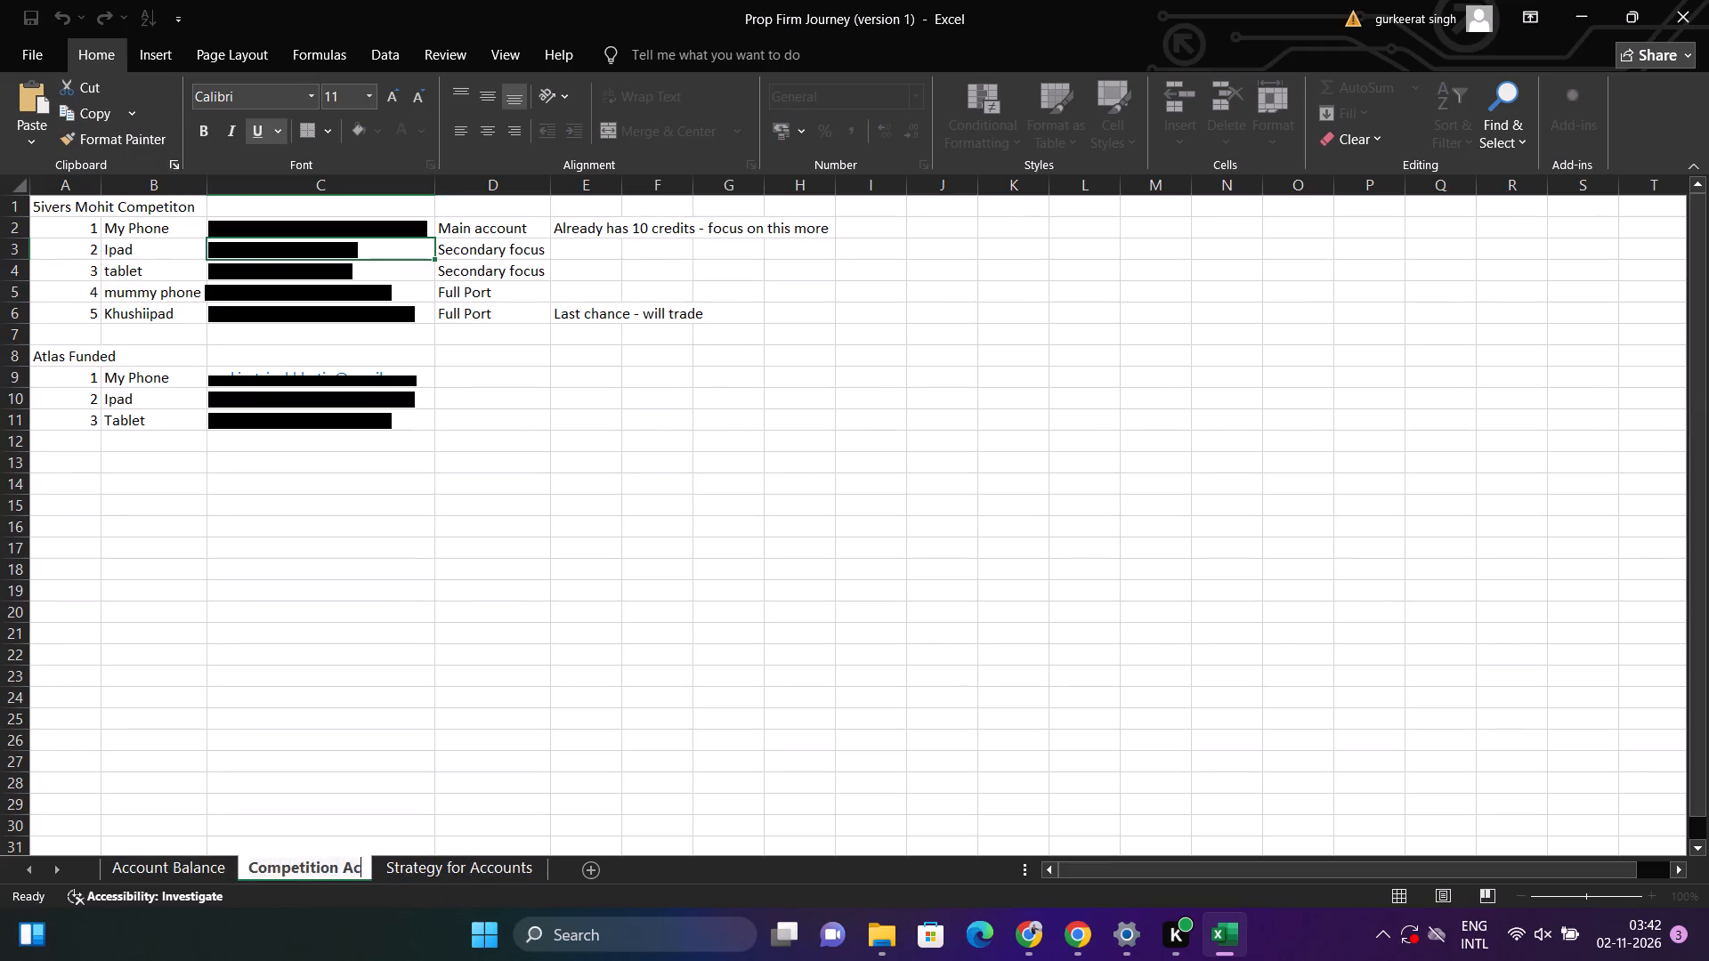
key("BackSpace")
key("slash")
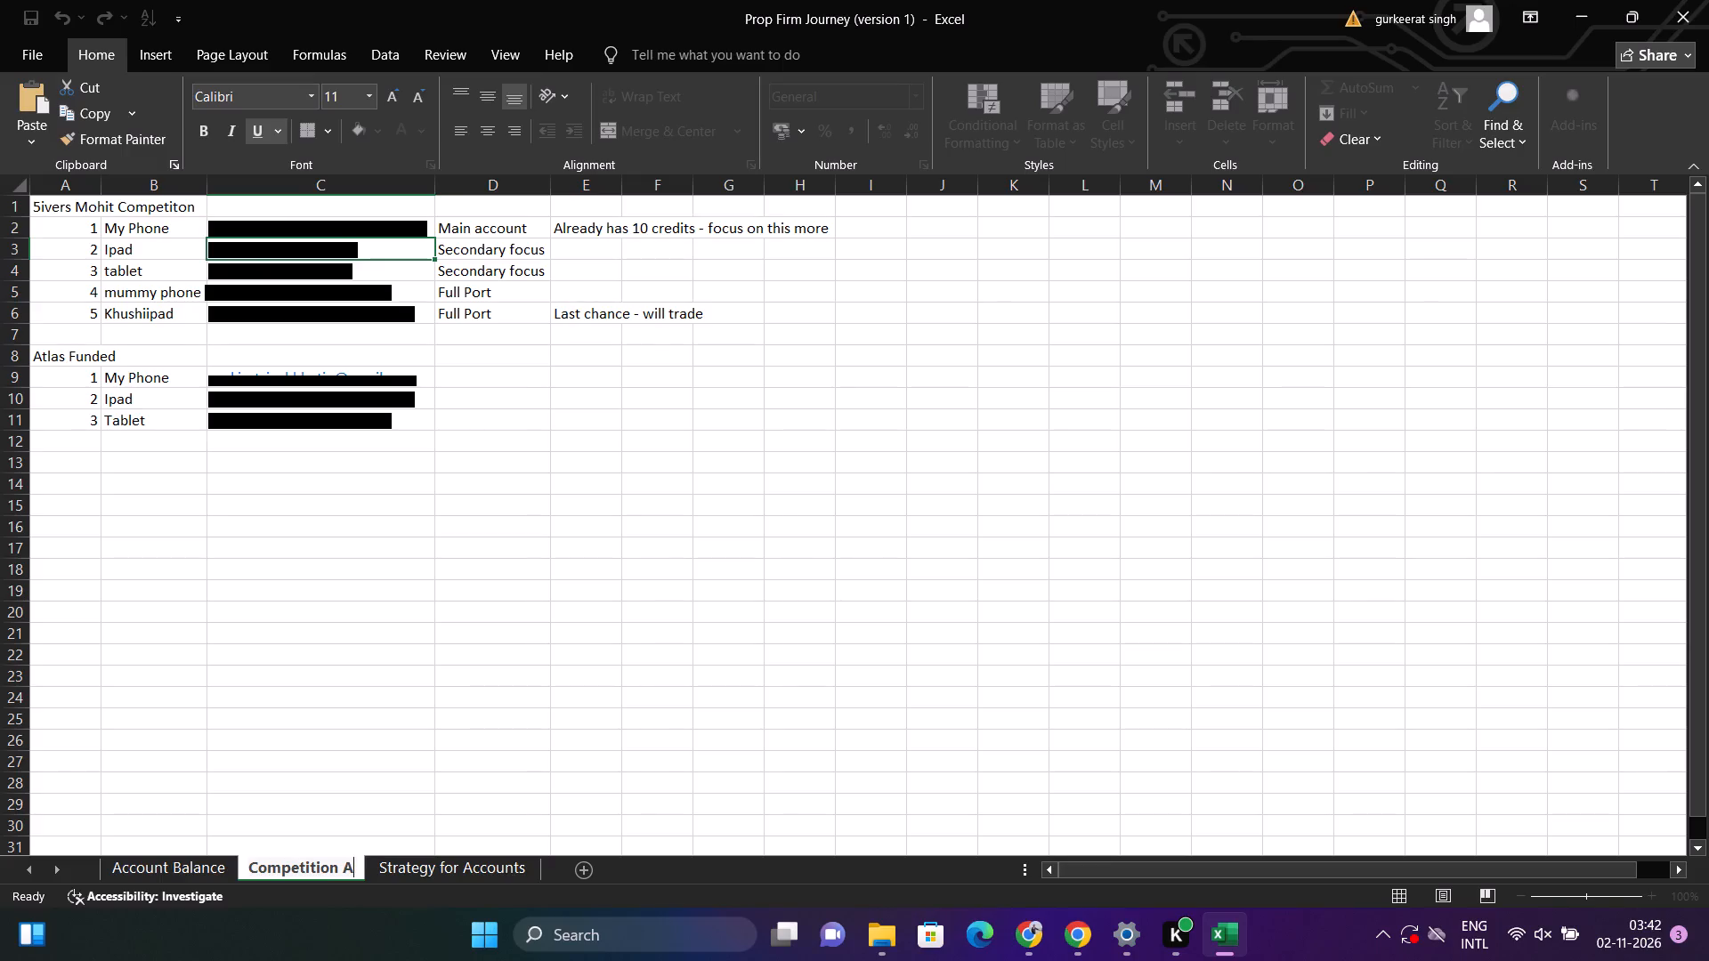
type("ccs")
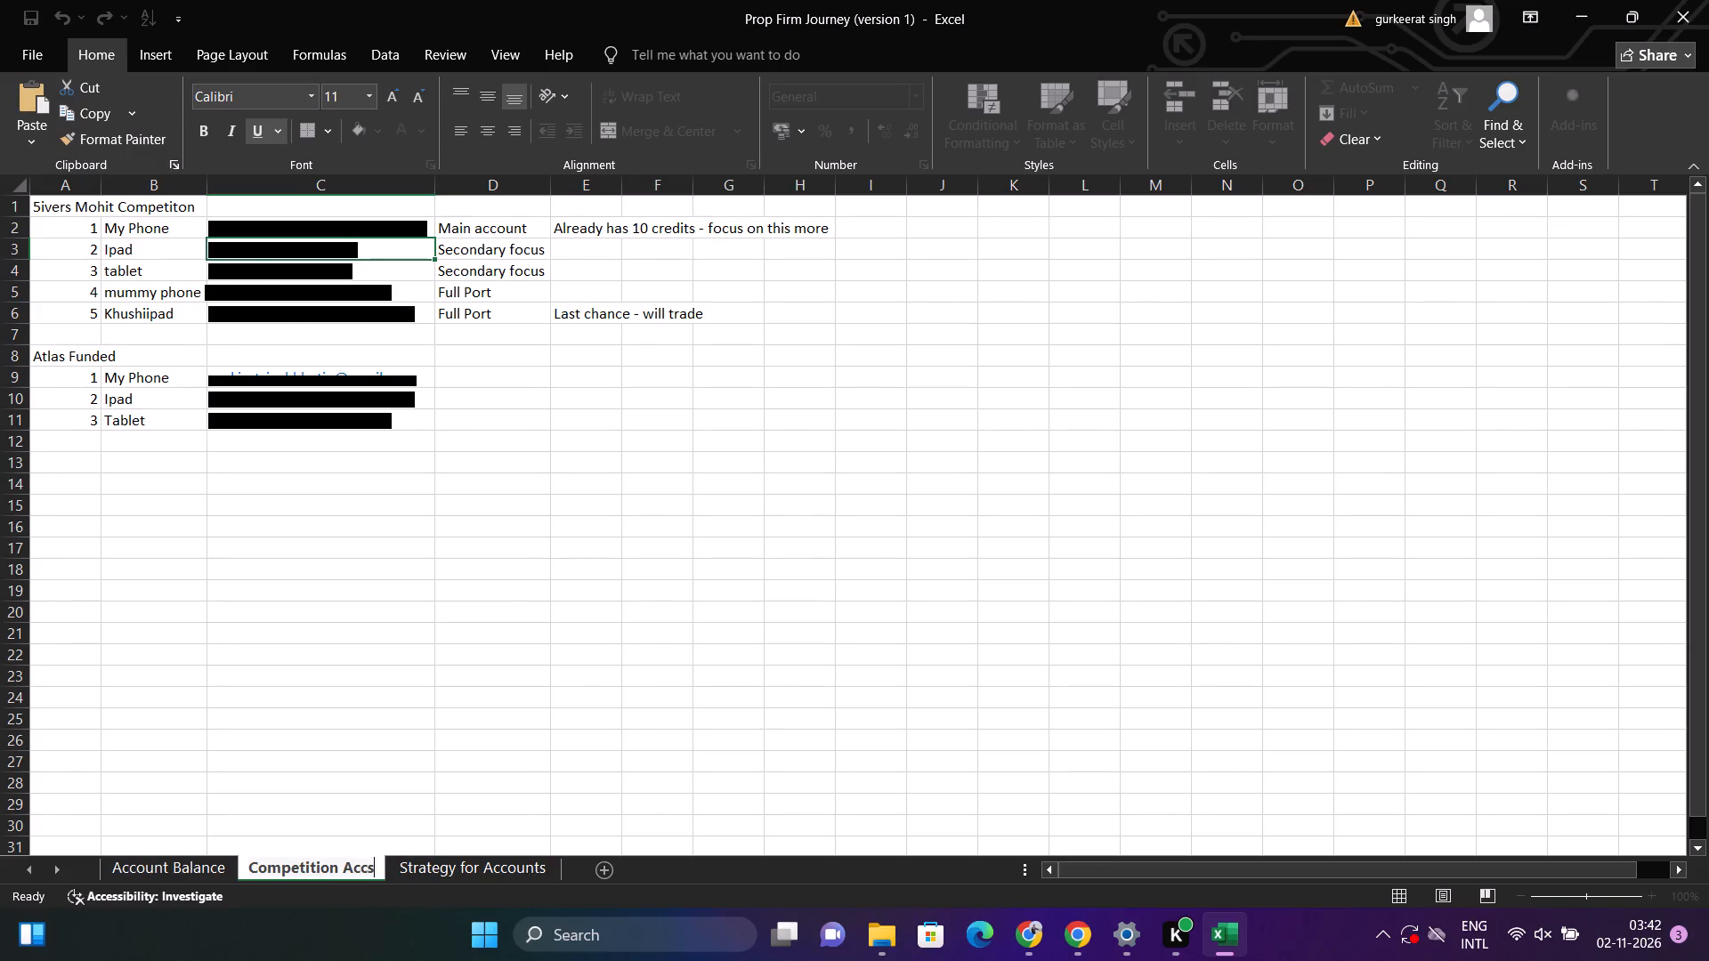
left_click(476, 835)
Open the Account Balance worksheet.
left_click(175, 862)
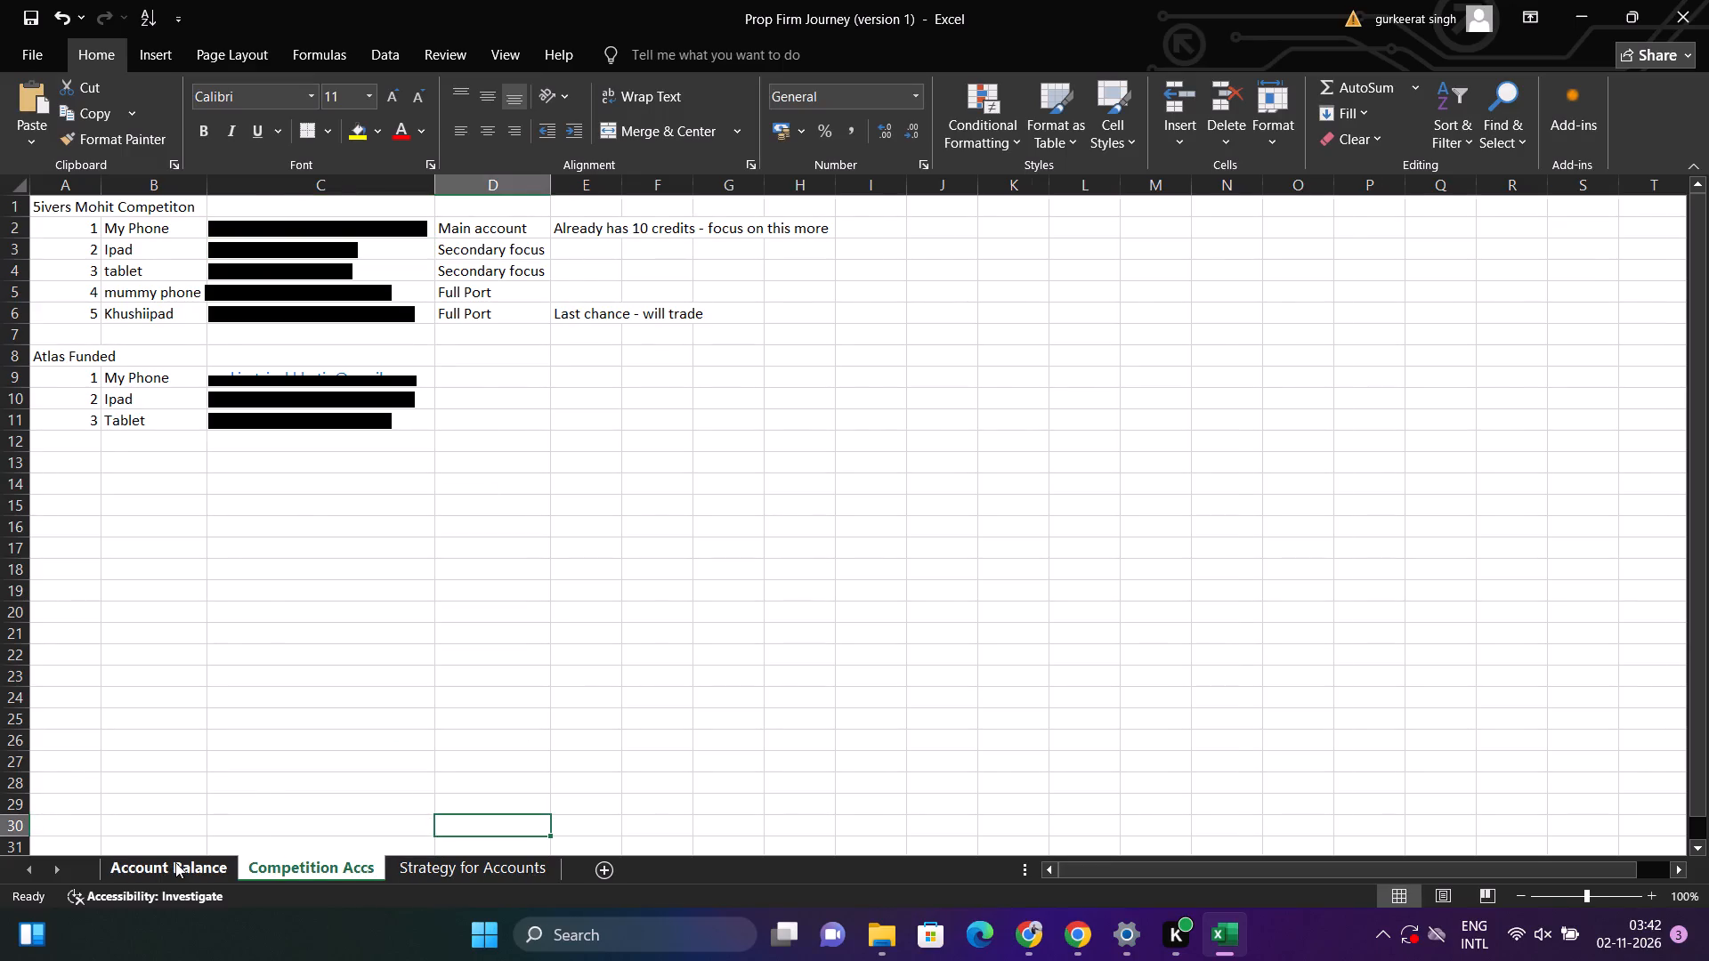
Switch to the TradingView chart in Chrome and view XAUUSD, US100 and MGC1! from the Red list watchlist.
key("alt+Tab")
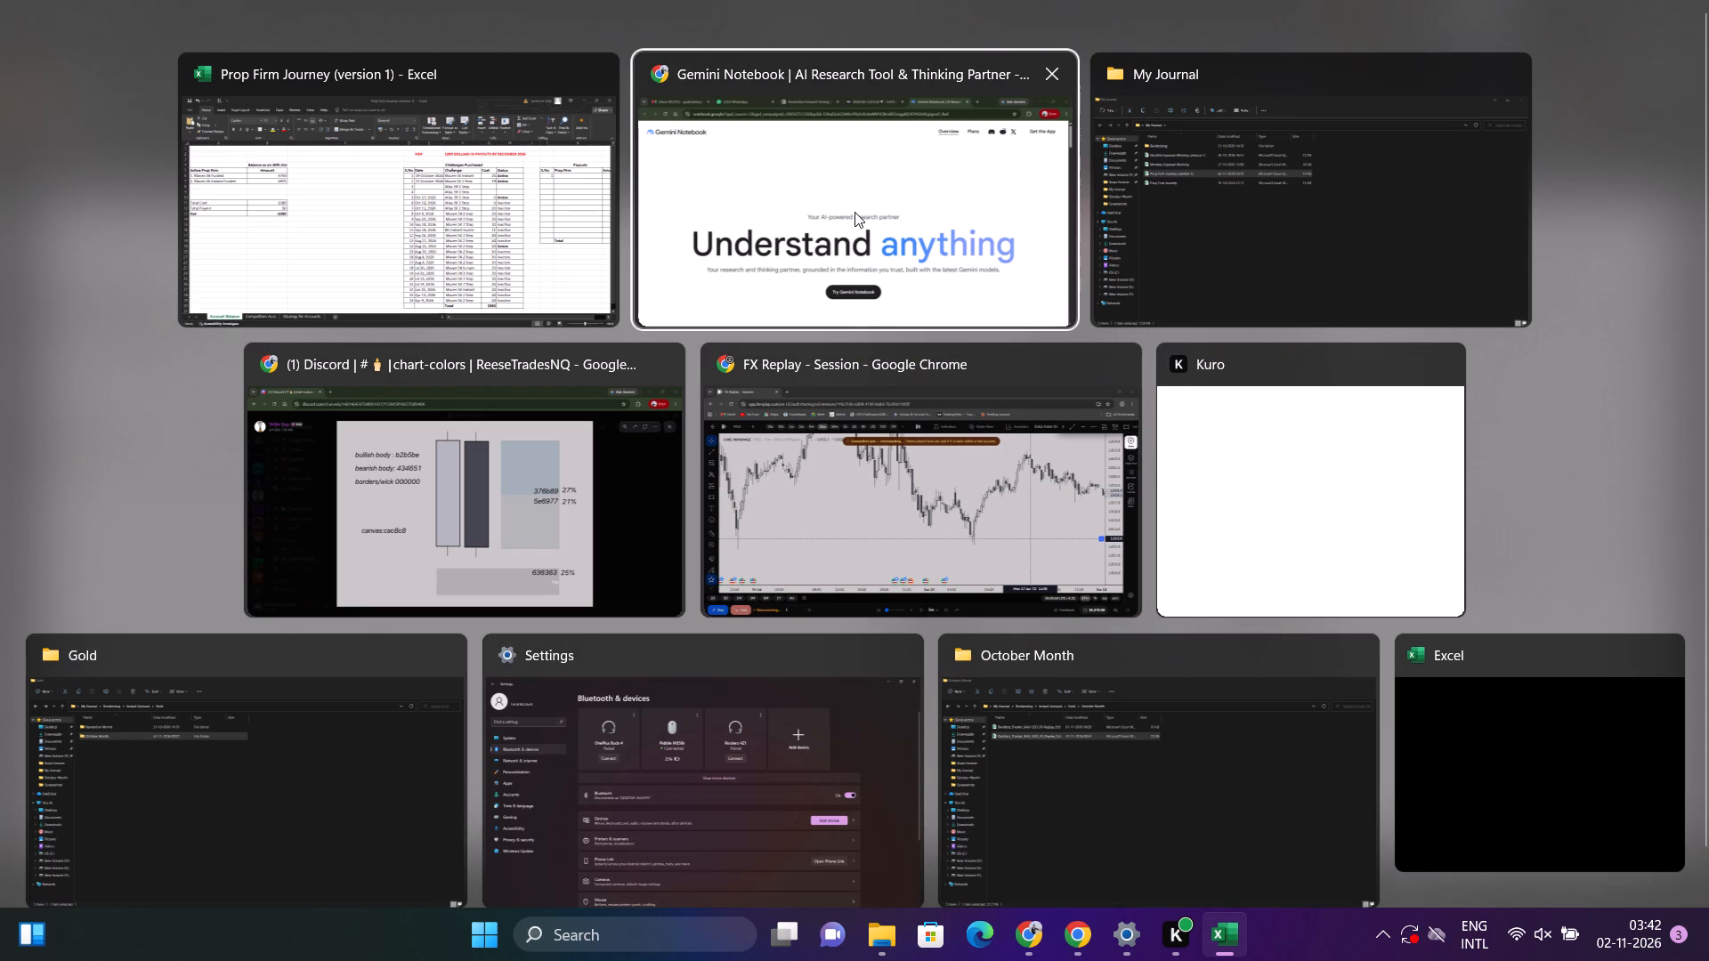
left_click(854, 211, "alt")
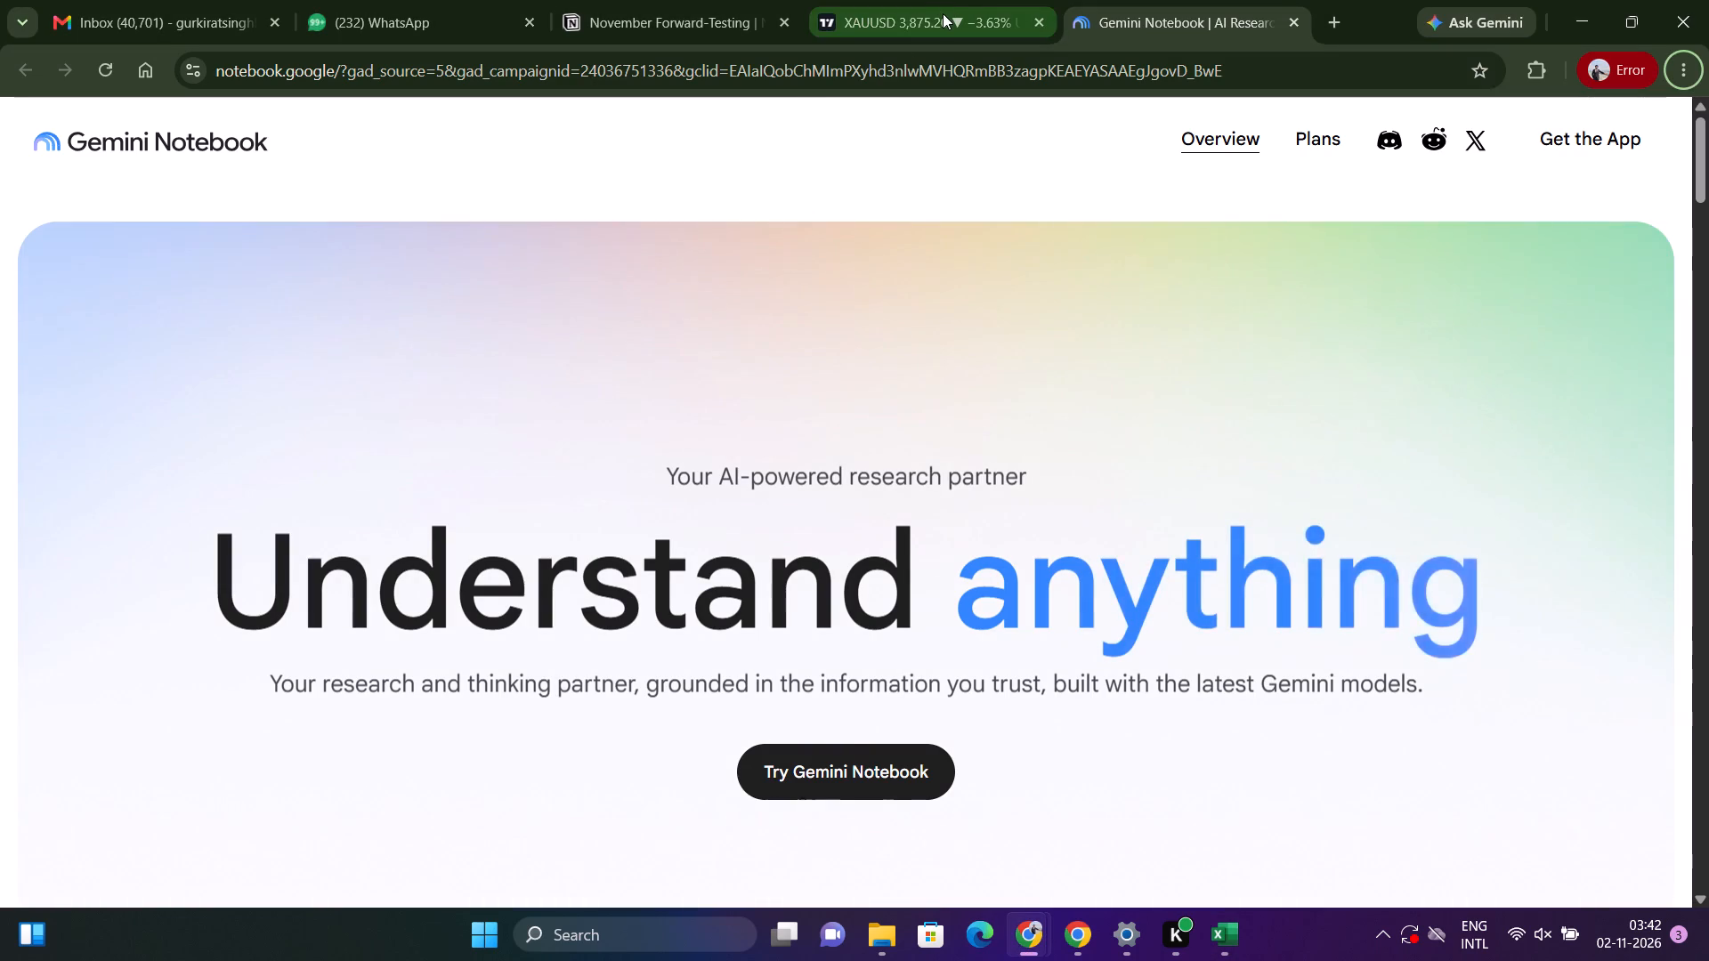
left_click(943, 13)
scroll(974, 558, "up", 2)
left_click_drag(965, 572, 939, 425)
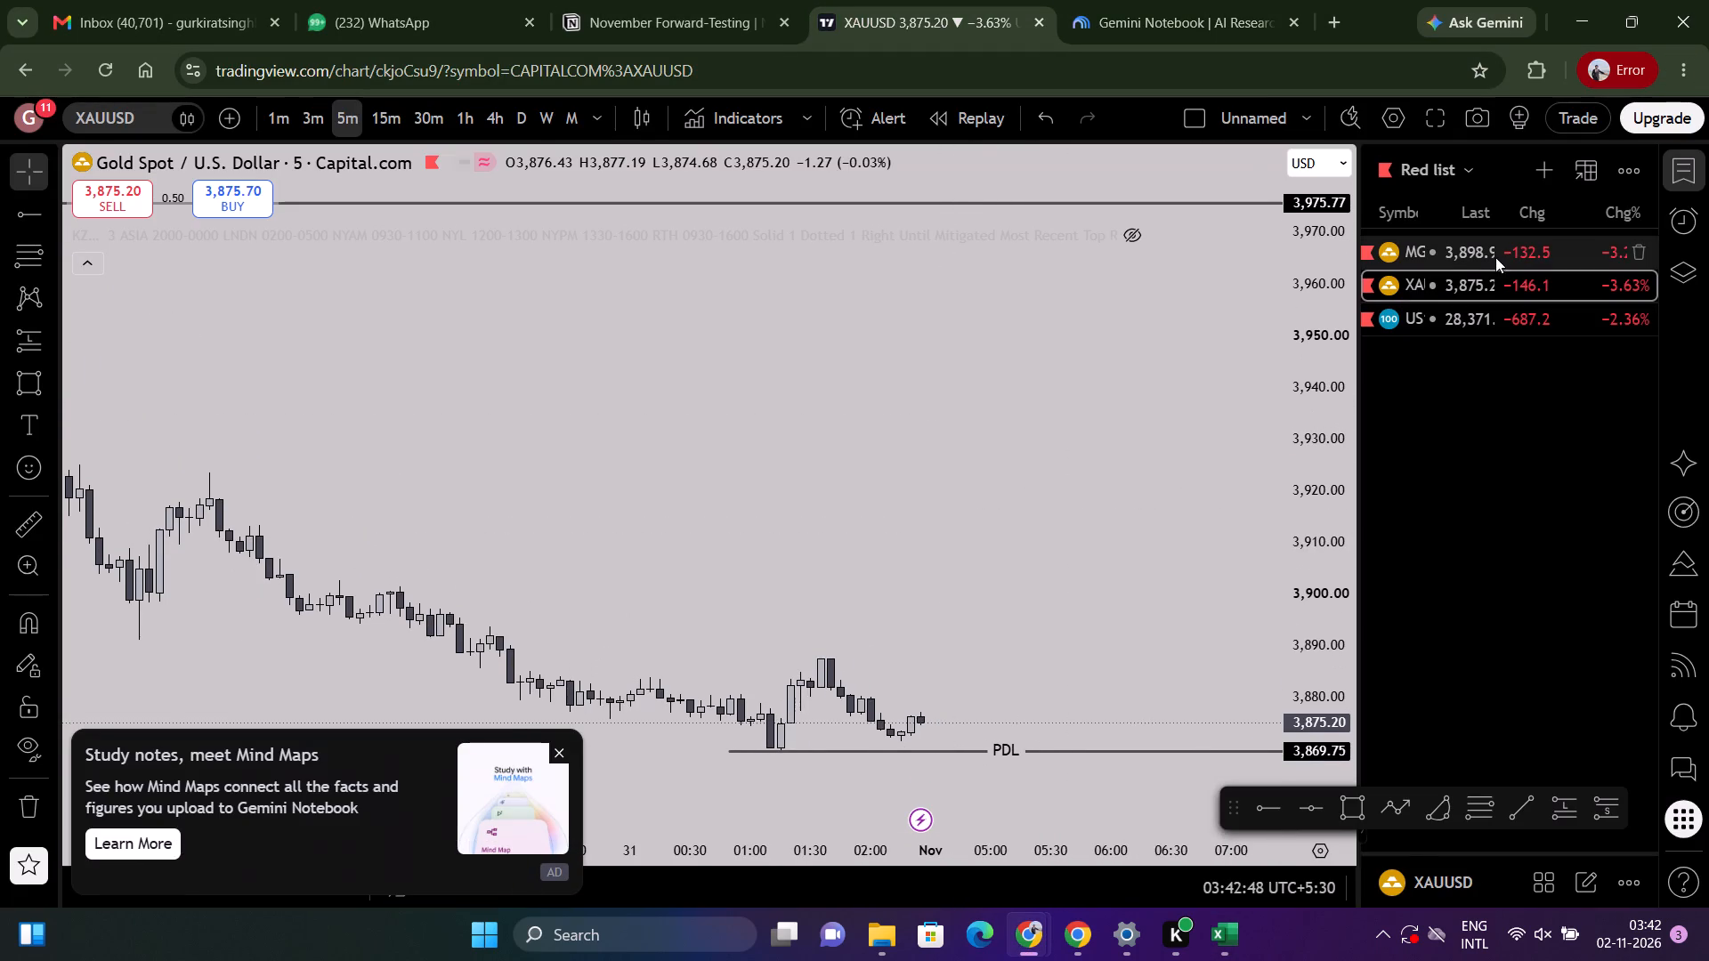
left_click(1498, 255)
left_click(1501, 306)
left_click(1484, 246)
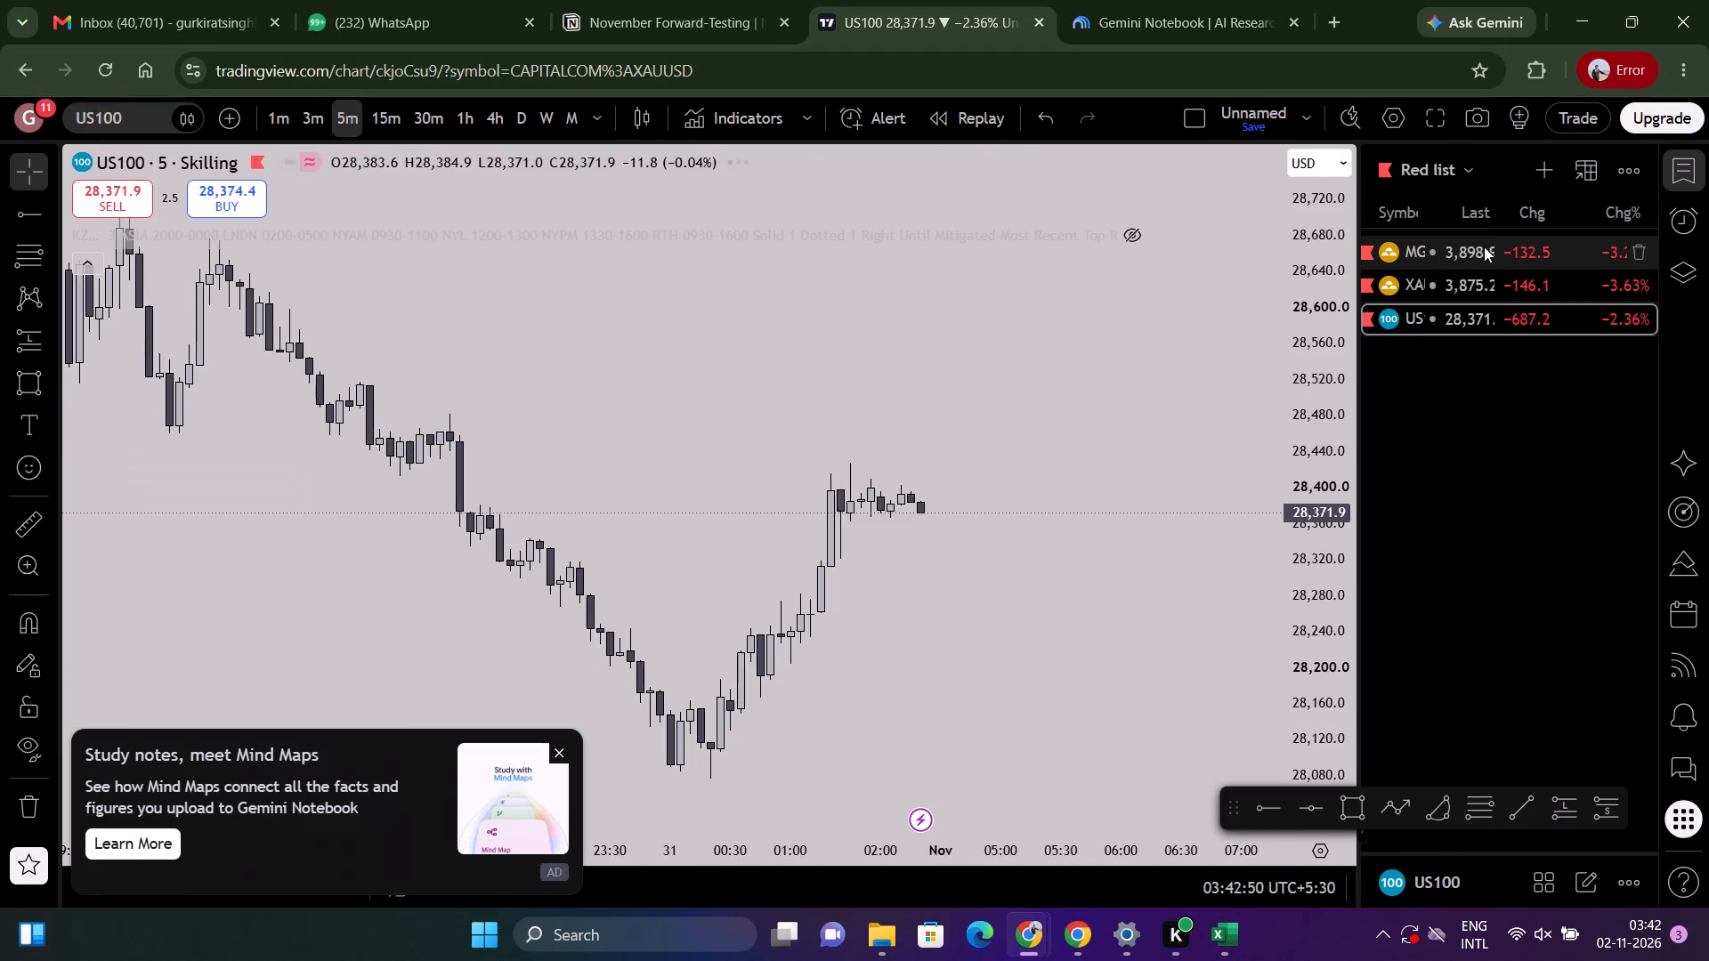
Examine recent MGC1! price action on the 5-minute chart around the PDL and the 4H High and FVG level.
scroll(1089, 418, "down", 7)
left_click_drag(1073, 416, 1077, 190)
scroll(1154, 384, "up", 2)
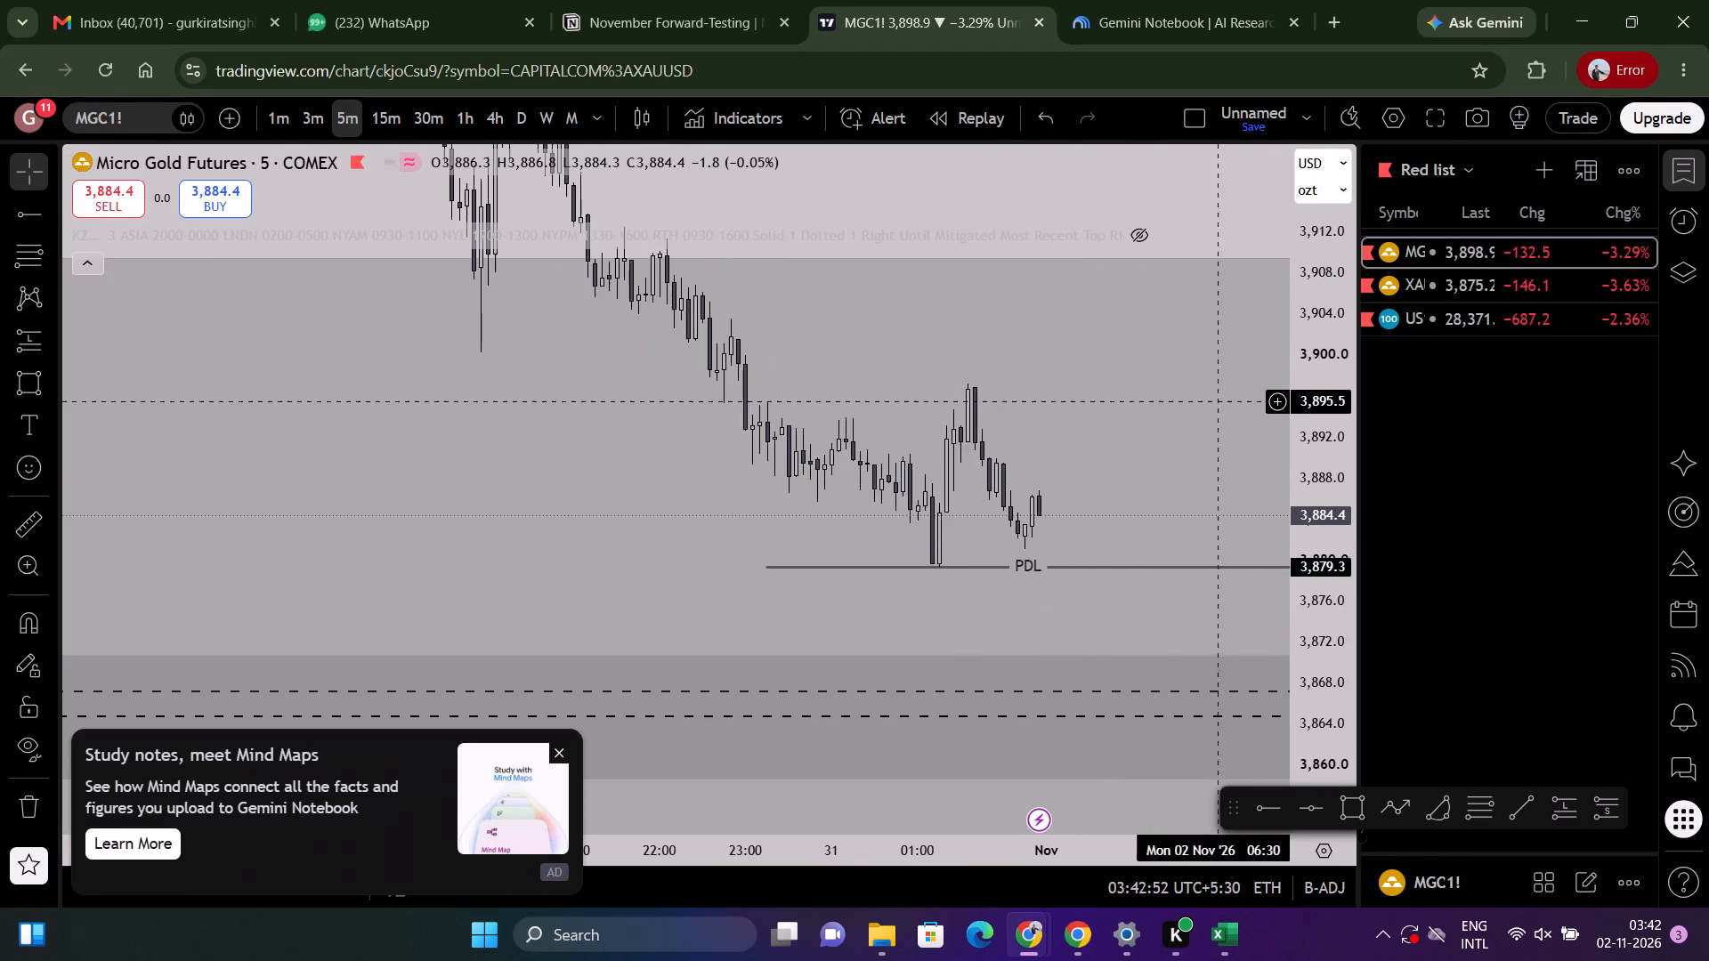
left_click_drag(1303, 420, 1299, 483)
scroll(1195, 424, "down", 3)
left_click_drag(1106, 423, 1065, 623)
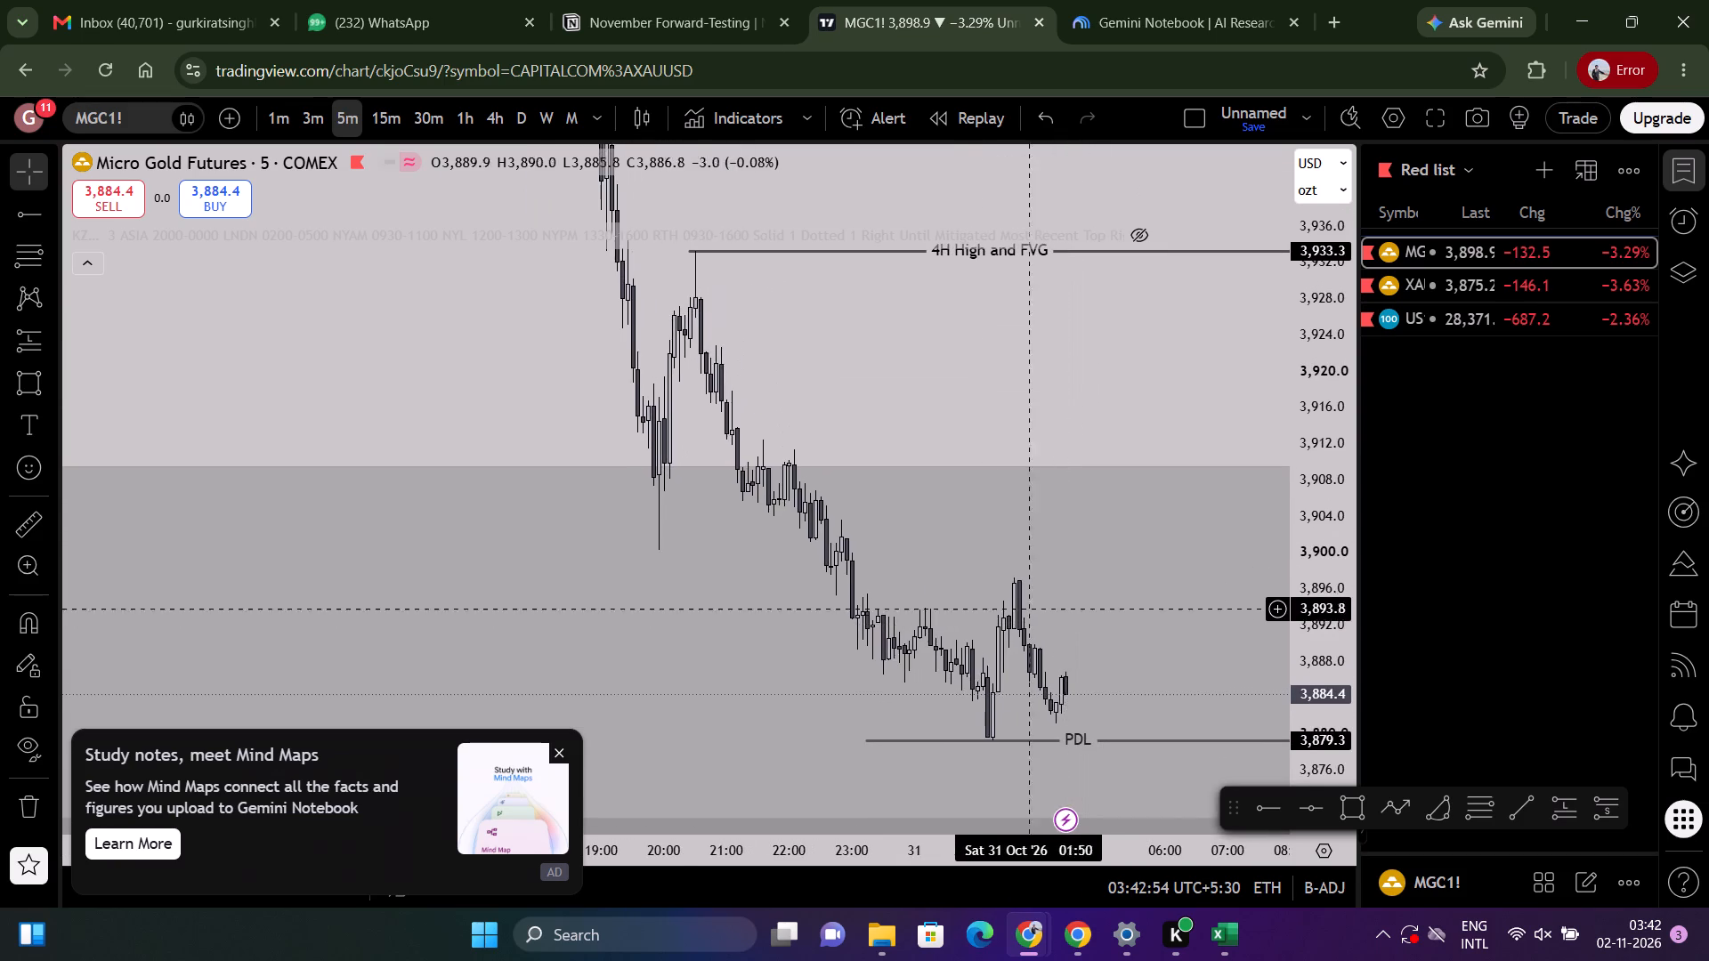
scroll(968, 584, "up", 1)
left_click_drag(1001, 392, 990, 347)
scroll(1000, 368, "down", 4)
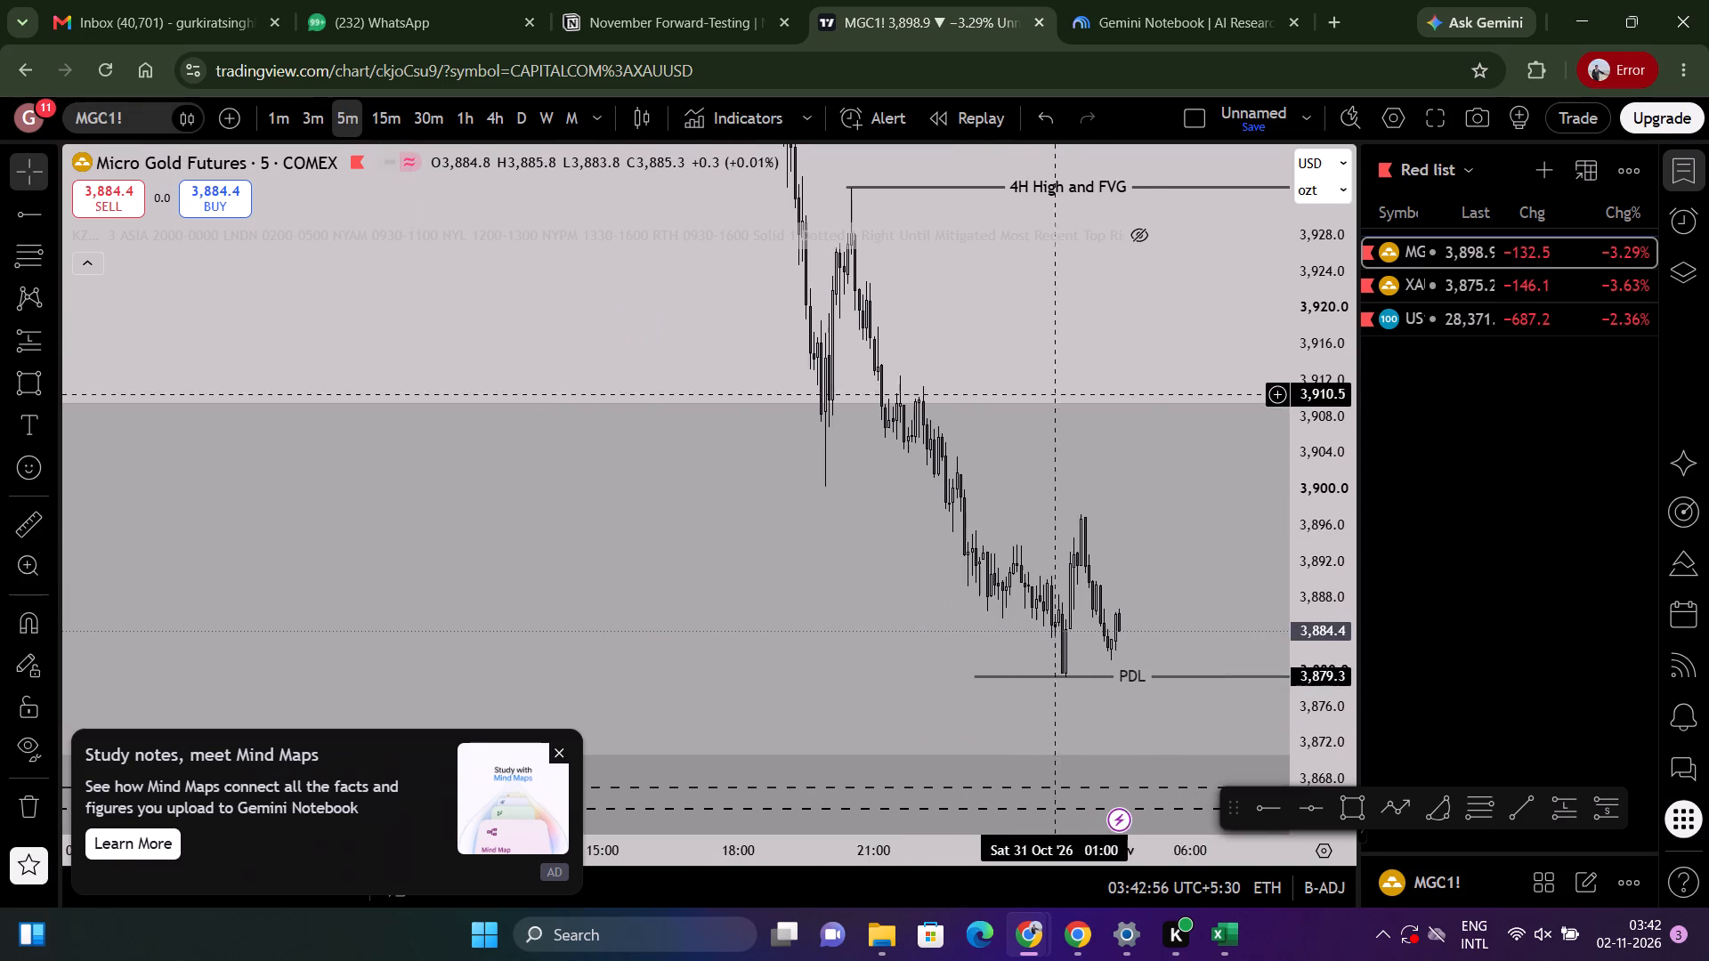
left_click_drag(1343, 391, 1318, 479)
left_click_drag(1103, 275, 1100, 736)
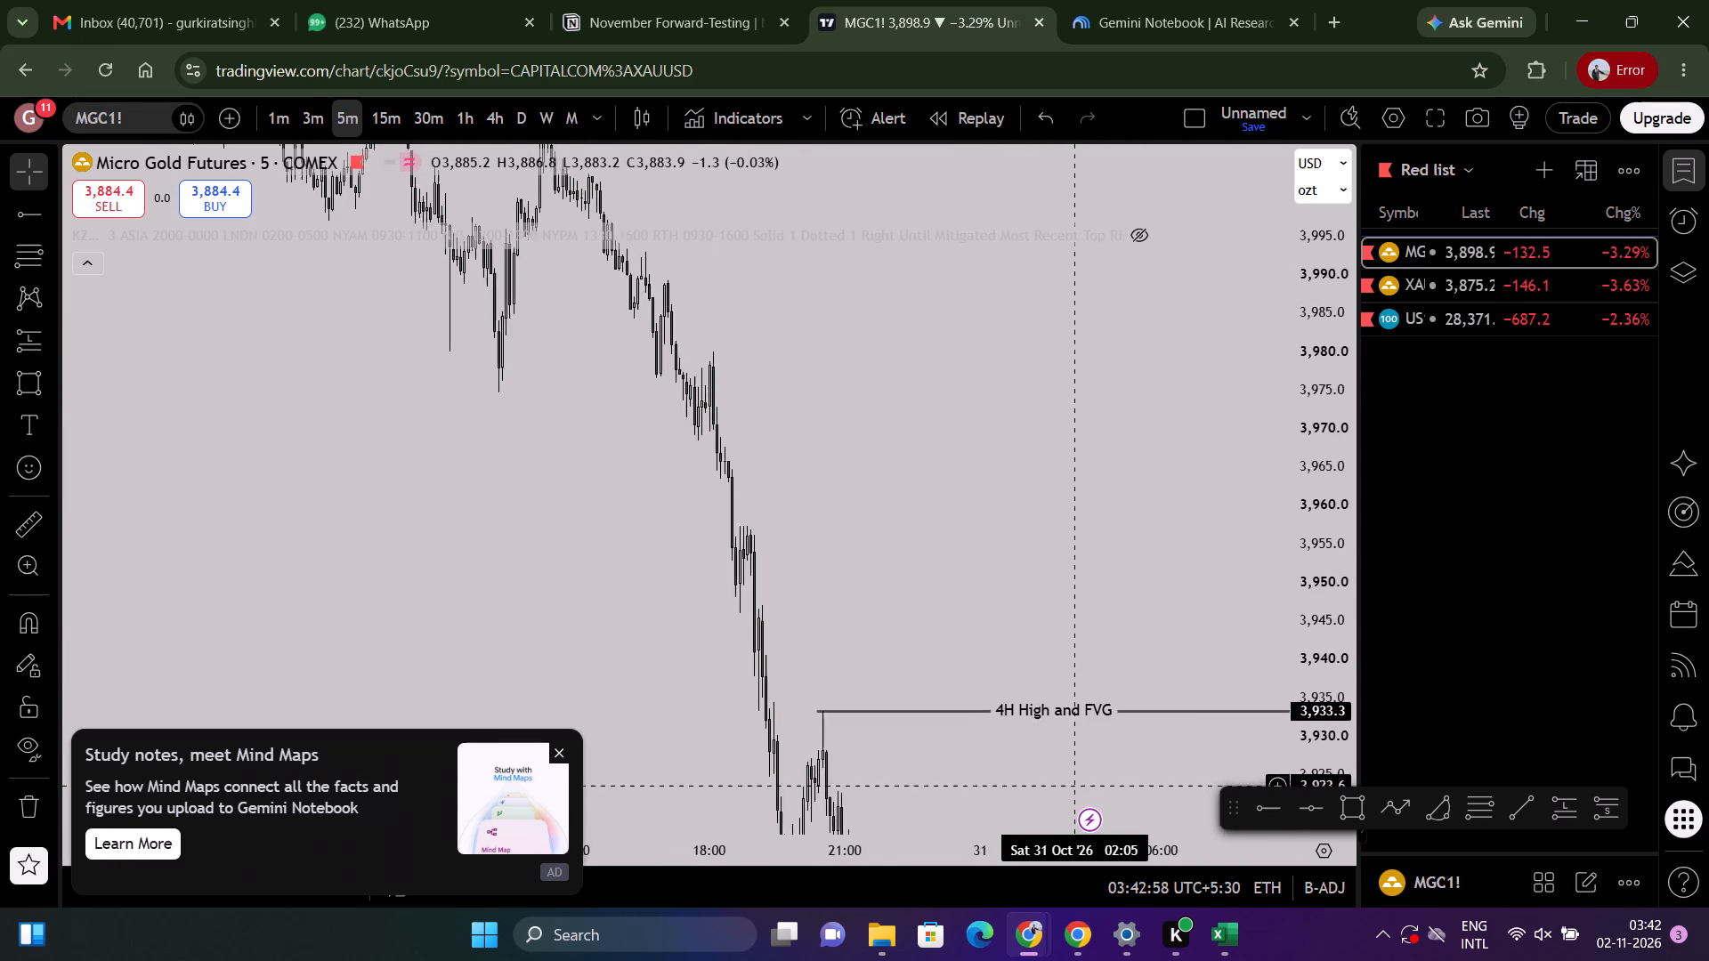
Examine the multi-day MGC1! move on the 5-minute chart from the PDH down to the shaded zones below the PDL.
left_click_drag(1100, 736, 1143, 381)
scroll(1175, 357, "down", 6)
left_click_drag(1316, 421, 1156, 945)
scroll(1013, 586, "down", 11)
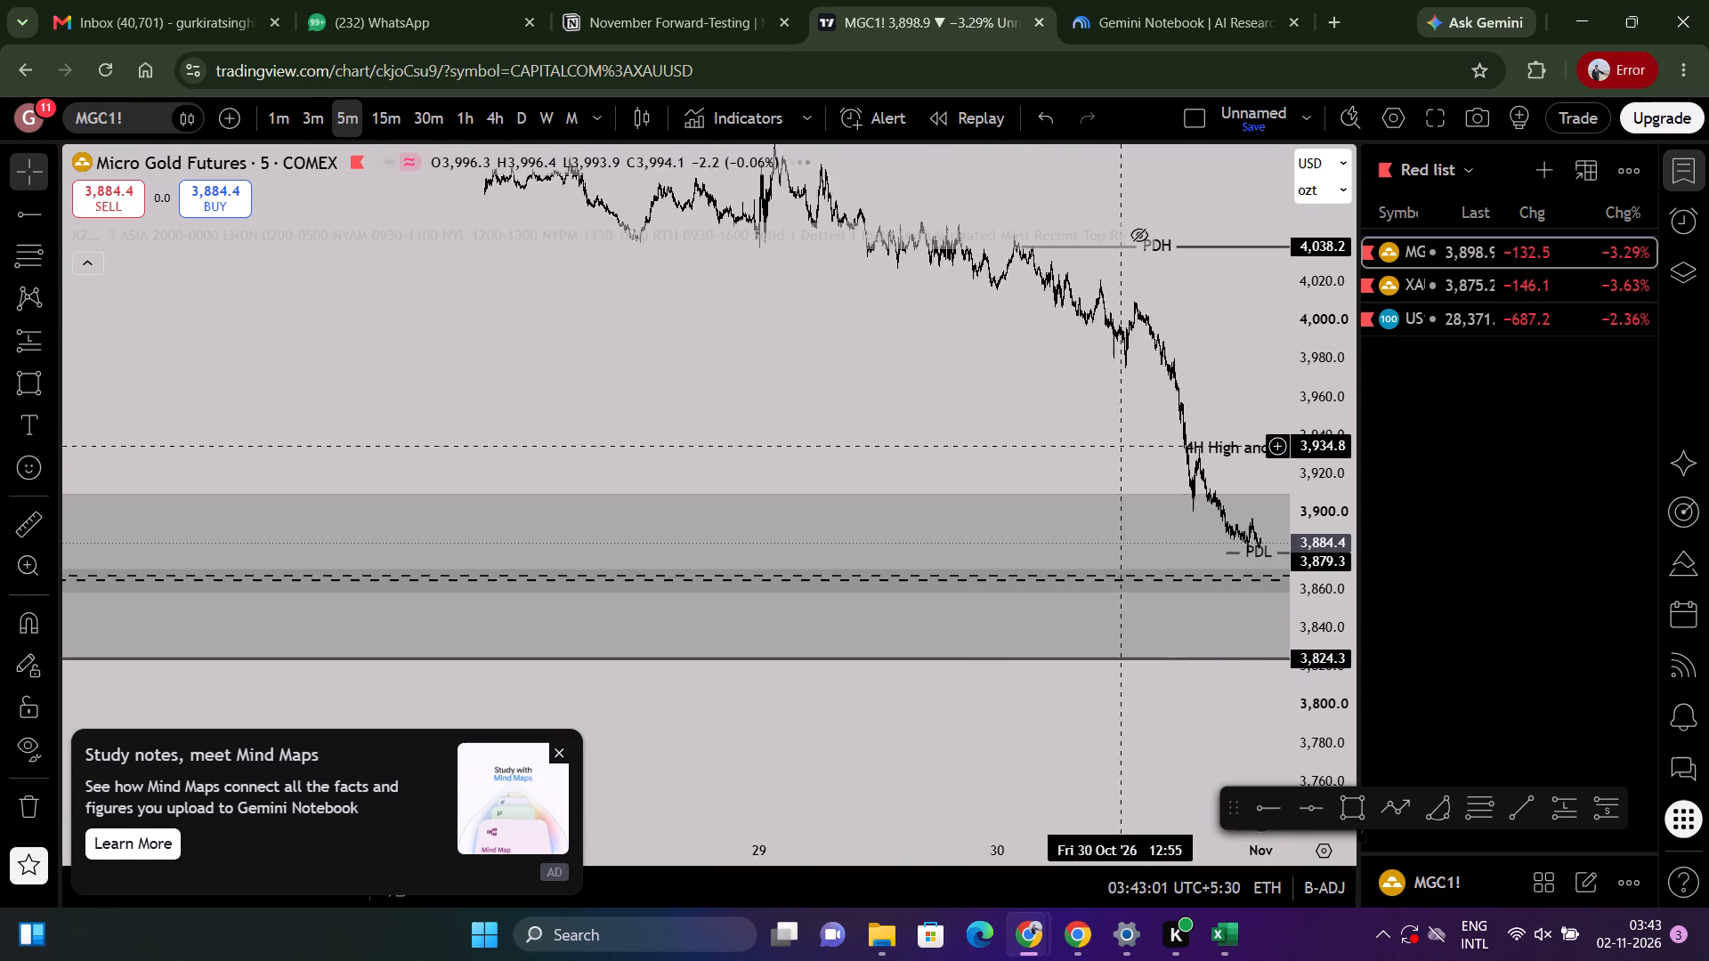
scroll(1167, 399, "down", 9)
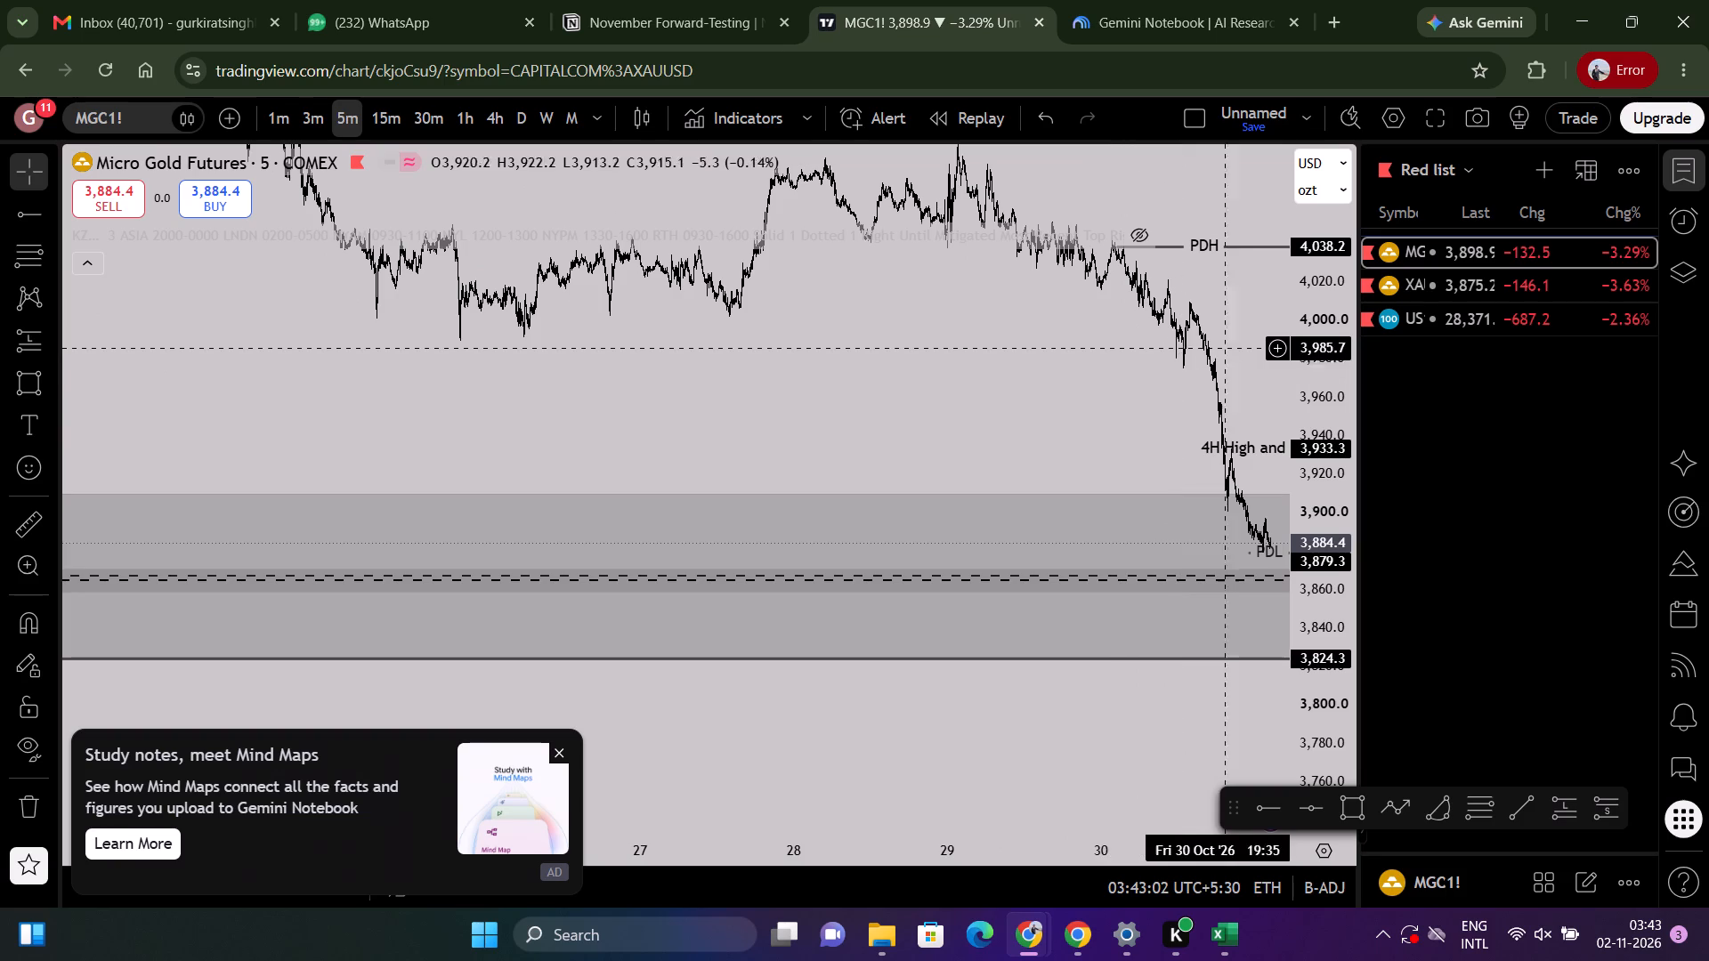
scroll(1214, 380, "up", 4)
left_click_drag(1200, 389, 896, 308)
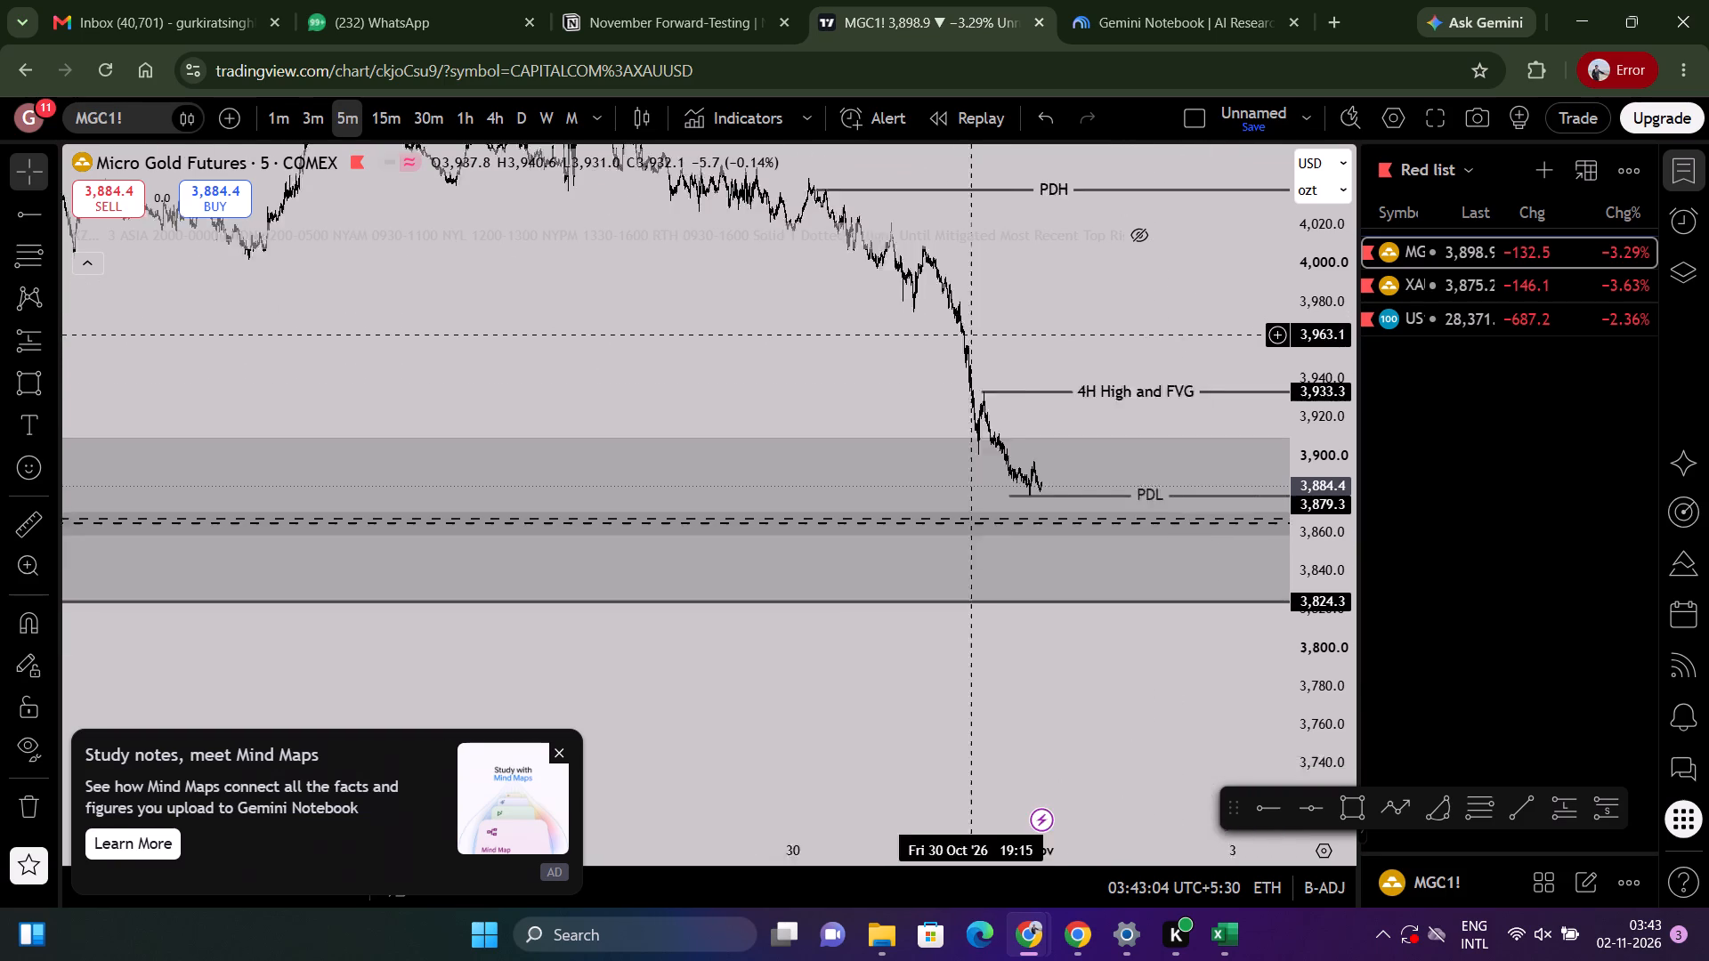
left_click_drag(896, 308, 865, 305)
scroll(994, 398, "up", 3)
left_click_drag(1283, 697, 1340, 585)
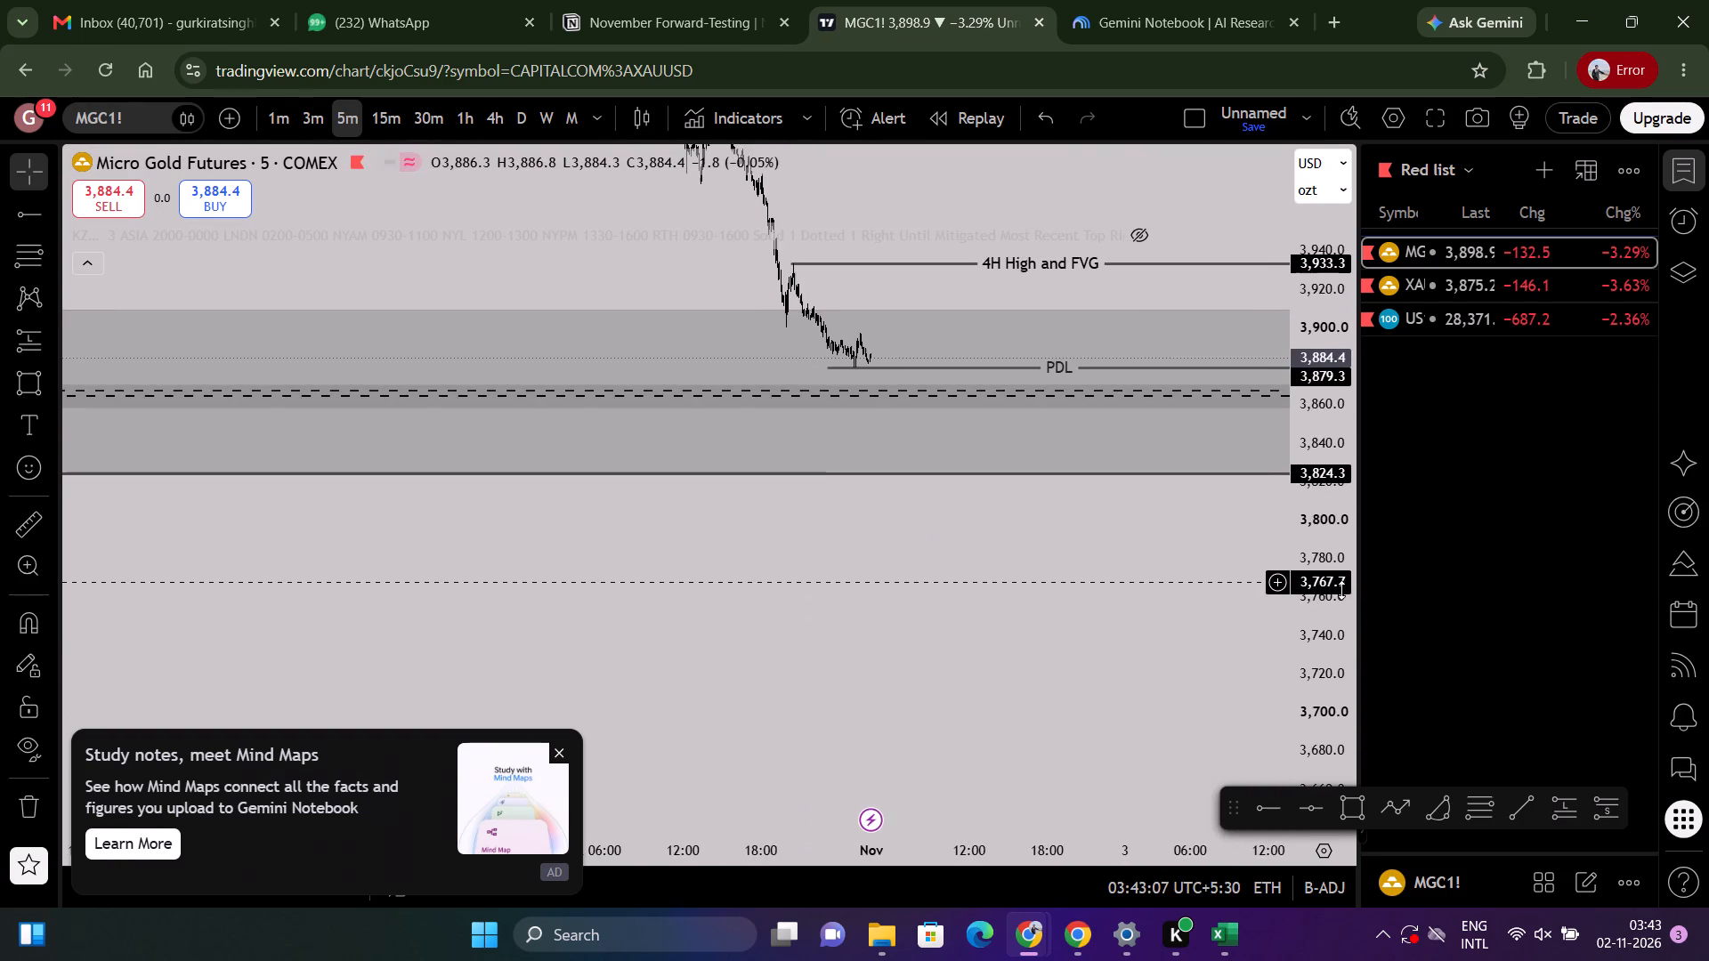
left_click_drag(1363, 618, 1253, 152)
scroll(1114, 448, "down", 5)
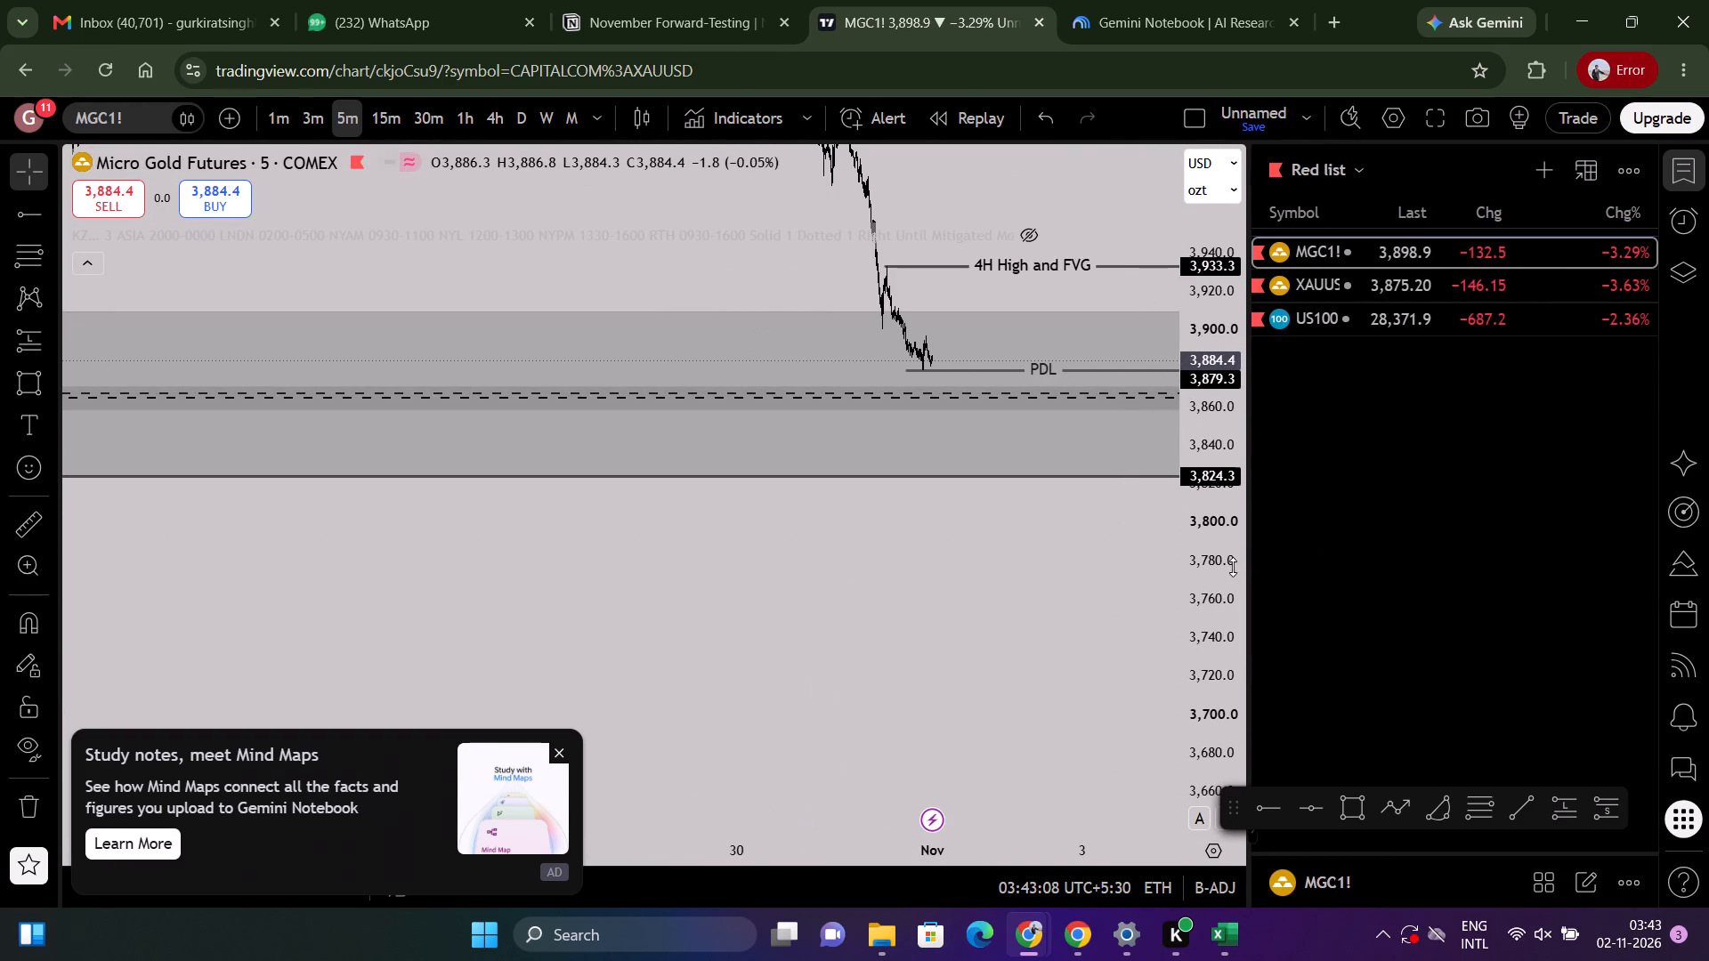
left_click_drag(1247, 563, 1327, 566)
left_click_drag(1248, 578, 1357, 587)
Go through the 15m, 30m and 1h timeframes on the MGC1! chart and set it to 4h.
left_click_drag(1328, 578, 1294, 677)
scroll(1014, 552, "down", 7)
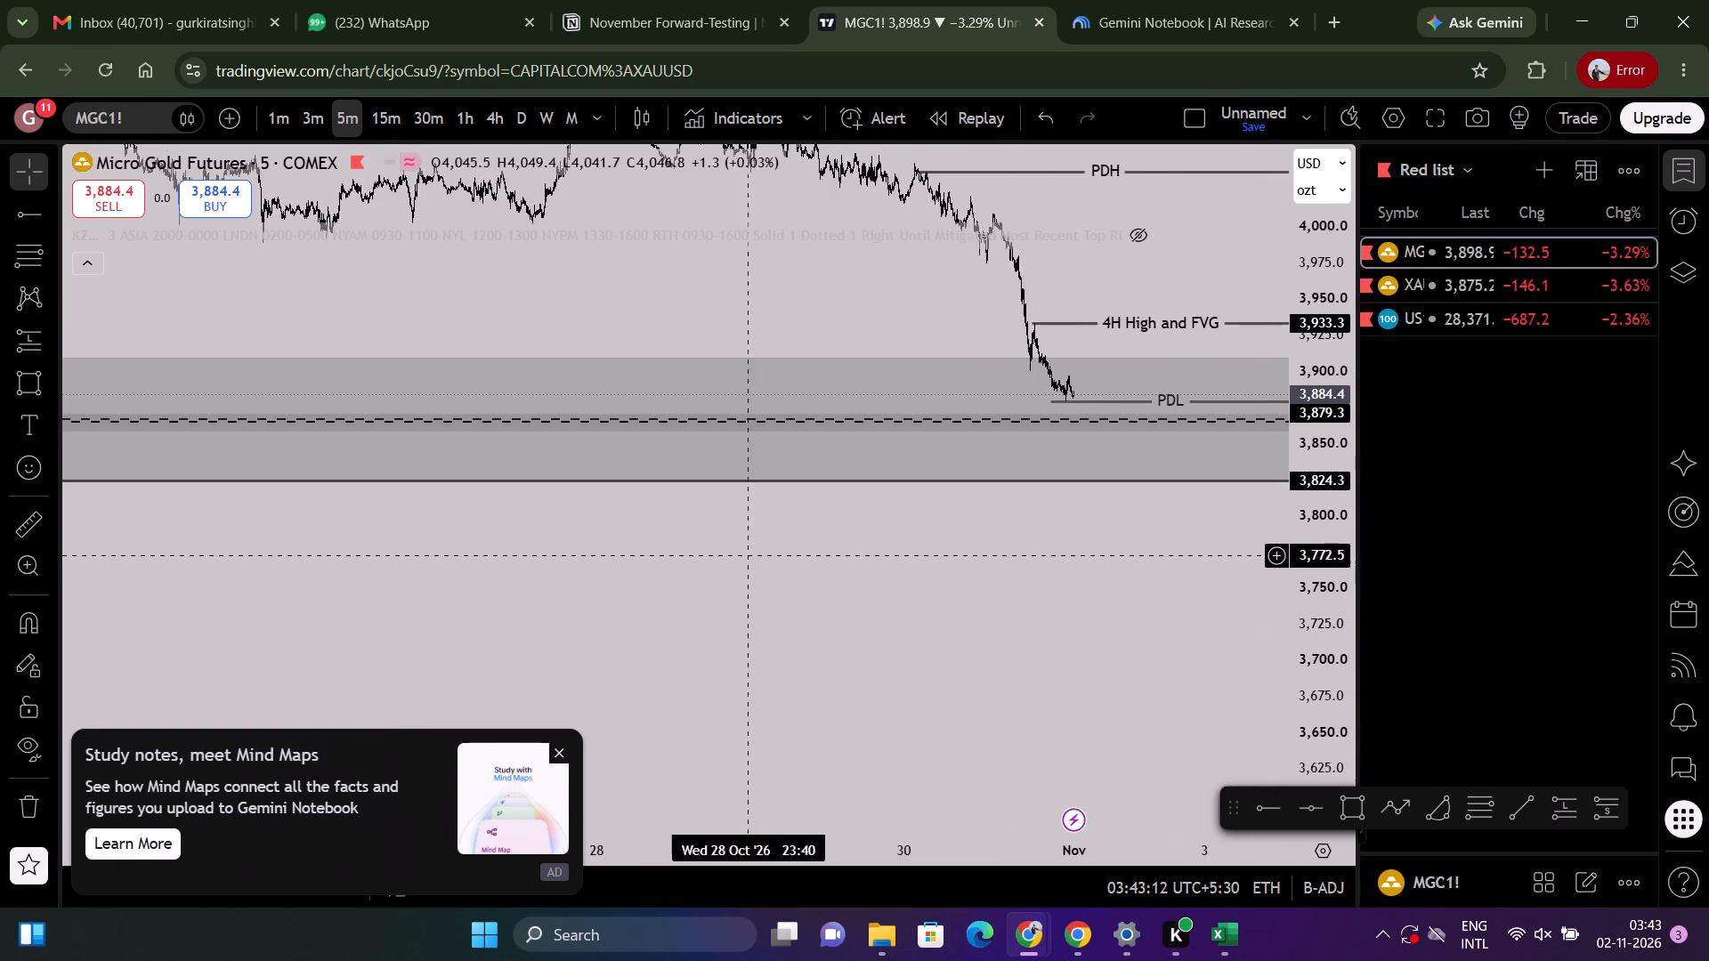
left_click_drag(433, 567, 1629, 609)
scroll(830, 351, "down", 5)
left_click(376, 117)
left_click(412, 117)
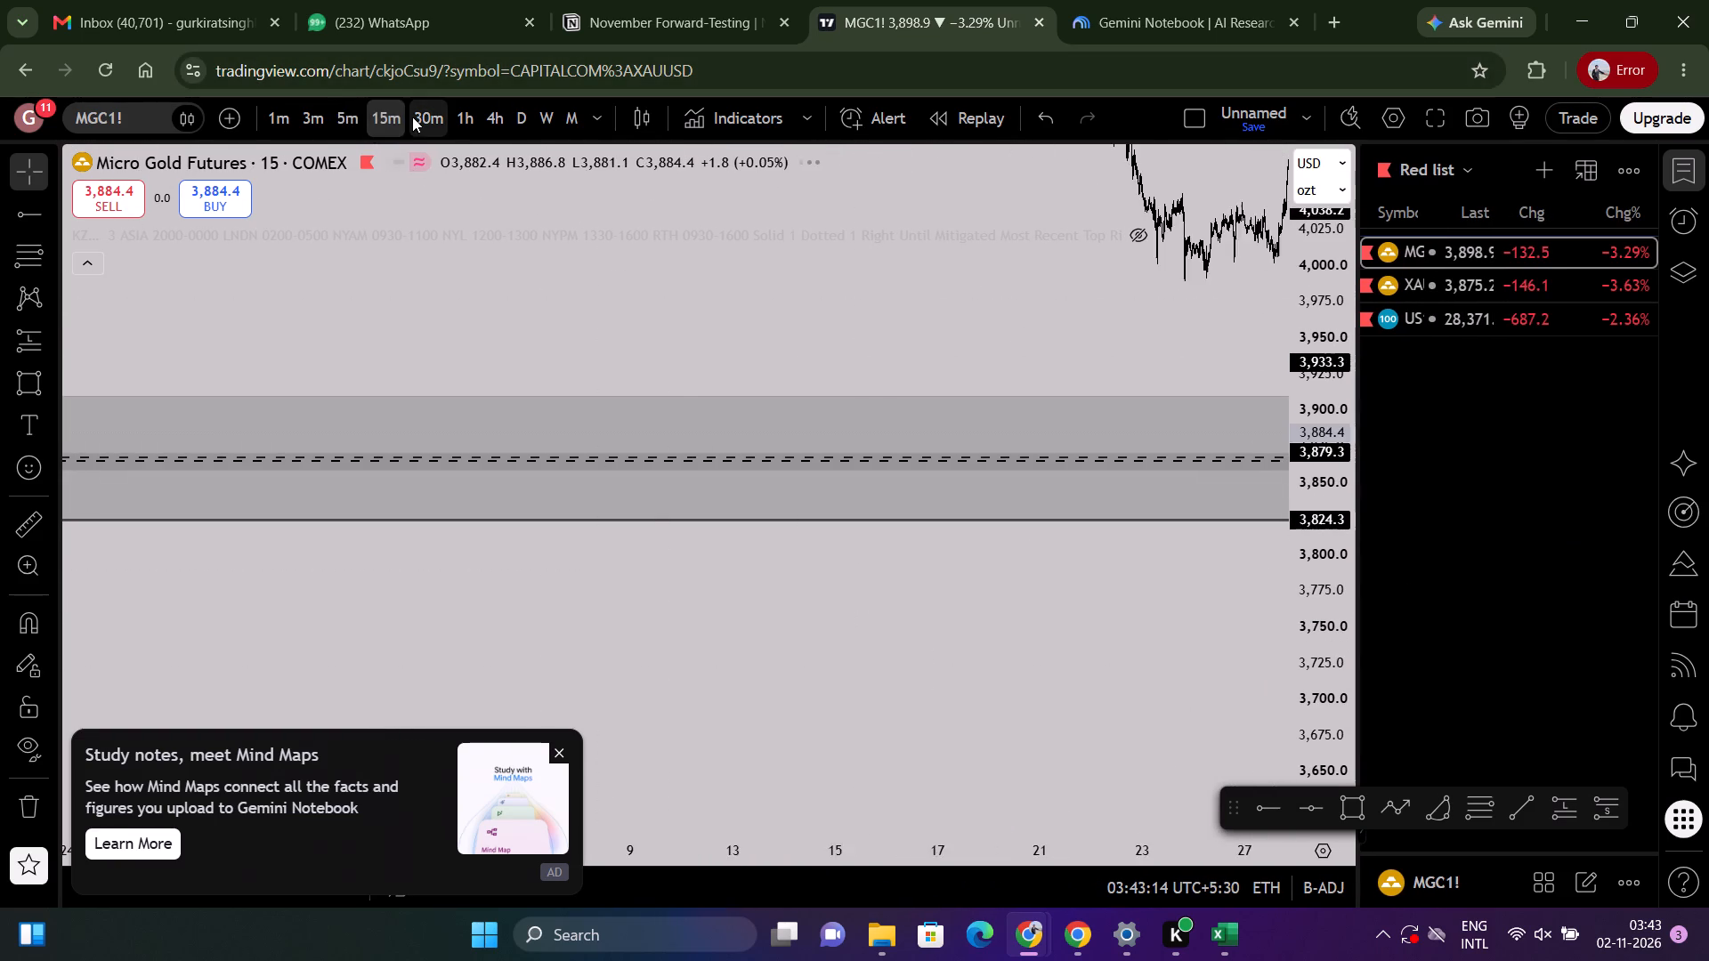
left_click(449, 117)
left_click(460, 122)
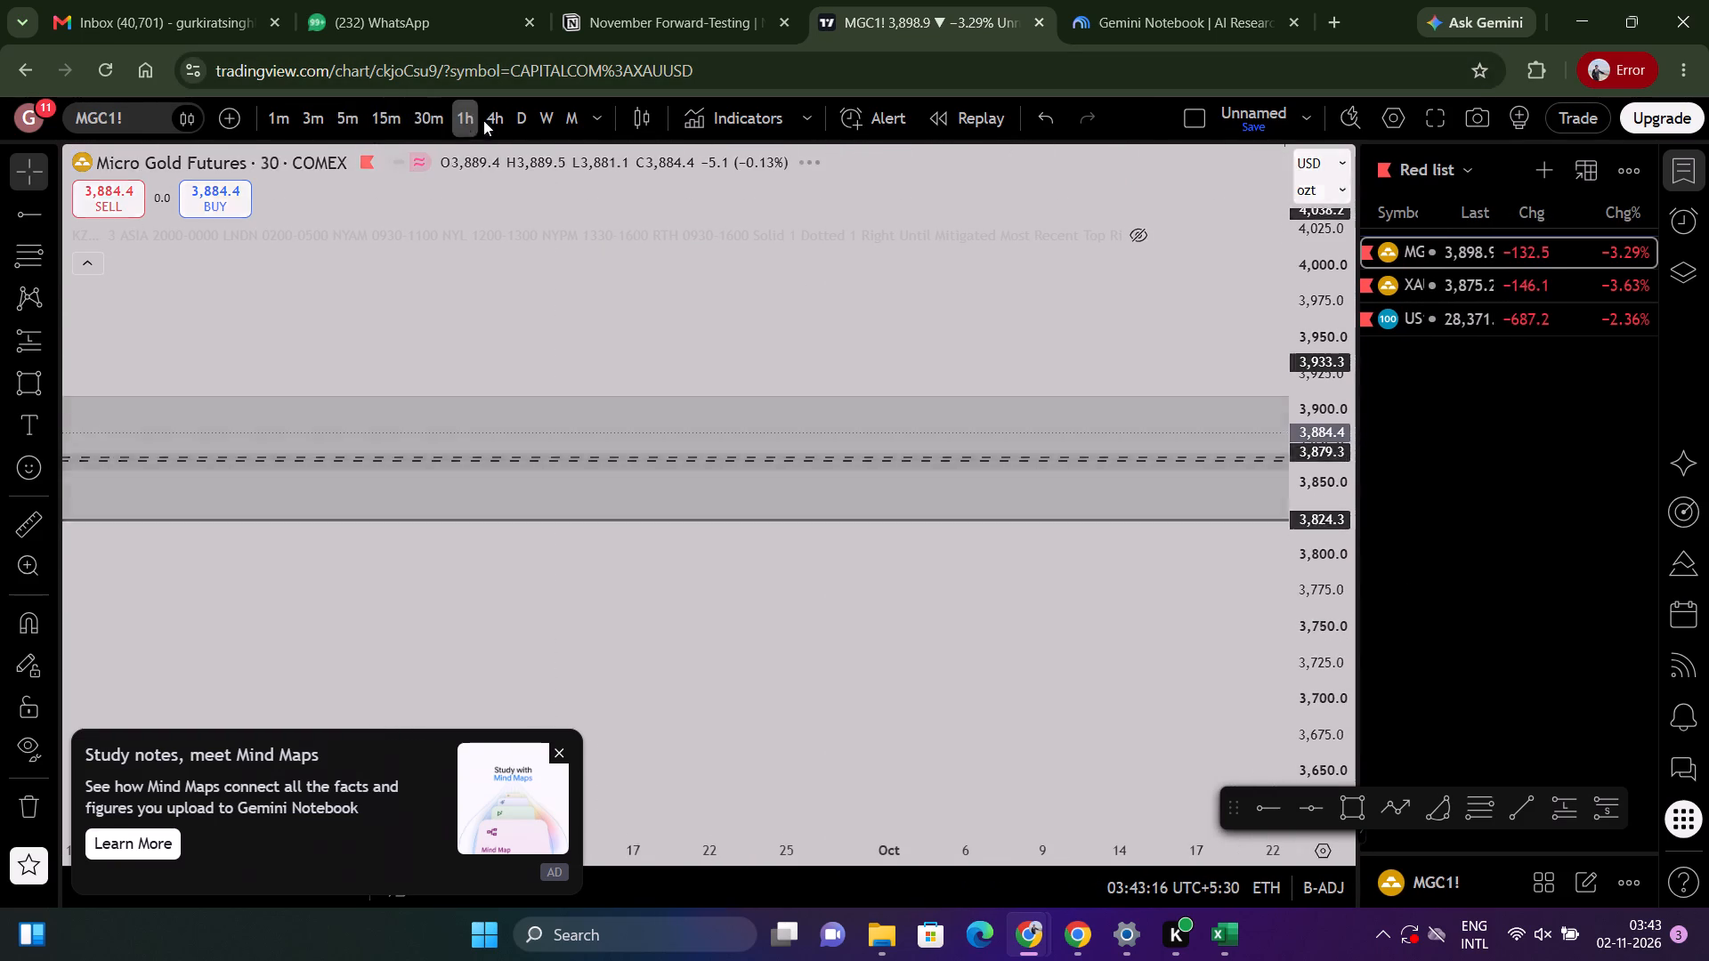
left_click(489, 119)
Examine the October 2025 price action inside the Weekly FVG zone on the 4h MGC1! chart.
left_click_drag(1323, 641, 1302, 0)
scroll(1055, 352, "up", 4)
left_click_drag(315, 491, 1248, 609)
scroll(1149, 567, "up", 3)
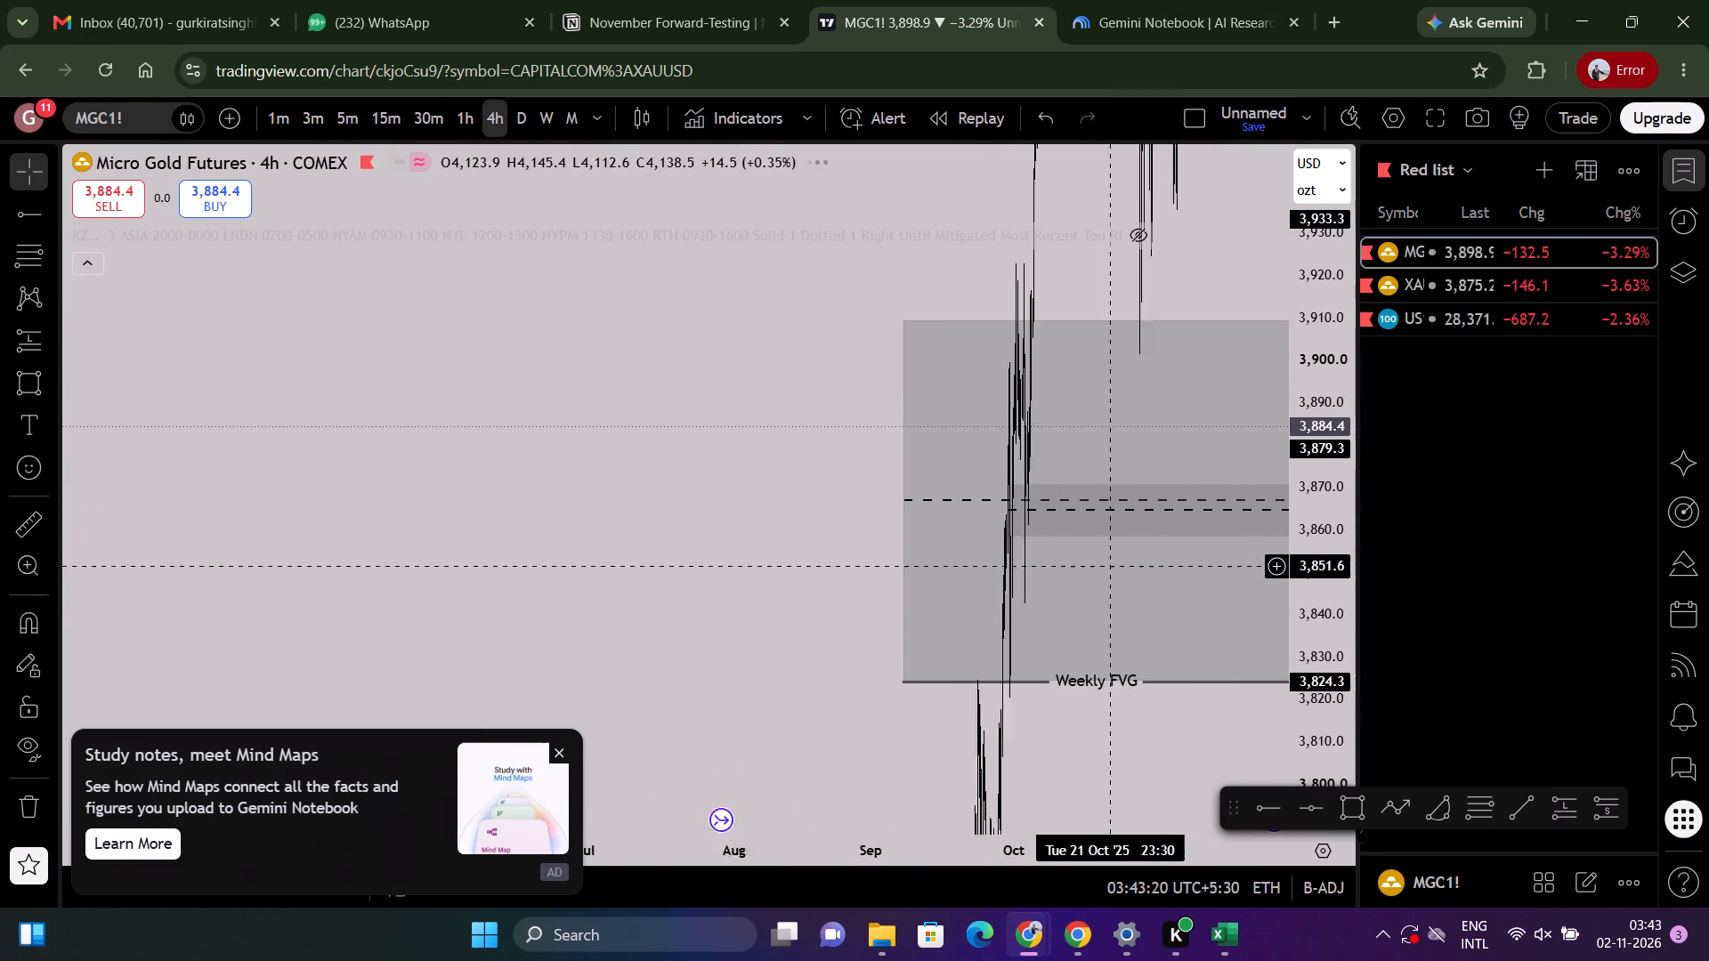
scroll(1091, 560, "up", 16)
left_click_drag(718, 633, 1300, 536)
scroll(1294, 545, "up", 4)
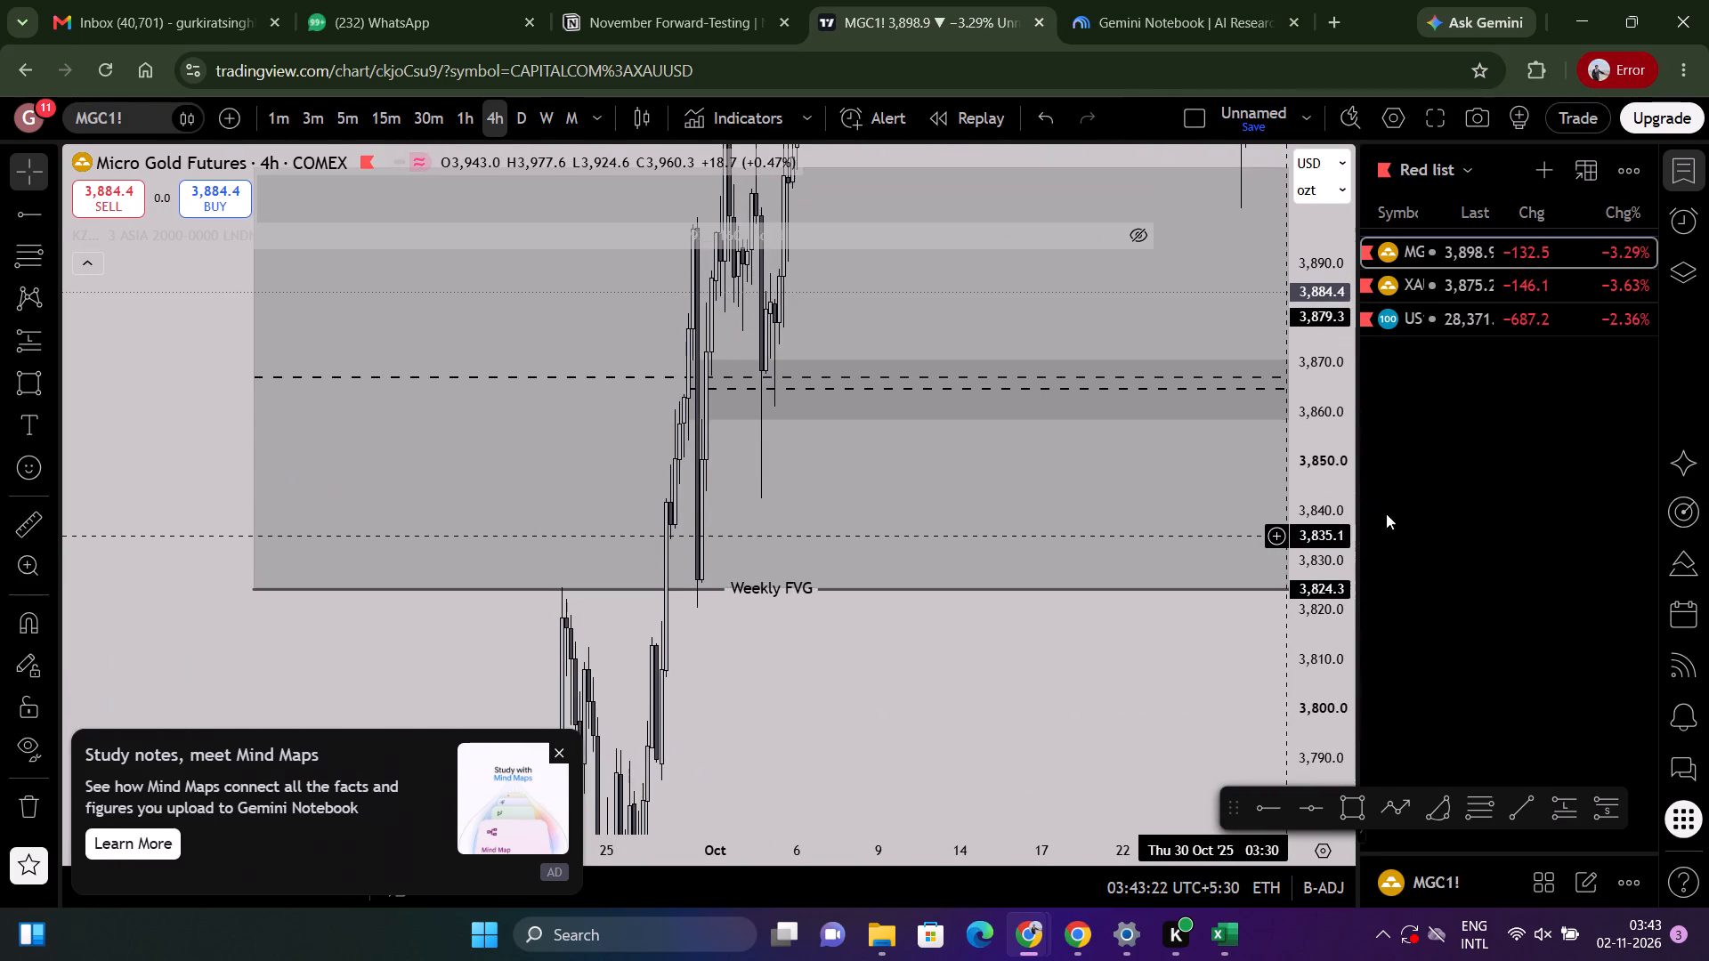
left_click_drag(1325, 687, 1323, 559)
scroll(1241, 485, "up", 7)
left_click_drag(1141, 470, 1547, 466)
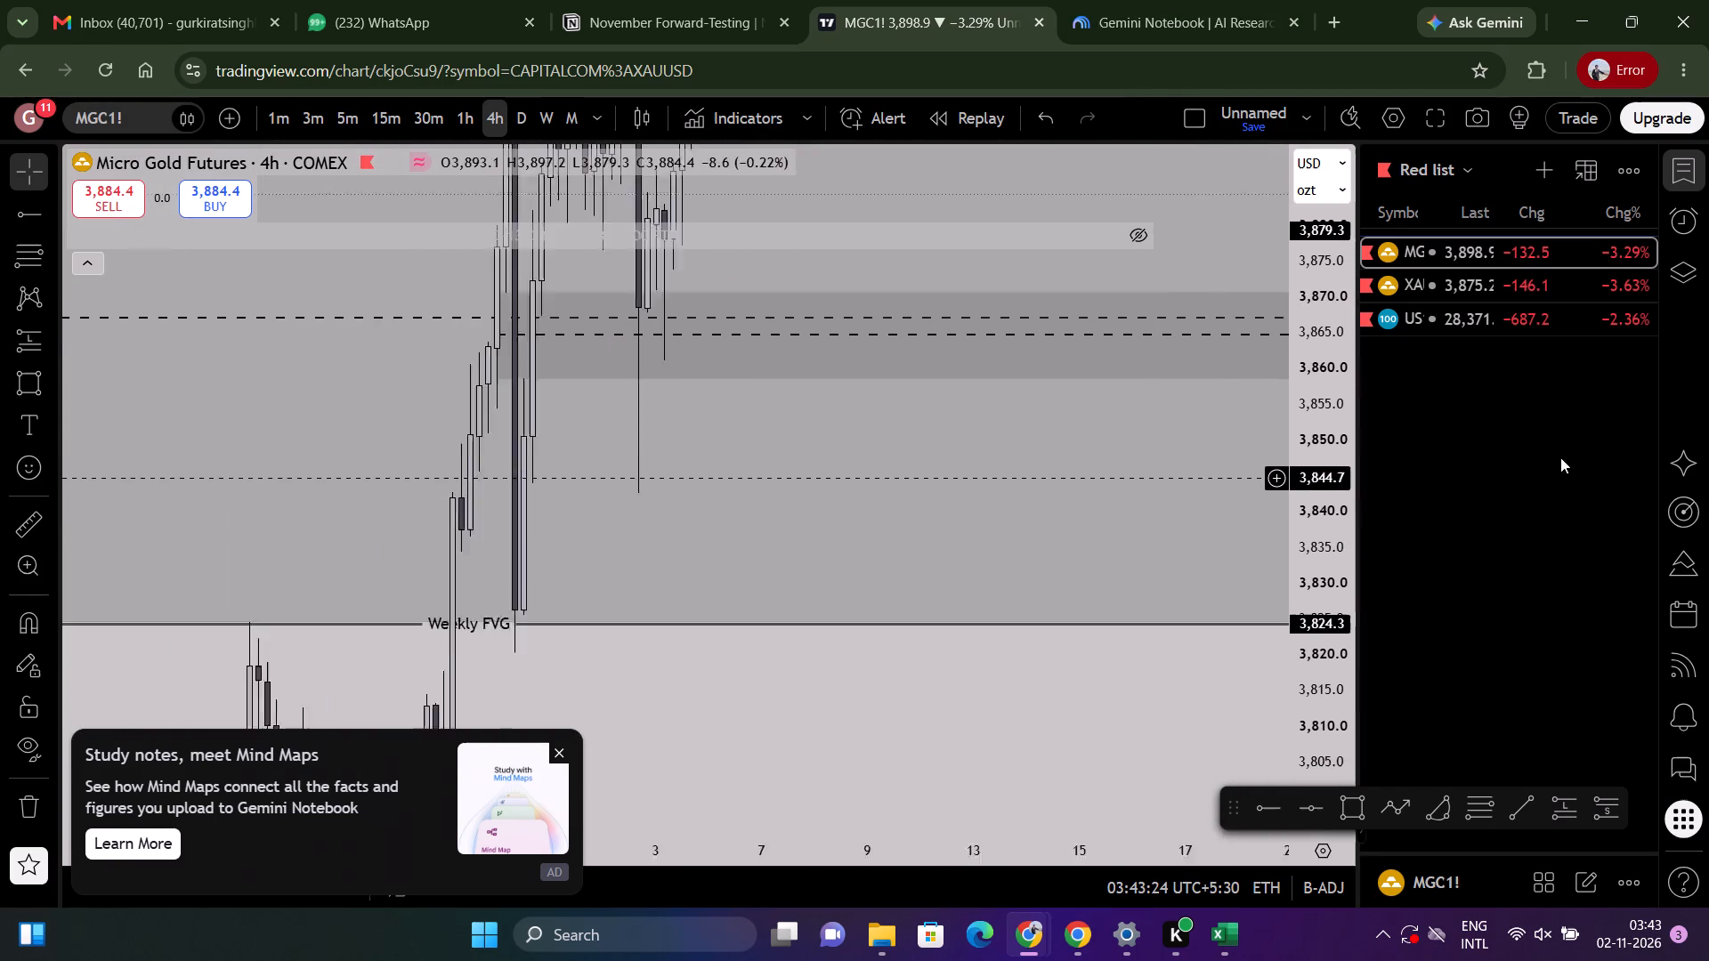
scroll(1082, 459, "up", 3)
left_click_drag(1028, 446, 1032, 539)
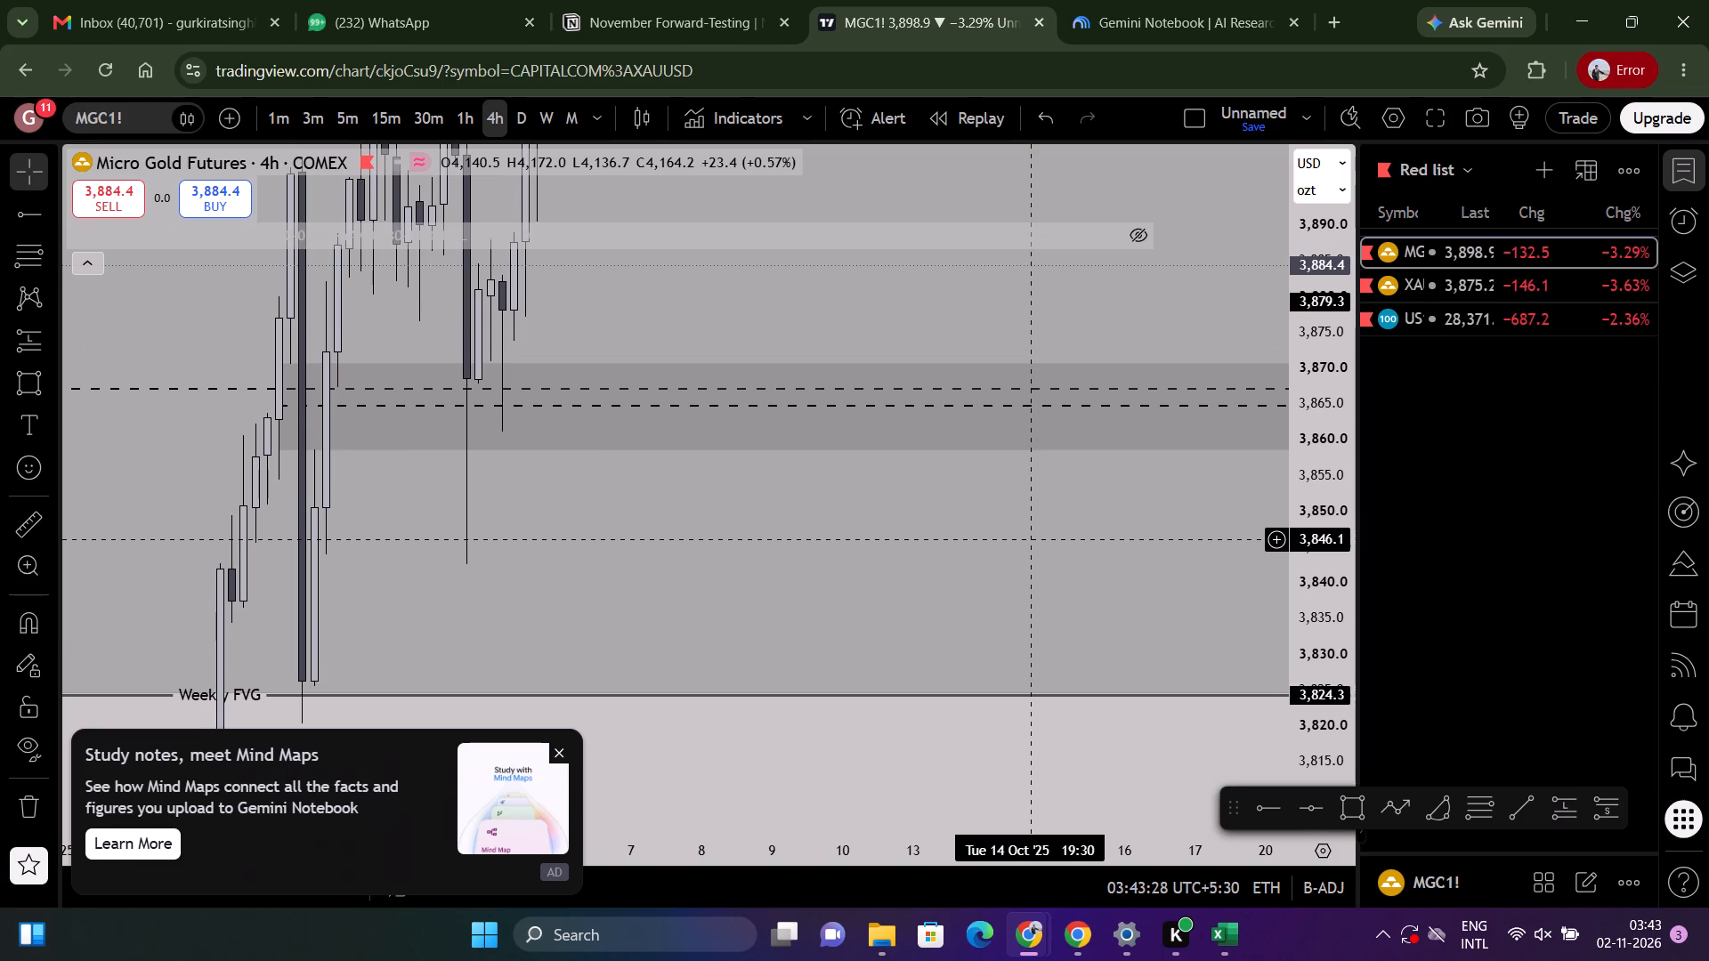
left_click_drag(1032, 539, 853, 541)
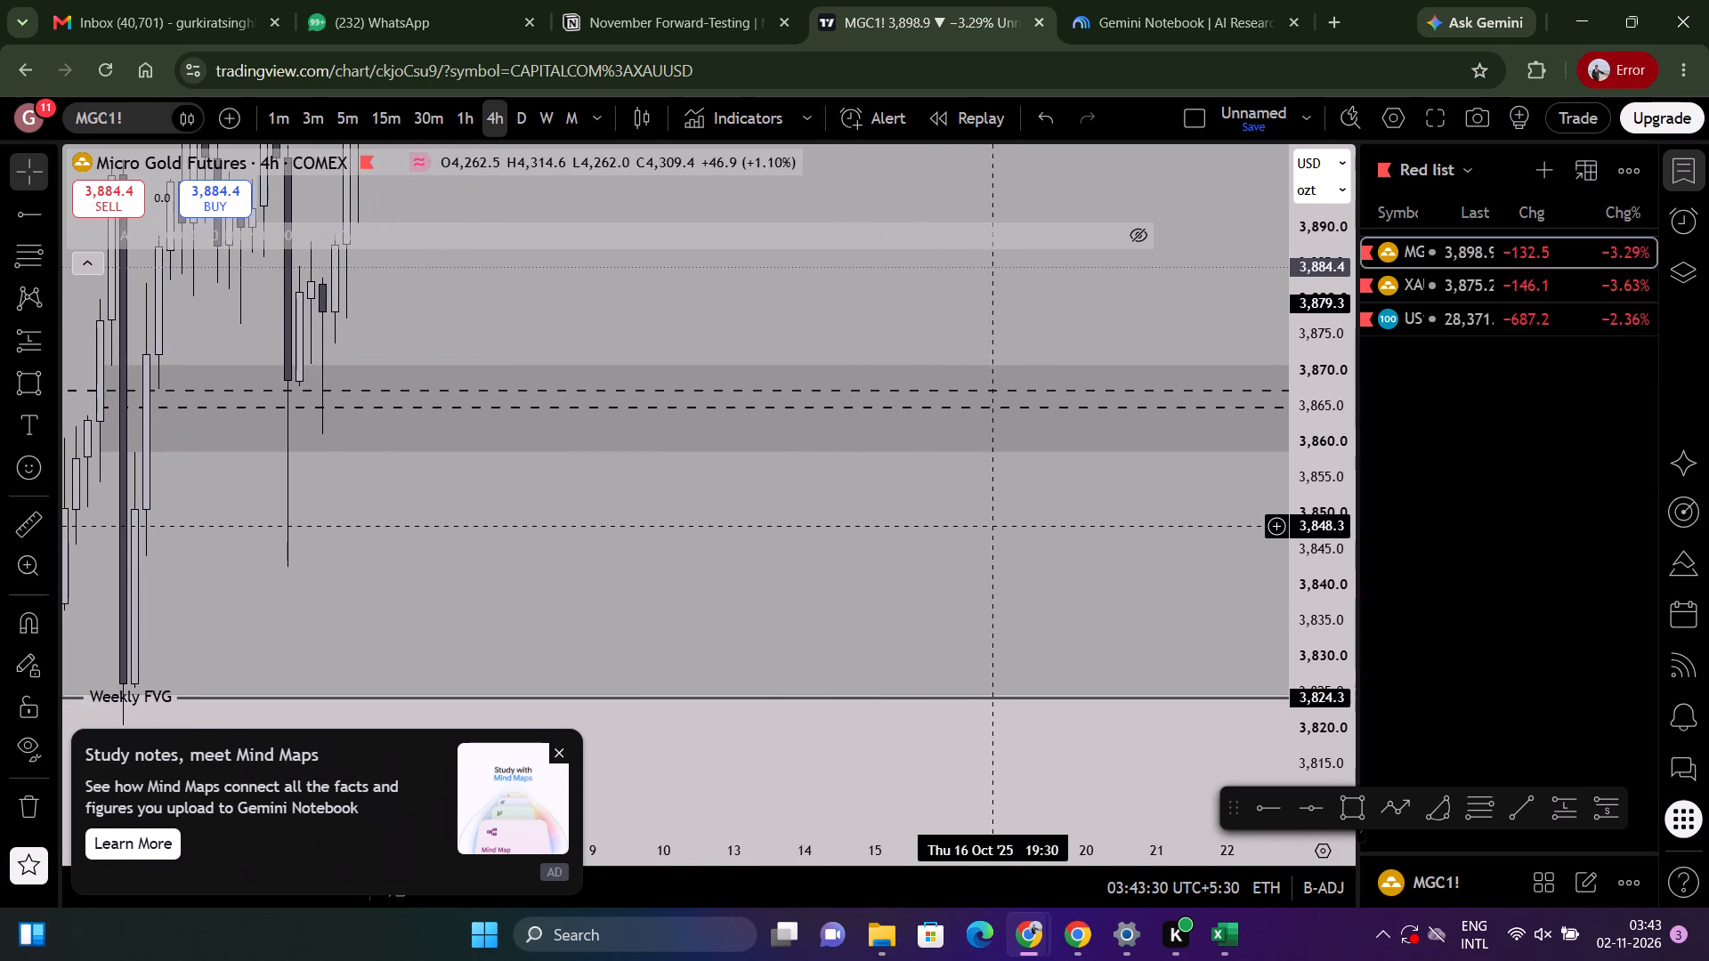
scroll(1020, 503, "down", 6)
left_click_drag(1316, 454, 1251, 618)
left_click_drag(1203, 596, 1184, 596)
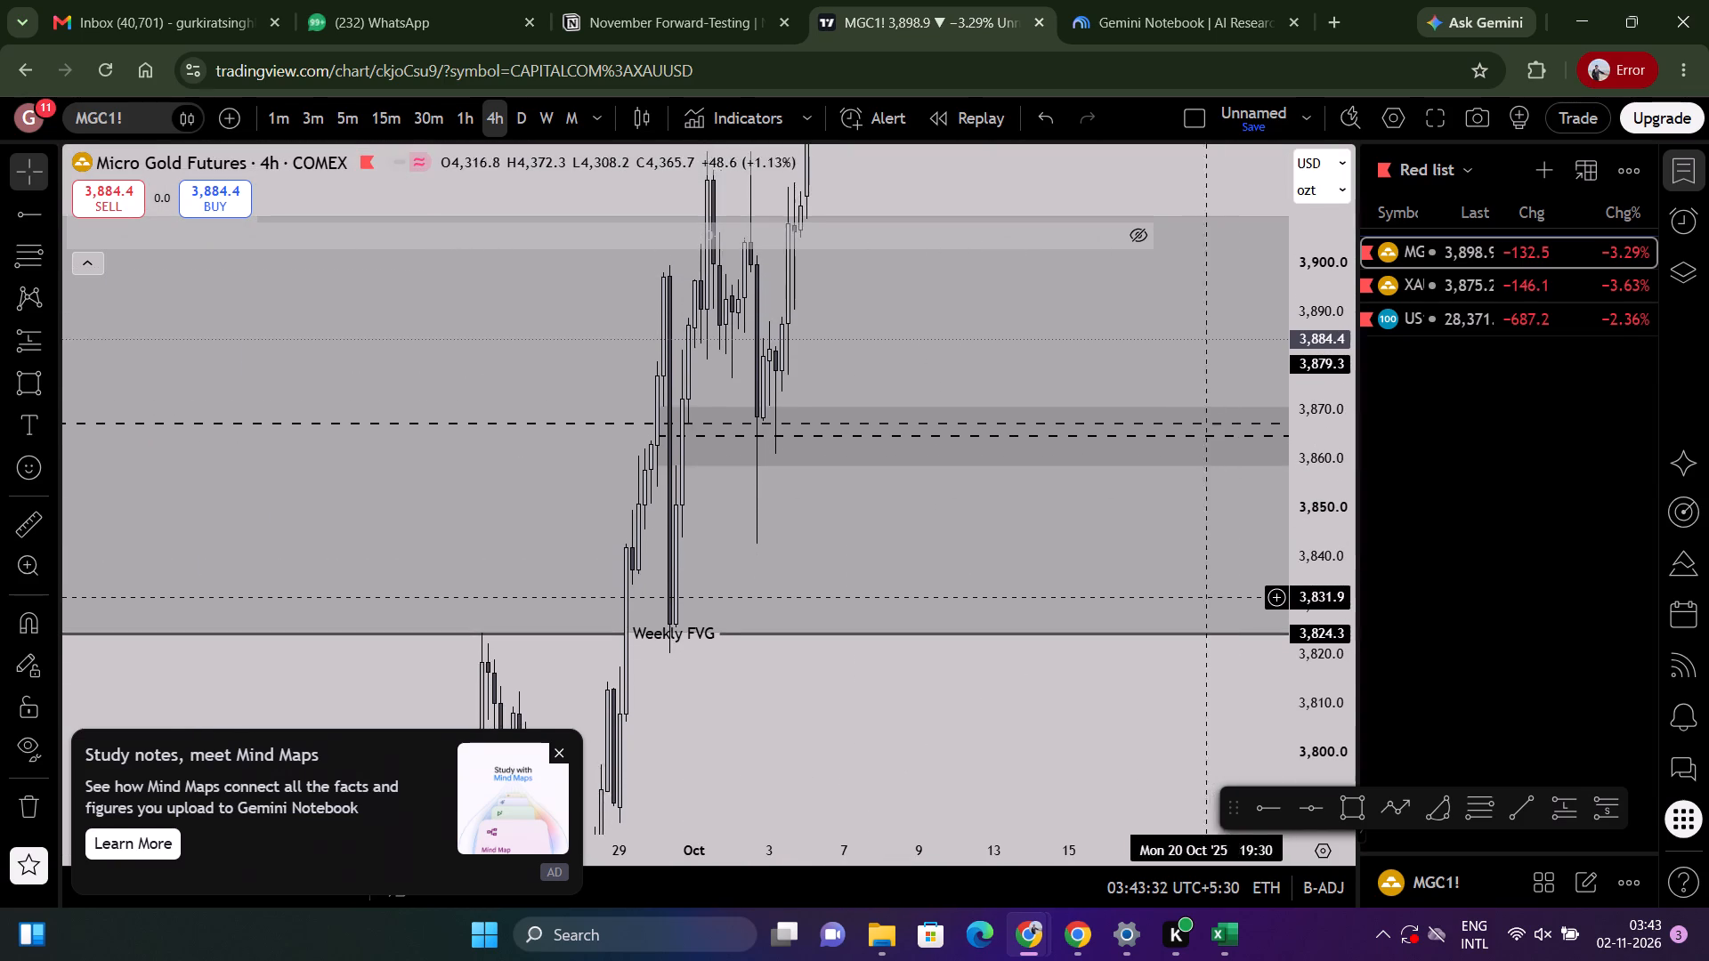
Follow the Weekly FVG and 4H FVG zones forward on the 4h MGC1! chart to the latest candles near November 2026.
left_click_drag(1184, 596, 833, 597)
left_click_drag(1059, 562, 573, 569)
left_click_drag(1085, 549, 615, 559)
left_click_drag(1026, 514, 112, 504)
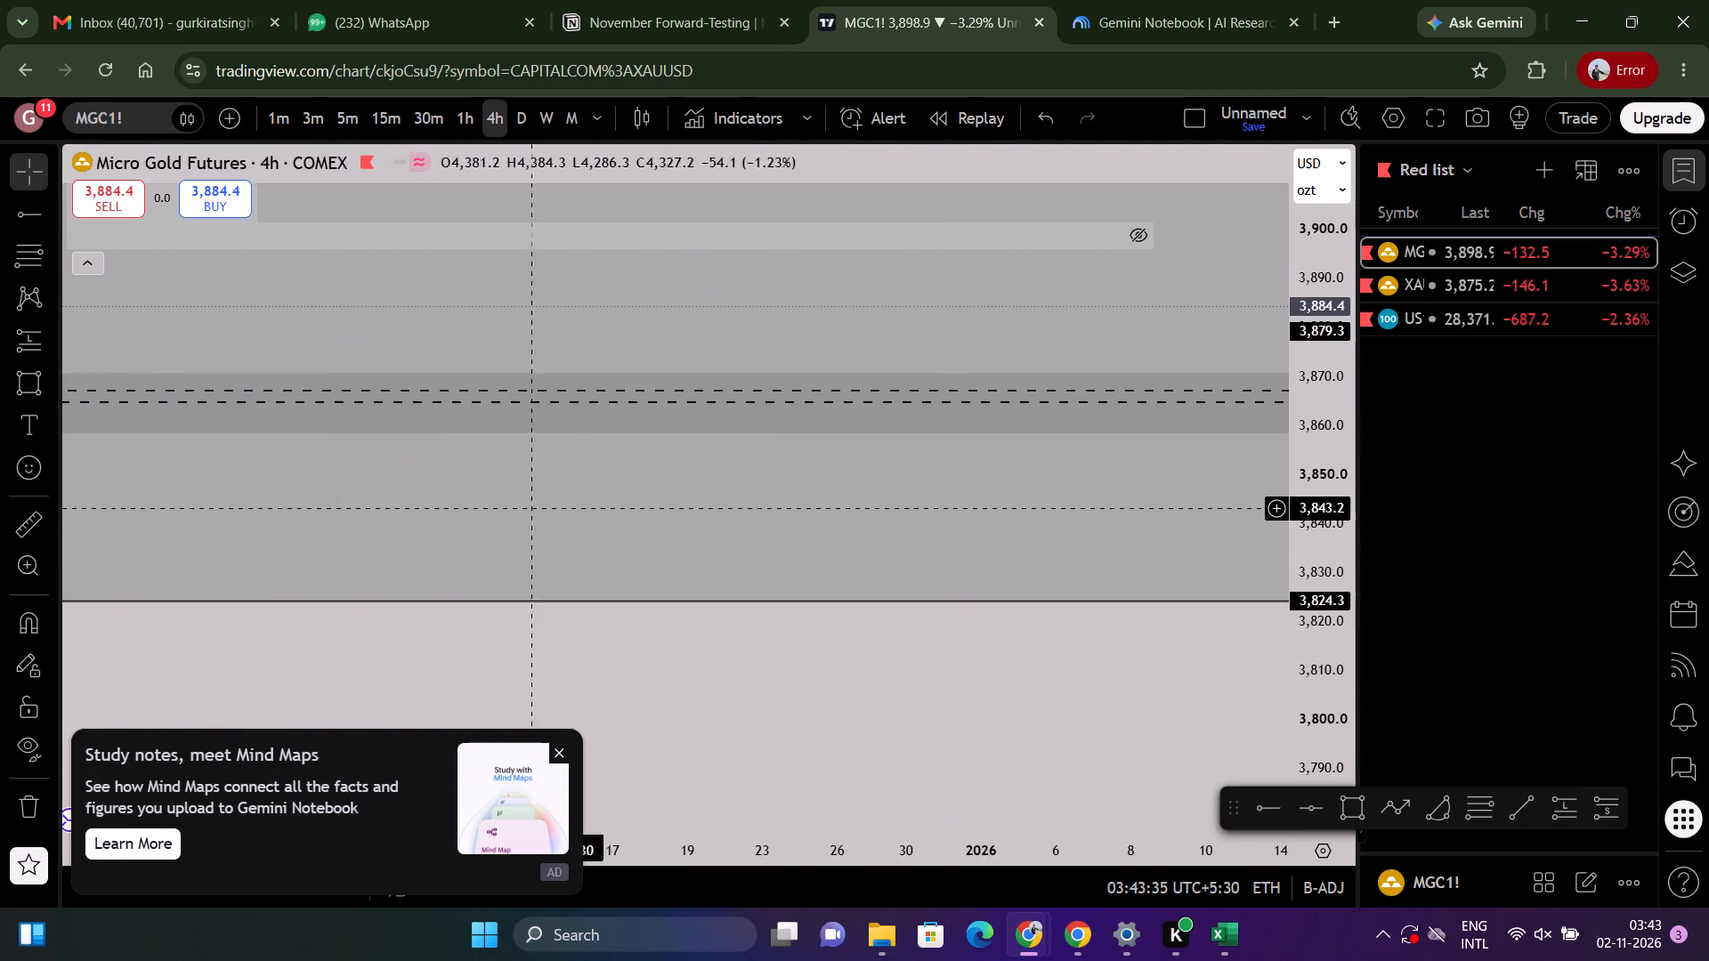
scroll(940, 534, "down", 12)
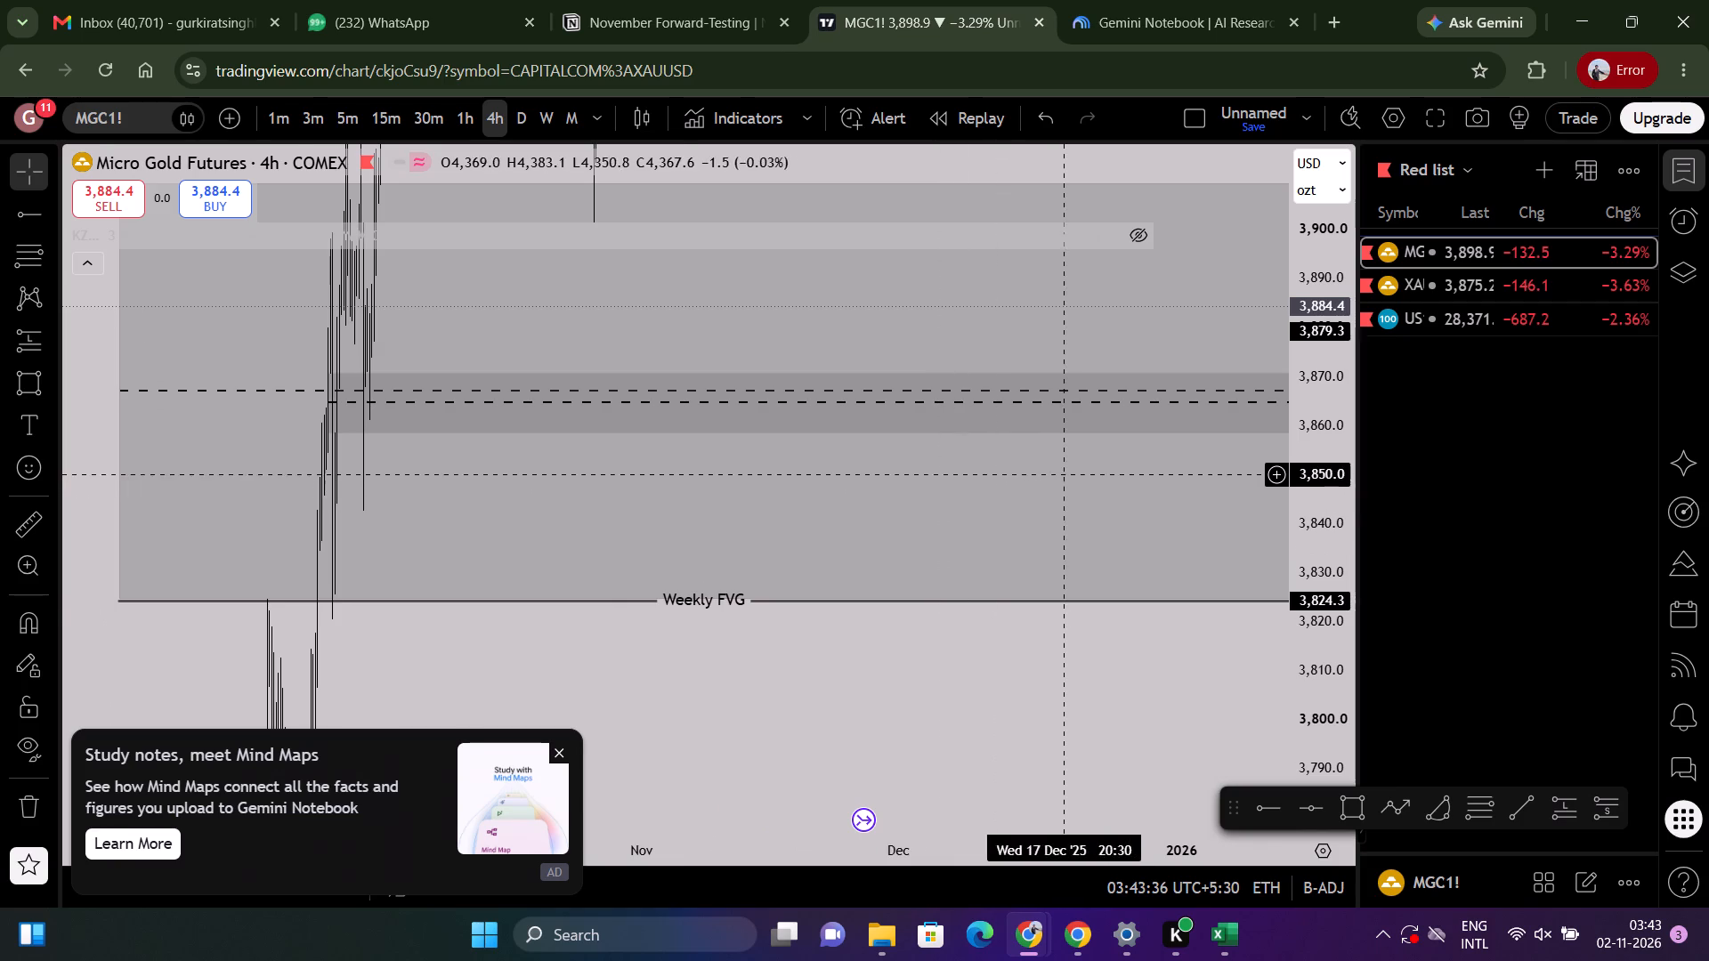
left_click_drag(1050, 472, 415, 468)
left_click_drag(961, 483, 318, 501)
left_click_drag(1049, 546, 642, 563)
scroll(1031, 541, "up", 5)
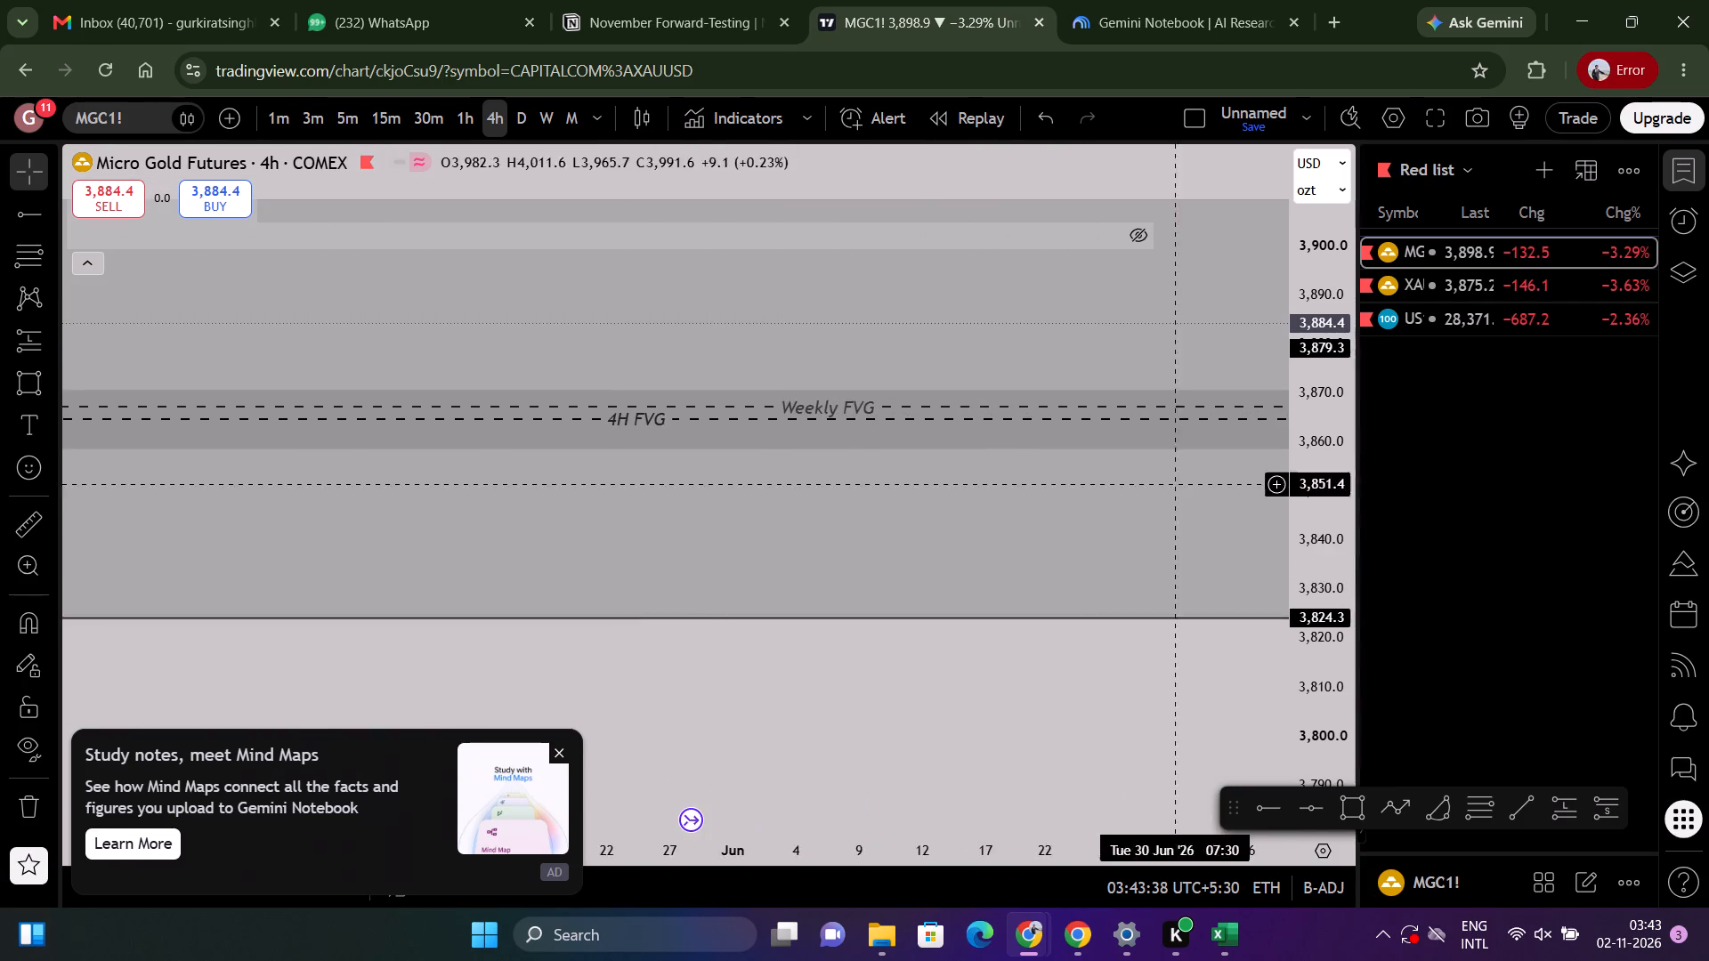
left_click_drag(1275, 481, 377, 548)
scroll(839, 581, "up", 3)
left_click_drag(1115, 545, 297, 560)
left_click_drag(1022, 598, 572, 597)
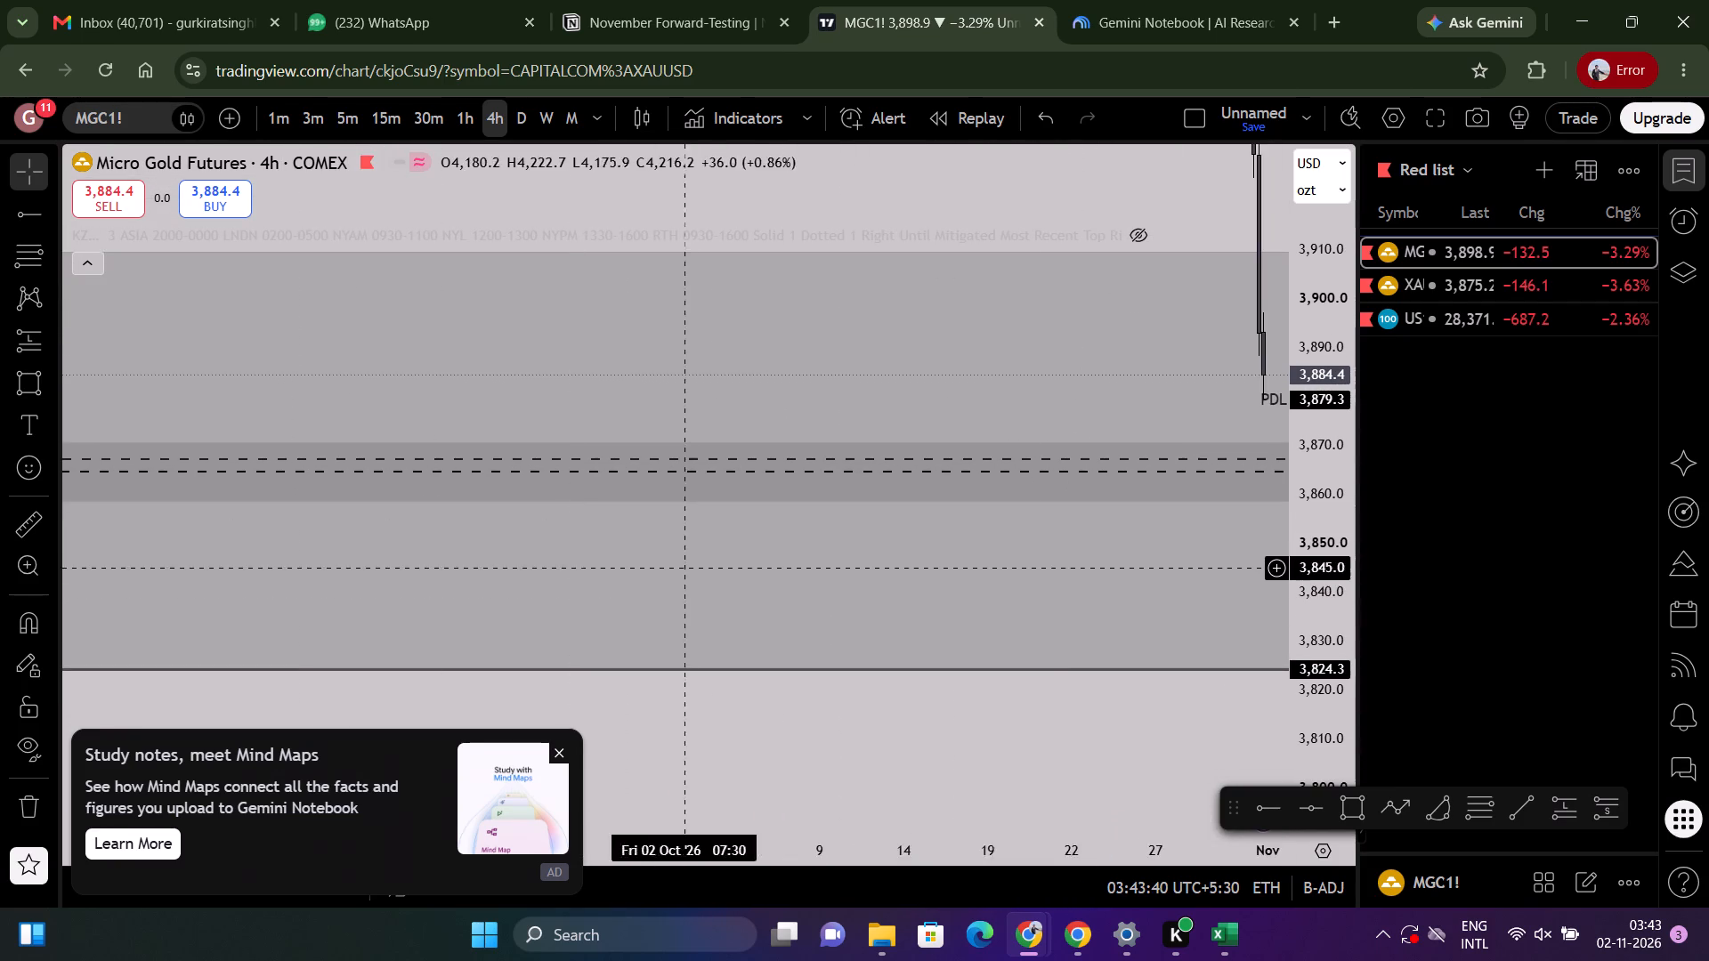
Set the MGC1! chart to 5m and examine the latest candles around the PDL and the shaded zone below it.
left_click_drag(1130, 571, 596, 579)
scroll(1034, 585, "up", 7)
left_click_drag(751, 556, 1326, 594)
left_click(336, 113)
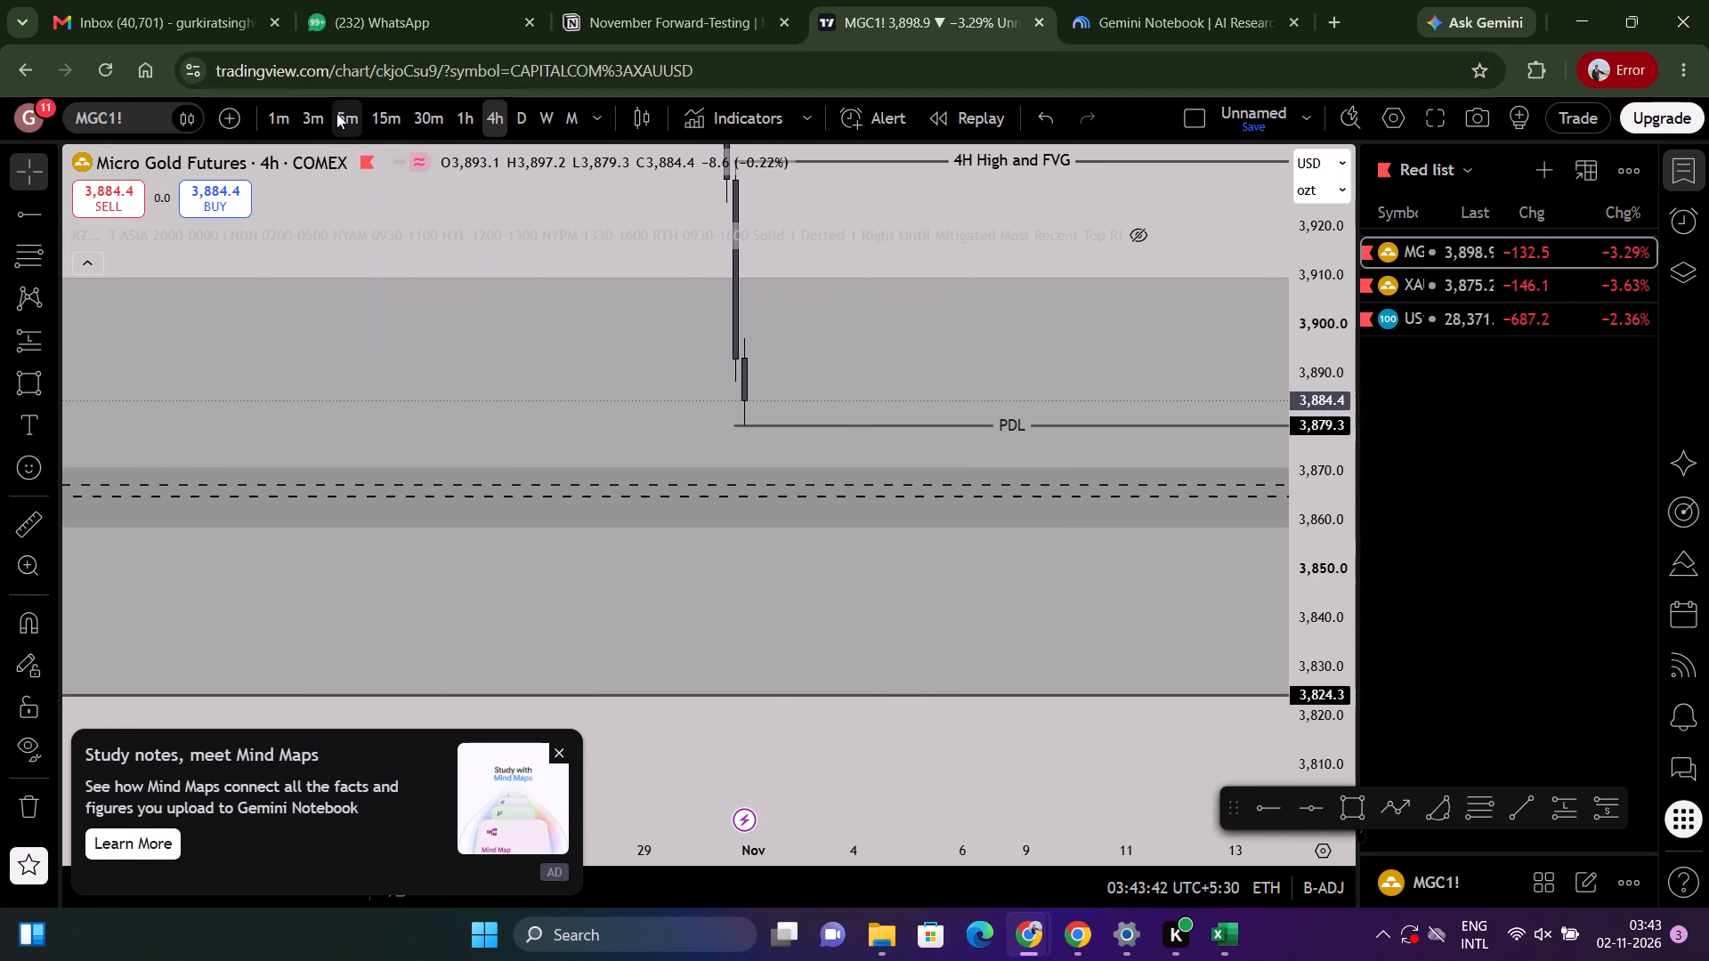
left_click_drag(1339, 715, 1315, 323)
scroll(1178, 207, "down", 5)
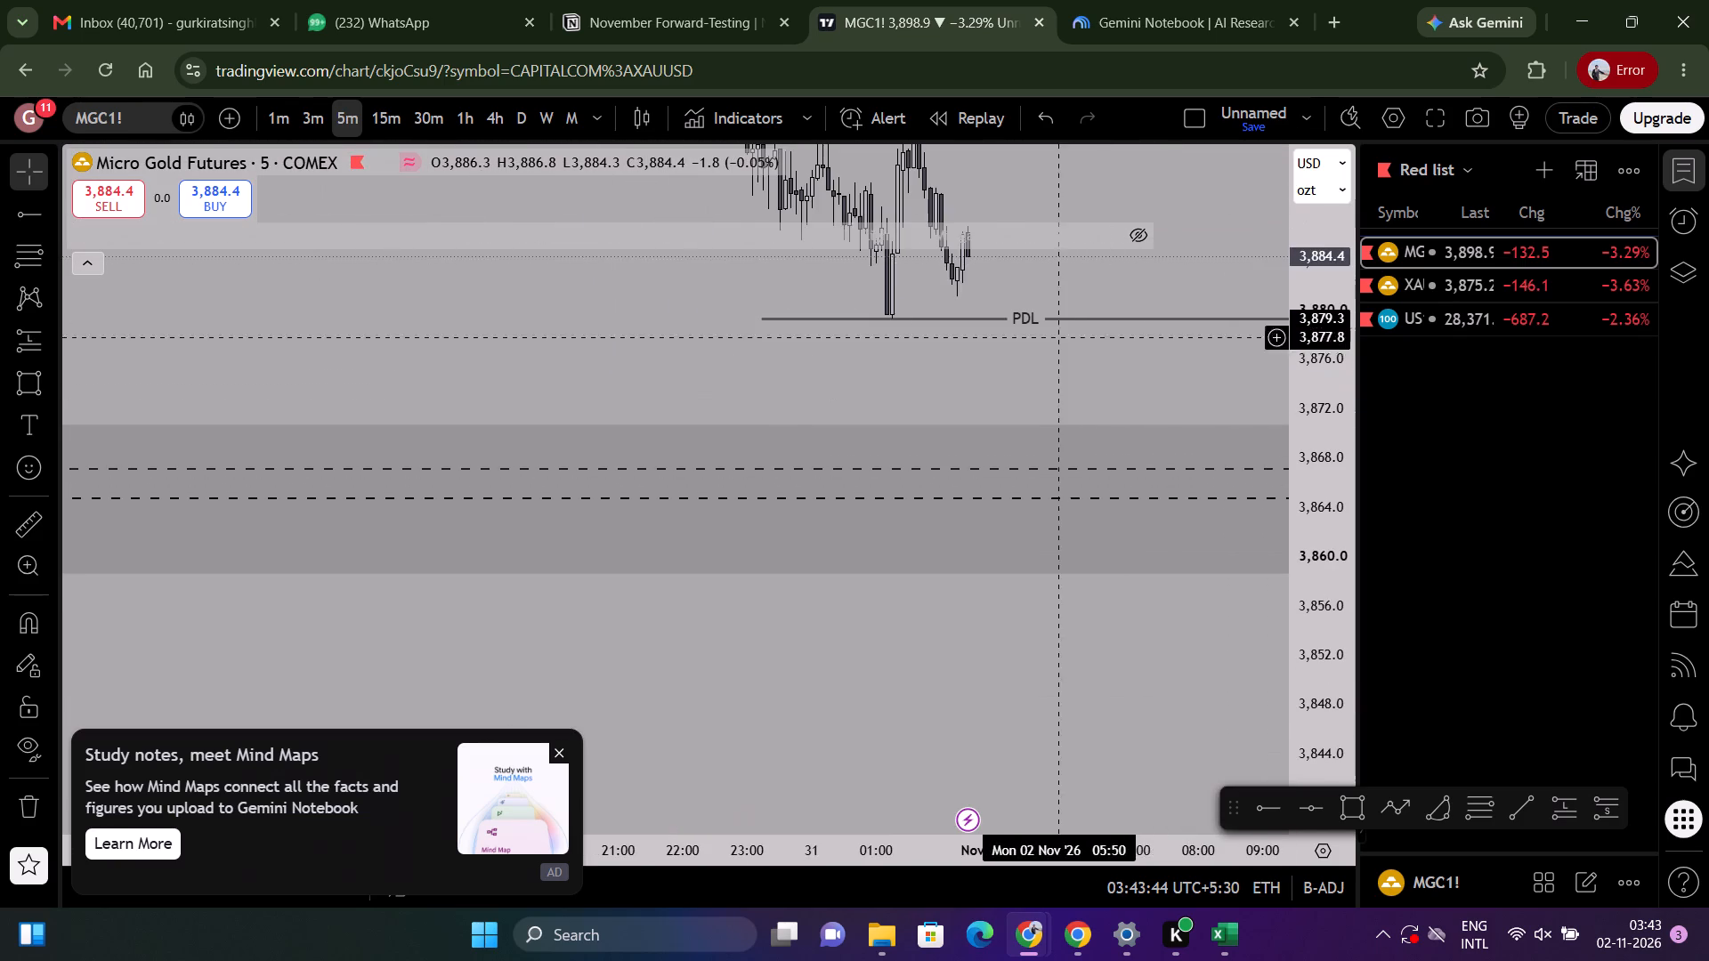
left_click_drag(1080, 397, 1057, 590)
Switch the chart to XAUUSD from the Red list and examine its 5-minute price action down to the PDL.
left_click(1538, 267)
left_click(1526, 279)
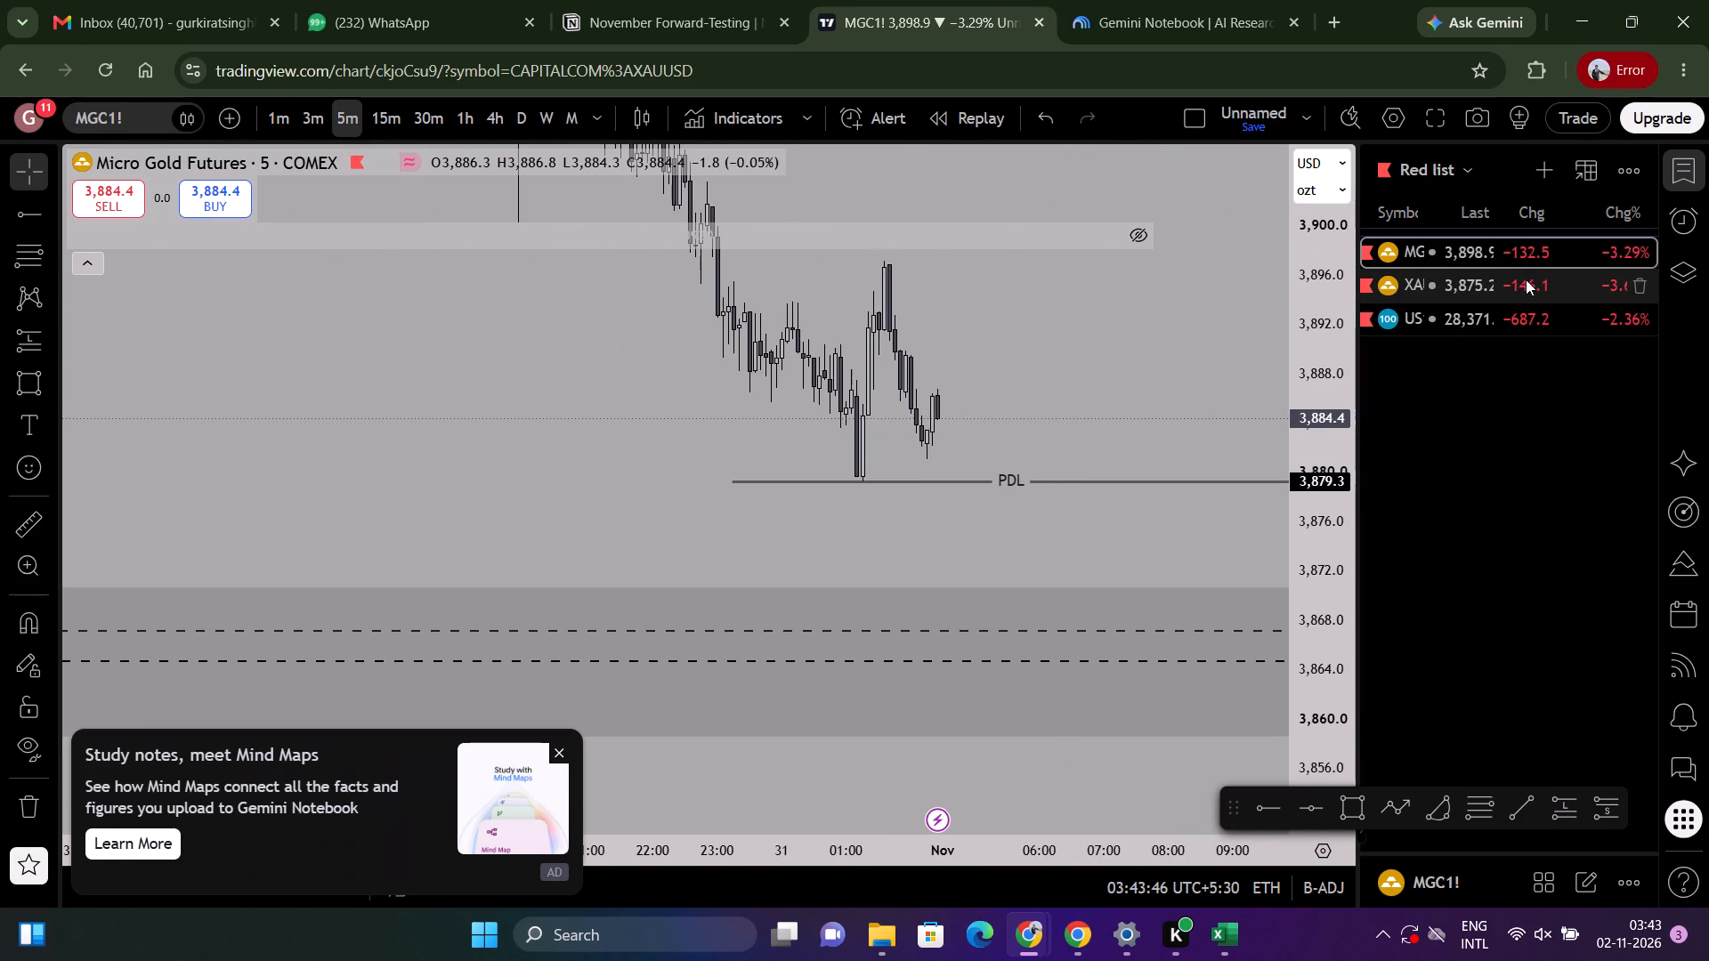
scroll(961, 372, "down", 3)
left_click_drag(975, 556, 1012, 590)
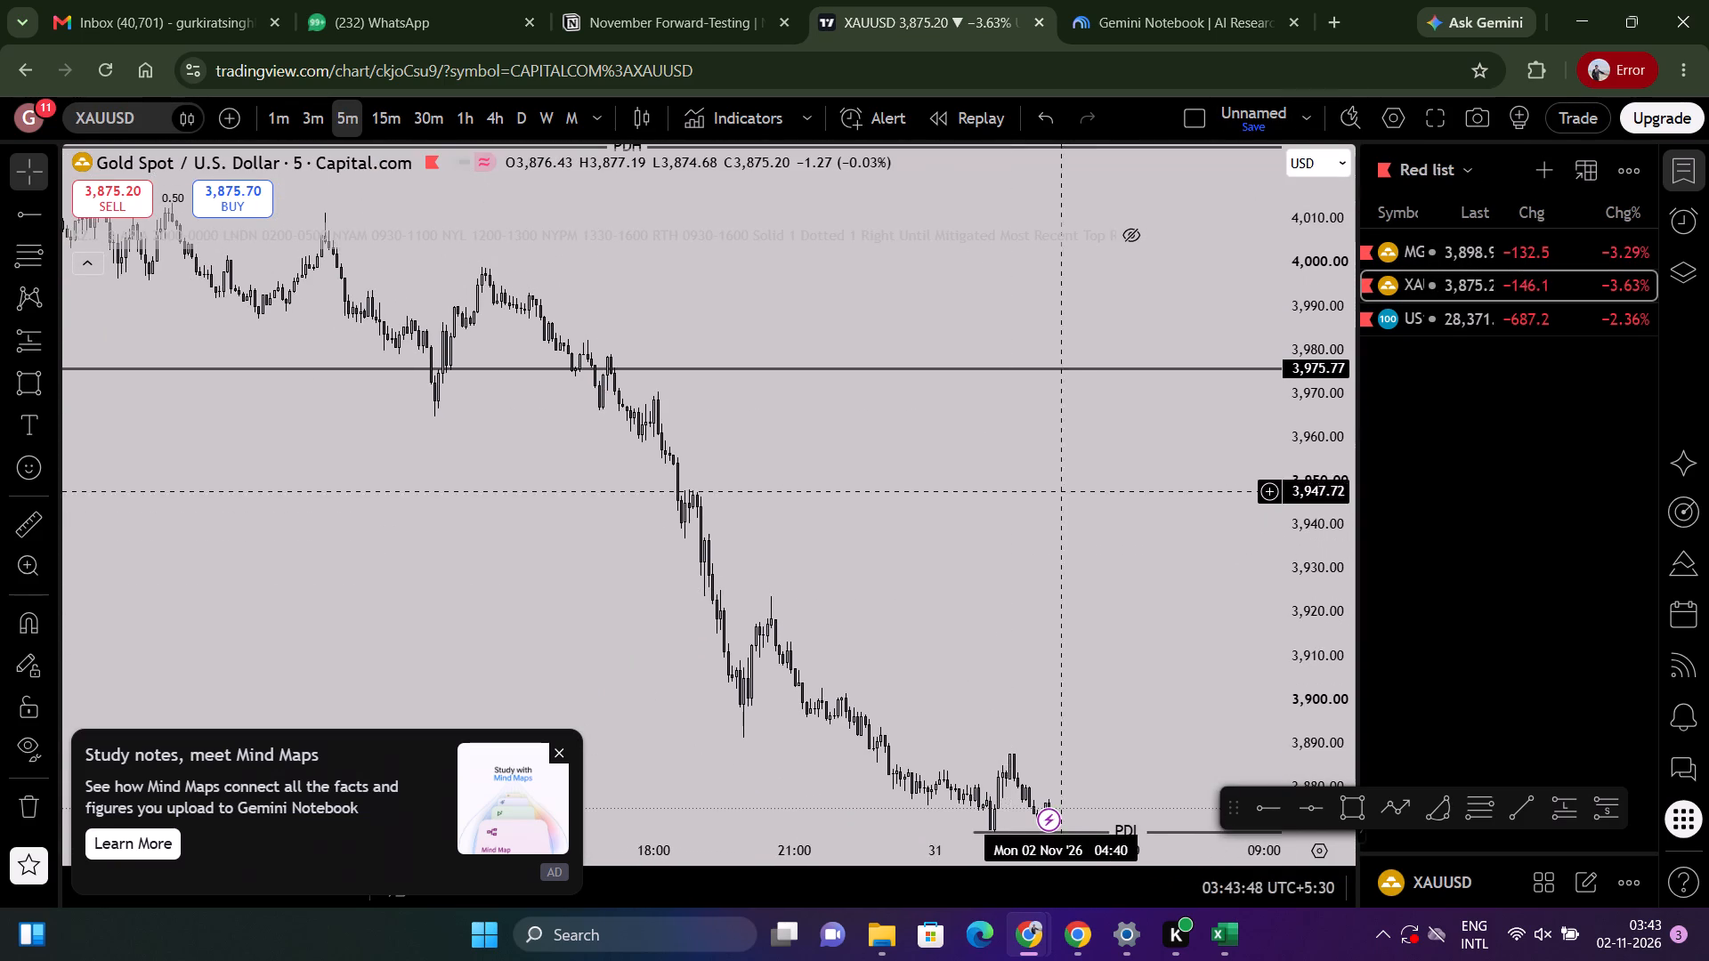
left_click_drag(1056, 509, 1096, 285)
Switch the chart to US100 from the Red list, set it to daily and examine the candles up to November 2026.
left_click(1458, 322)
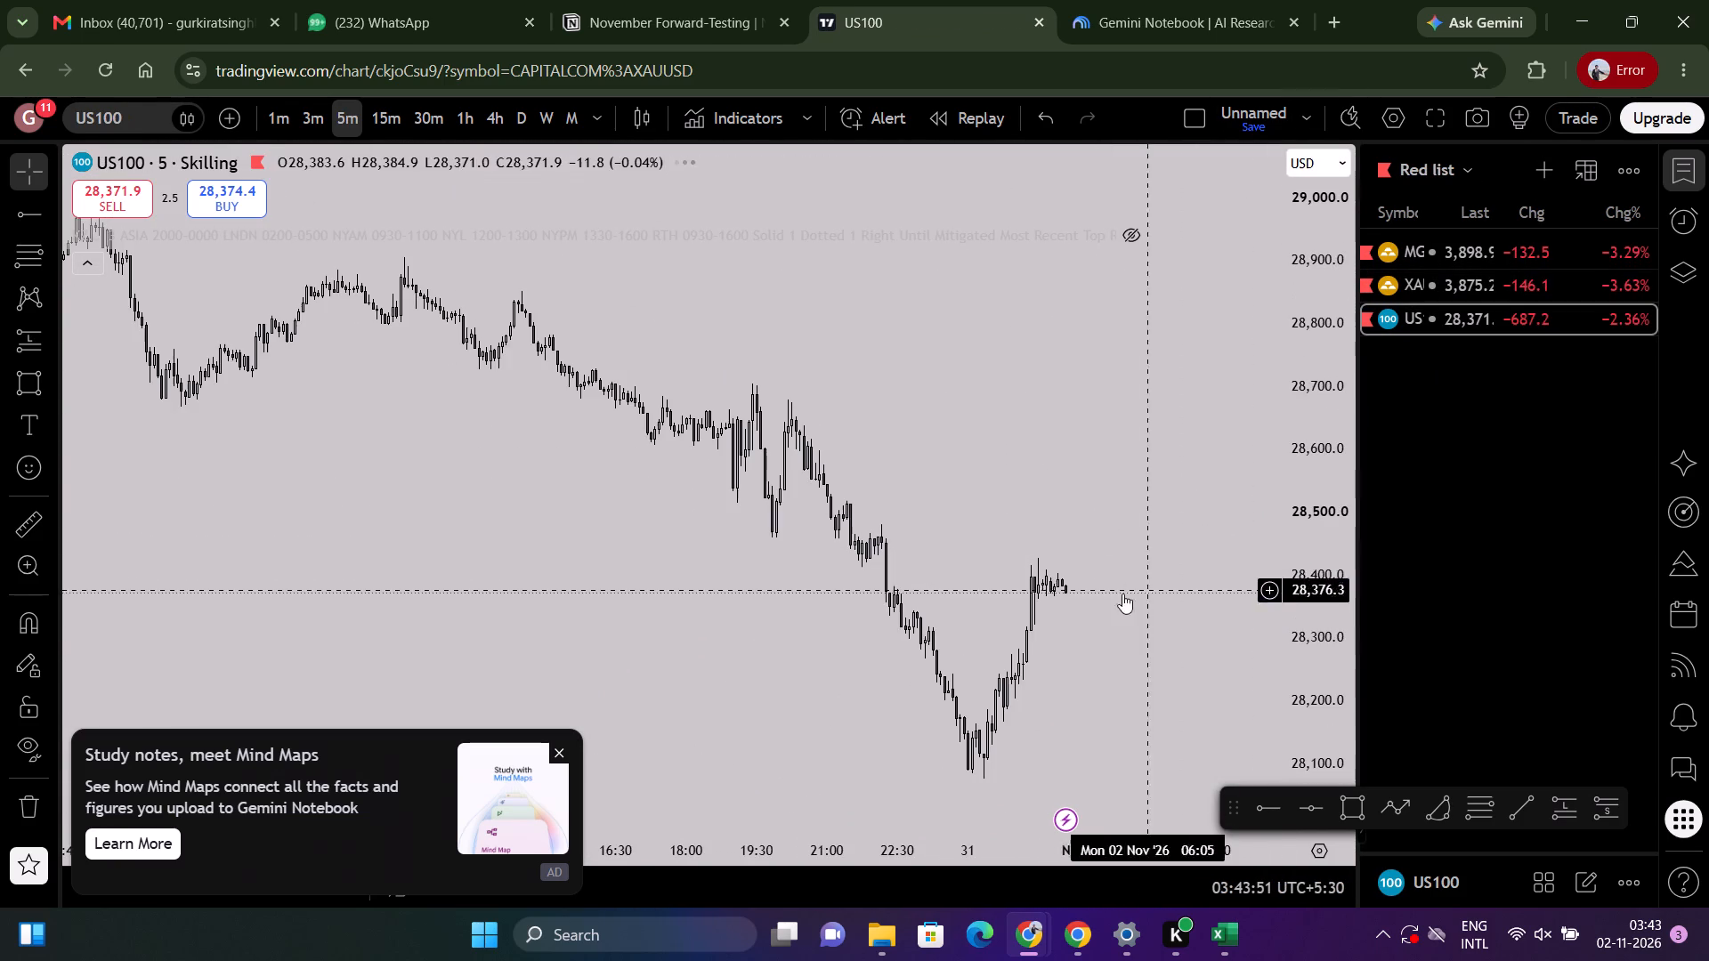
left_click_drag(1075, 644, 1049, 551)
left_click(528, 125)
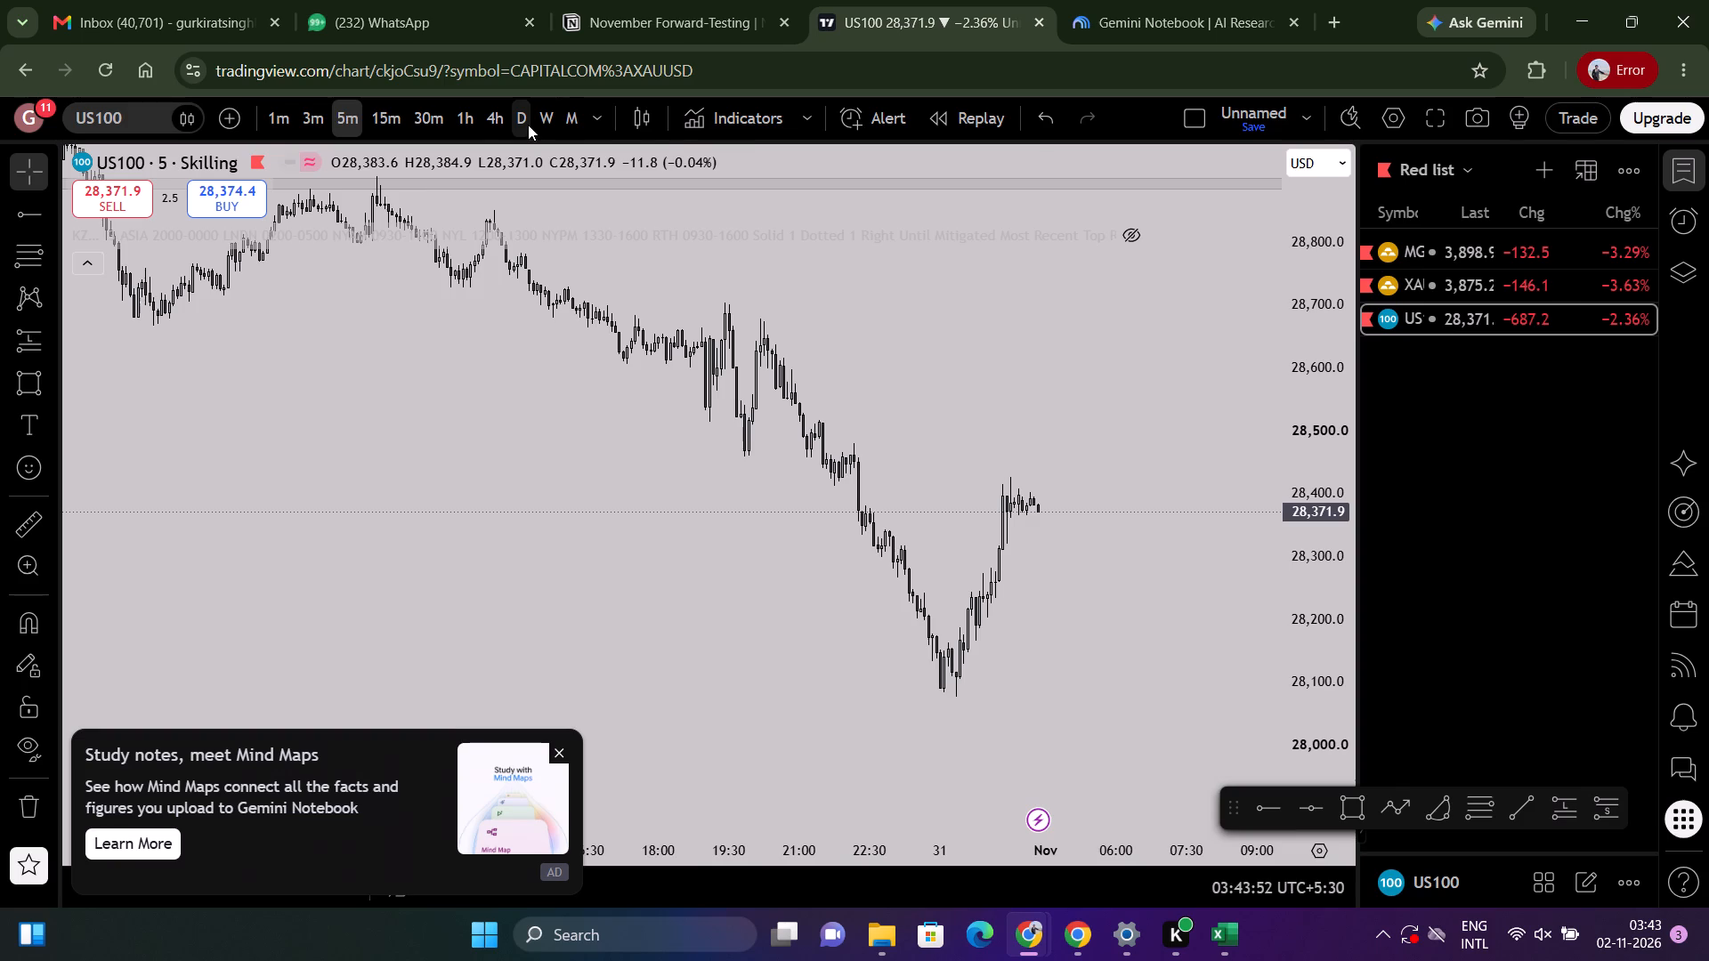
right_click(1149, 569)
left_click(1279, 795)
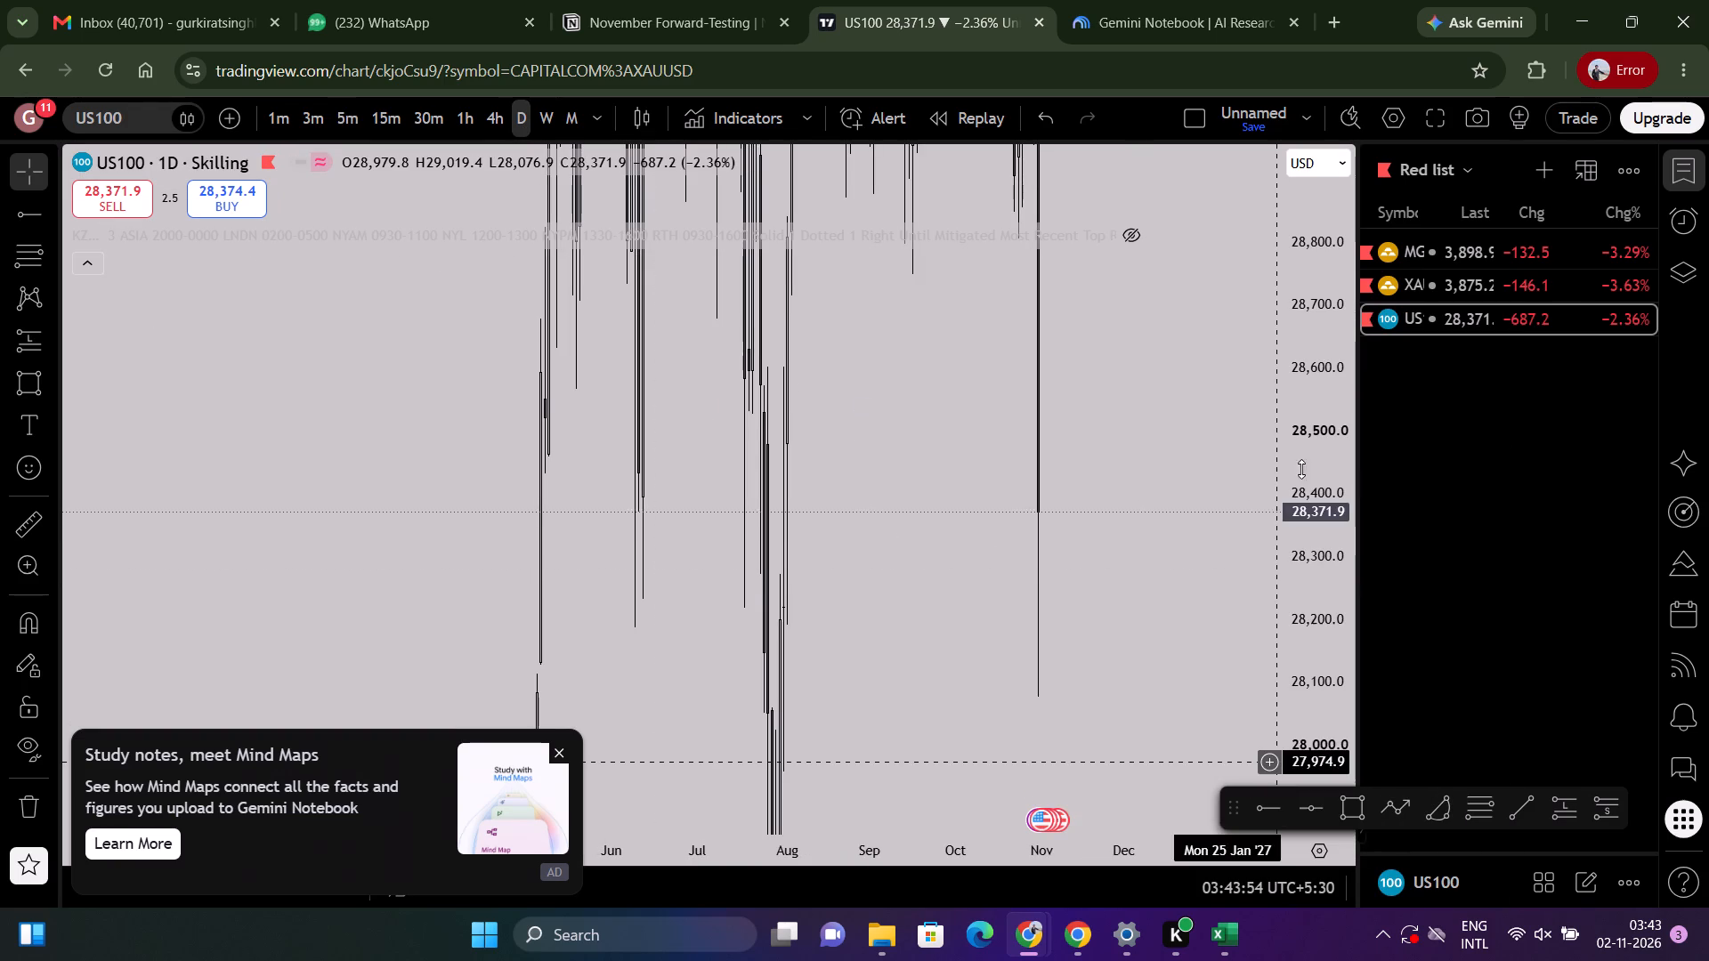
left_click_drag(1328, 466, 1231, 960)
scroll(995, 625, "up", 7)
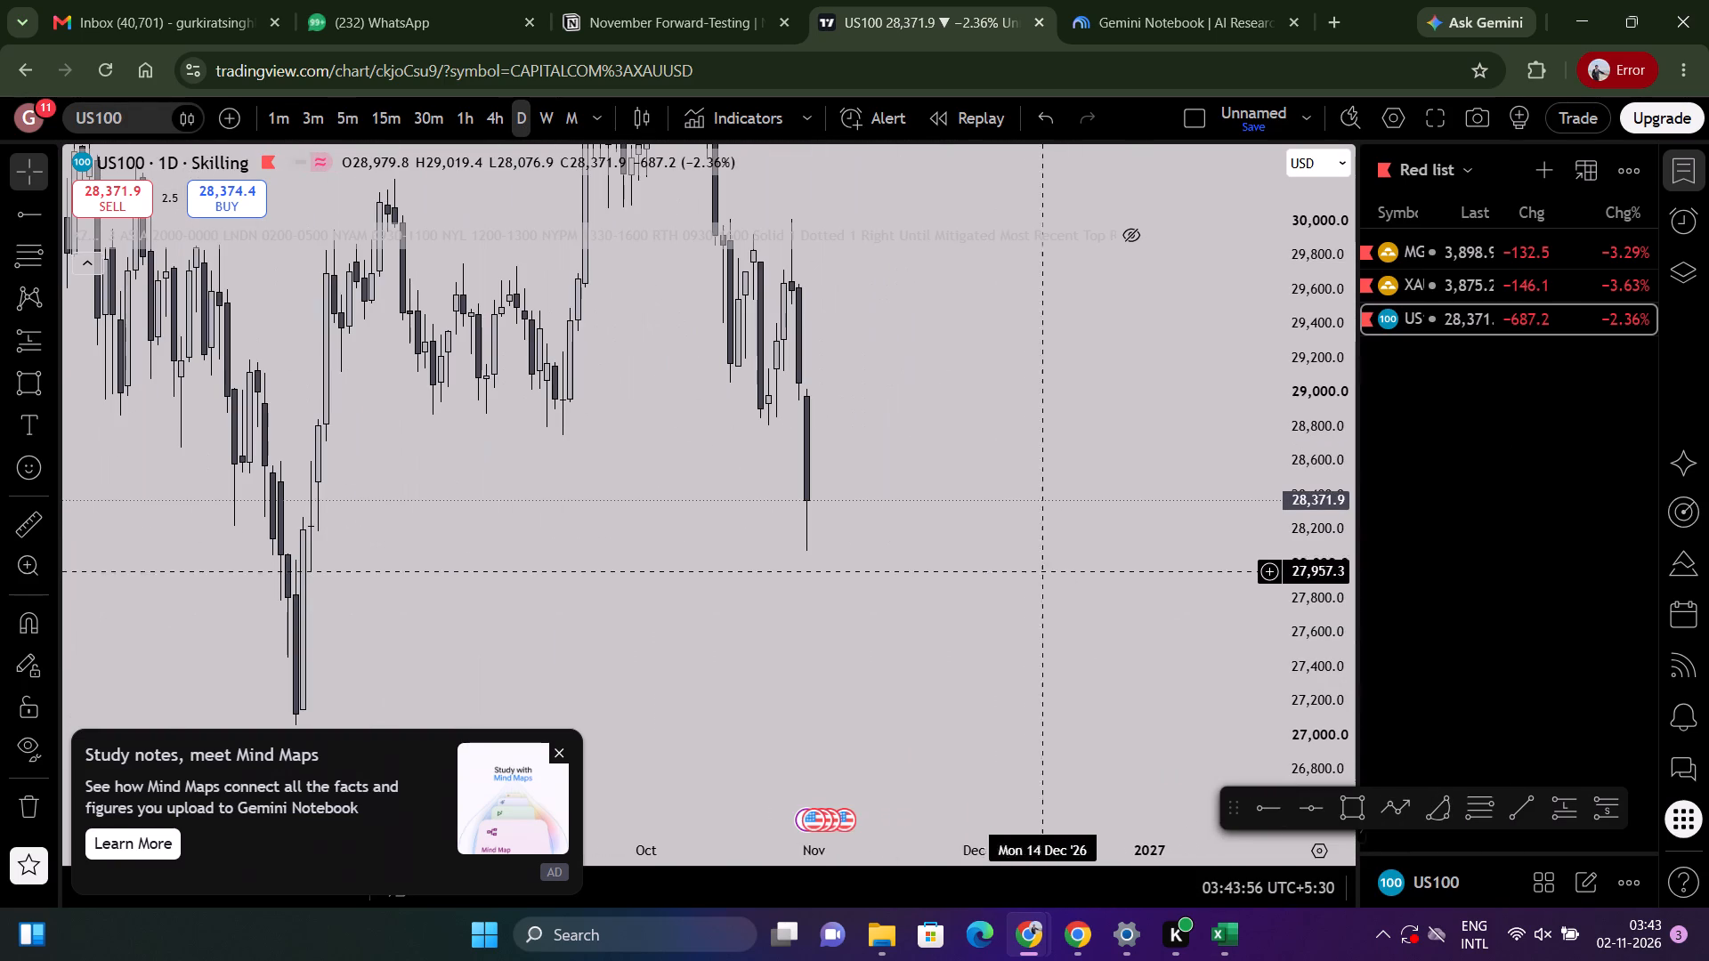
left_click_drag(1022, 560, 1260, 505)
Go through the weekly and monthly timeframes on the US100 chart.
left_click(538, 121)
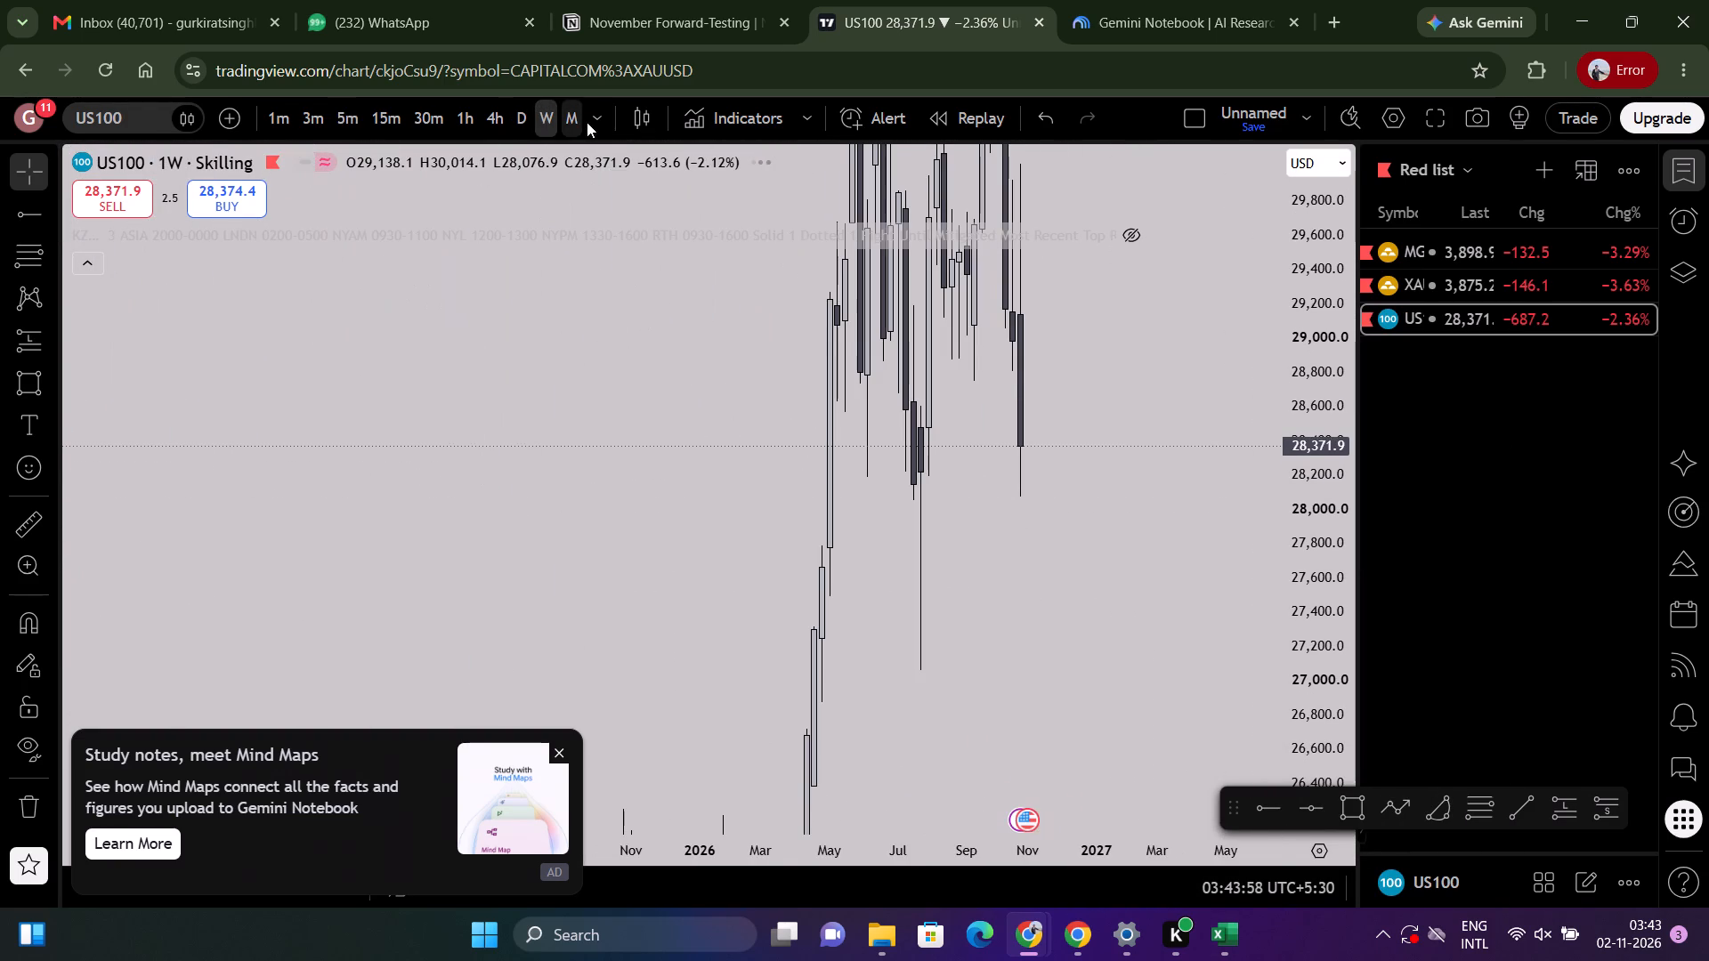
left_click(587, 122)
left_click(539, 176)
left_click(568, 116)
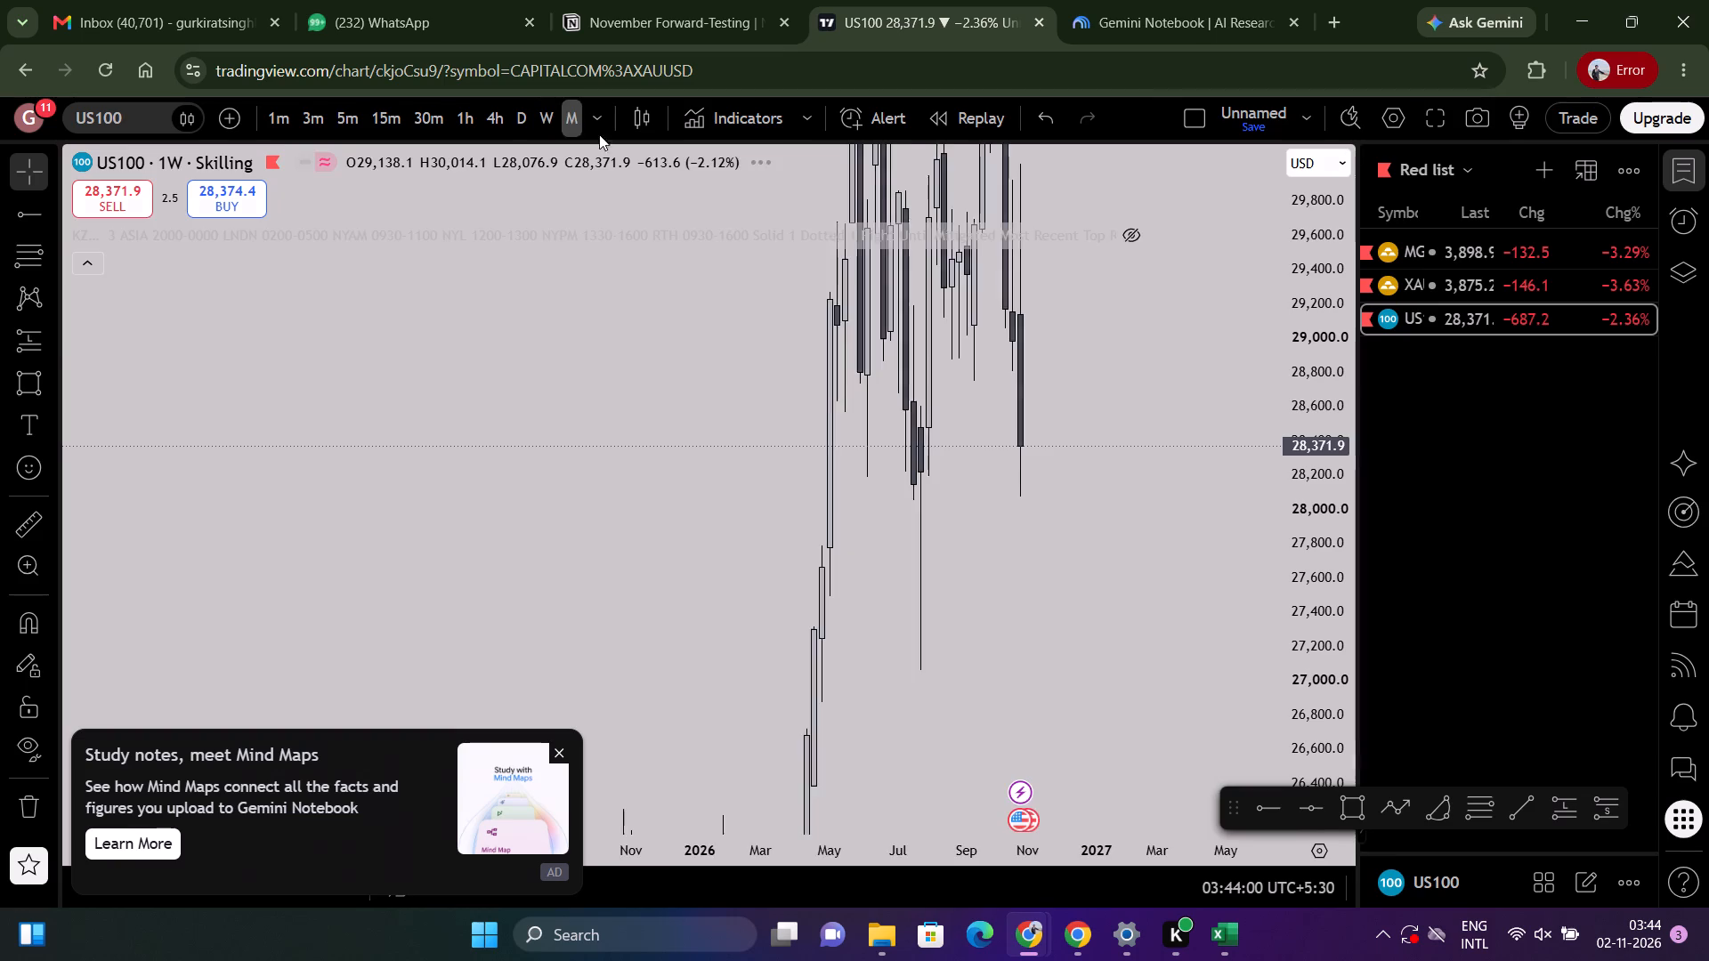
scroll(1028, 412, "up", 6)
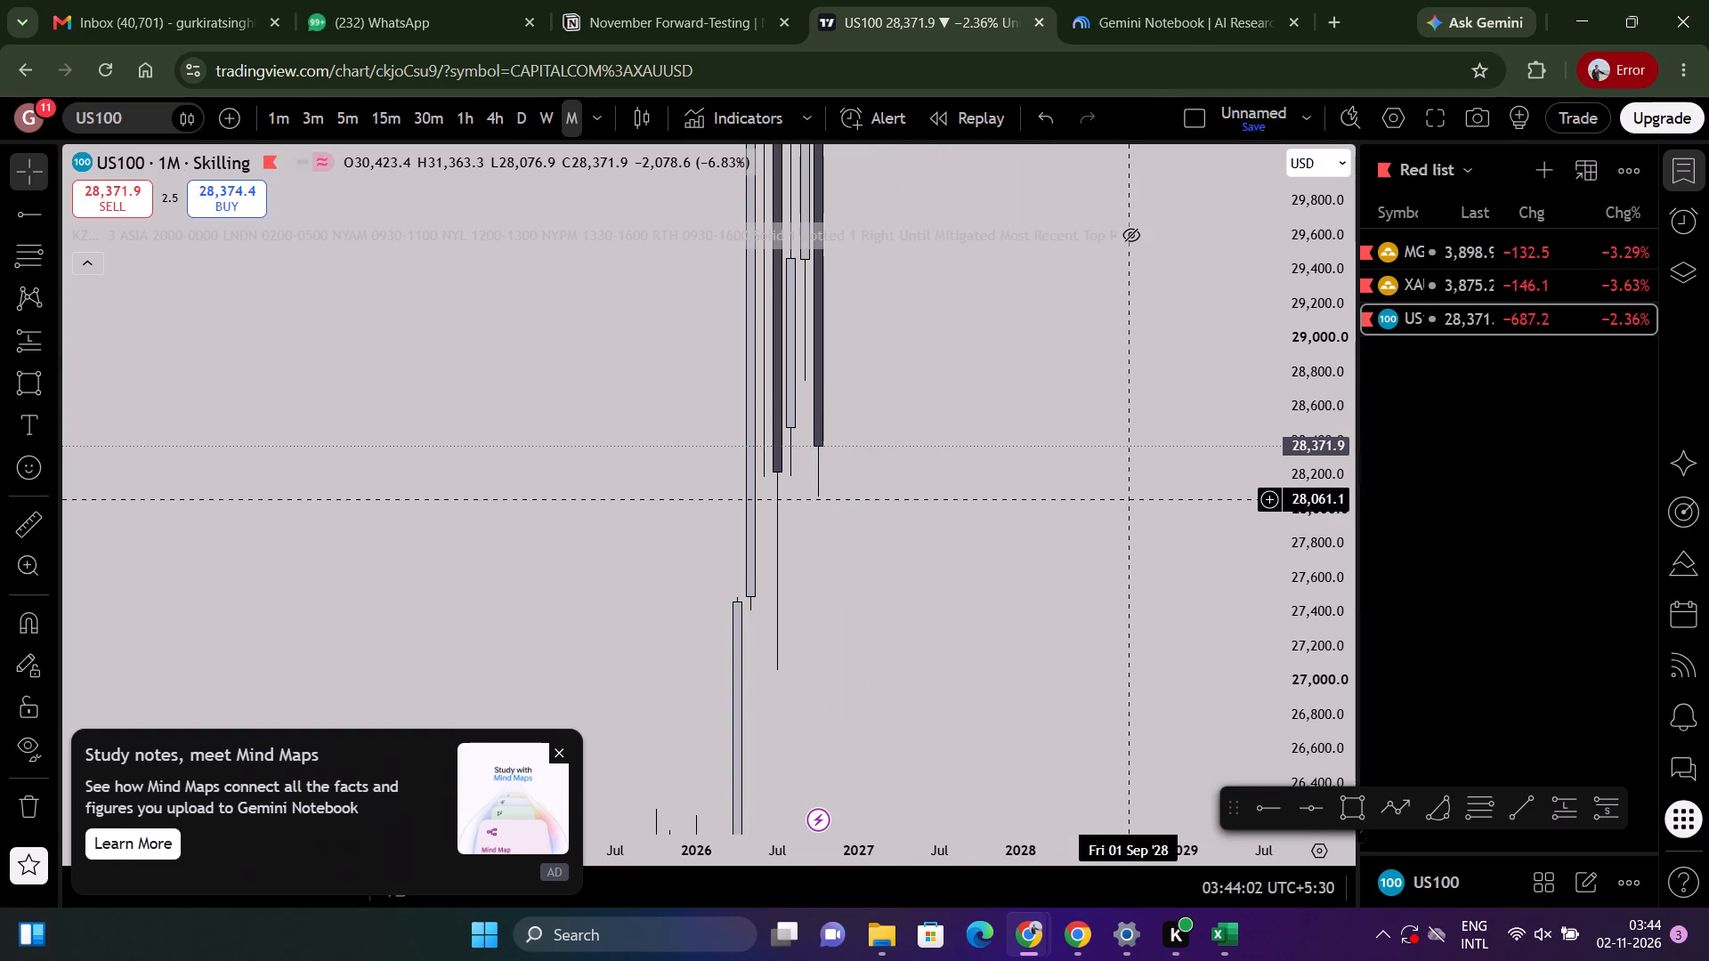
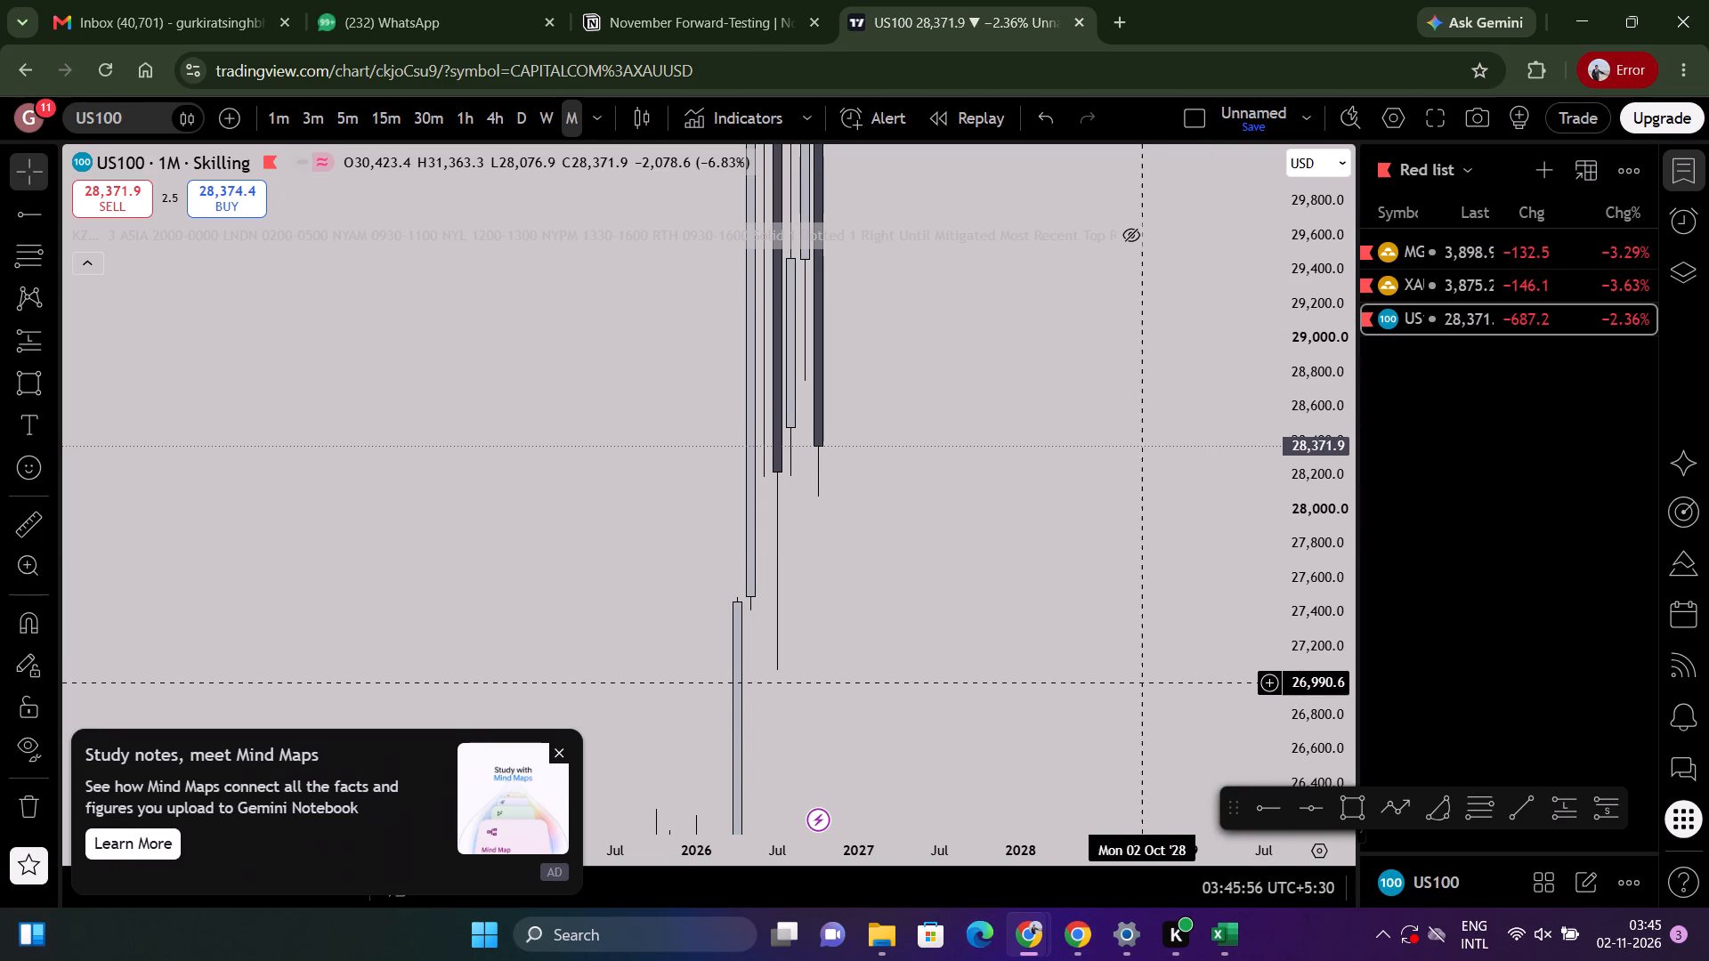
Draw a level trendline on the monthly US100 chart at about 30,758, from May 2026 to September 2026.
scroll(1202, 503, "up", 5)
left_click_drag(1300, 312, 1254, 534)
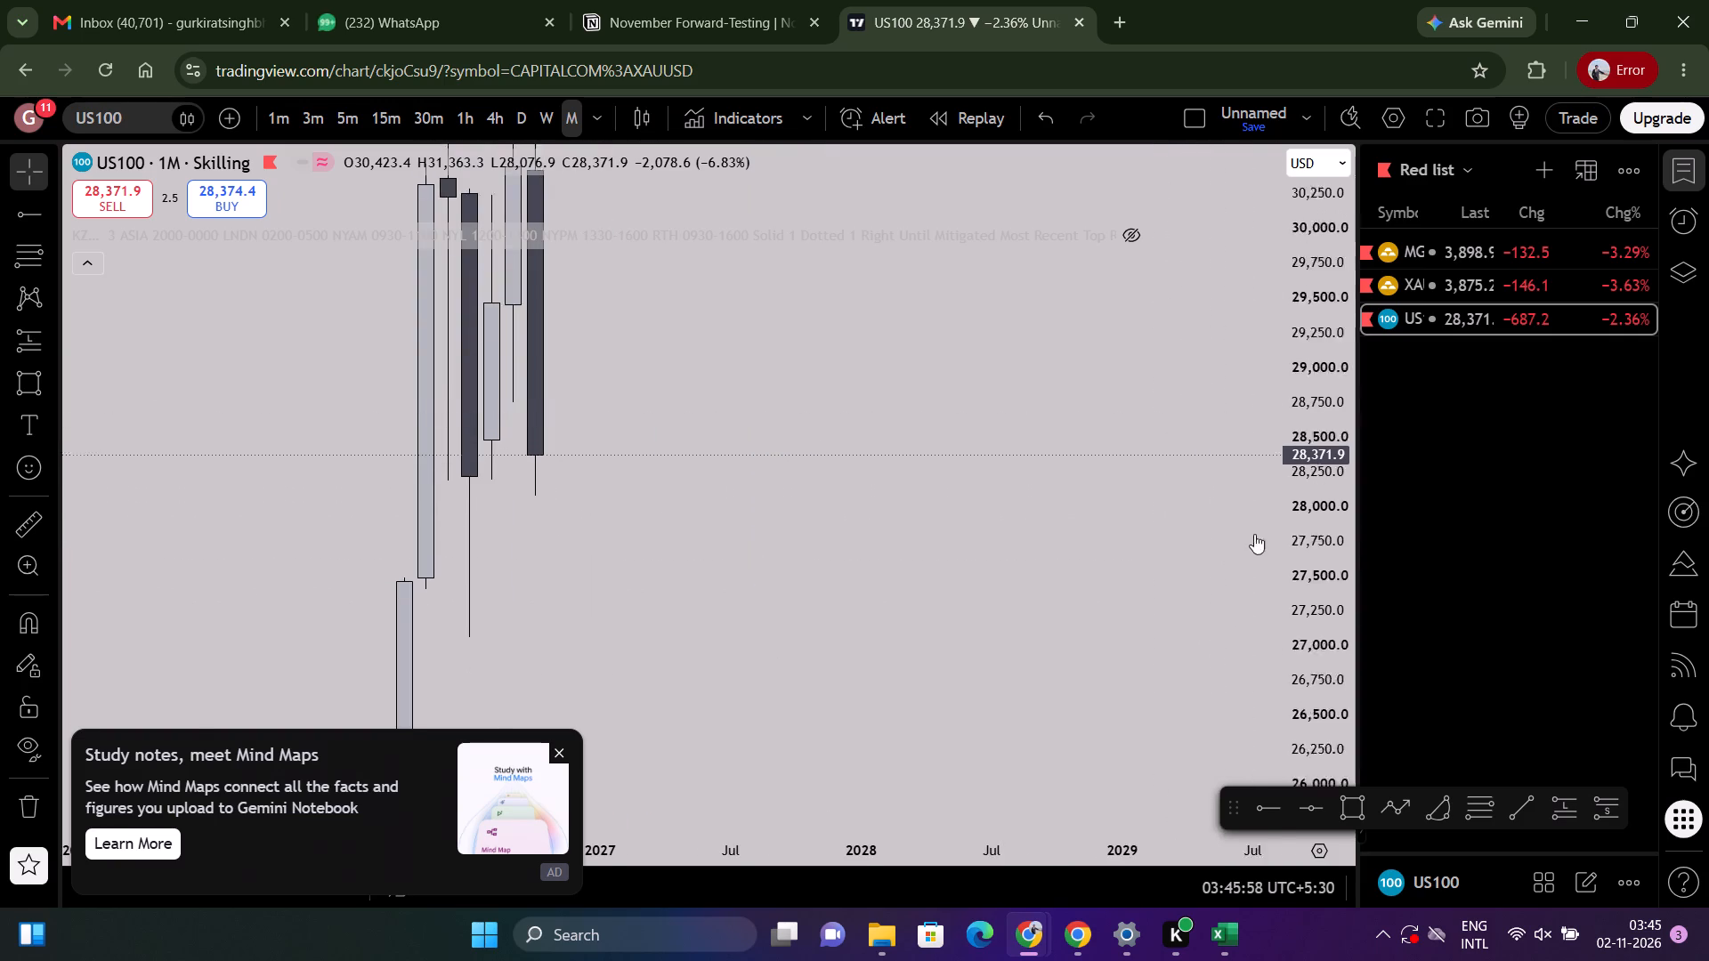
left_click_drag(1254, 534, 1099, 861)
scroll(682, 643, "down", 4)
left_click_drag(692, 596, 1010, 573)
scroll(1014, 529, "down", 4)
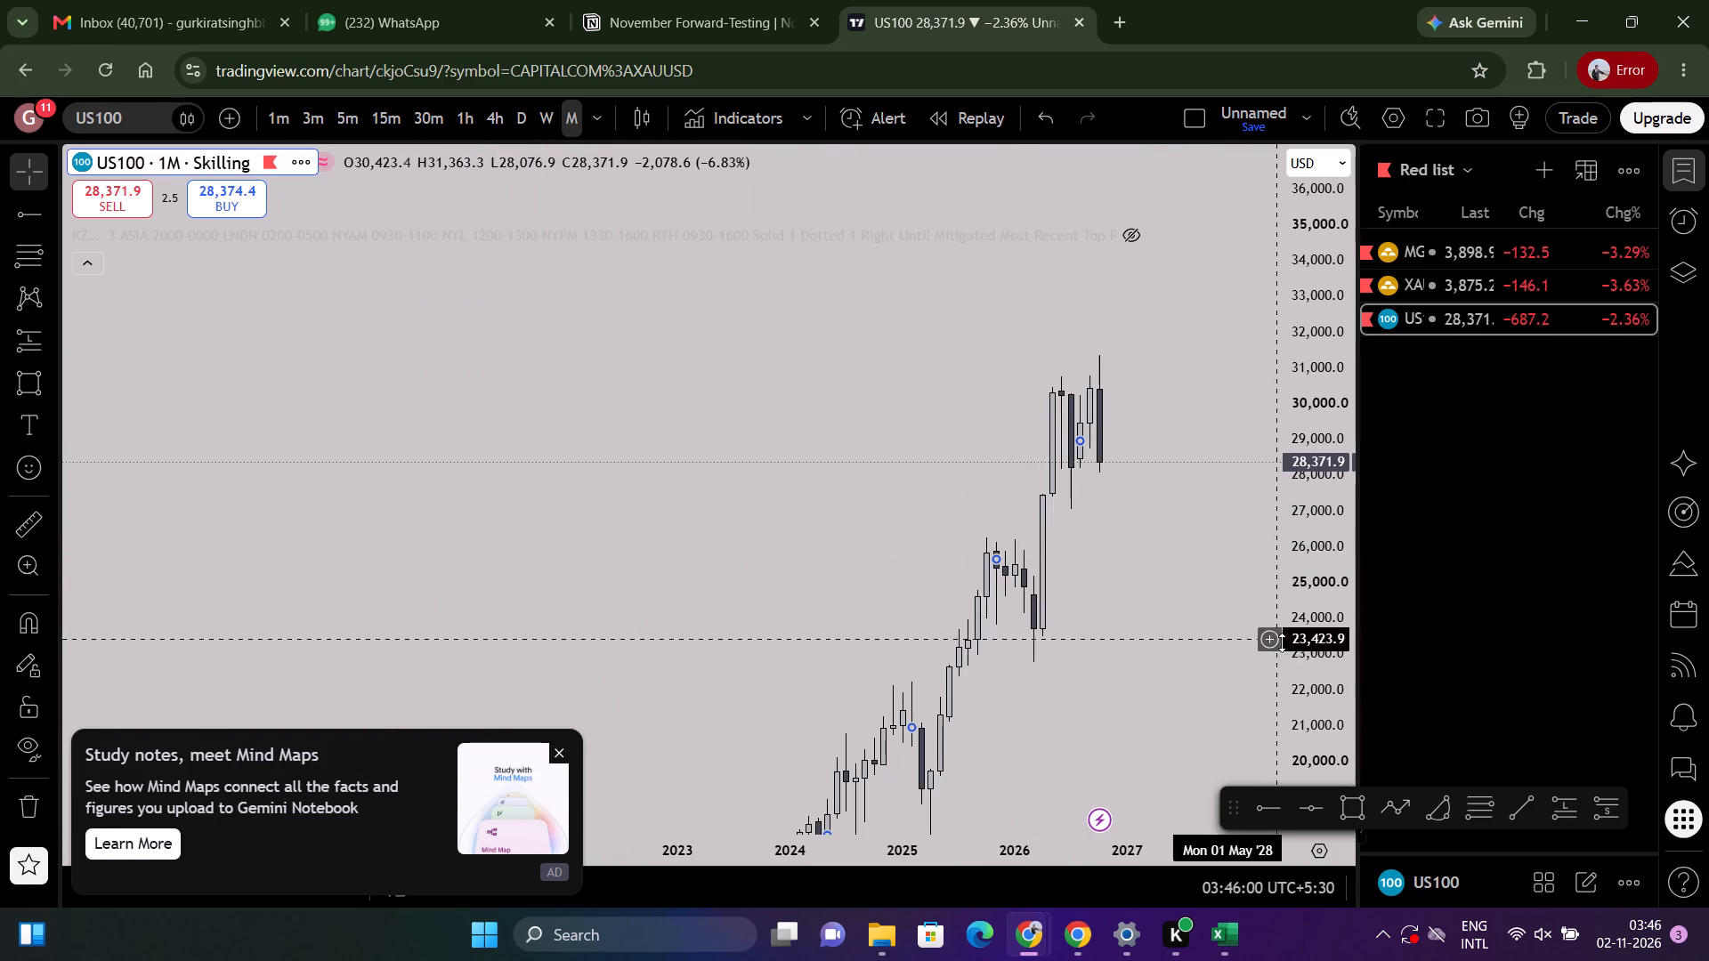
left_click_drag(1306, 650, 1292, 446)
scroll(1212, 490, "up", 7)
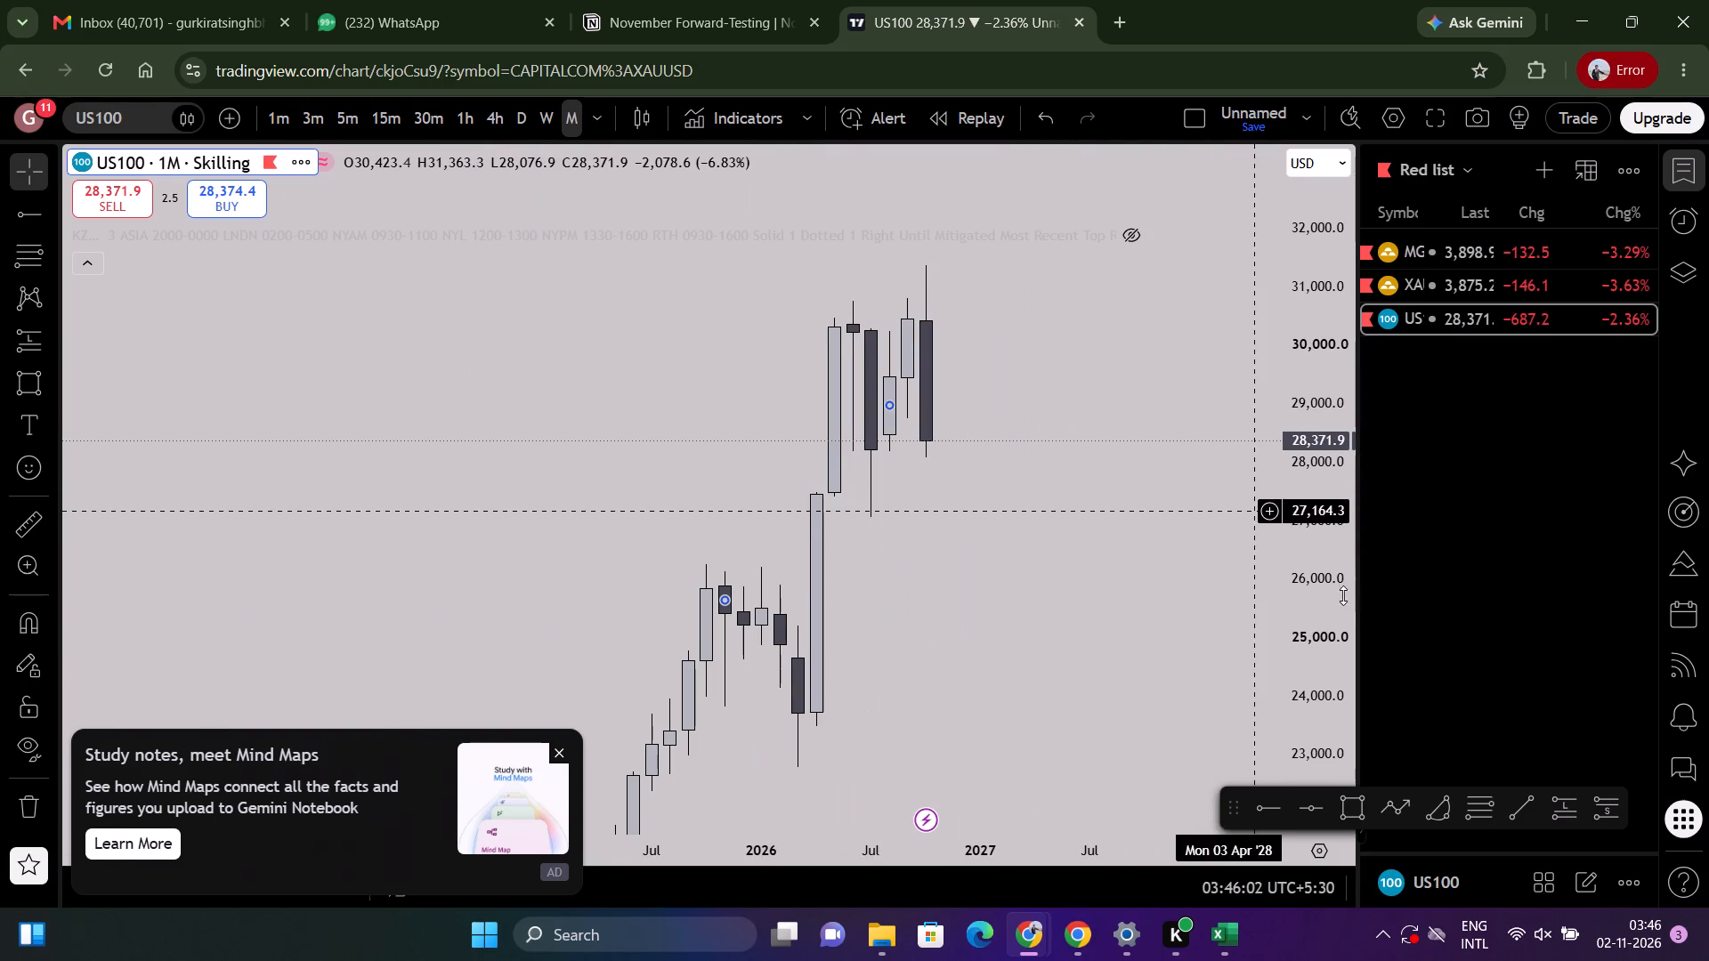
left_click_drag(1332, 602, 1321, 501)
left_click_drag(1134, 454, 1161, 561)
left_click_drag(1295, 543, 1296, 503)
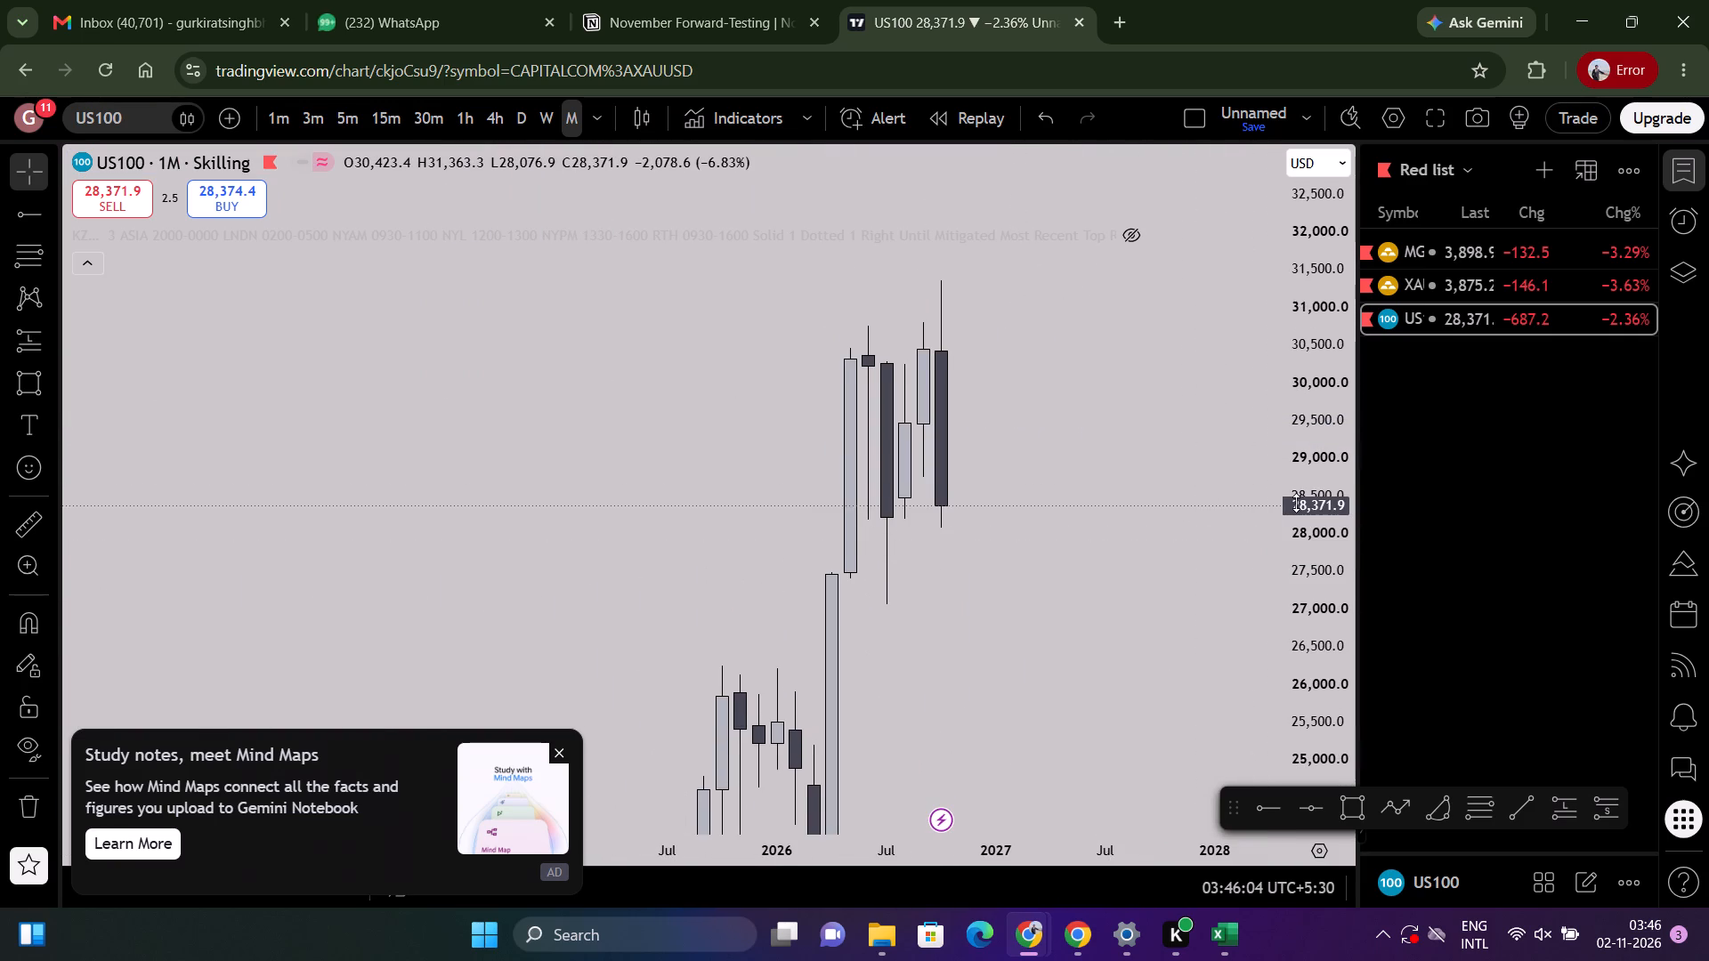
left_click_drag(1296, 503, 1298, 509)
left_click(51, 222)
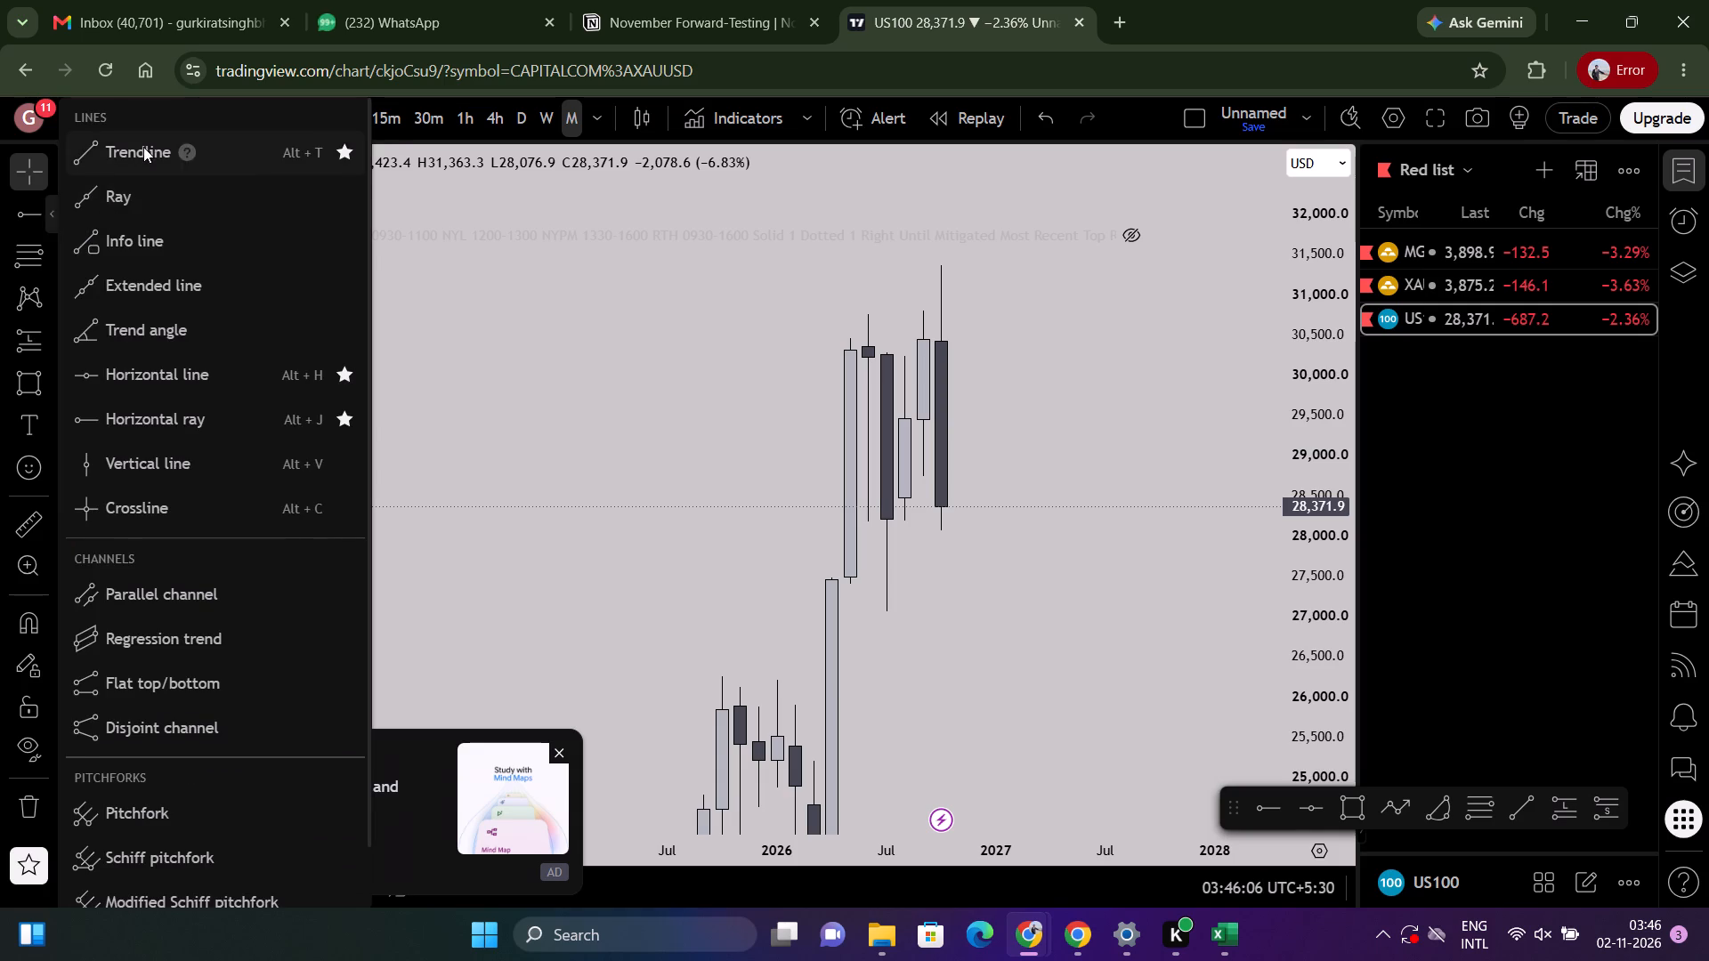
left_click(143, 147)
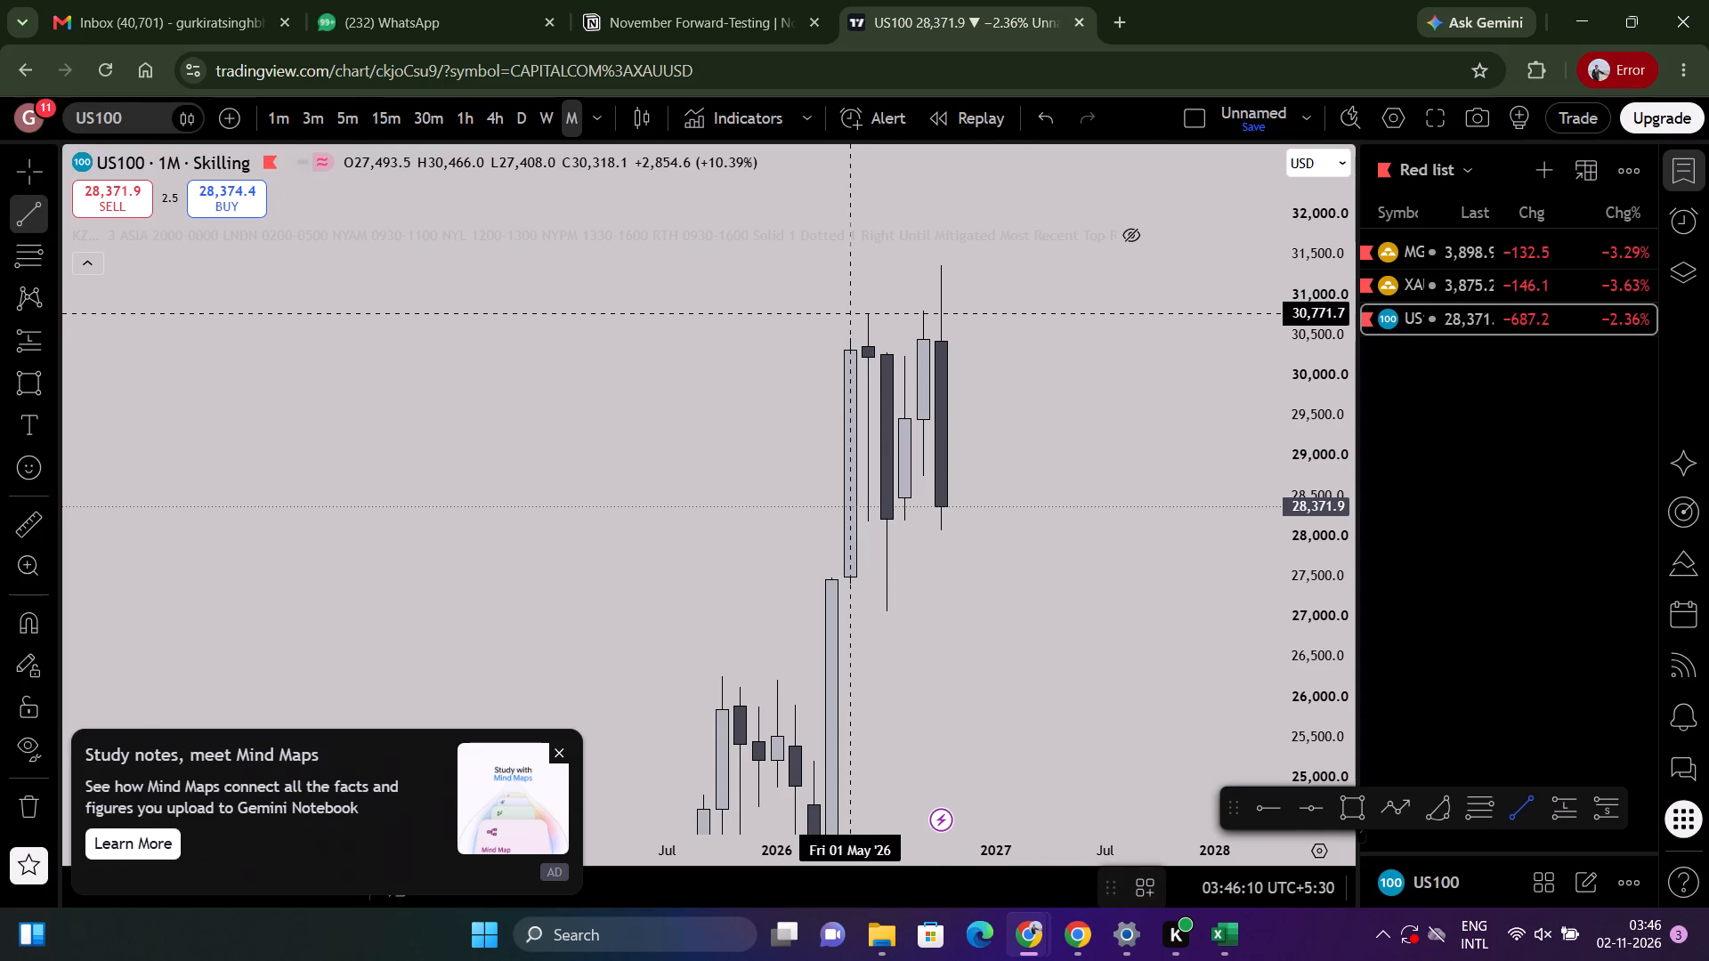
left_click(858, 314)
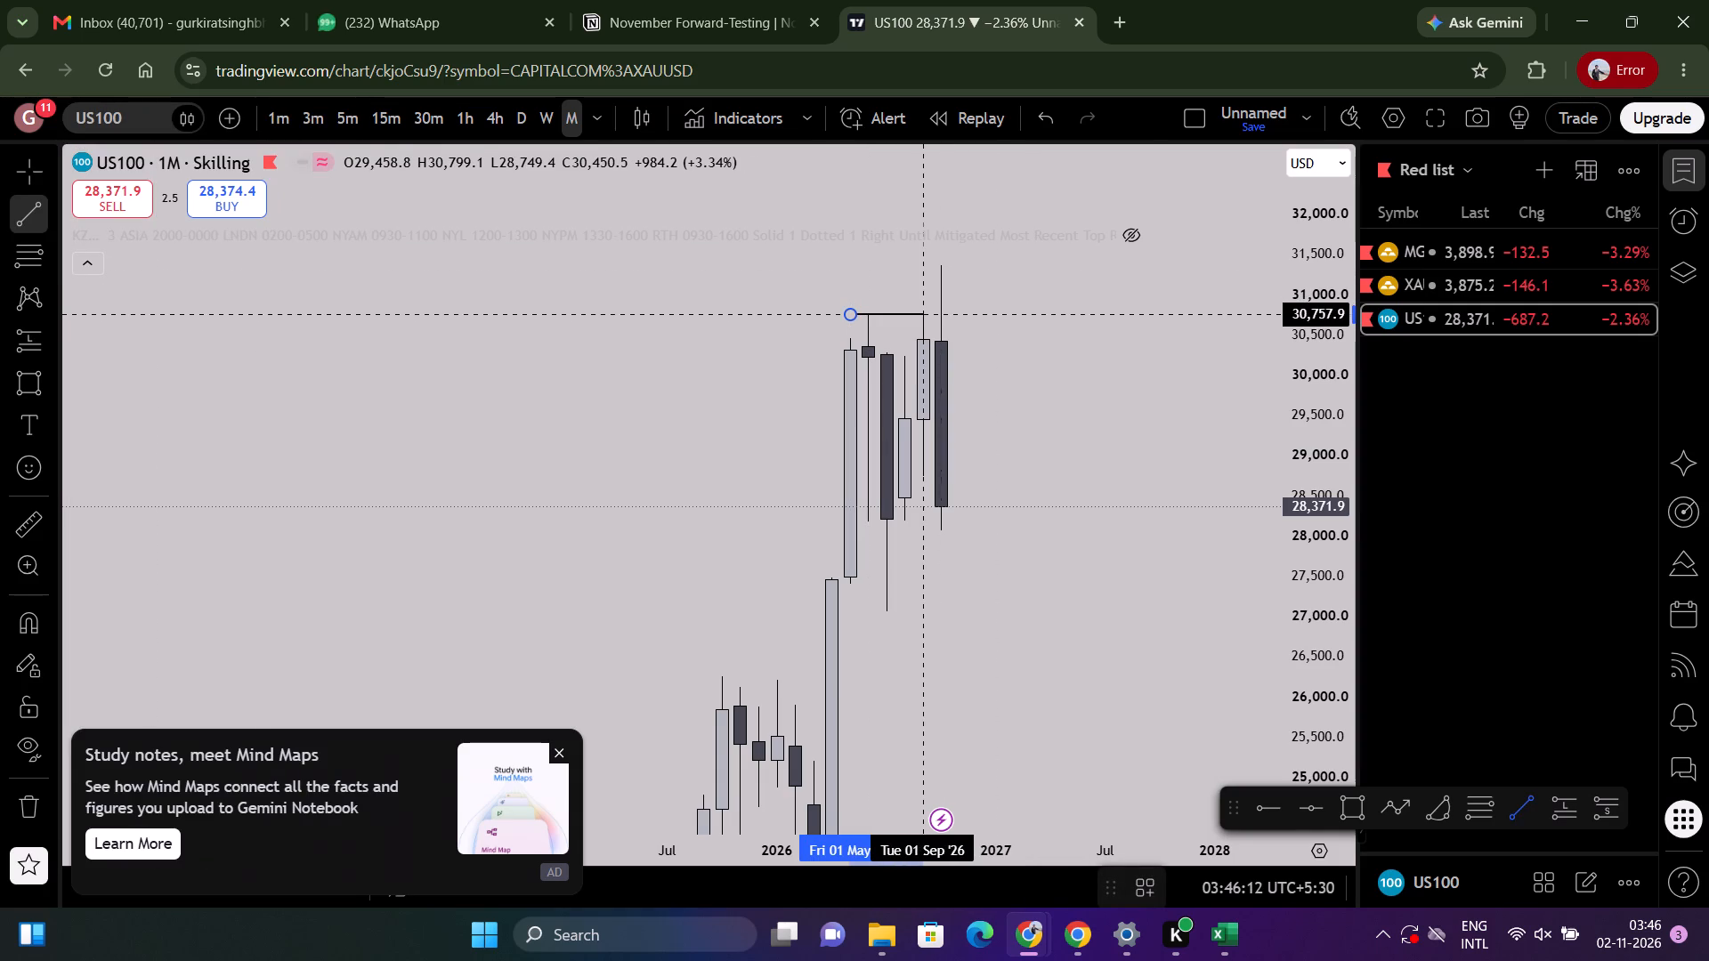
left_click(922, 308, "shift")
left_click(1027, 340)
Examine the monthly US100 candles around the new trendline and the earlier price history below it.
left_click_drag(1319, 499, 1162, 114)
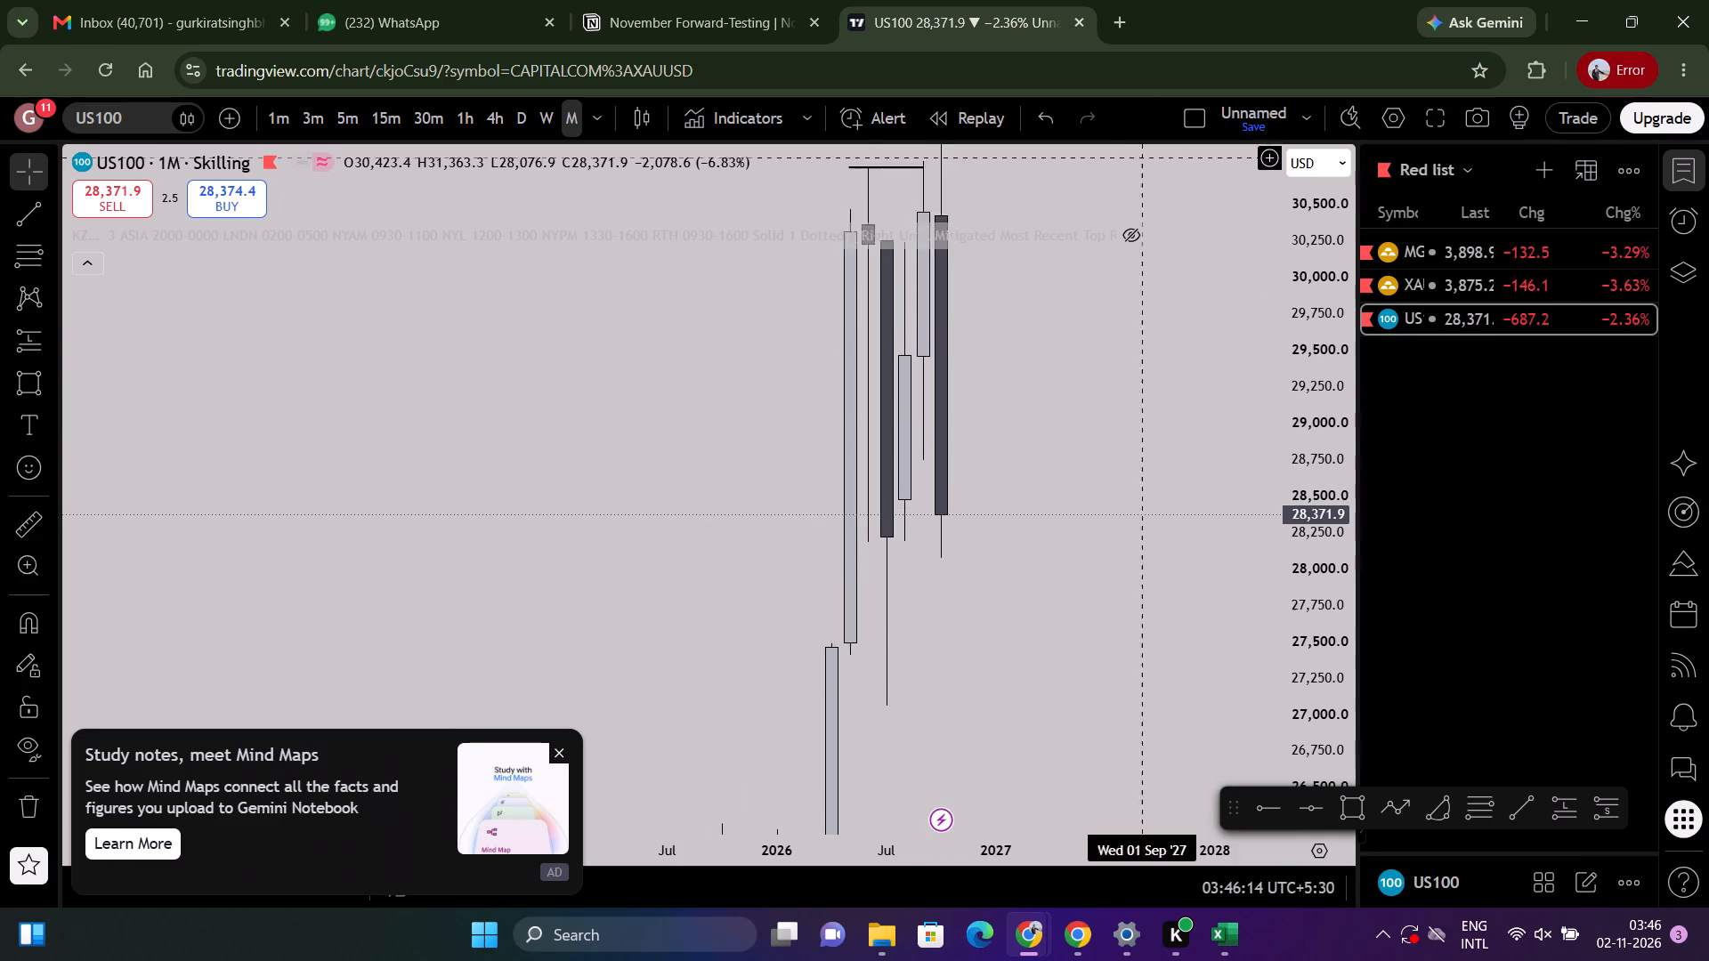
scroll(1087, 271, "up", 3)
left_click(1025, 356)
left_click_drag(946, 342, 1016, 277)
left_click_drag(1041, 385, 1065, 268)
scroll(1173, 346, "down", 3)
left_click_drag(1322, 390, 1125, 778)
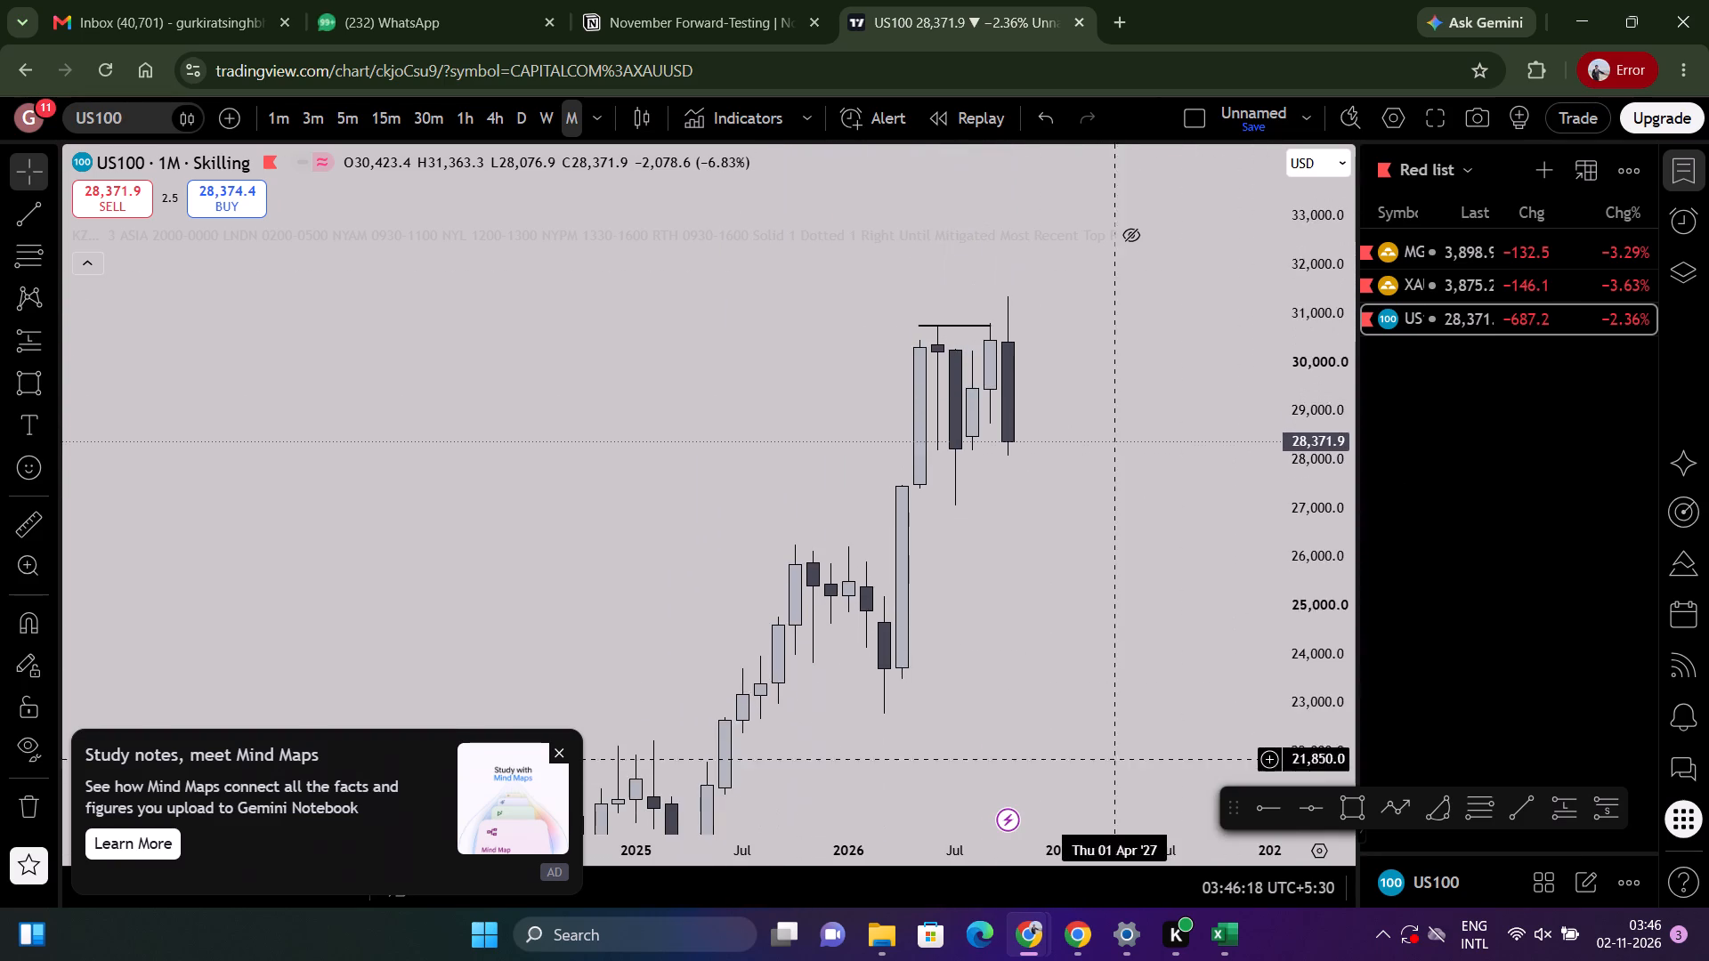
left_click_drag(1089, 695, 1042, 562)
scroll(1025, 497, "down", 7)
scroll(1033, 498, "up", 3)
left_click_drag(1317, 634, 1311, 532)
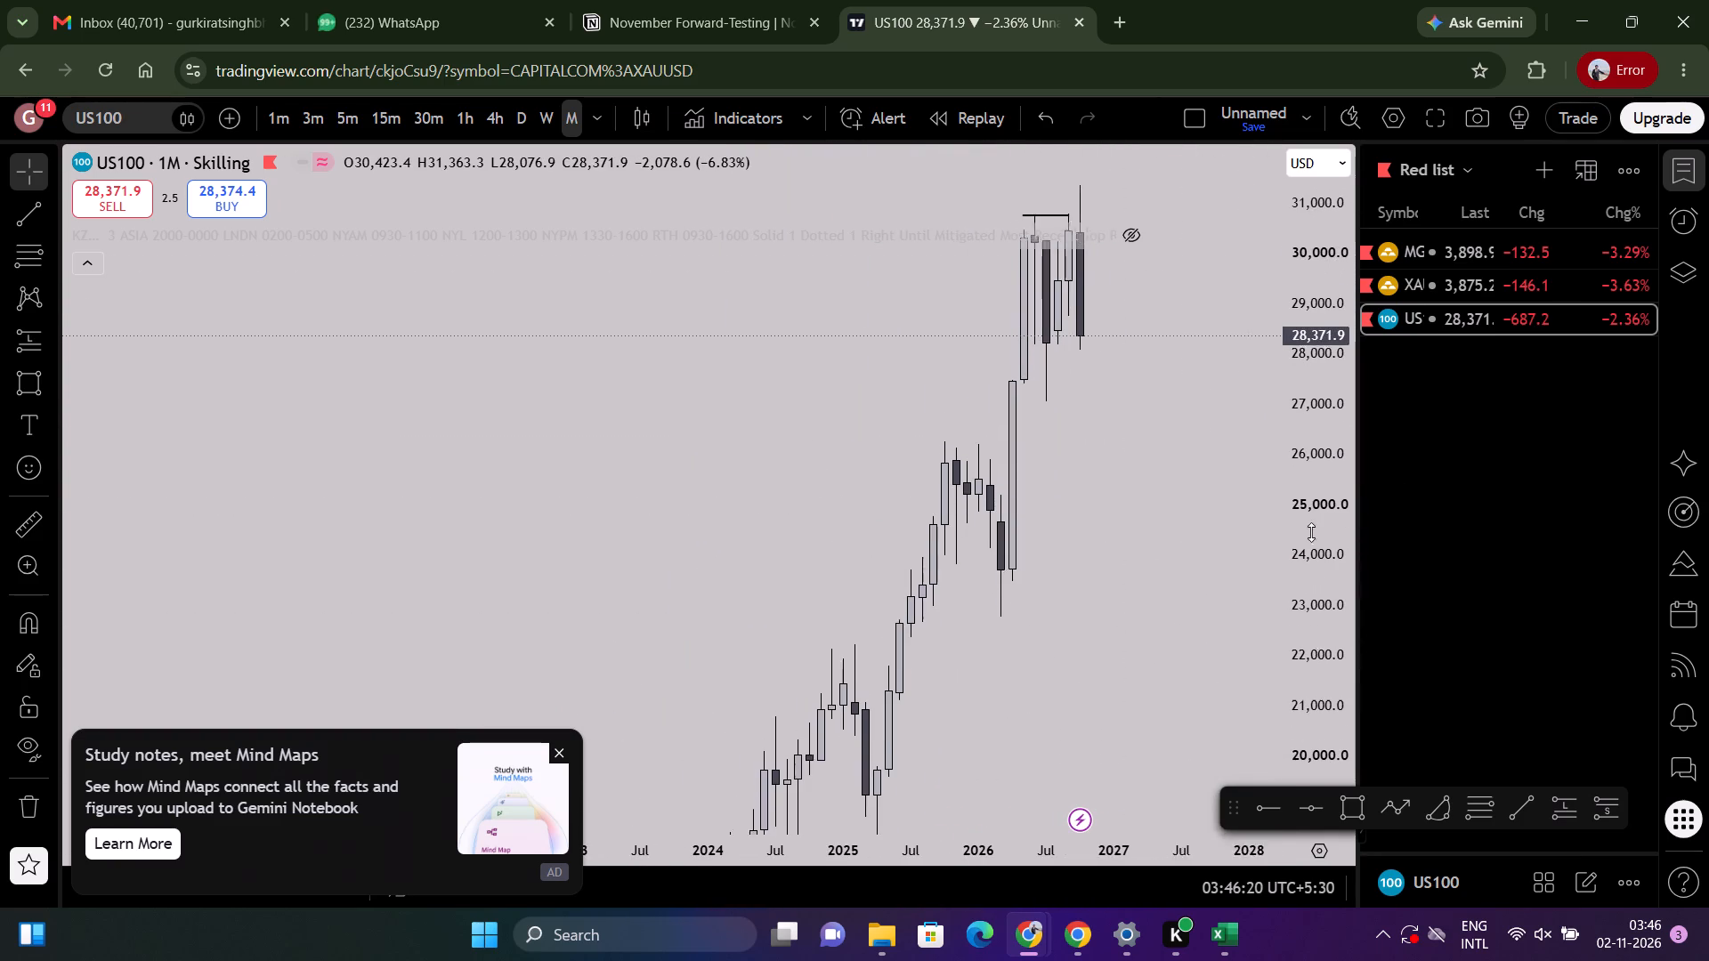
left_click_drag(1311, 532, 1293, 418)
Draw a second level trendline at the September 2026 monthly high, about 30,803, from August to October 2026.
scroll(1201, 398, "up", 3)
left_click_drag(1139, 409, 1073, 707)
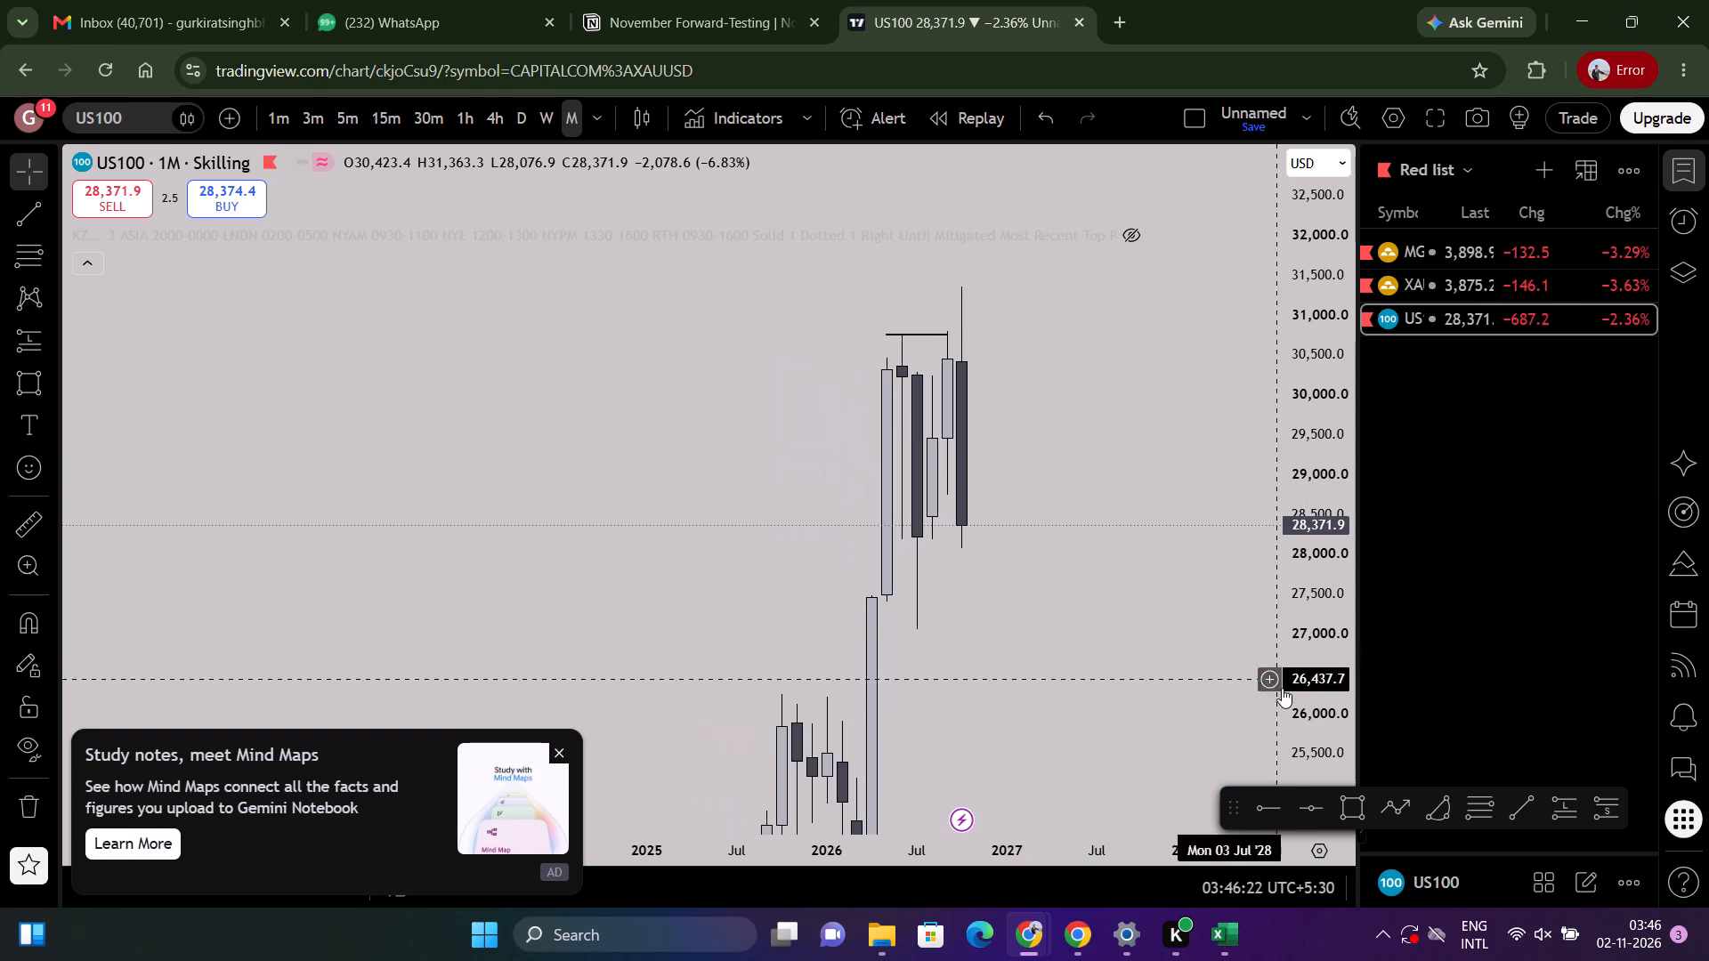
left_click_drag(1321, 677, 1329, 343)
scroll(1237, 281, "up", 2)
left_click_drag(1162, 318, 1157, 658)
left_click_drag(1298, 557, 1318, 479)
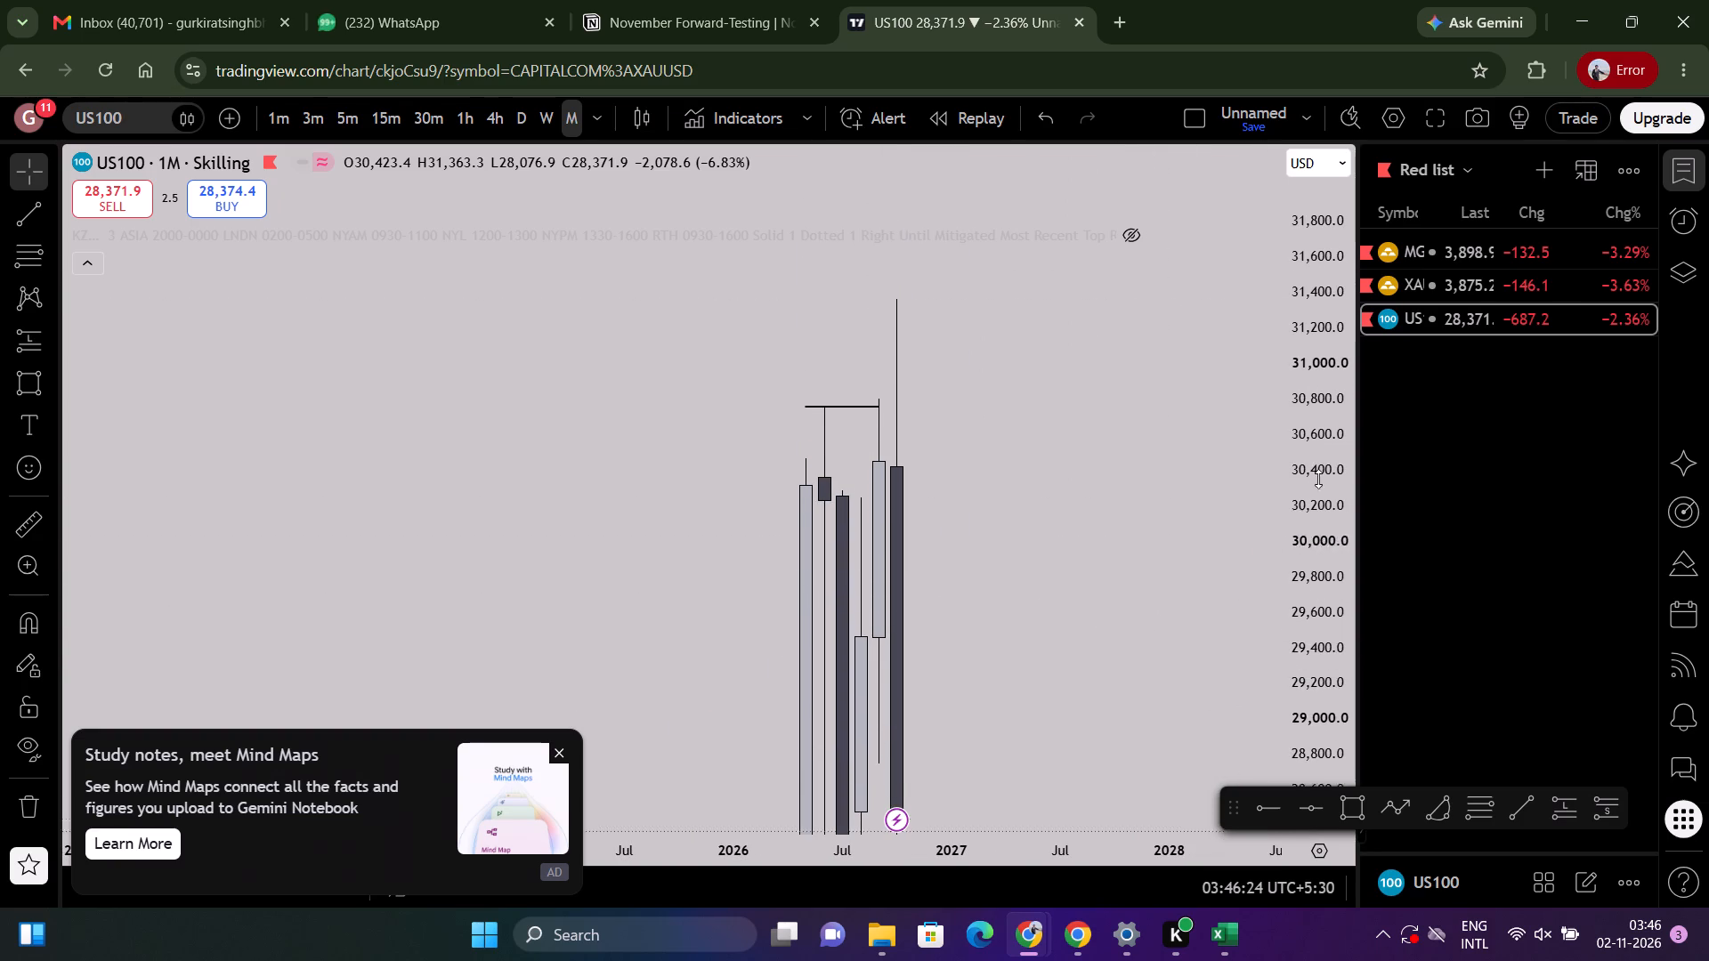
left_click_drag(1318, 479, 1300, 0)
left_click(34, 213)
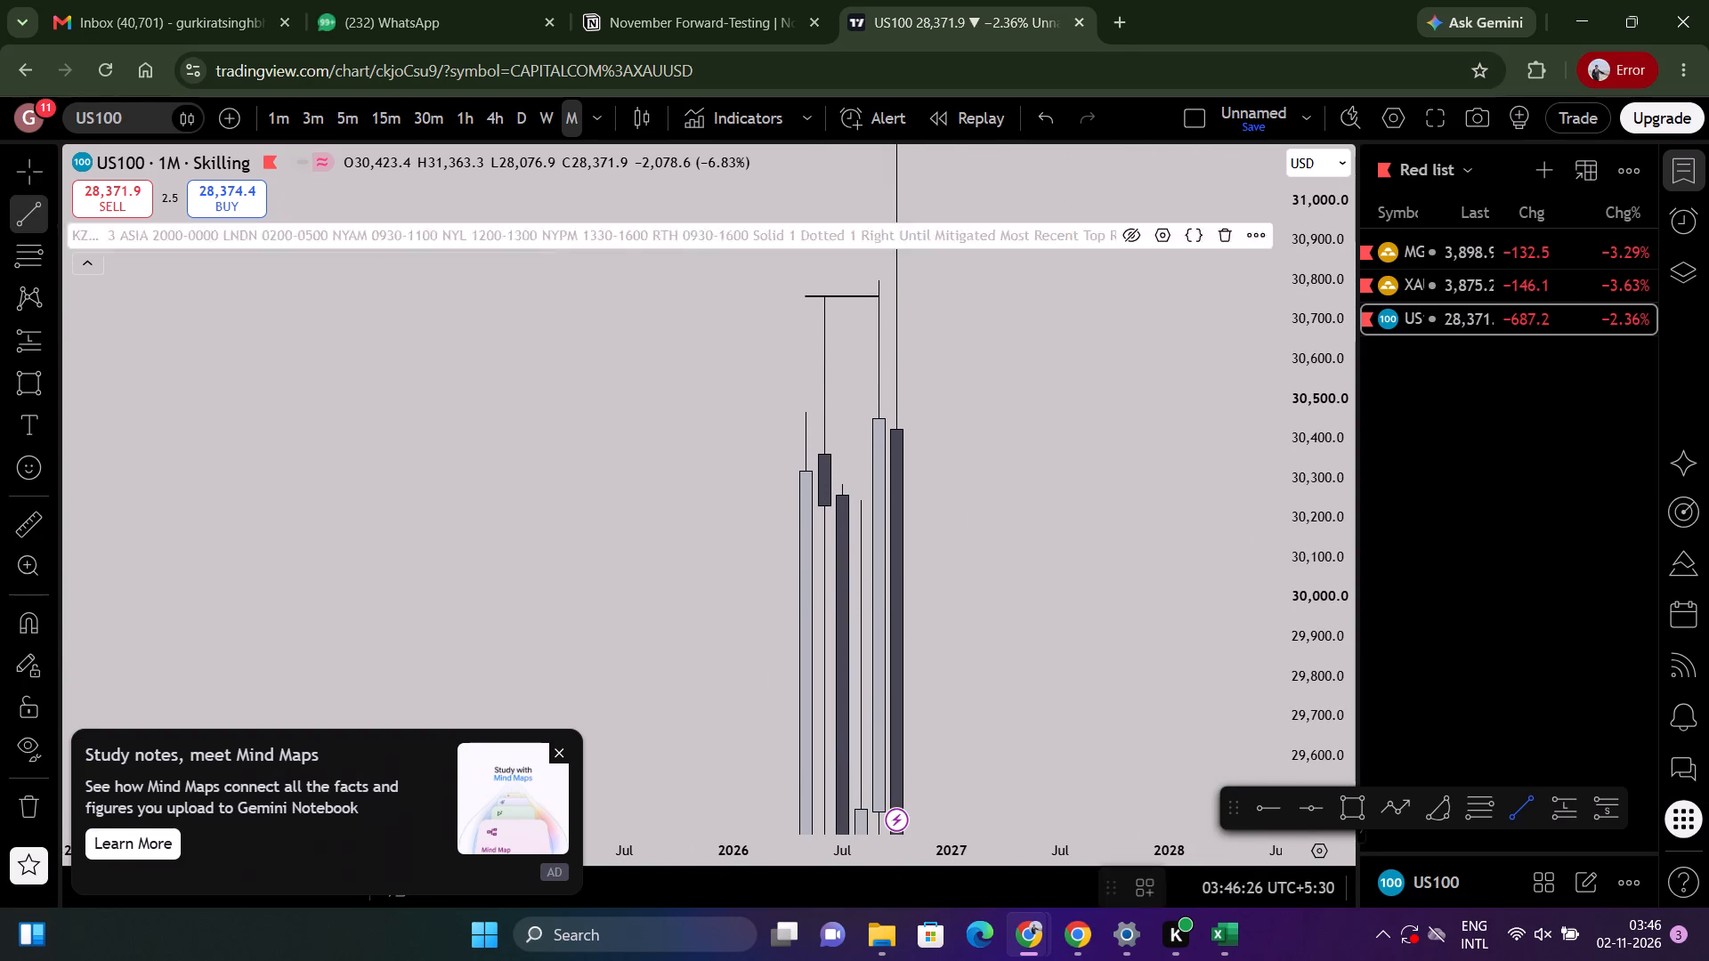
left_click(869, 279)
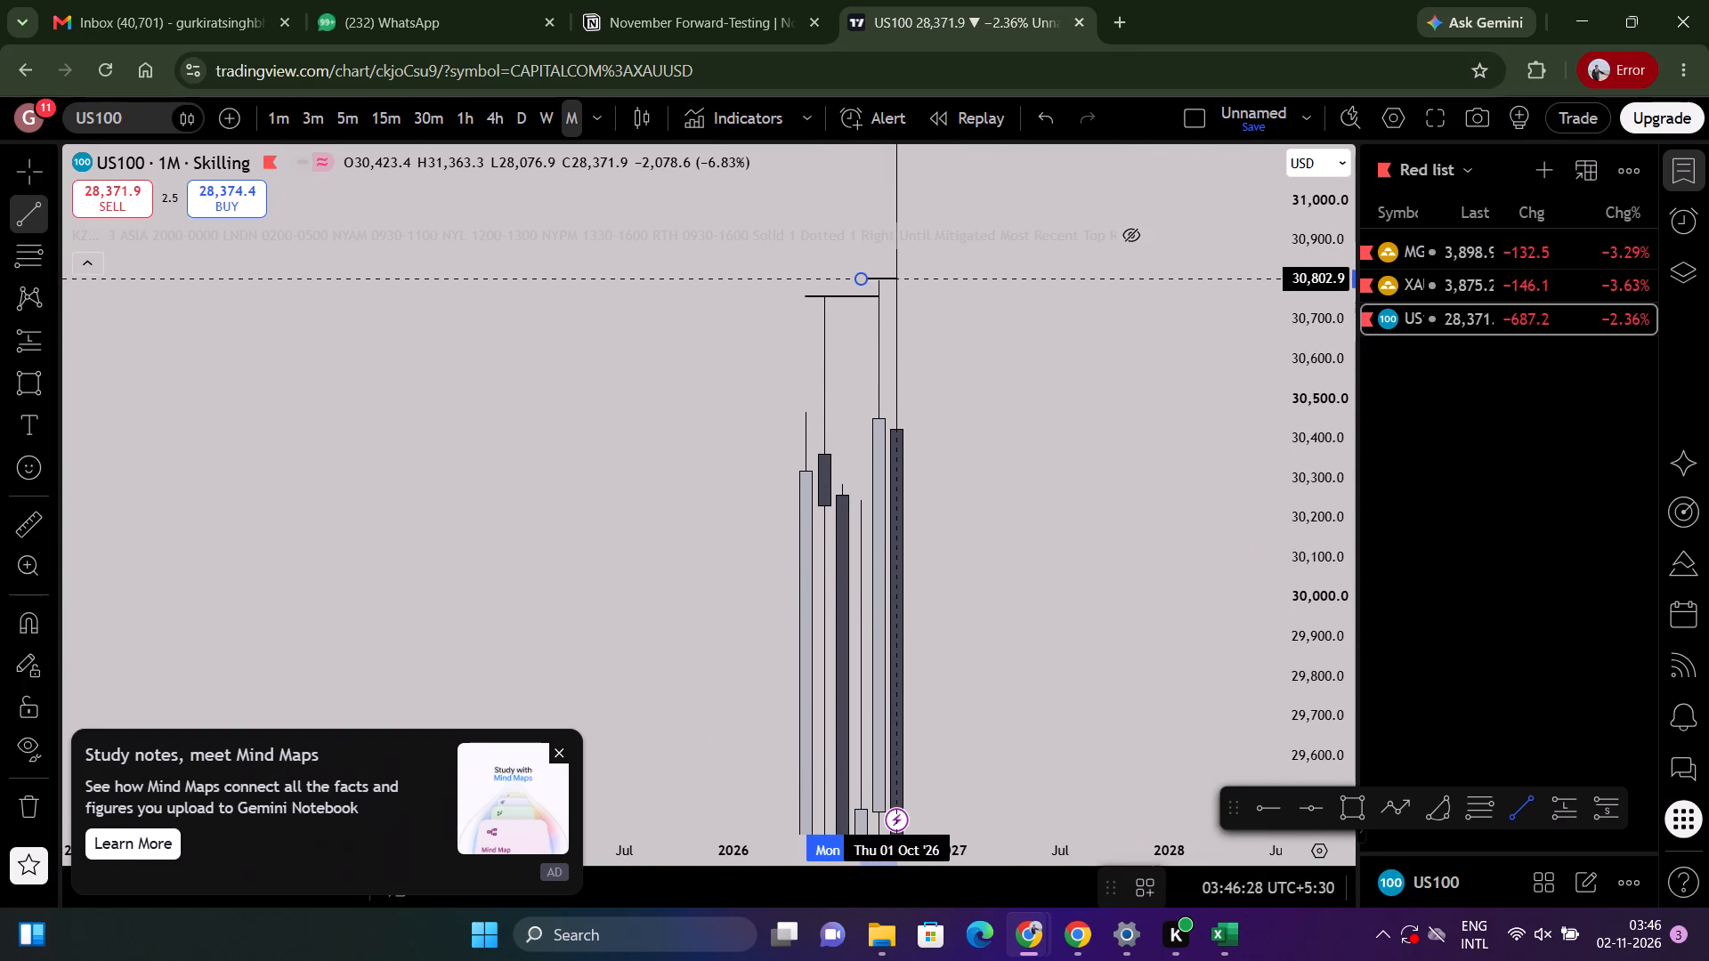
left_click(898, 275, "shift")
left_click(968, 306)
left_click(1071, 364)
Set US100 to the weekly timeframe and move the August–October trendline up to about 31,050.
left_click_drag(1309, 430, 1316, 514)
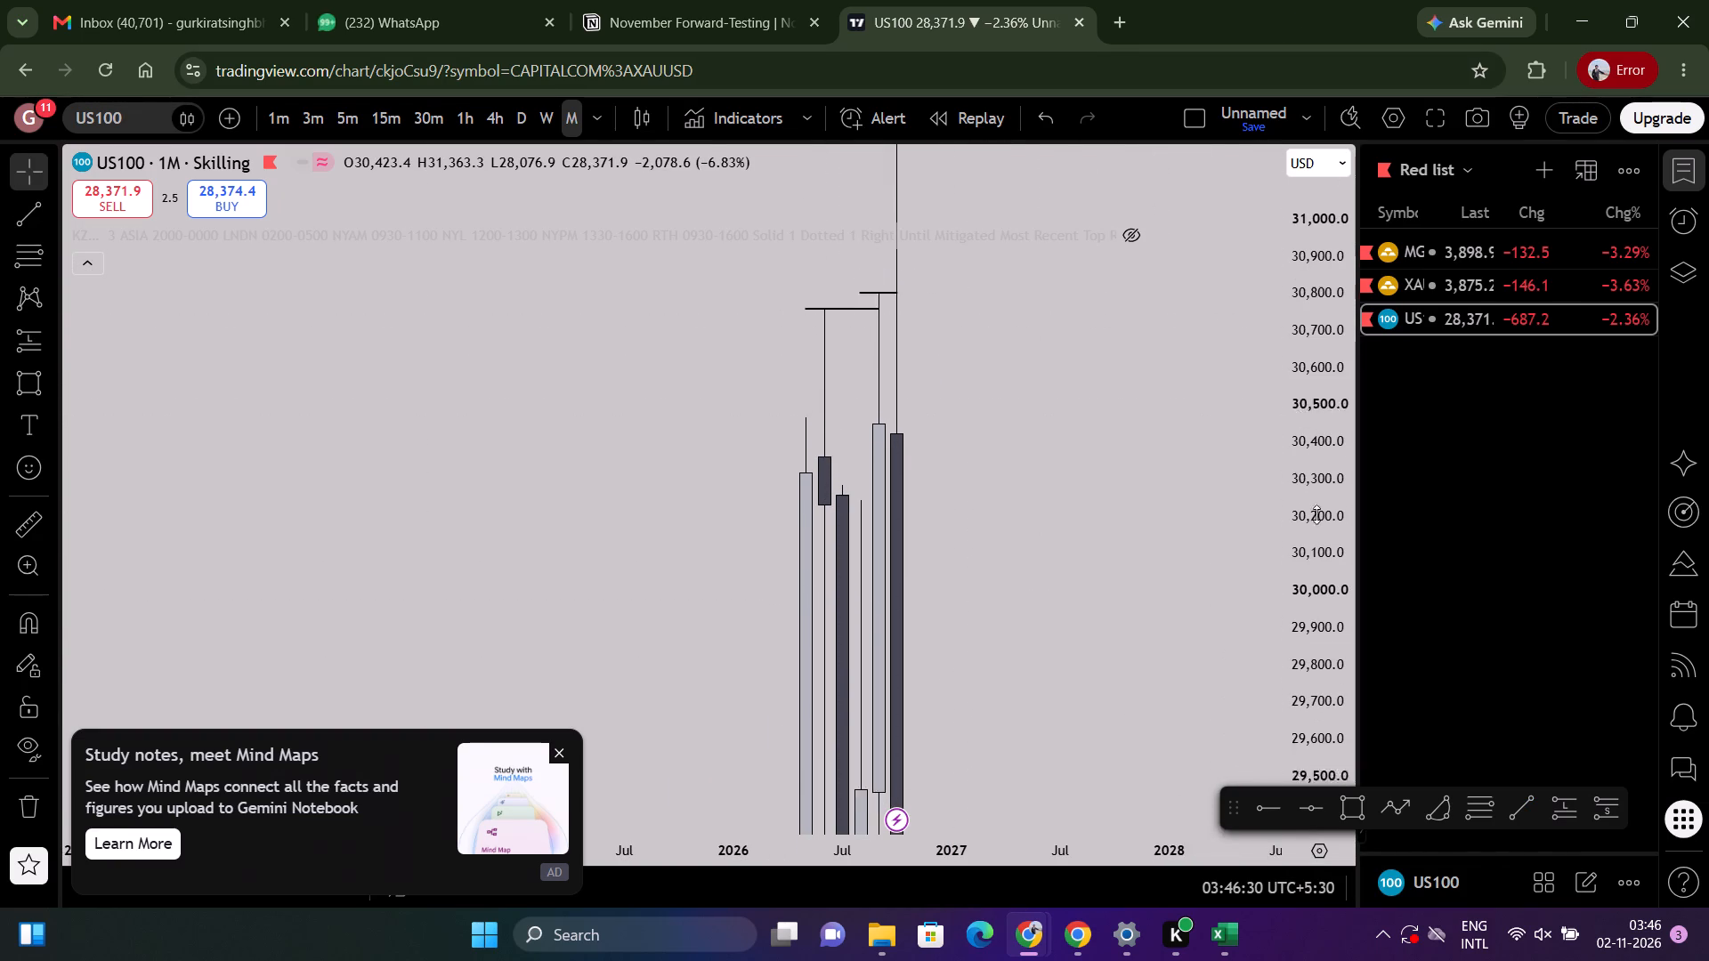
left_click_drag(1316, 514, 1216, 707)
left_click_drag(1135, 656, 1098, 172)
left_click(538, 117)
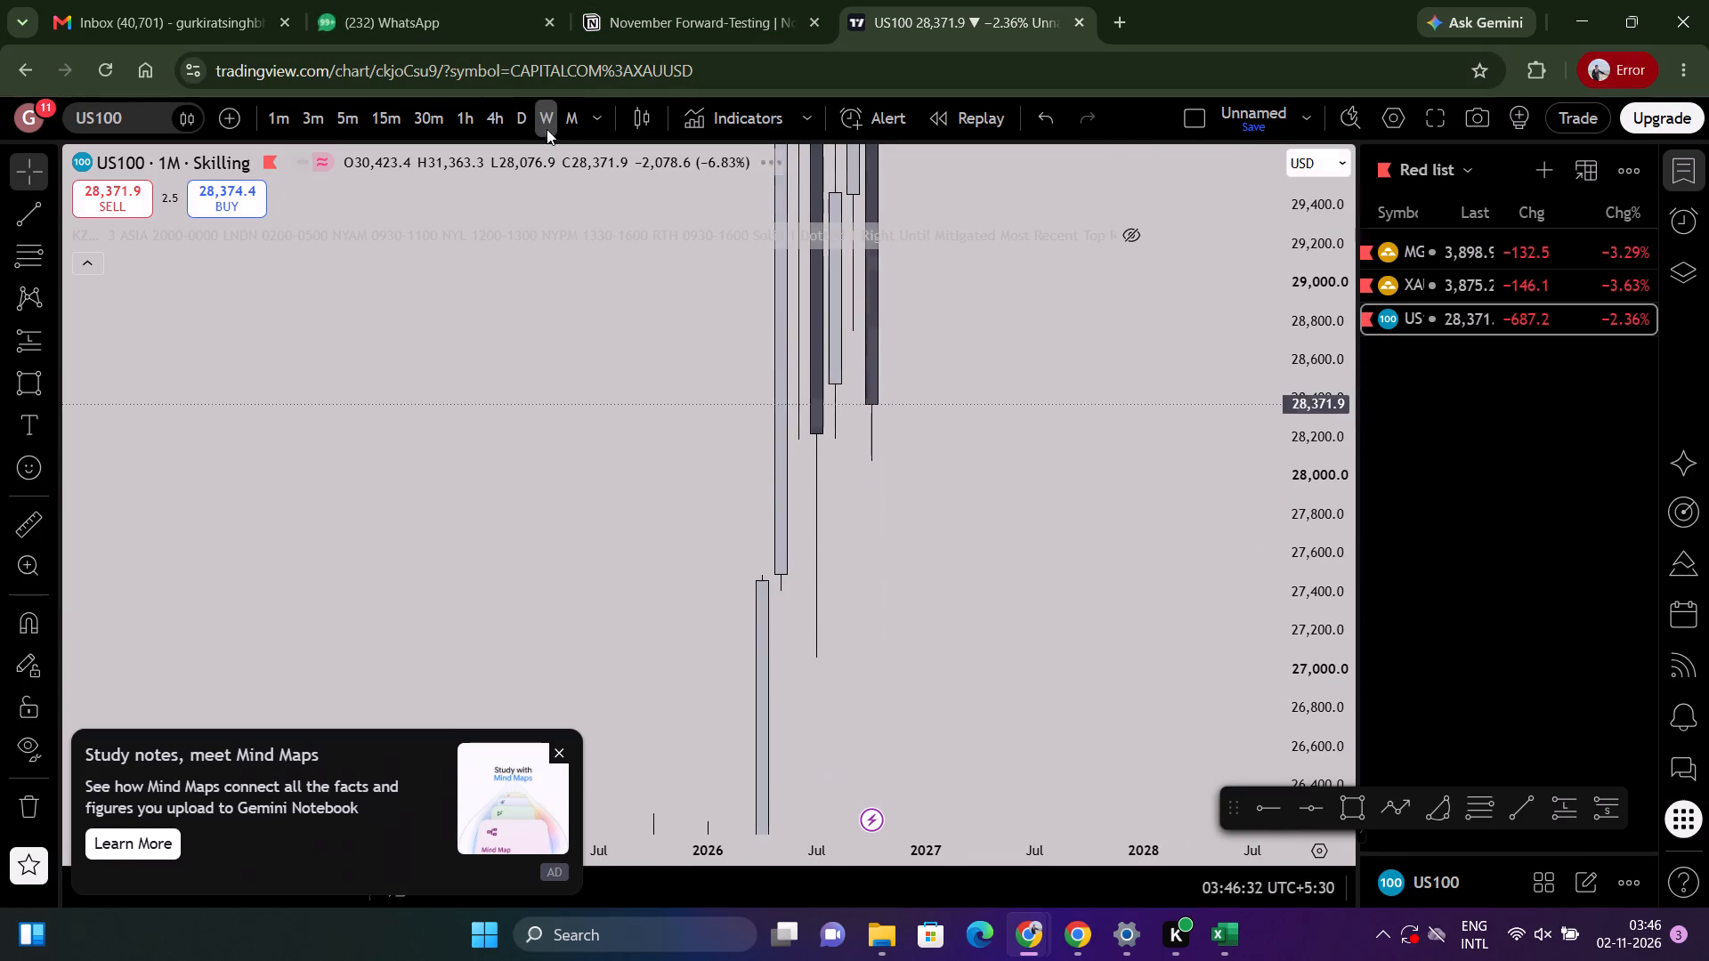
scroll(975, 355, "down", 3)
scroll(1053, 431, "up", 2)
left_click_drag(1049, 429, 1007, 781)
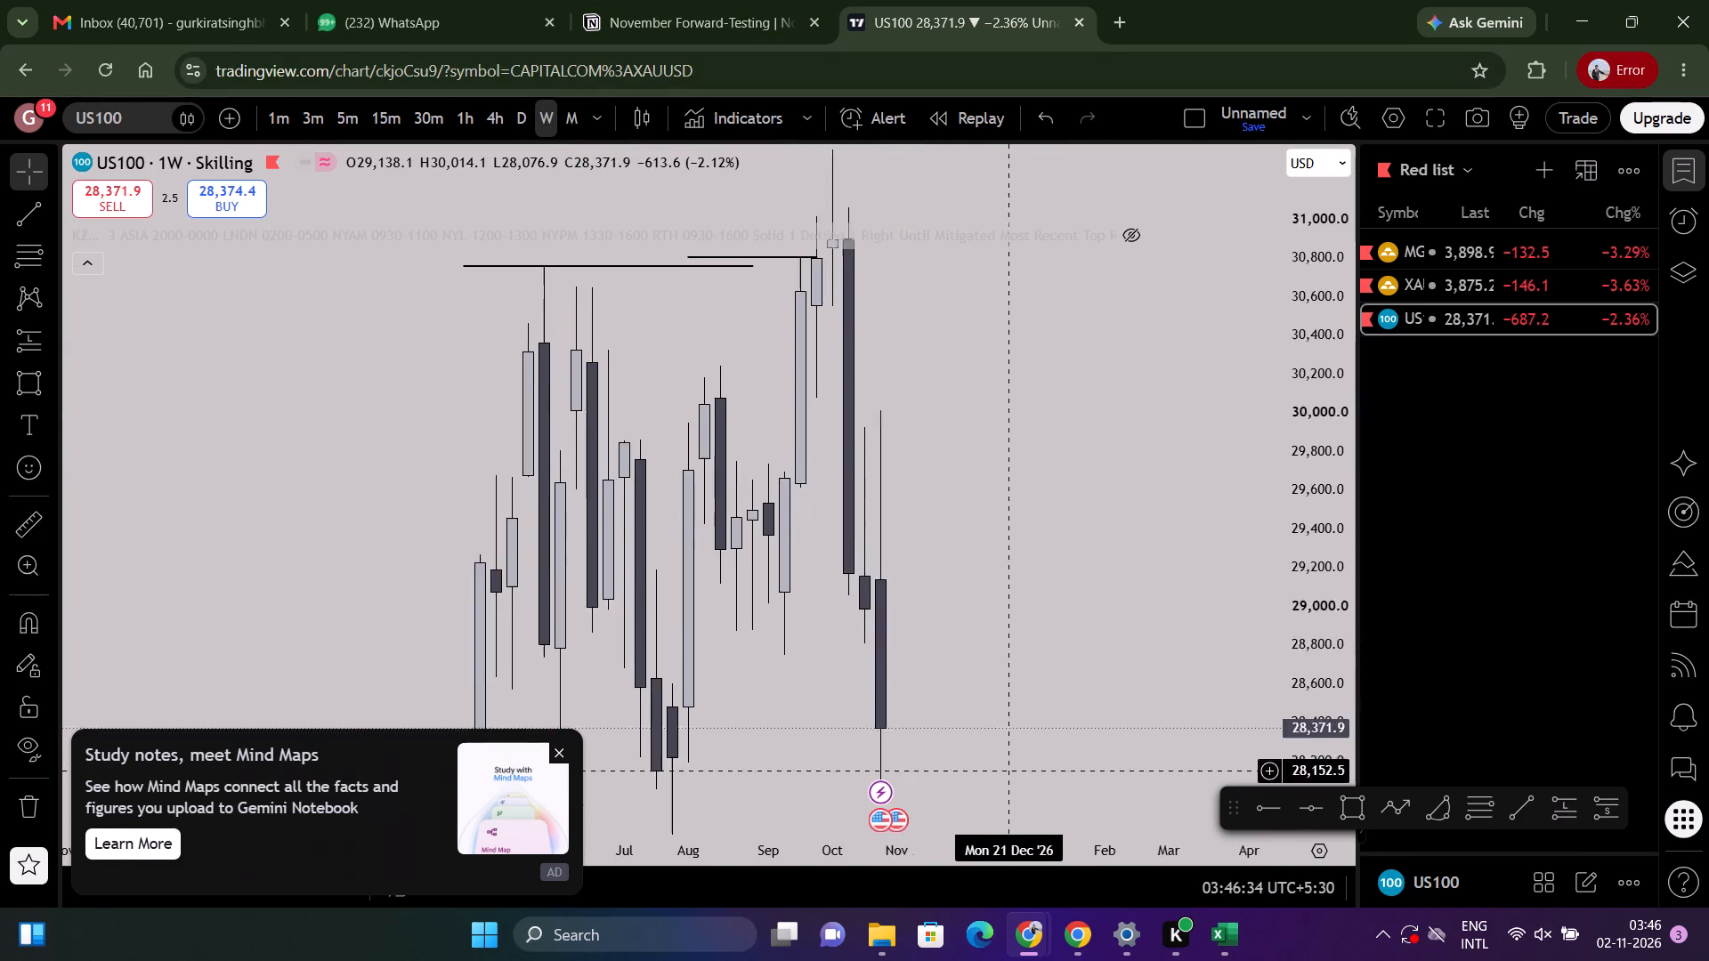
left_click_drag(1007, 781, 993, 810)
scroll(1126, 593, "down", 3)
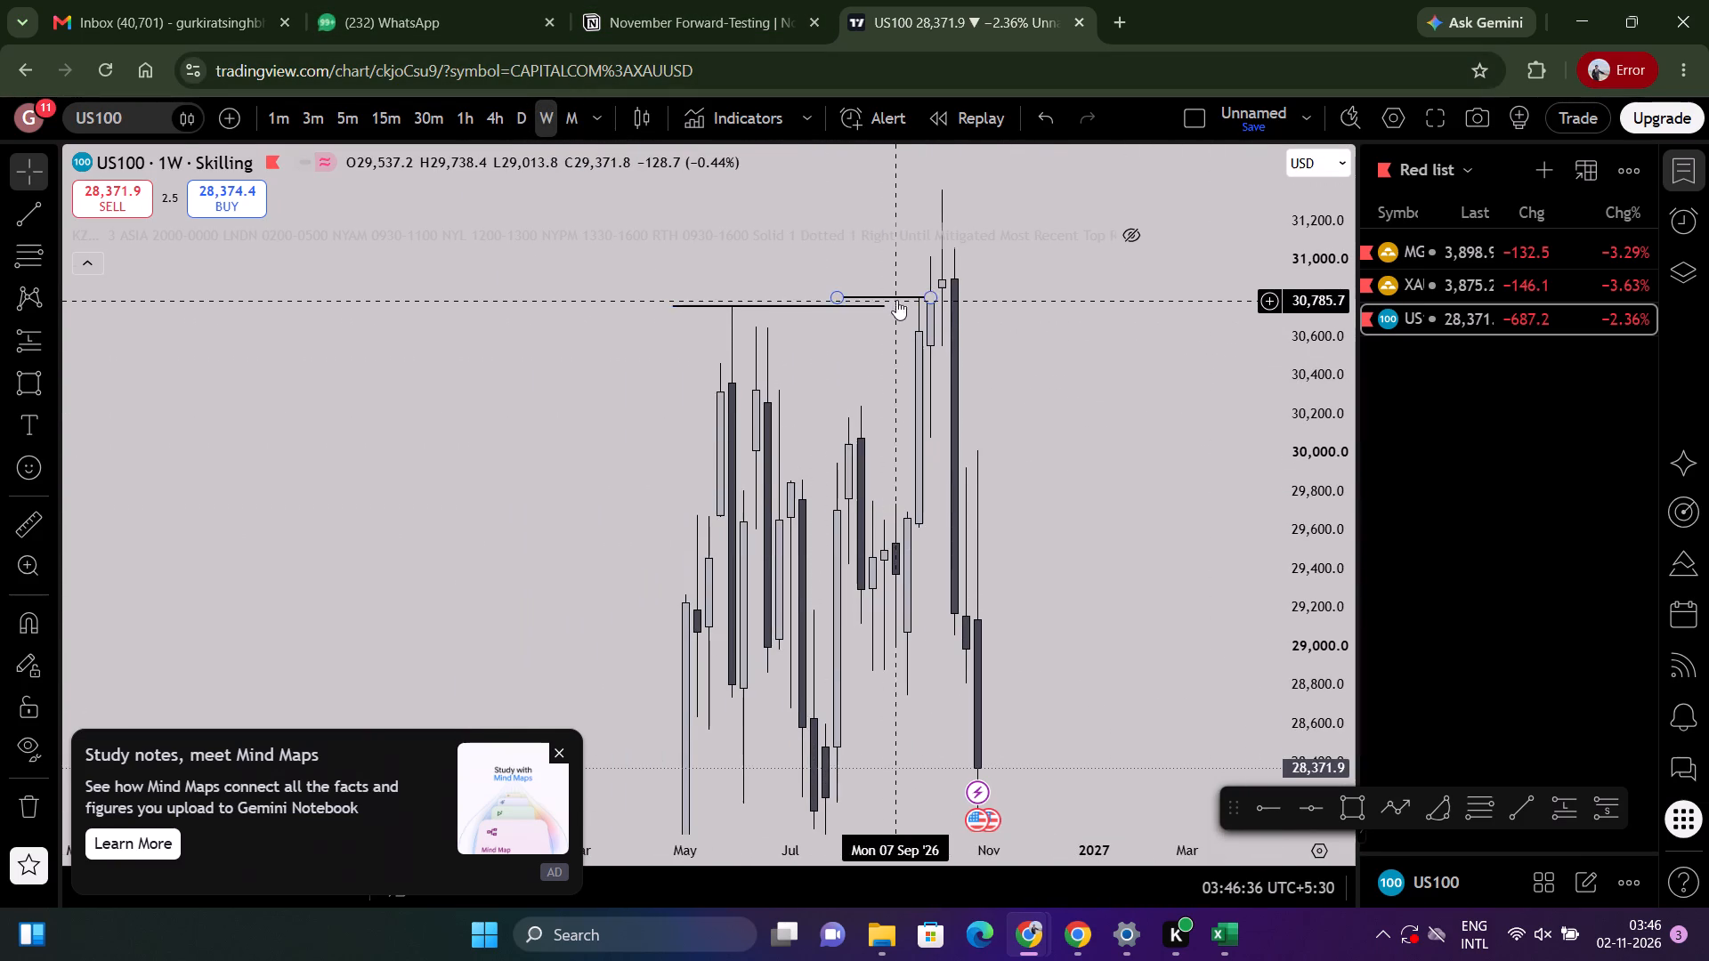
left_click_drag(900, 296, 908, 251)
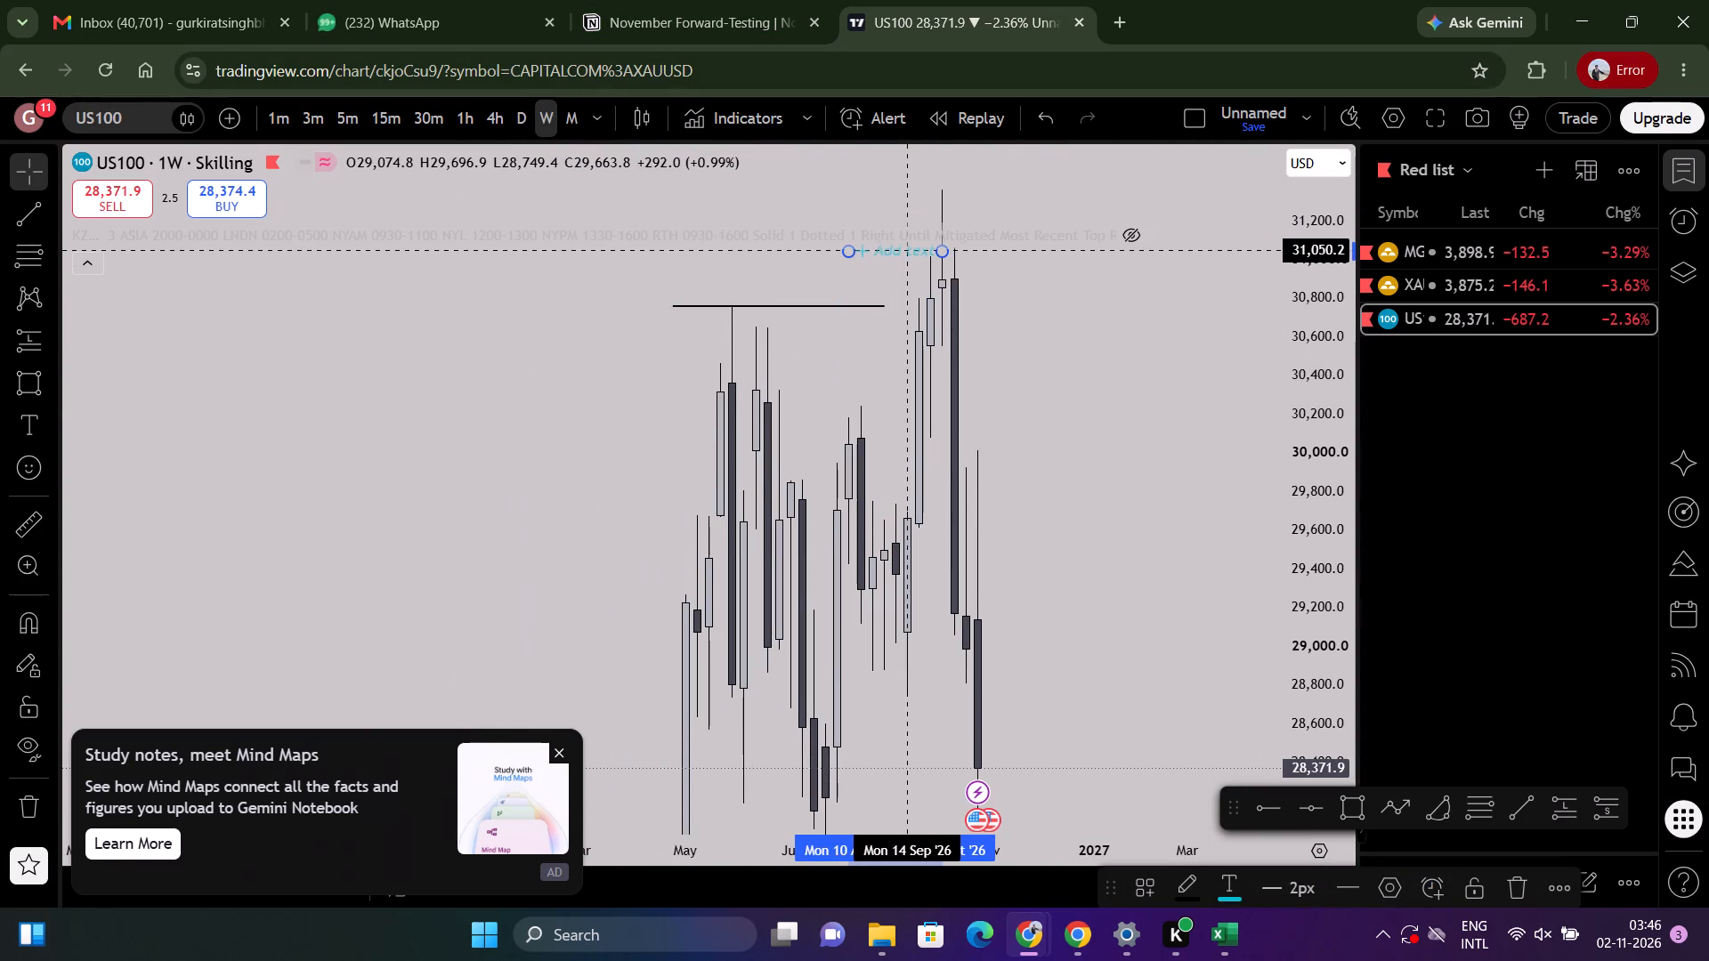
left_click_drag(908, 251, 909, 252)
left_click(1032, 308)
Extend the May–September trendline level at about 30,758 to the late September 2026 weekly candles.
left_click_drag(1130, 373, 1162, 350)
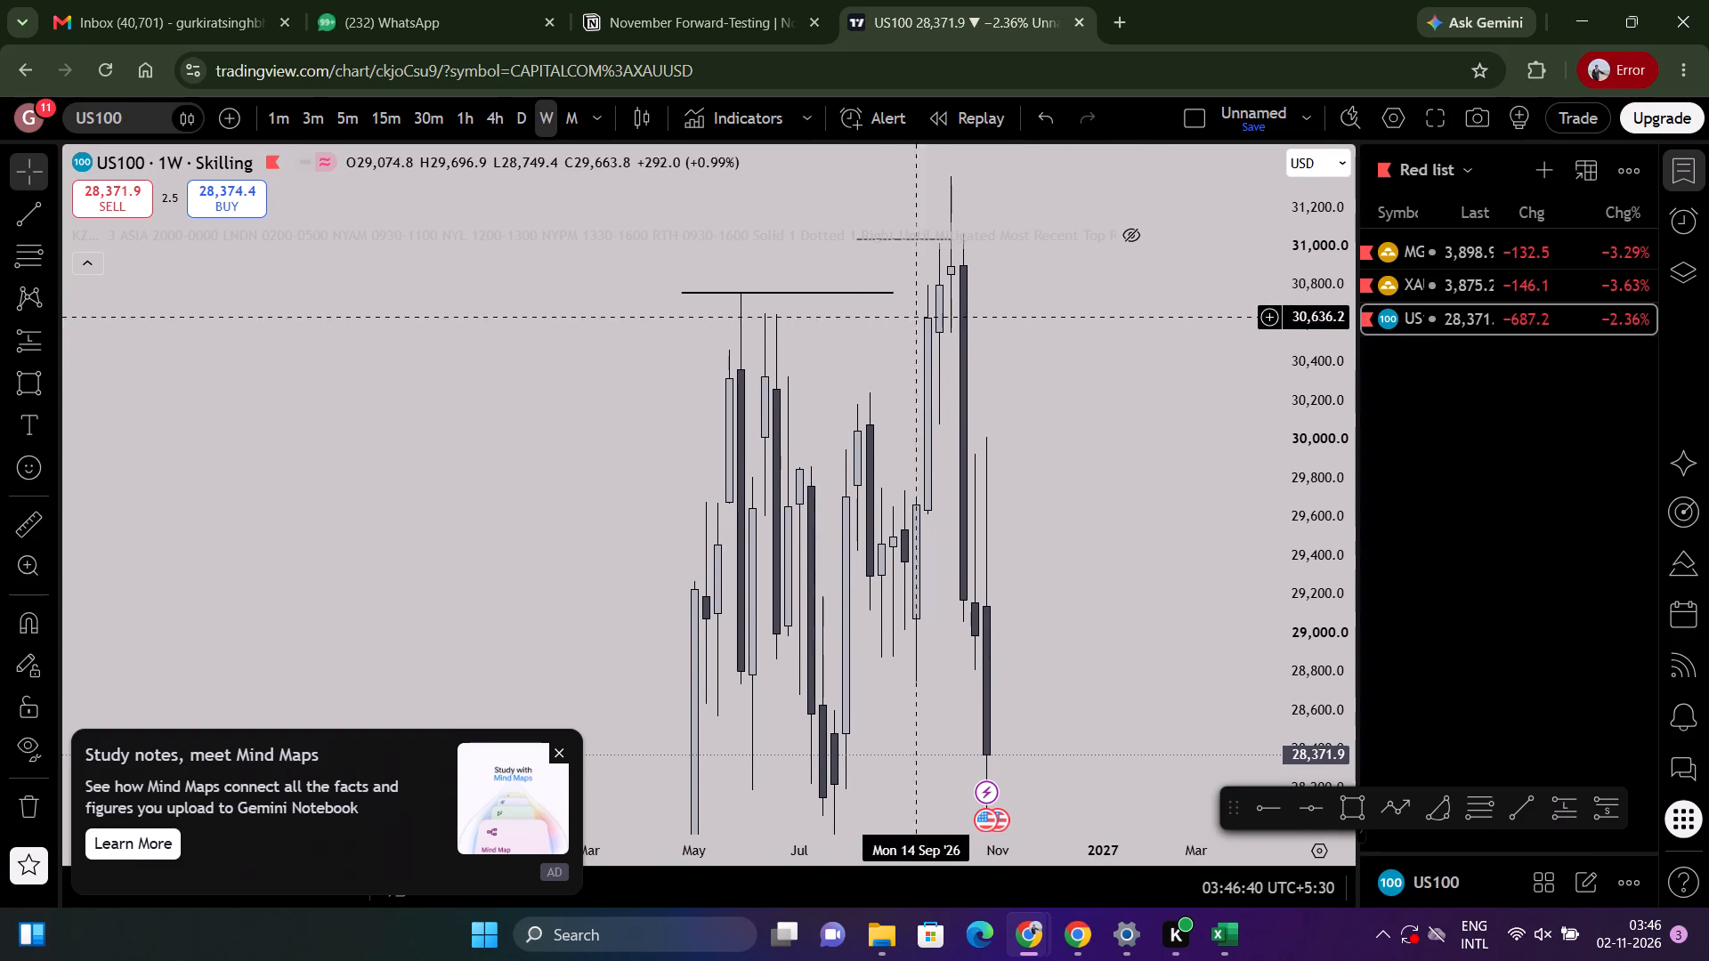
left_click_drag(899, 296, 922, 296)
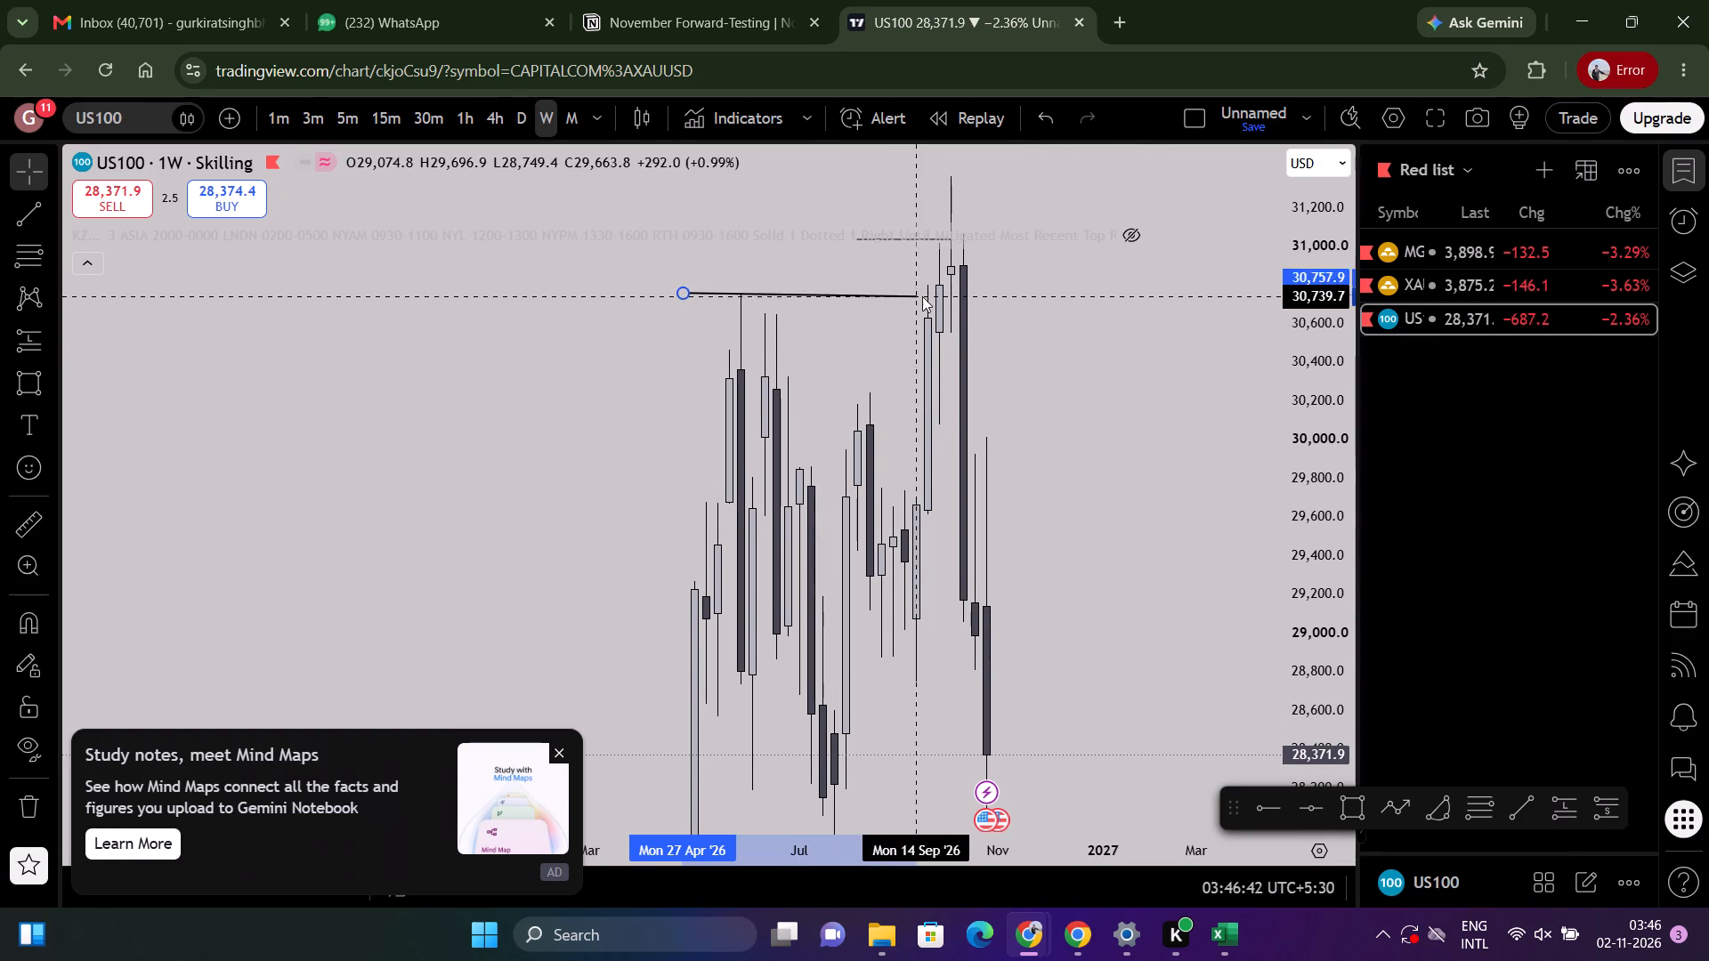
left_click_drag(922, 296, 942, 297)
left_click(928, 295, "shift")
left_click(917, 295, "shift")
left_click(1030, 404)
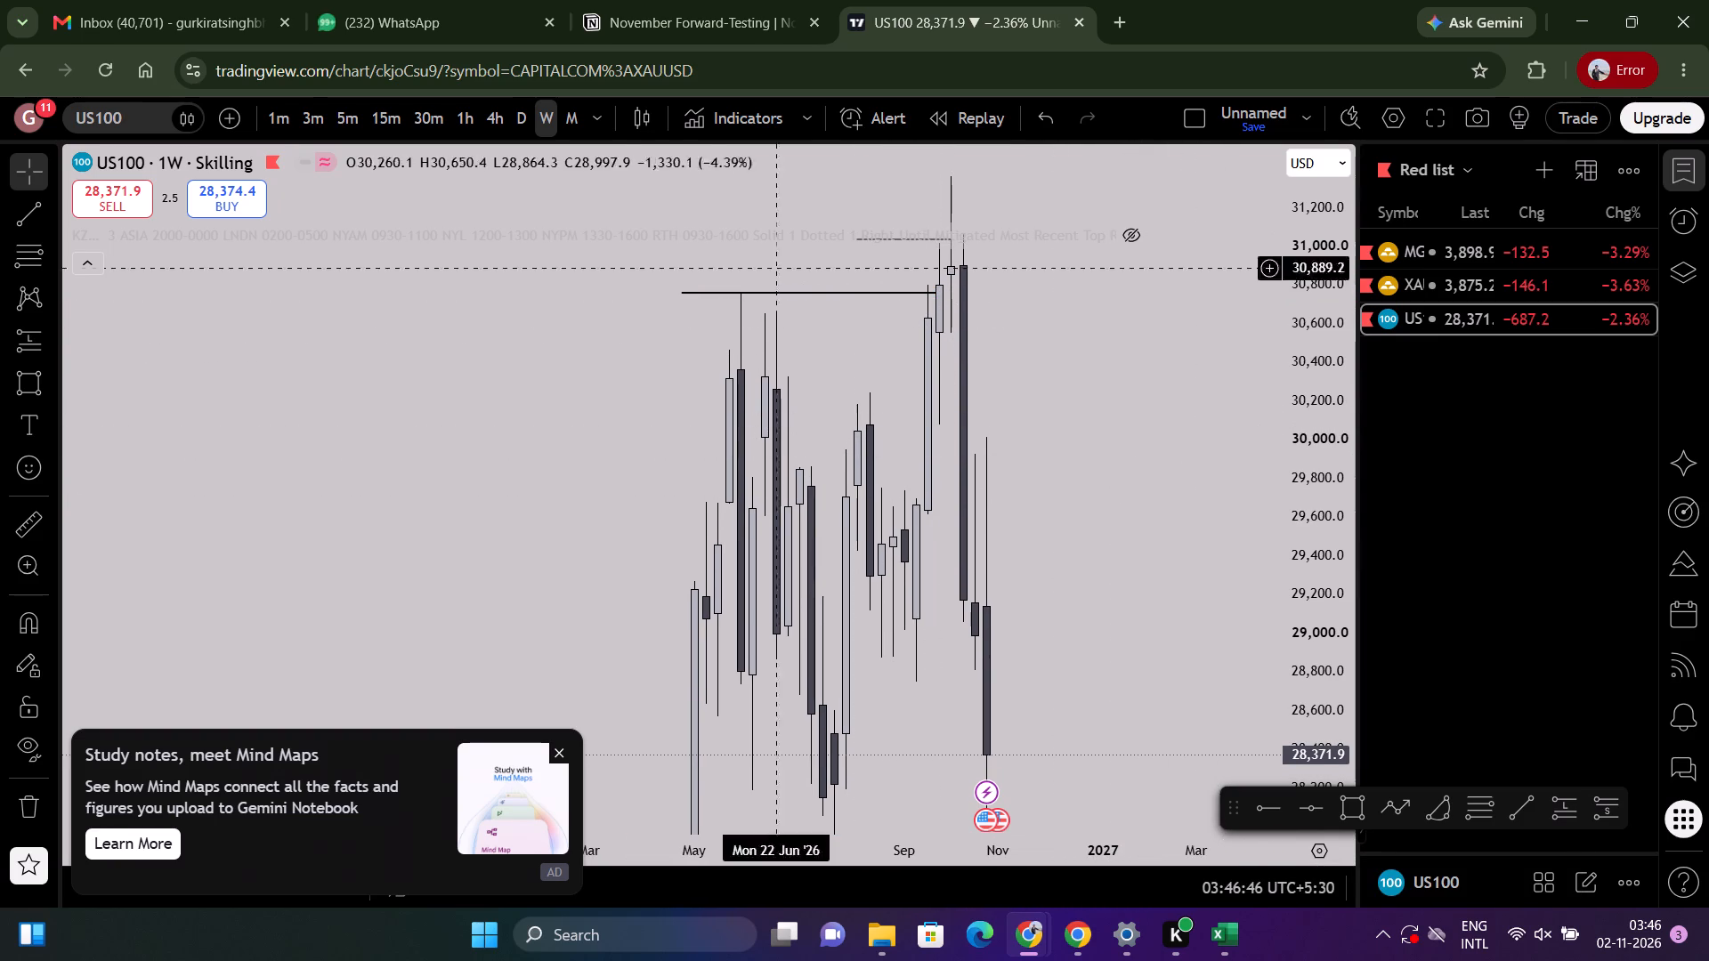
Set US100 to the daily timeframe and place a horizontal ray at the late July 2026 low, about 27,070.
left_click(522, 116)
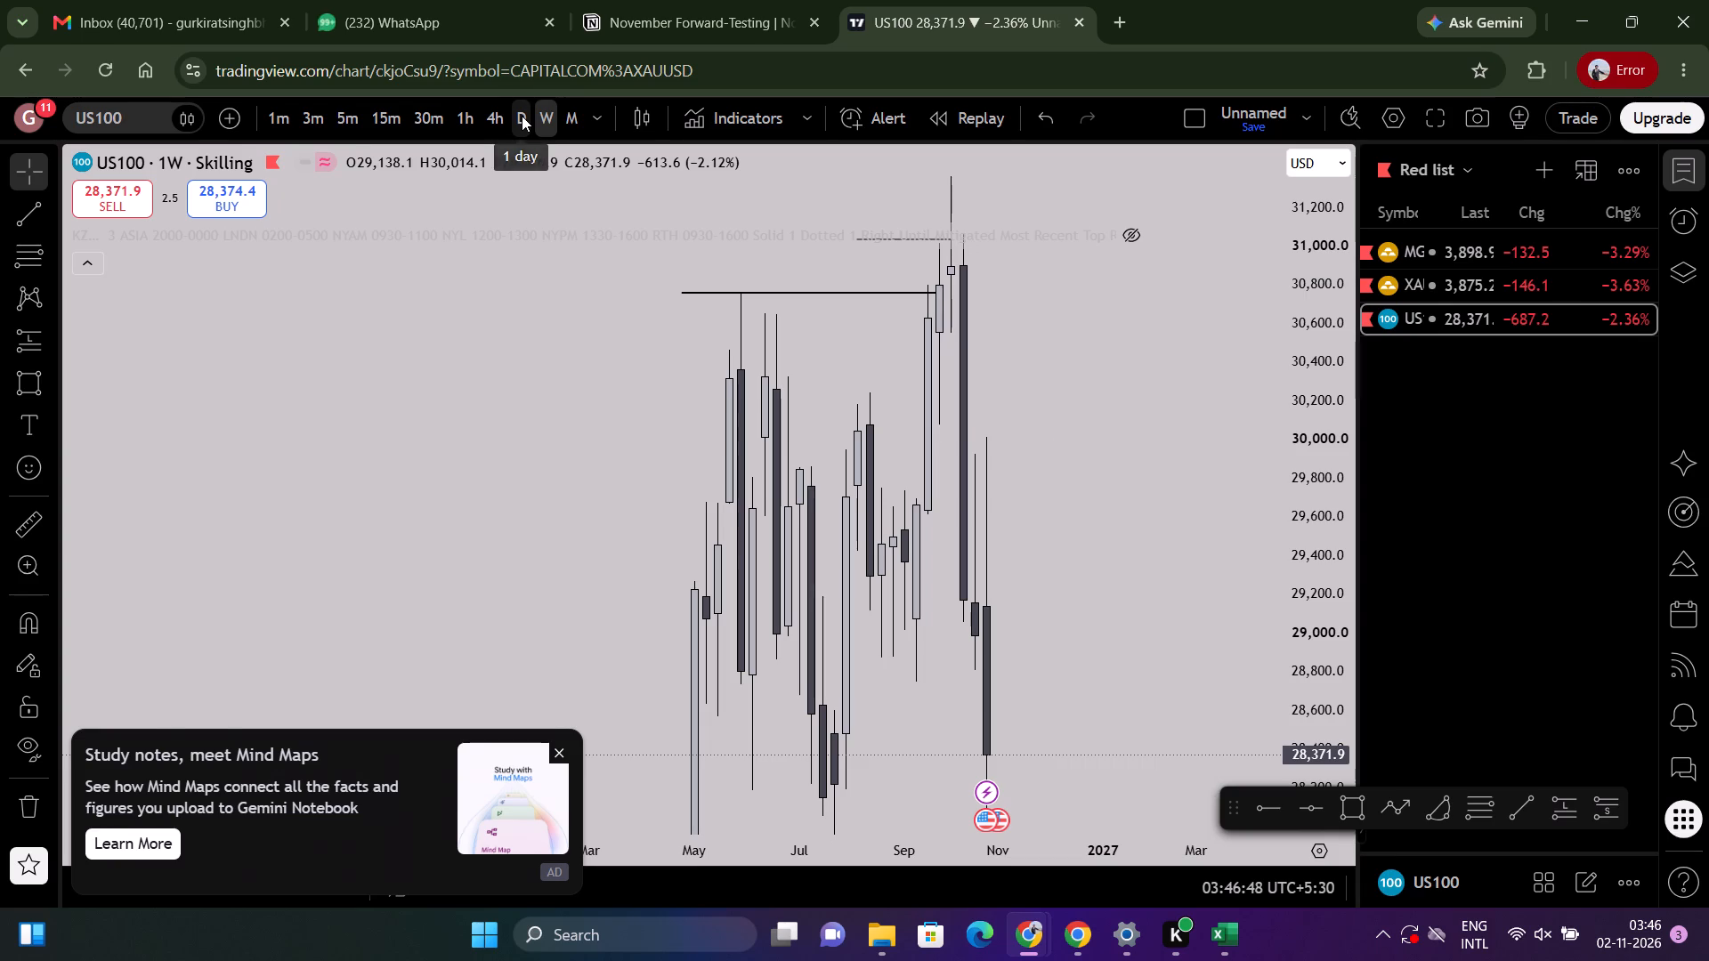
scroll(1113, 552, "down", 3)
left_click_drag(1172, 571, 1147, 316)
scroll(1184, 424, "down", 4)
left_click_drag(1203, 547, 1214, 440)
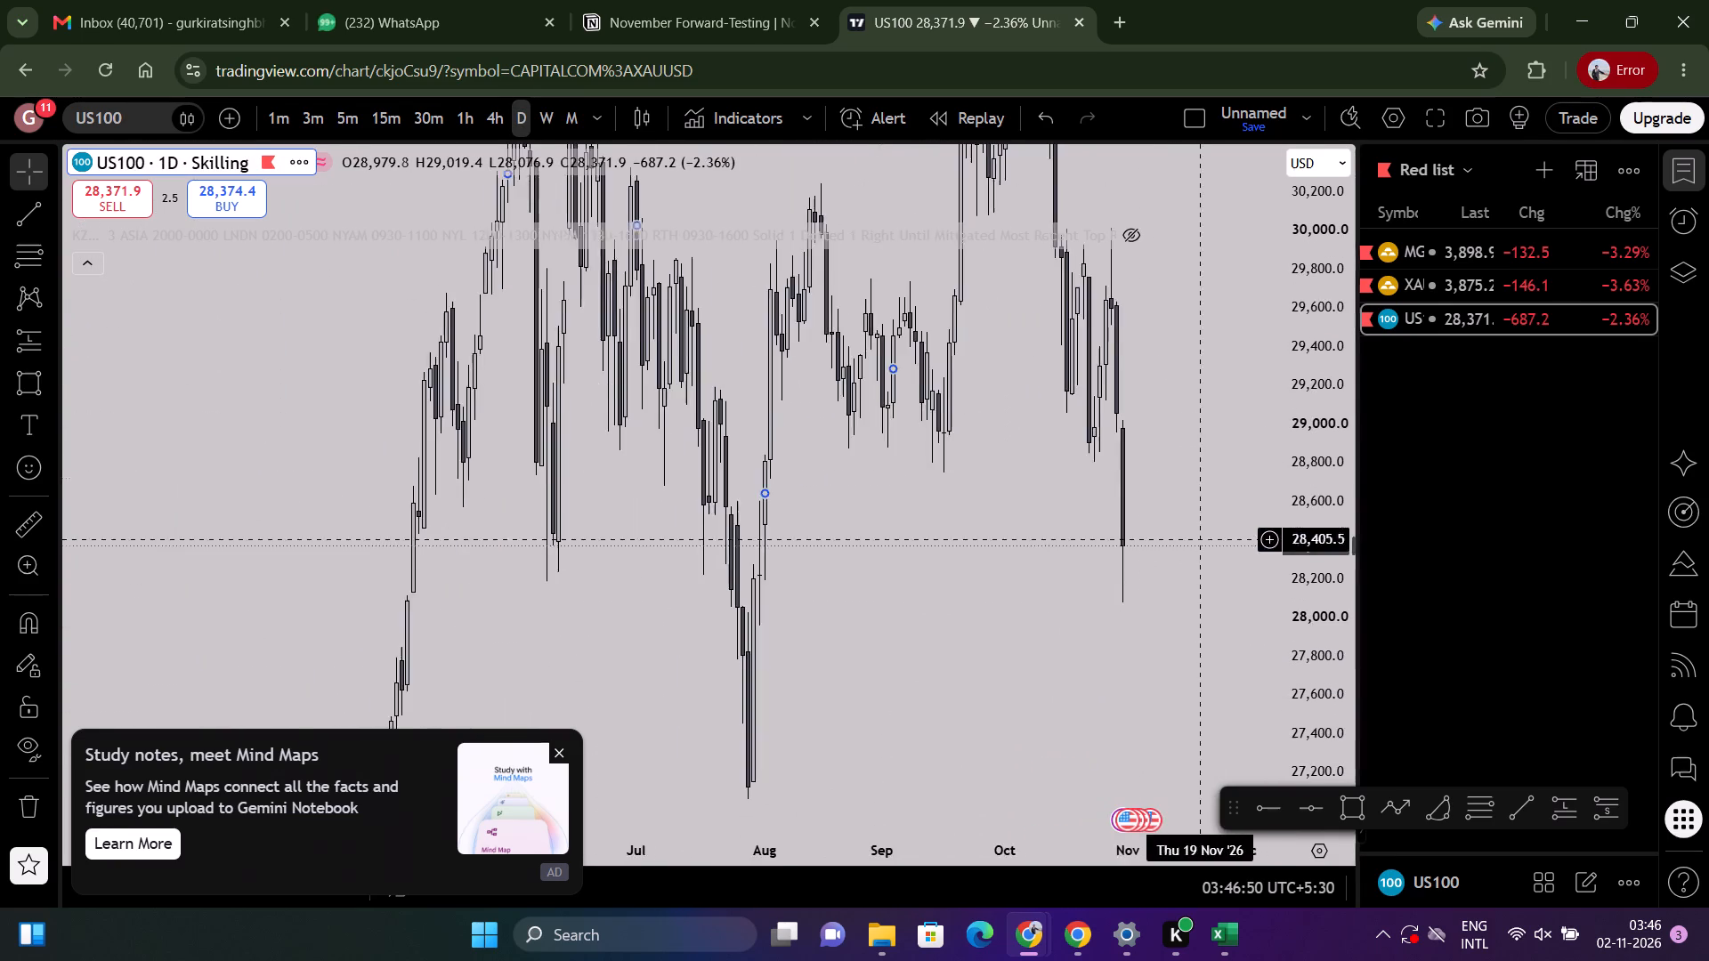
left_click_drag(1214, 440, 1220, 361)
left_click_drag(1310, 464, 1294, 537)
scroll(1061, 522, "up", 3)
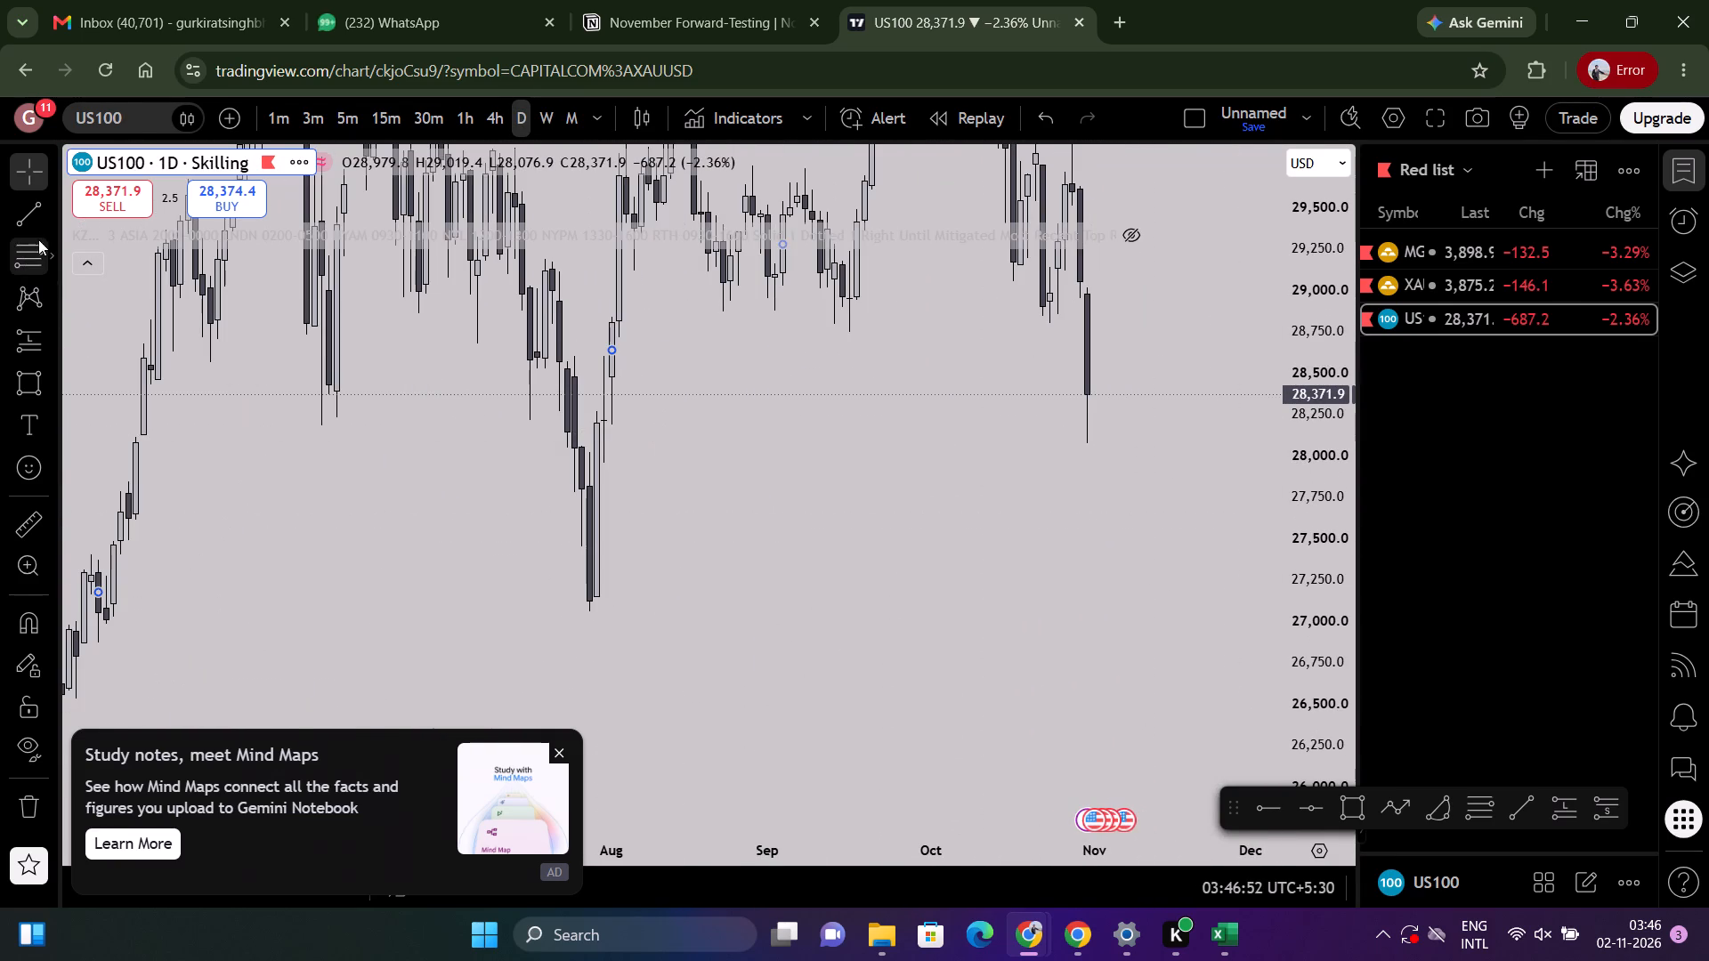
left_click(50, 216)
left_click(145, 418)
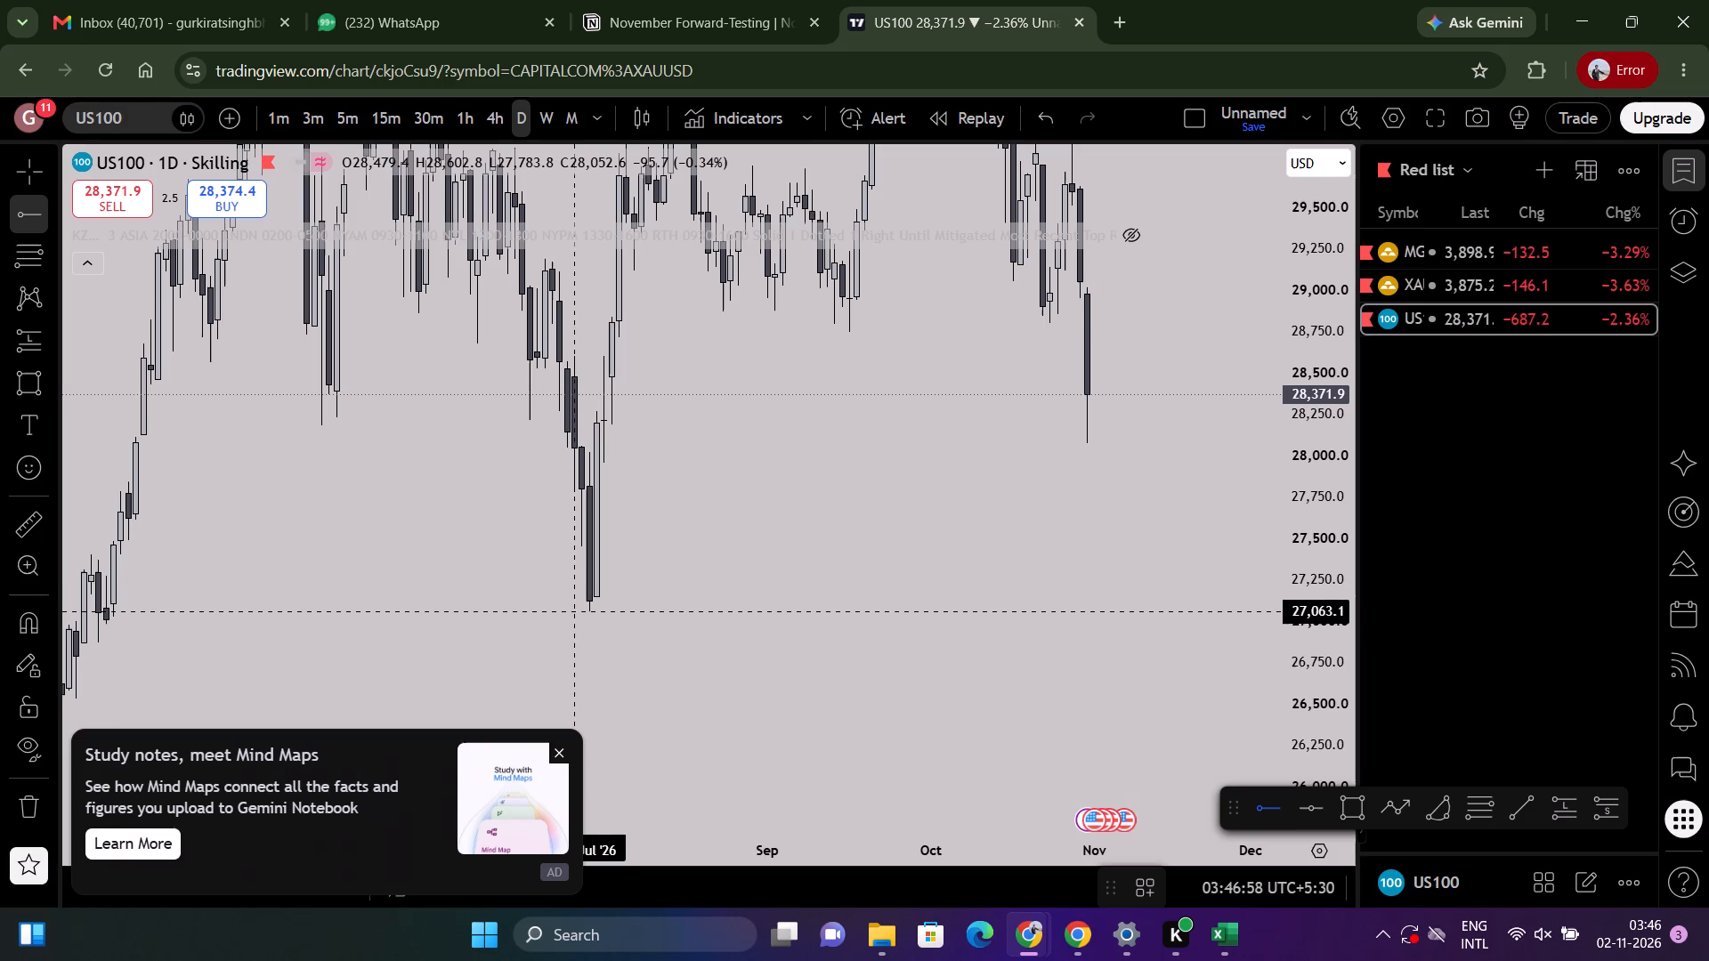
triple_click(579, 610)
Label the horizontal ray "Daily DOL".
double_click(620, 613)
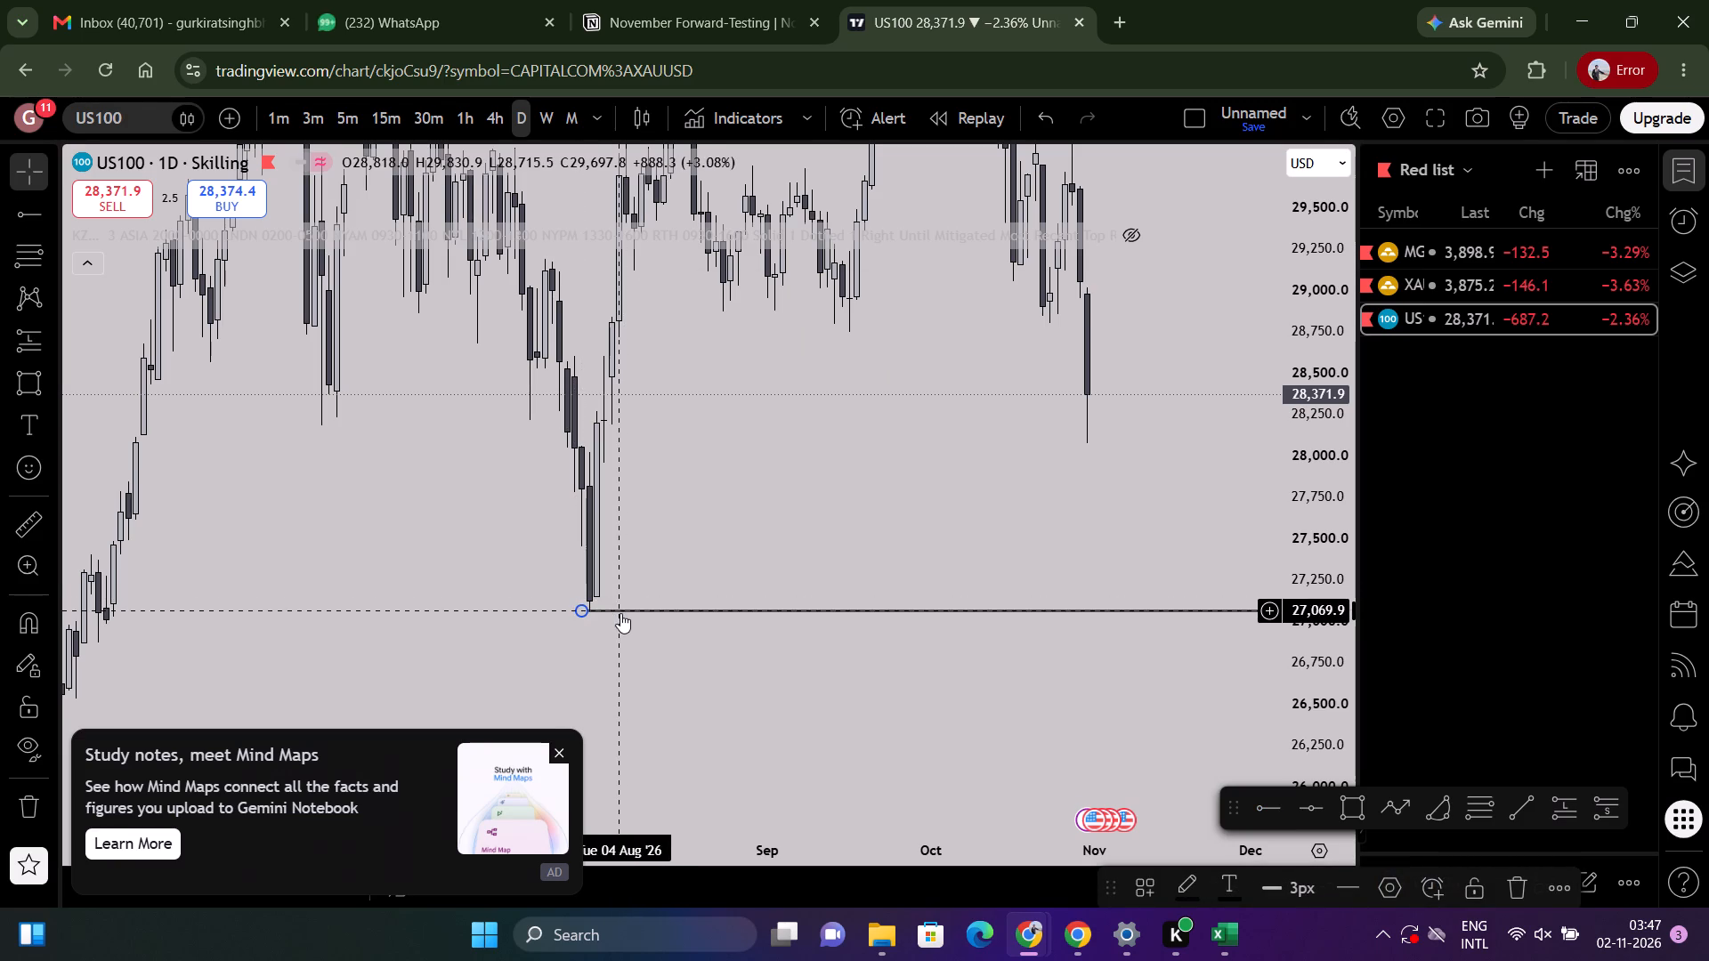
left_click(699, 486)
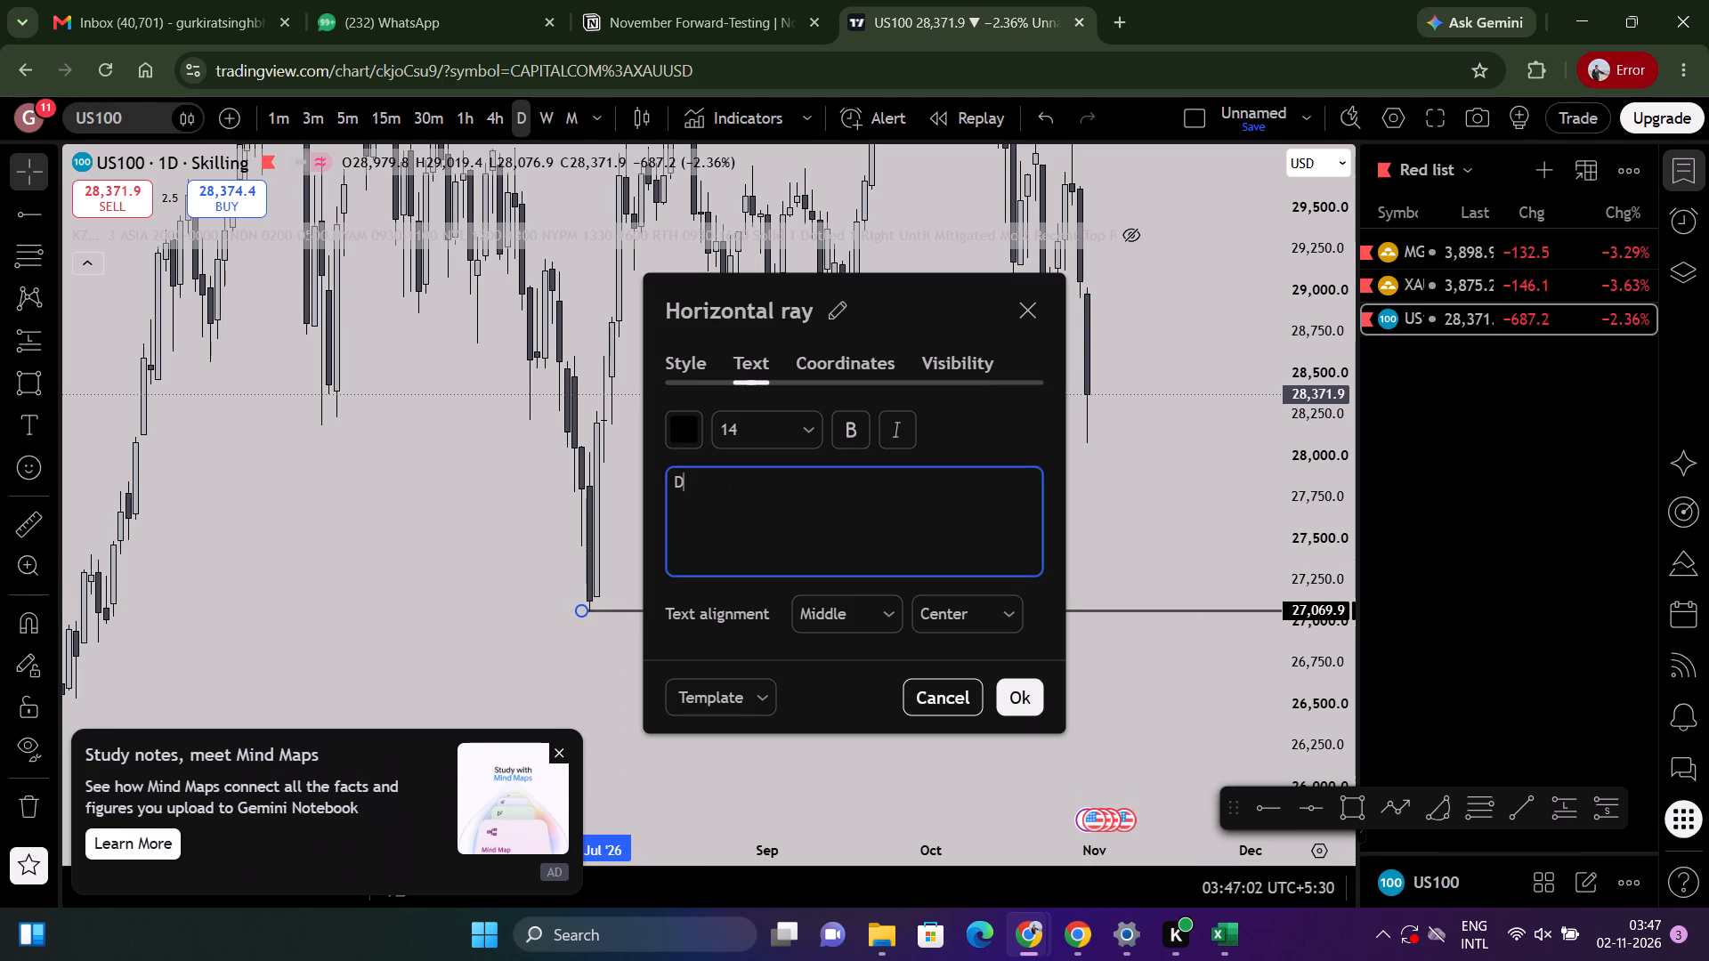
type("DOL")
left_click(1025, 701)
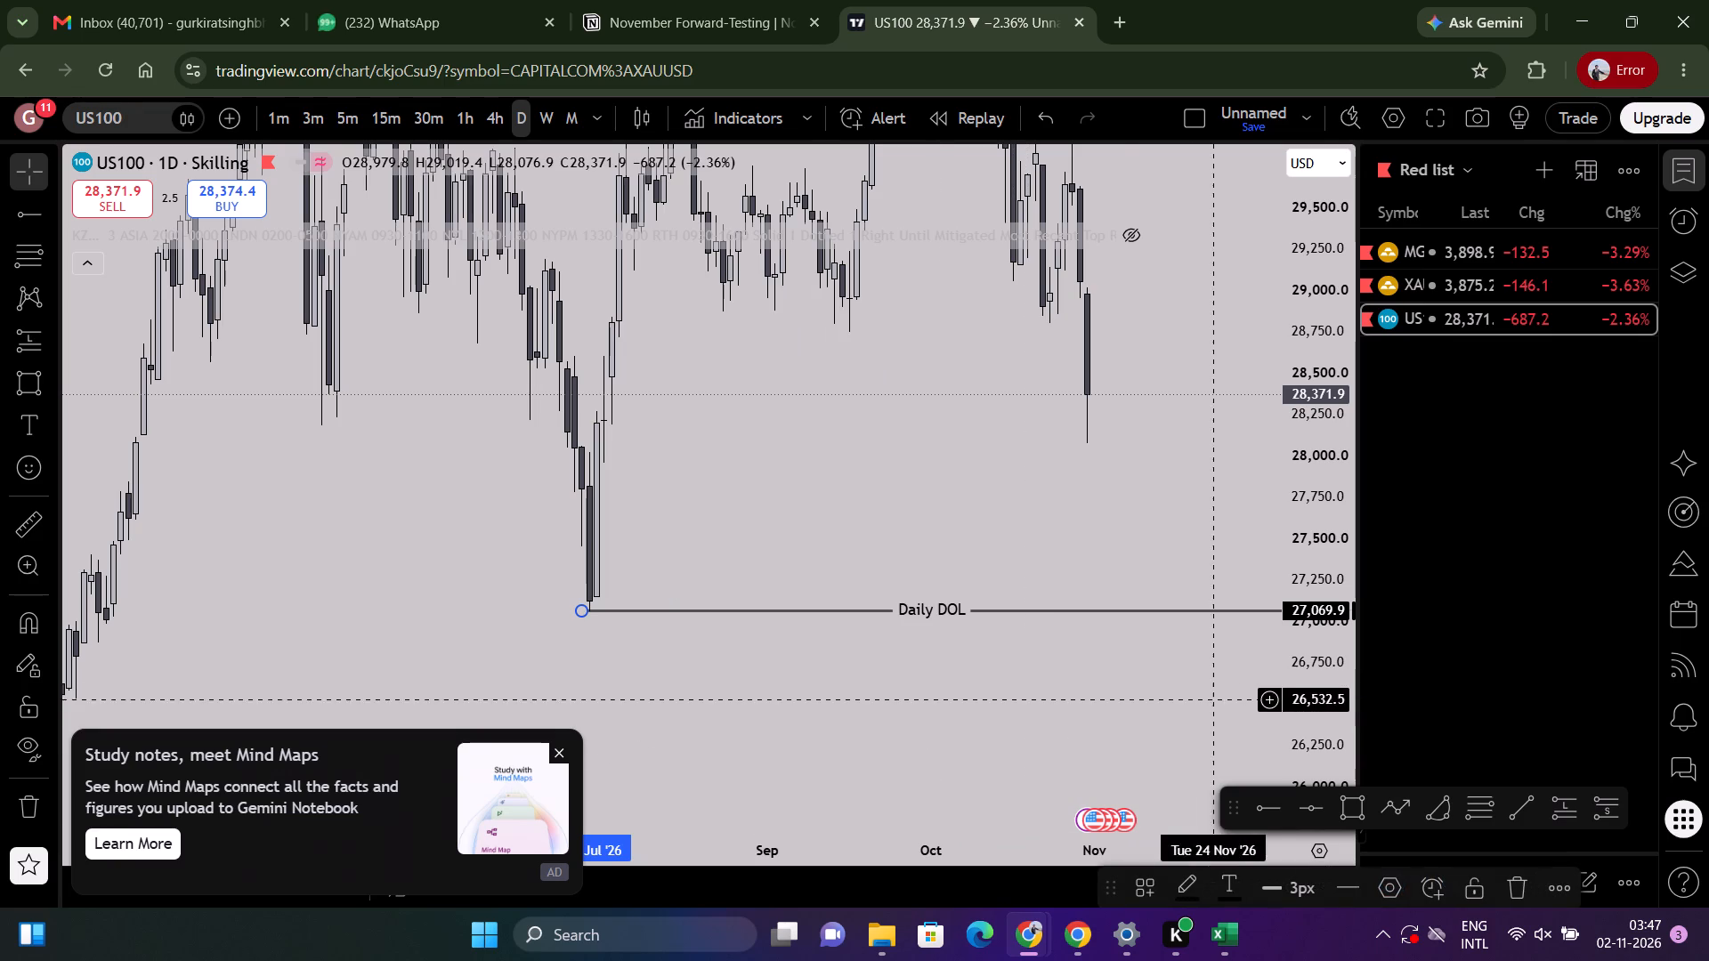
Move the Daily DOL ray down to about 27,054.5, just under the late July low's wick.
left_click_drag(1312, 725, 1314, 463)
scroll(1038, 503, "up", 3)
left_click_drag(977, 542, 1074, 358)
left_click(886, 454)
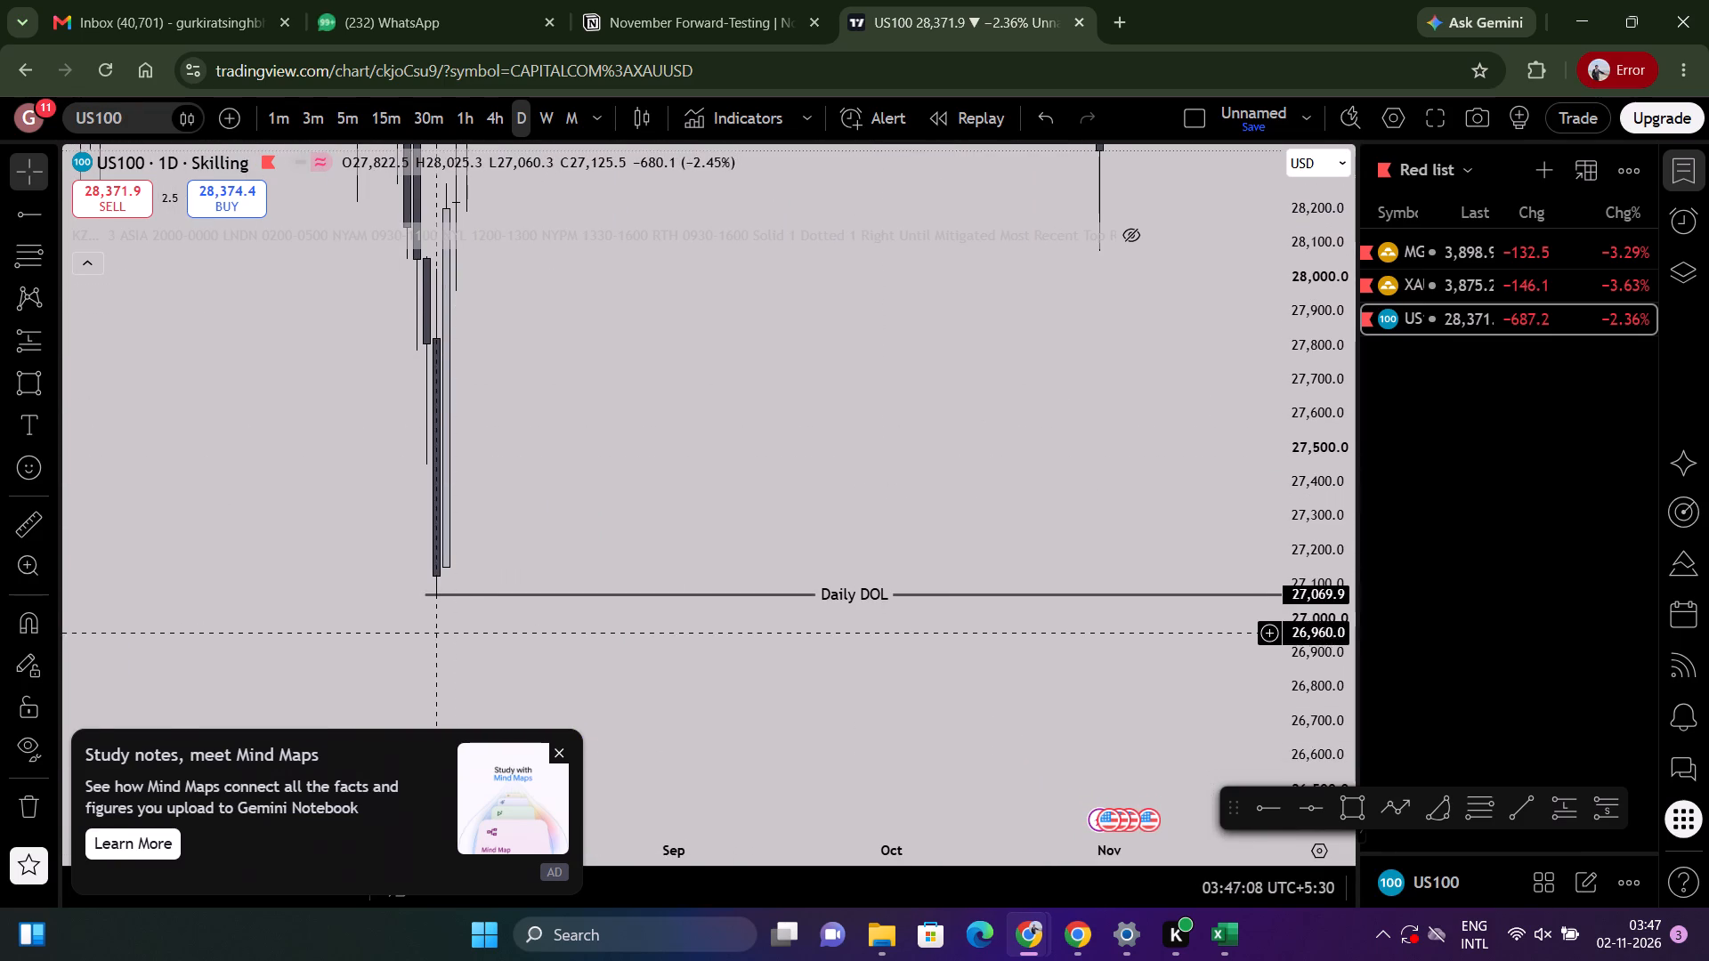
left_click(426, 601)
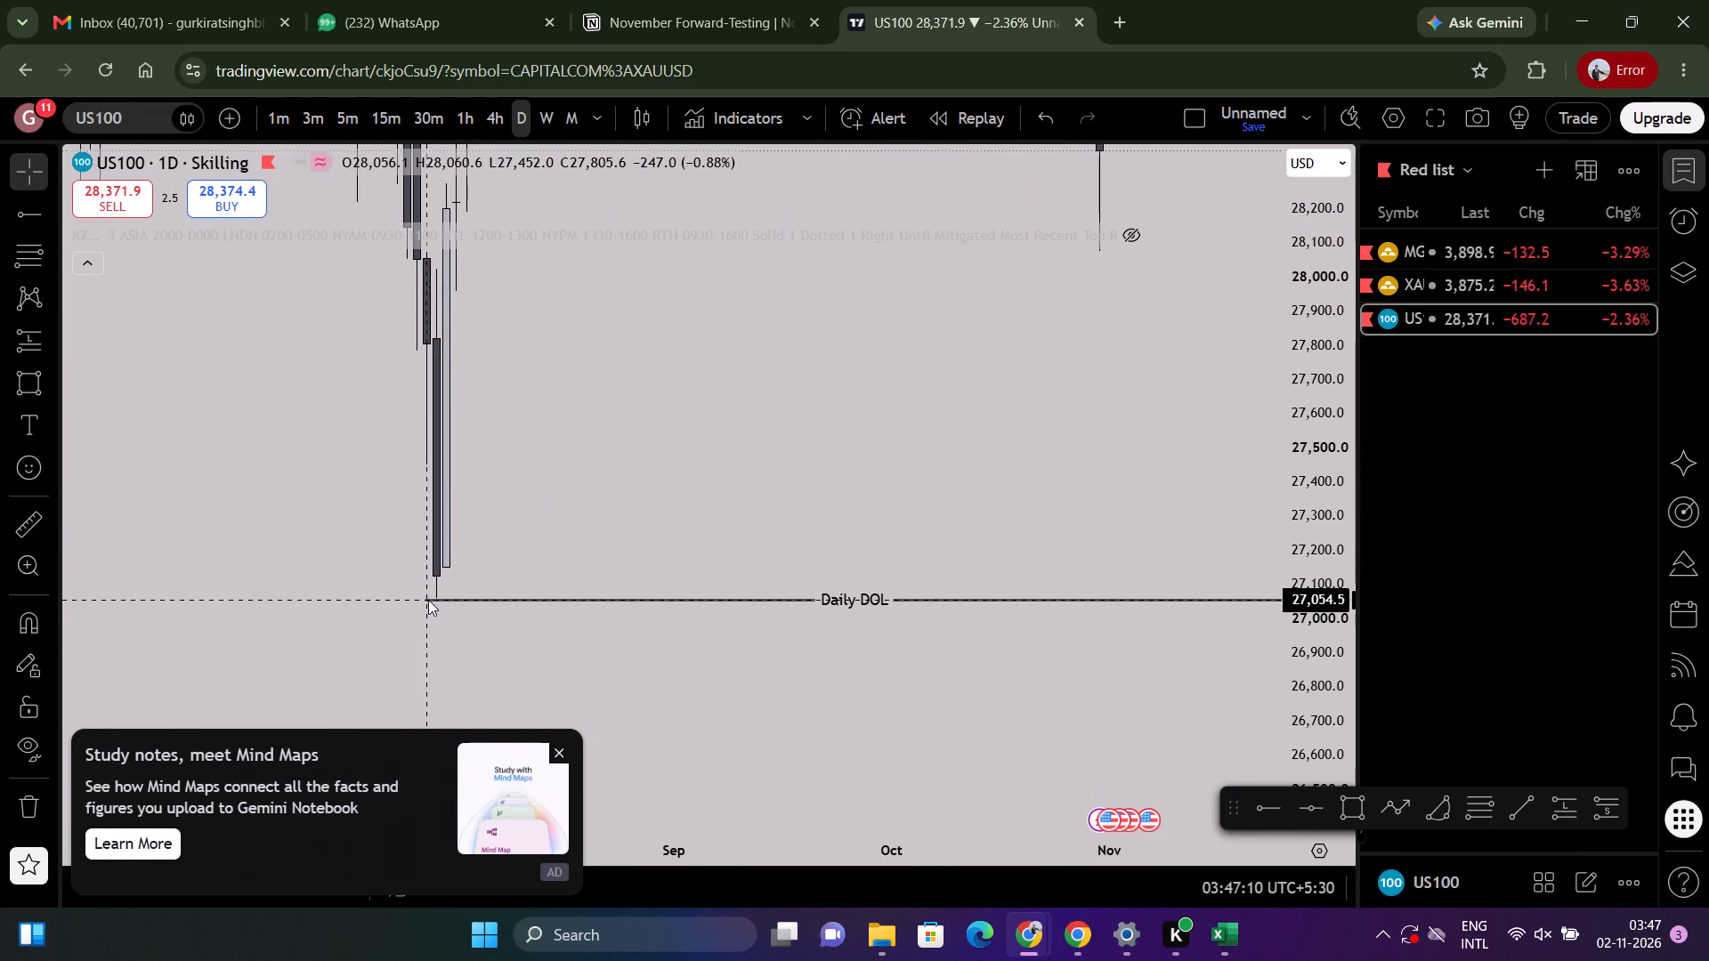
Place a horizontal ray on the US100 daily chart at the 30 October 2026 candle's low, about 28,076.1.
left_click(597, 520)
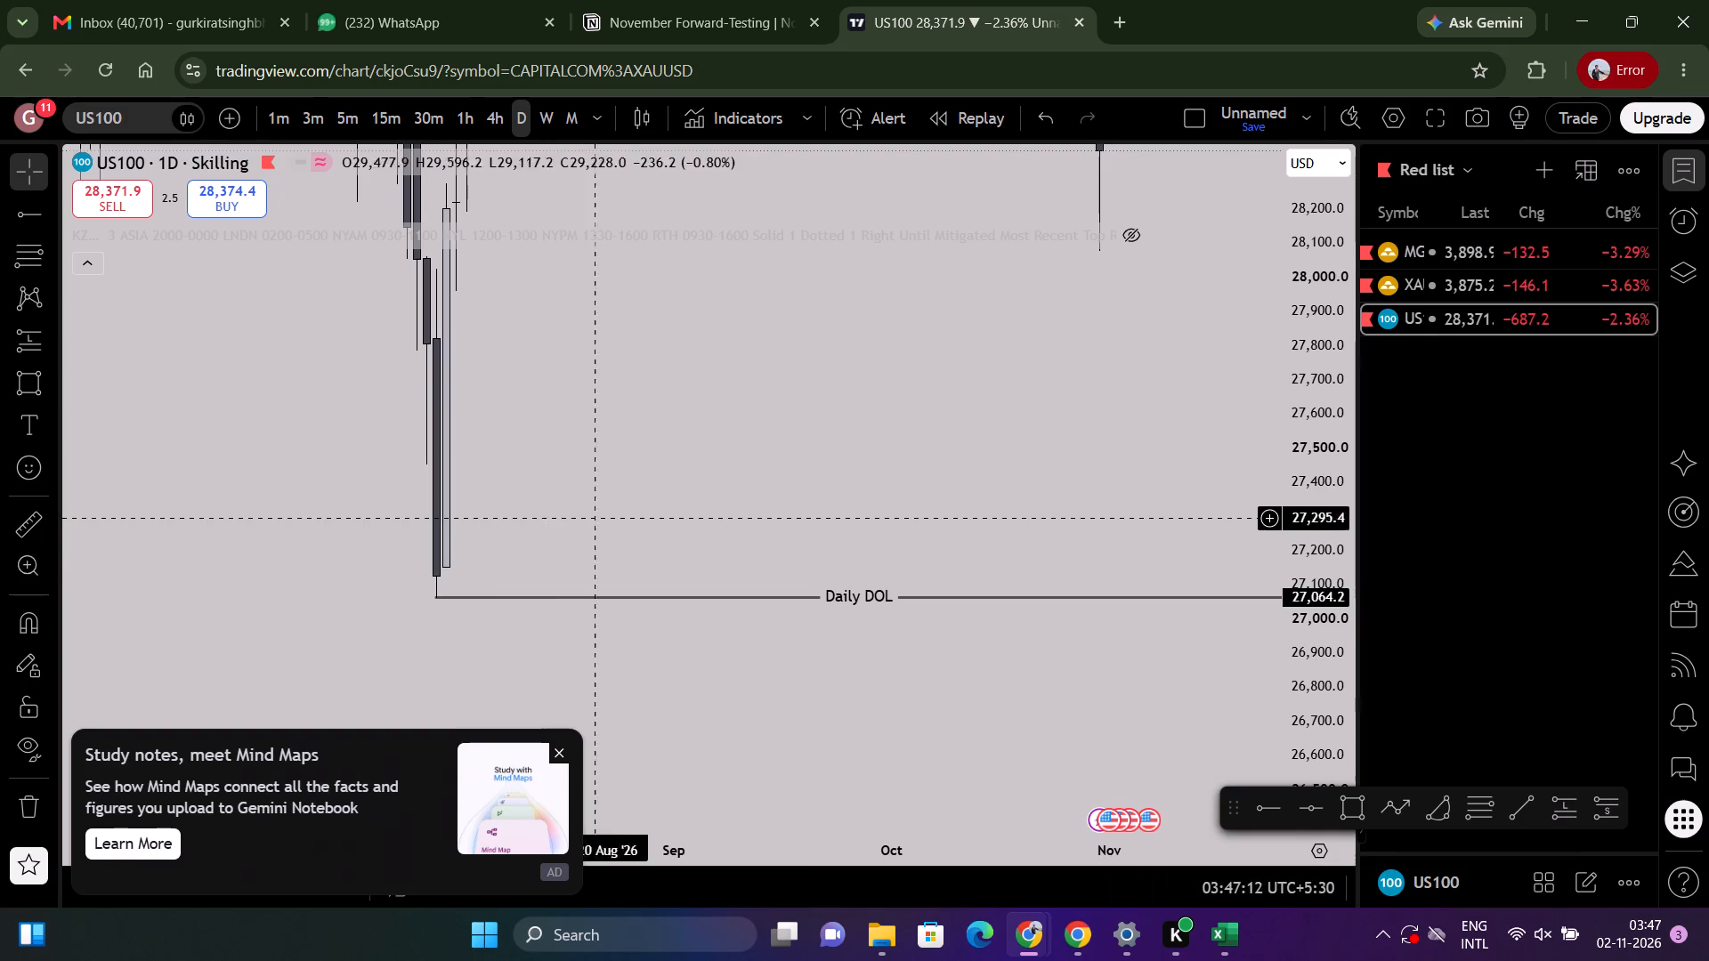
left_click_drag(826, 361, 862, 690)
left_click_drag(1305, 513, 1242, 699)
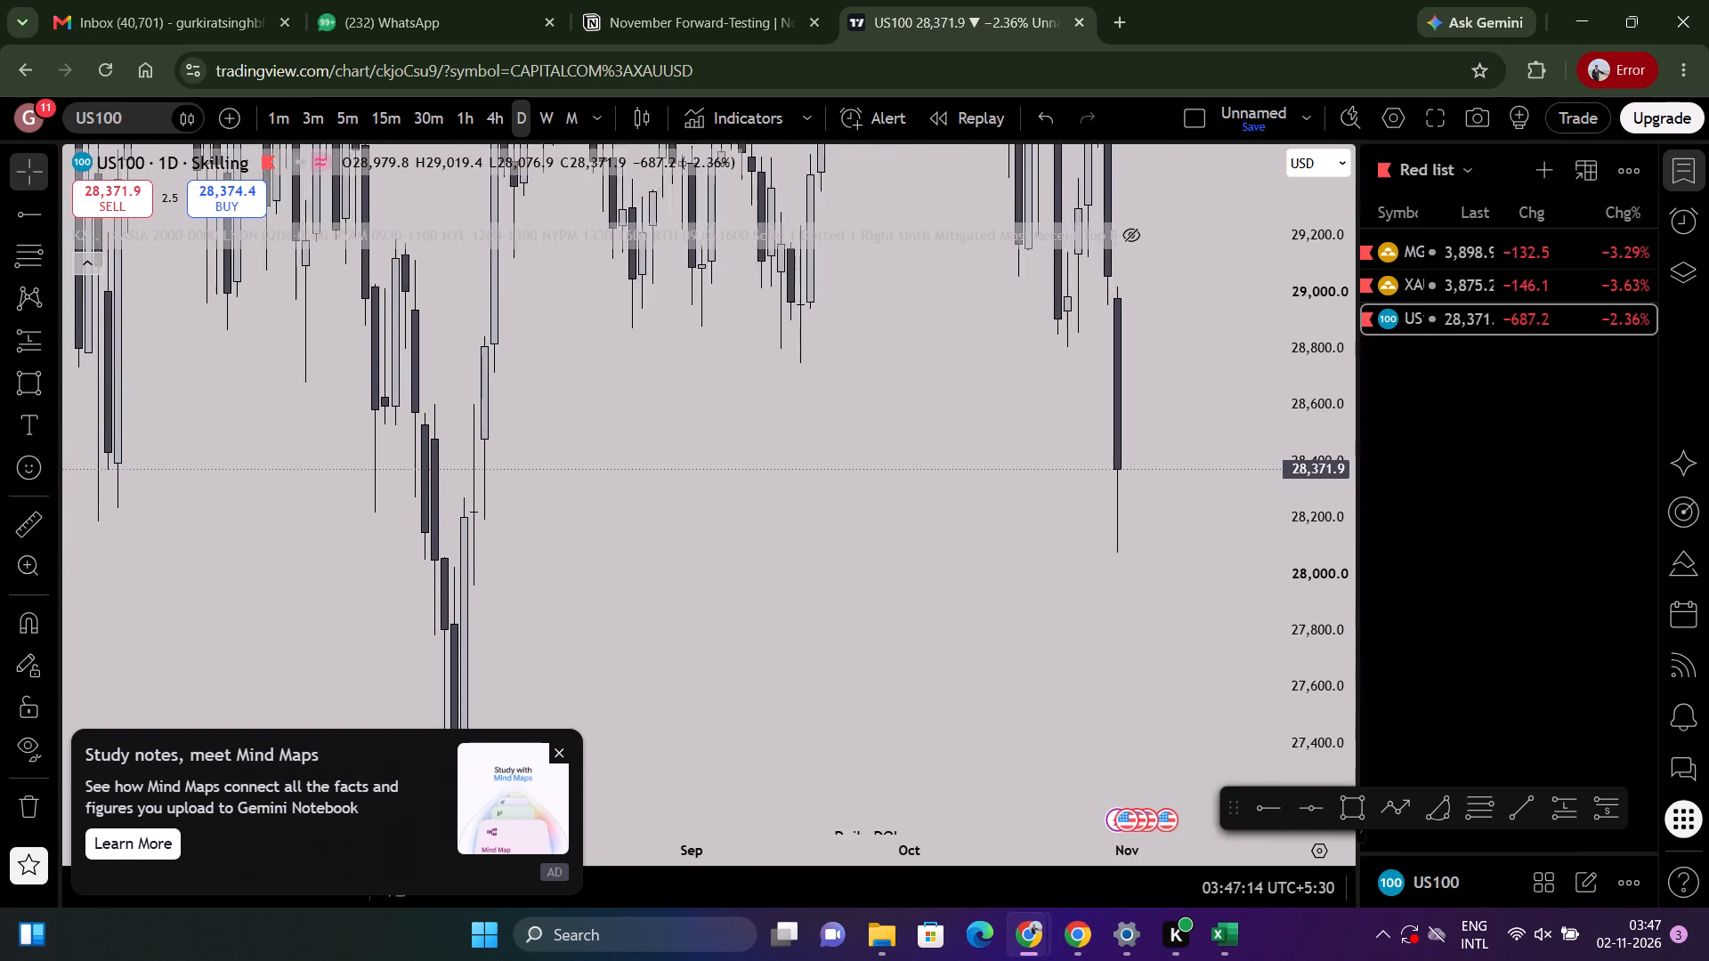
left_click_drag(1242, 699, 1164, 798)
scroll(1025, 551, "down", 2)
left_click_drag(1315, 611, 1267, 262)
scroll(1143, 343, "up", 2)
left_click_drag(1103, 393, 1098, 577)
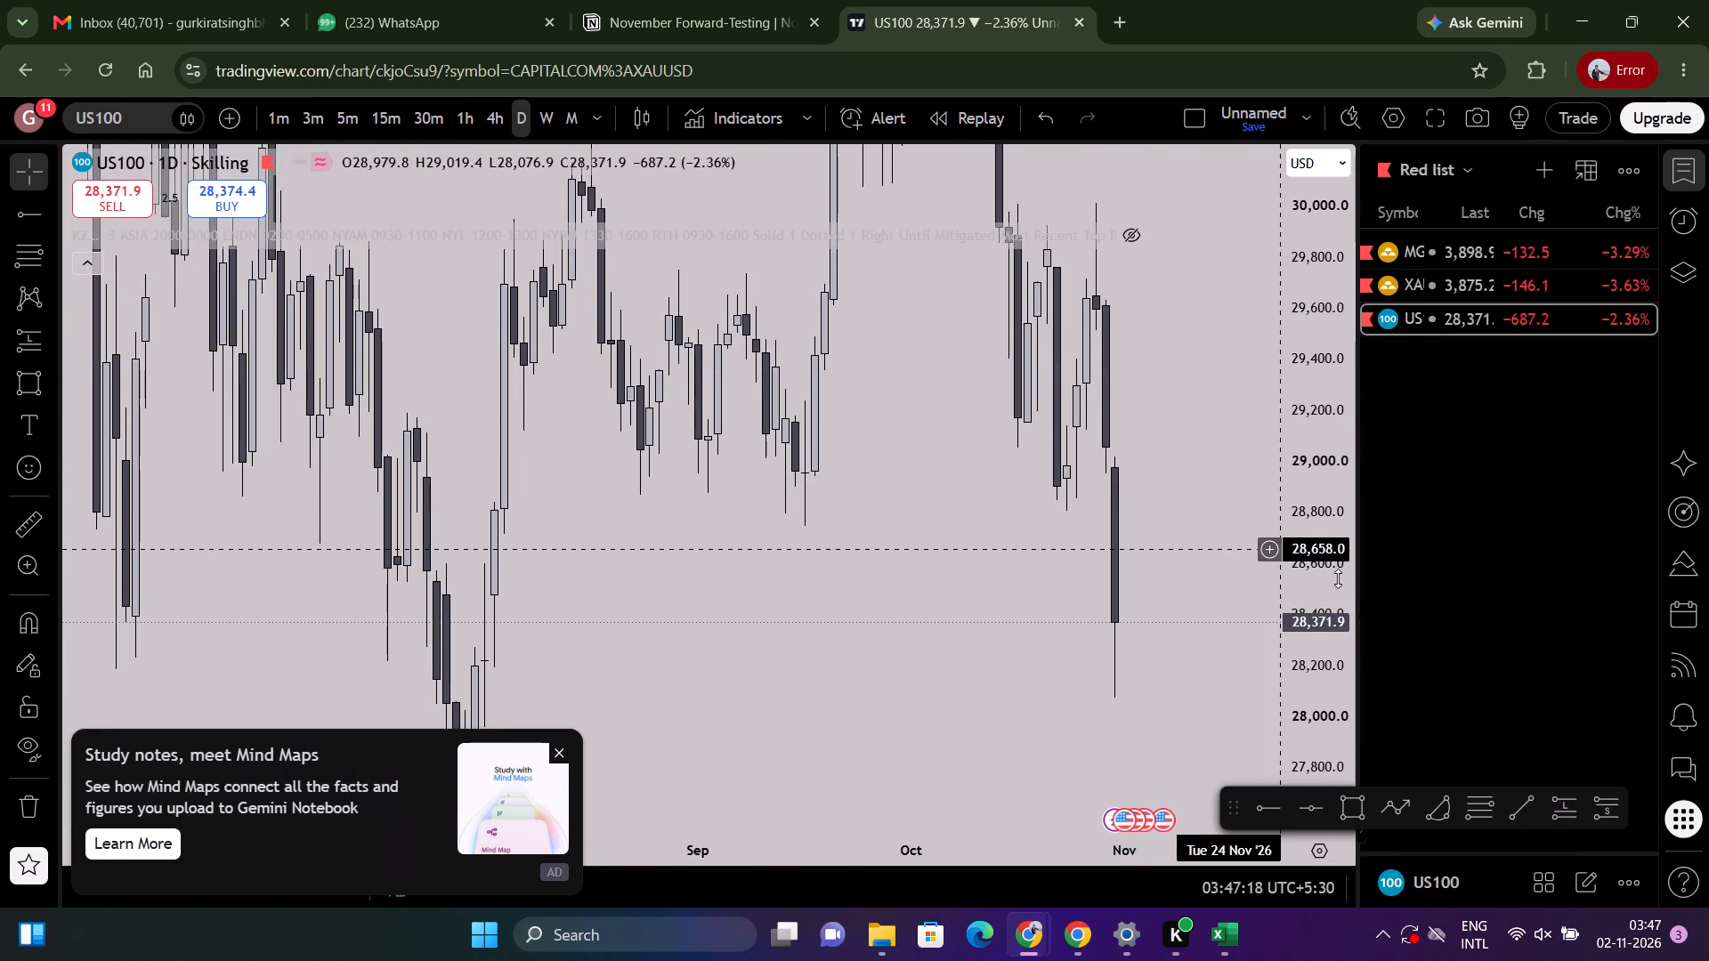
left_click_drag(1338, 578, 1337, 567)
left_click_drag(1214, 568, 1308, 304)
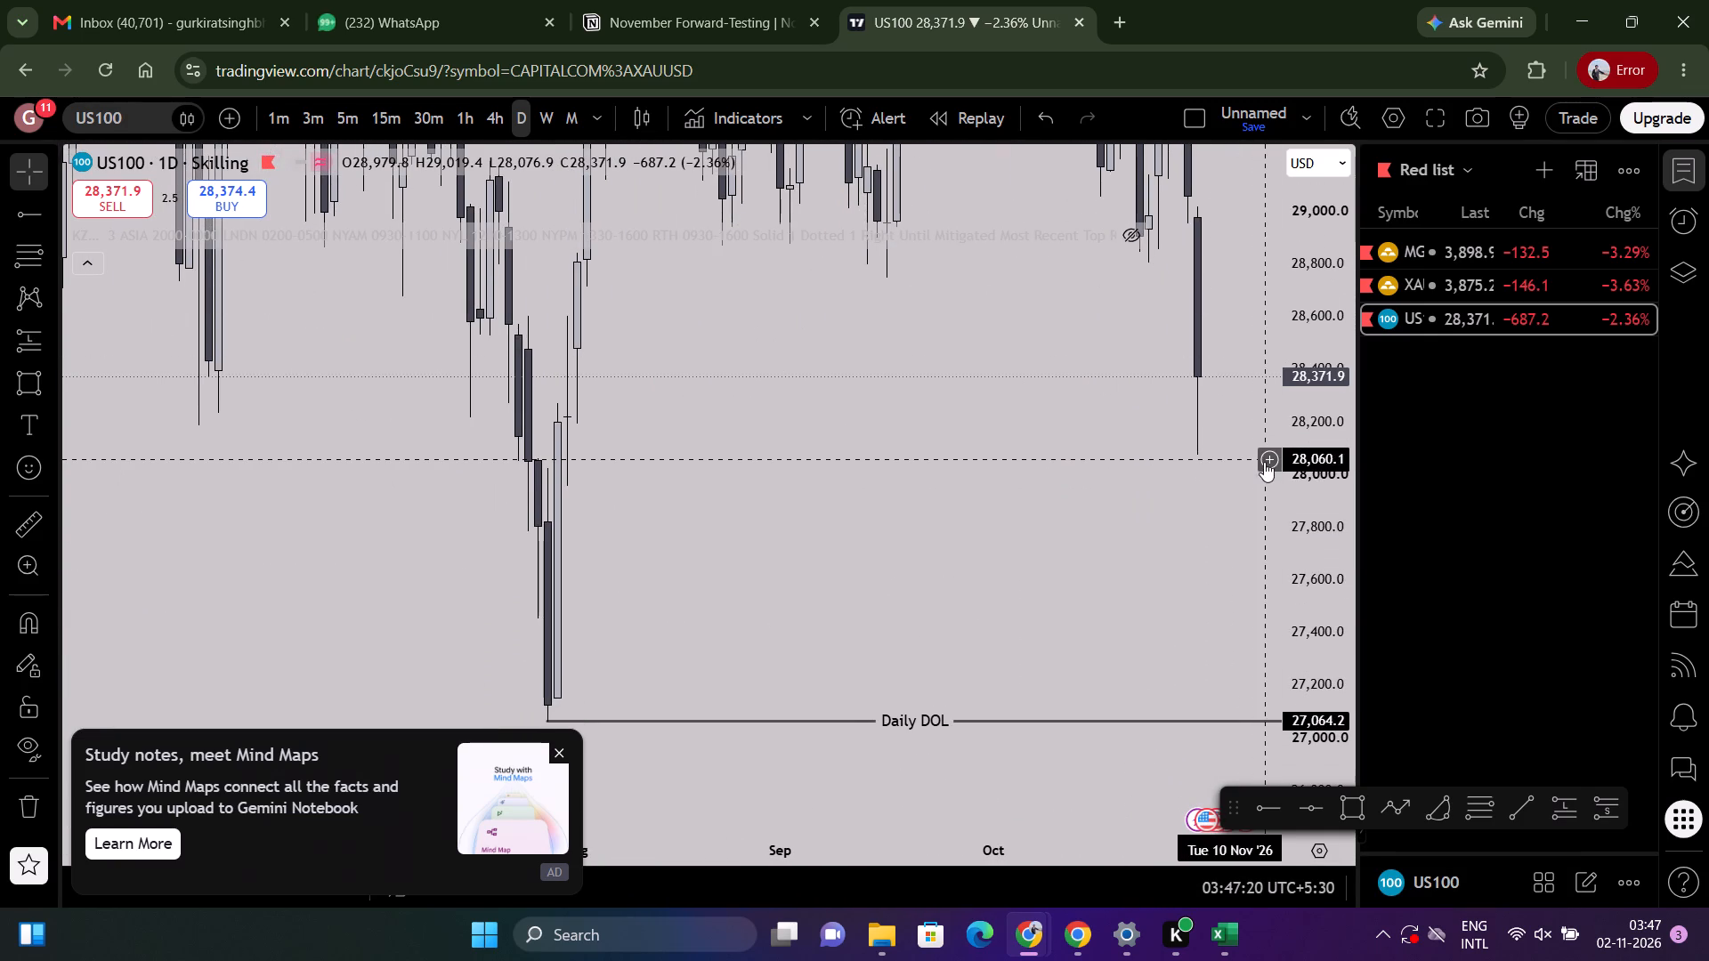
scroll(1236, 409, "down", 3)
scroll(1243, 417, "up", 3)
left_click_drag(1167, 483, 1167, 518)
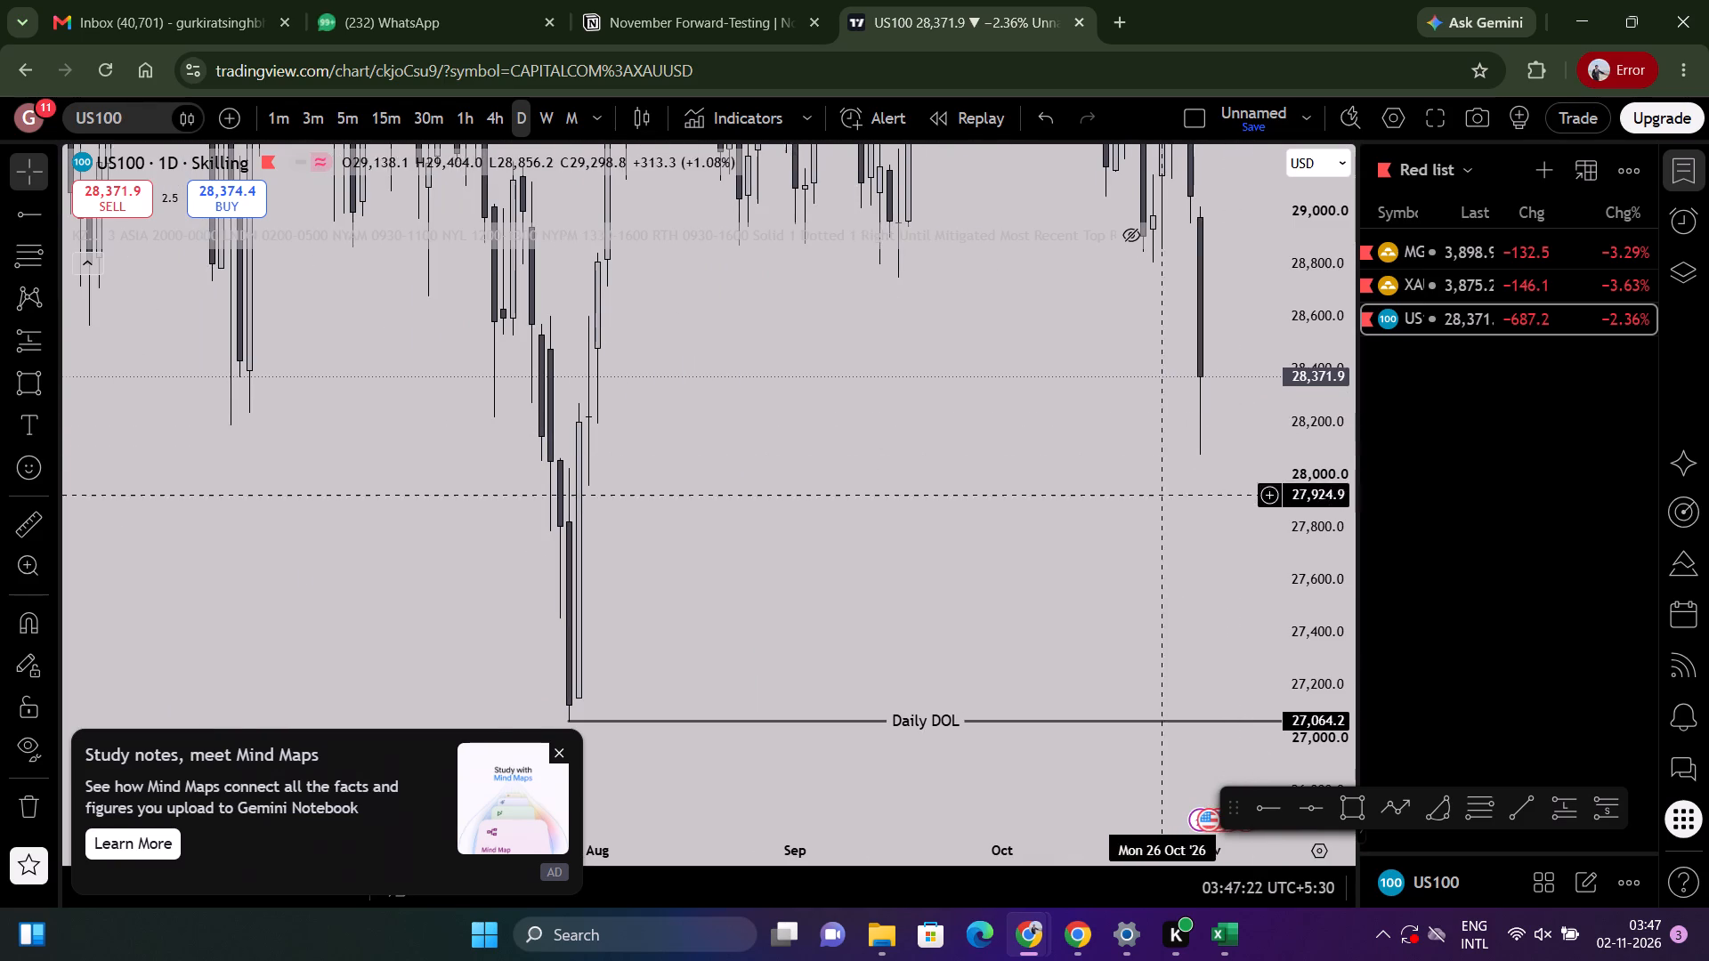
left_click_drag(1167, 518, 1088, 649)
left_click_drag(1321, 550, 1288, 628)
left_click_drag(1181, 589, 1139, 644)
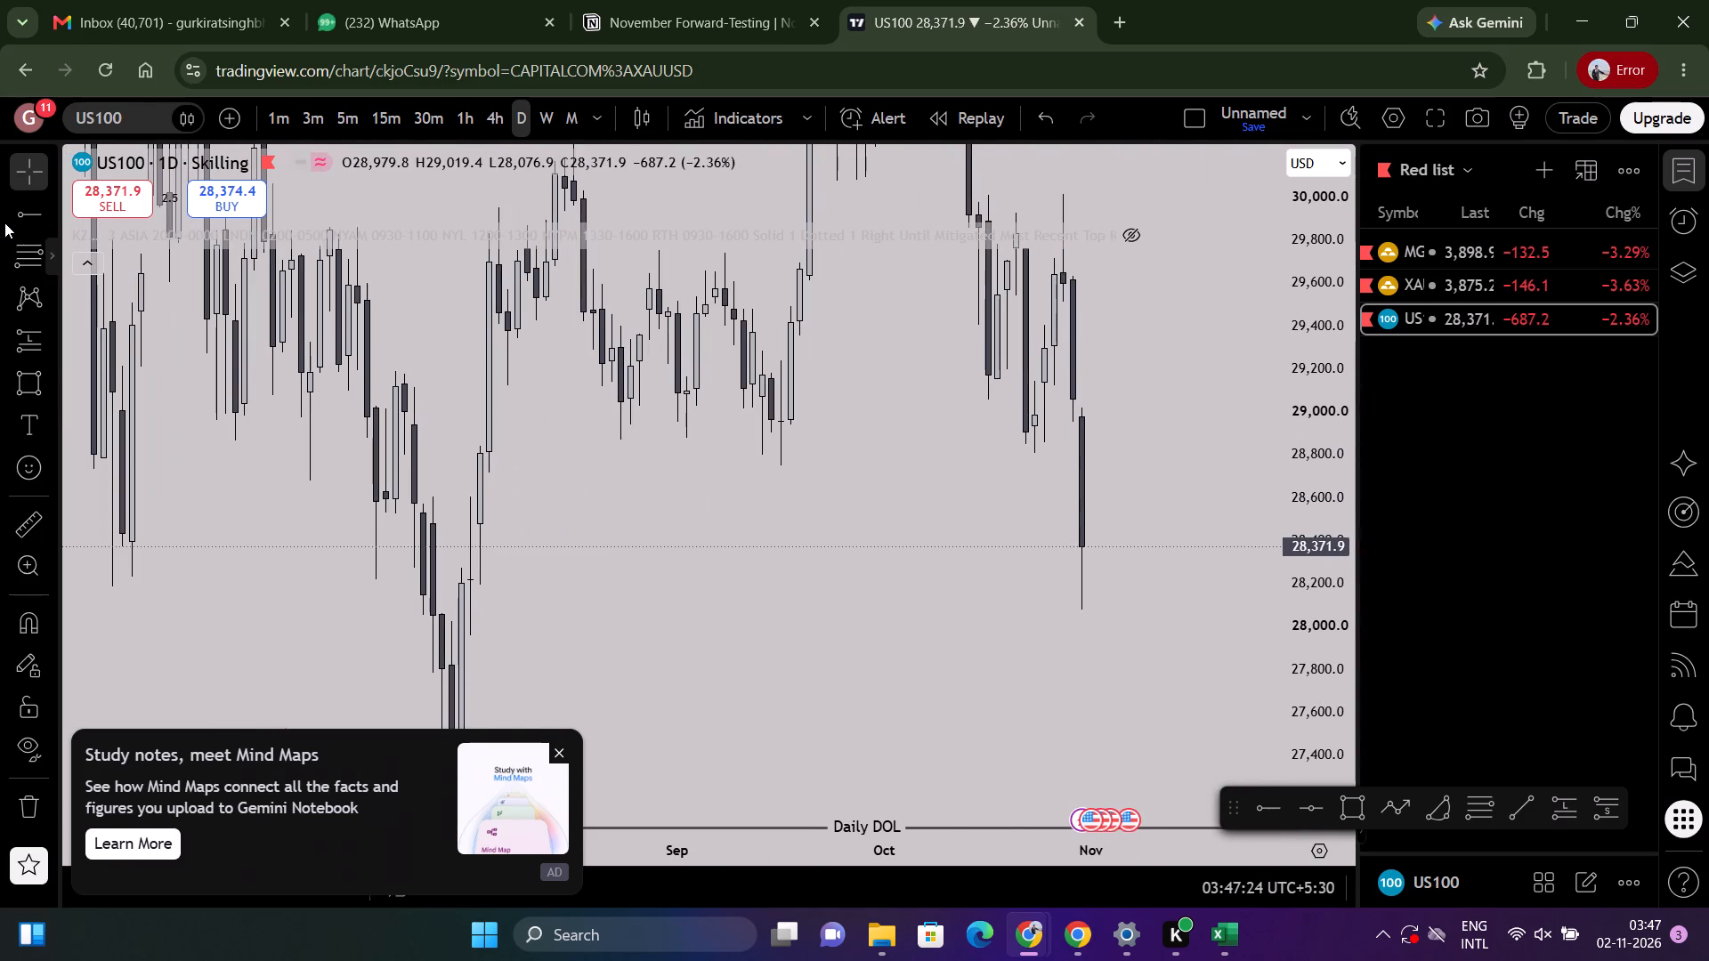
left_click(25, 213)
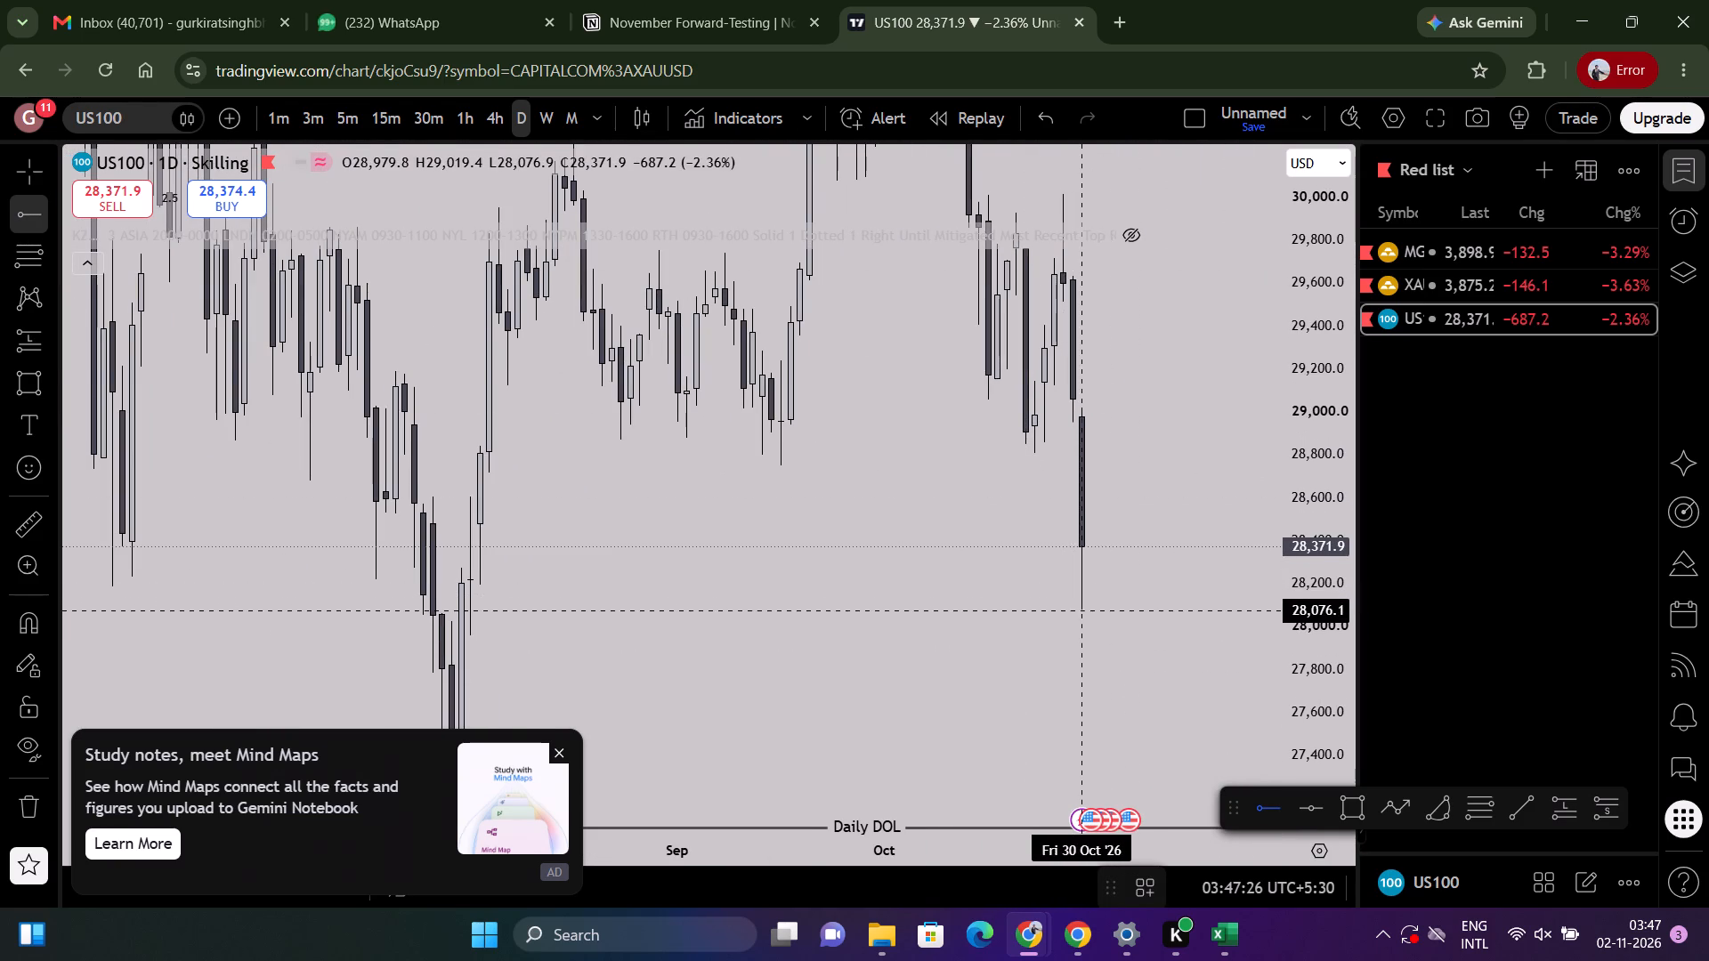
left_click(1080, 610)
left_click(1104, 632)
Place a second horizontal ray near the 30 October candle's high, at about 29,028.8.
left_click_drag(1314, 679, 1299, 494)
scroll(1148, 425, "up", 2)
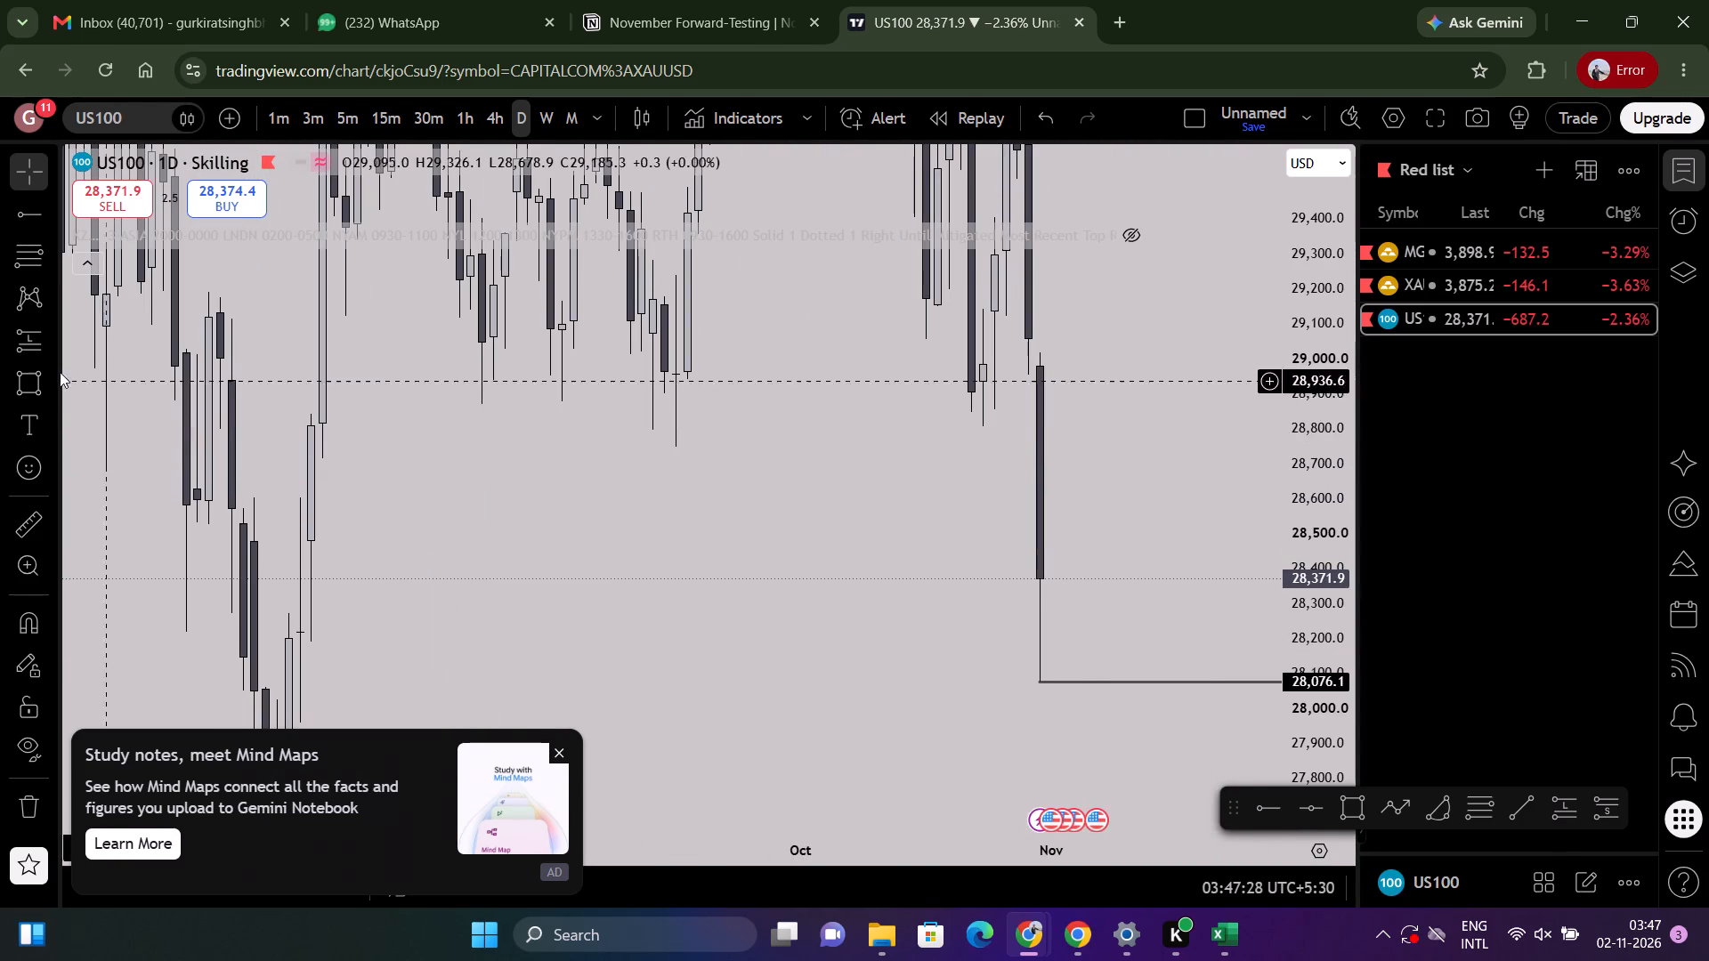
left_click(17, 214)
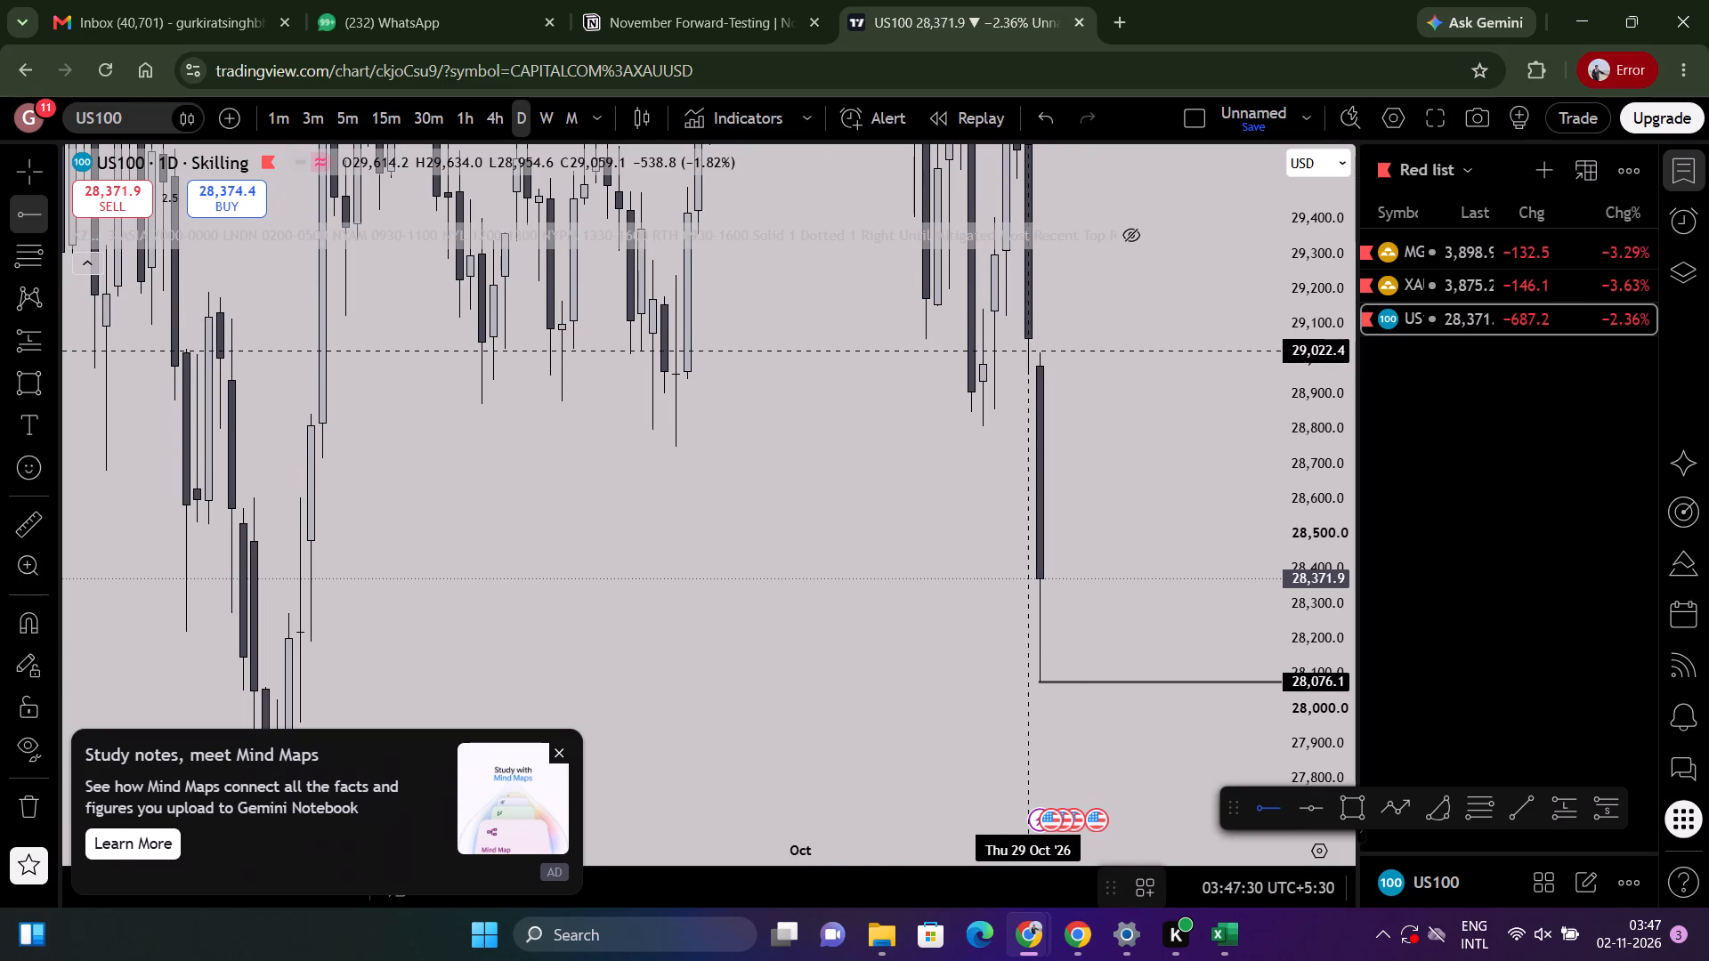
left_click(1034, 349)
left_click(1063, 376)
Move the upper ray's start onto the 30 October candle and lower it to the wick's high, about 29,020.0.
left_click_drag(1324, 524, 1315, 306)
left_click_drag(1162, 346, 997, 714)
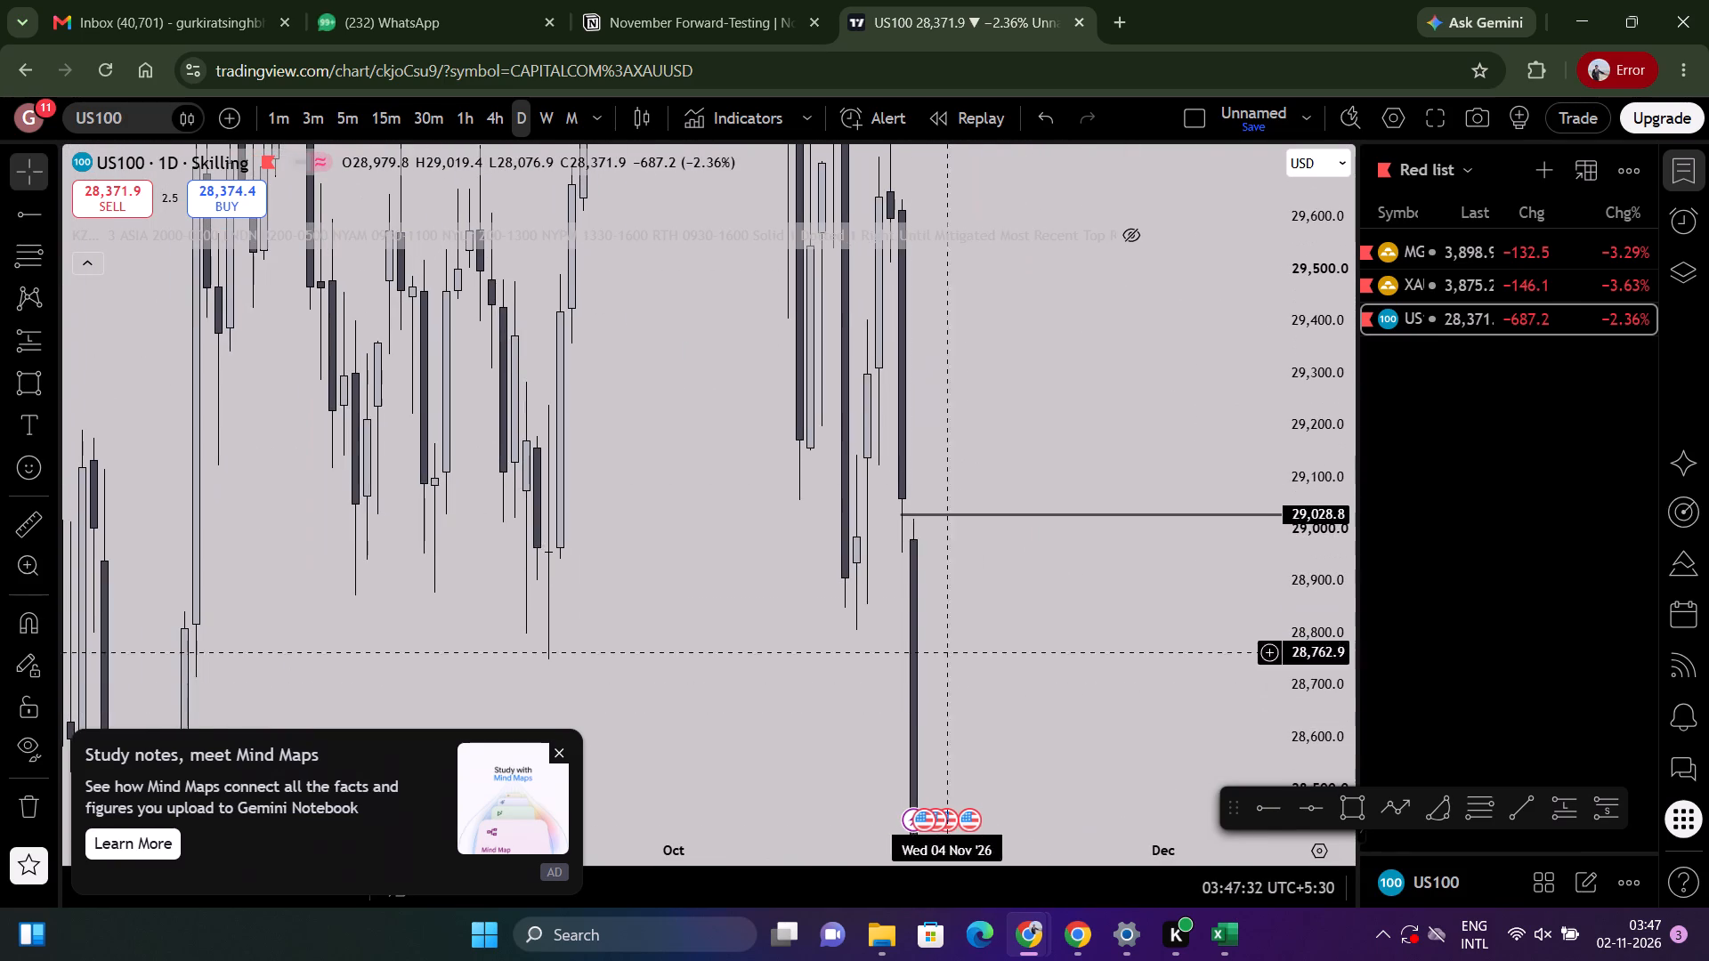
left_click_drag(896, 509, 912, 516)
left_click(927, 537)
left_click_drag(959, 570, 1063, 489)
left_click_drag(1311, 670, 1300, 78)
scroll(1119, 287, "up", 4)
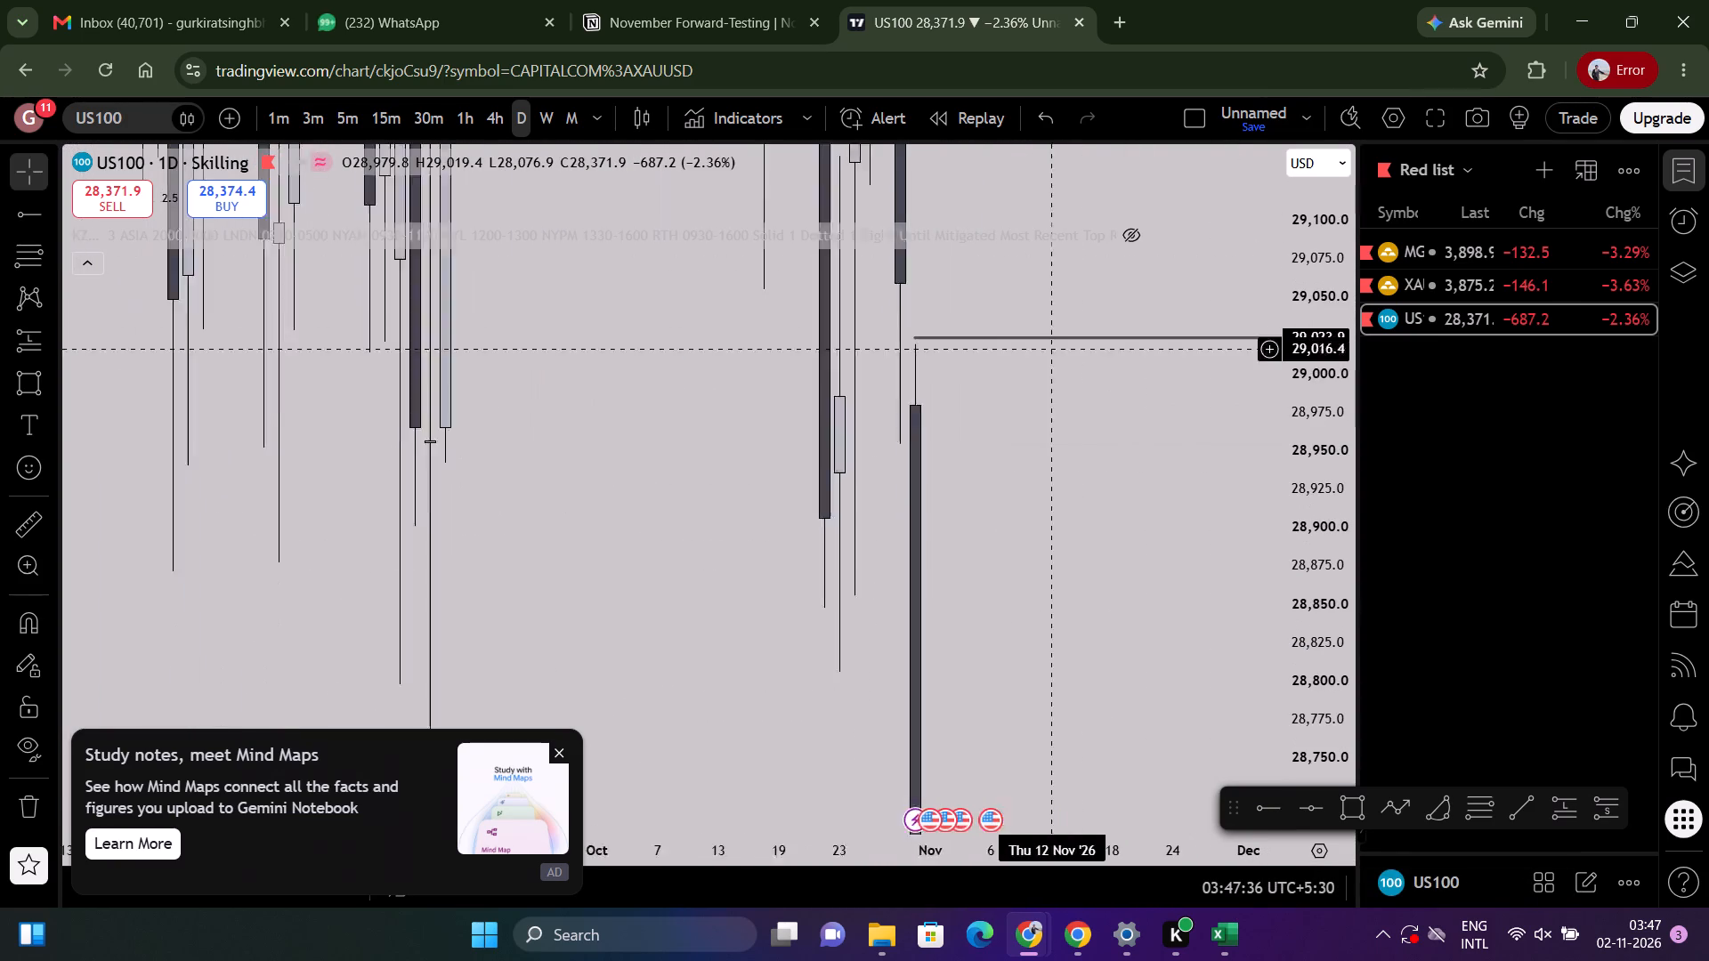
left_click_drag(879, 334, 874, 343)
left_click(905, 369)
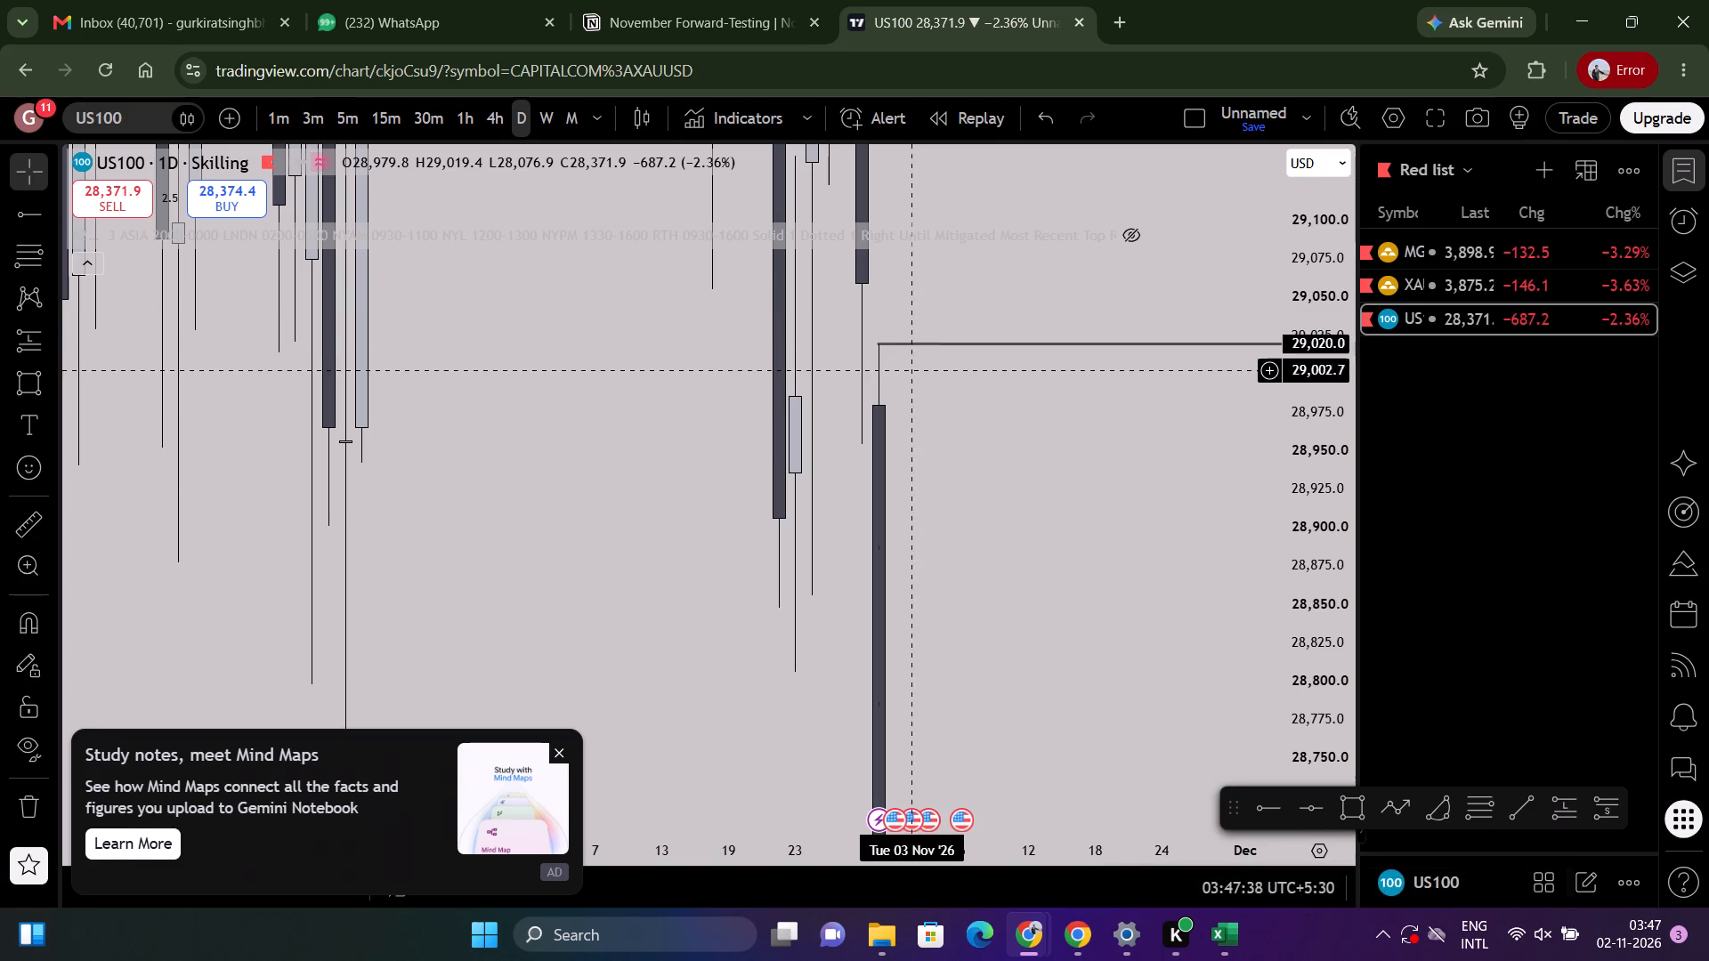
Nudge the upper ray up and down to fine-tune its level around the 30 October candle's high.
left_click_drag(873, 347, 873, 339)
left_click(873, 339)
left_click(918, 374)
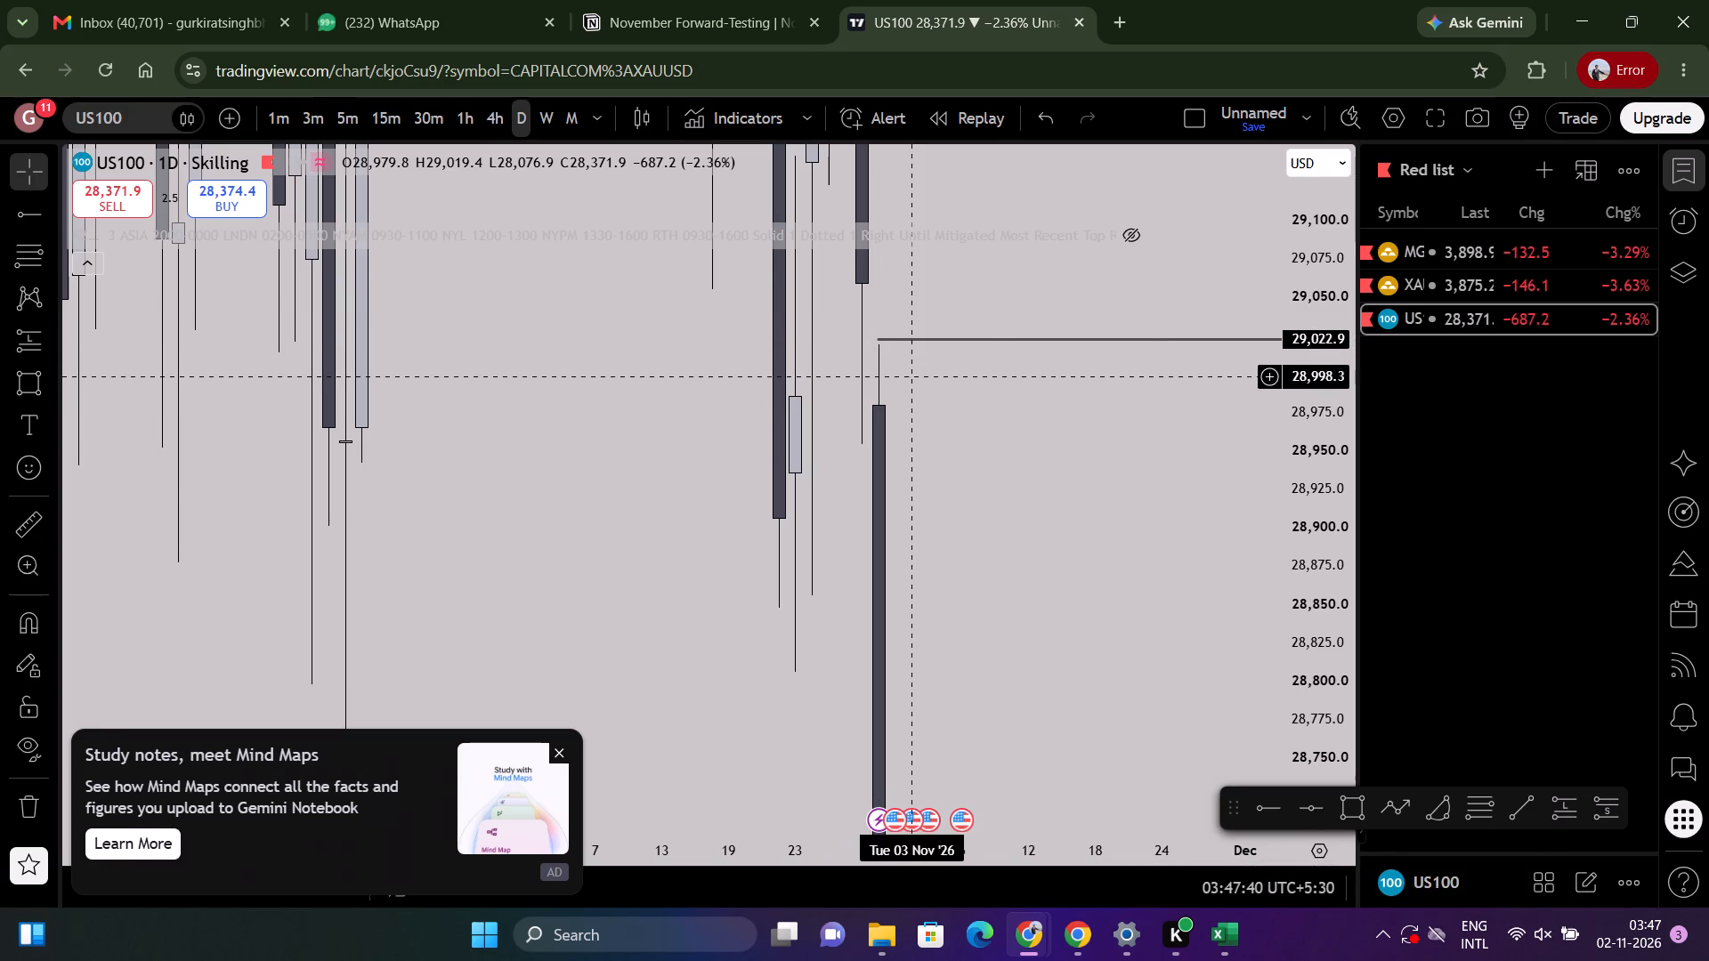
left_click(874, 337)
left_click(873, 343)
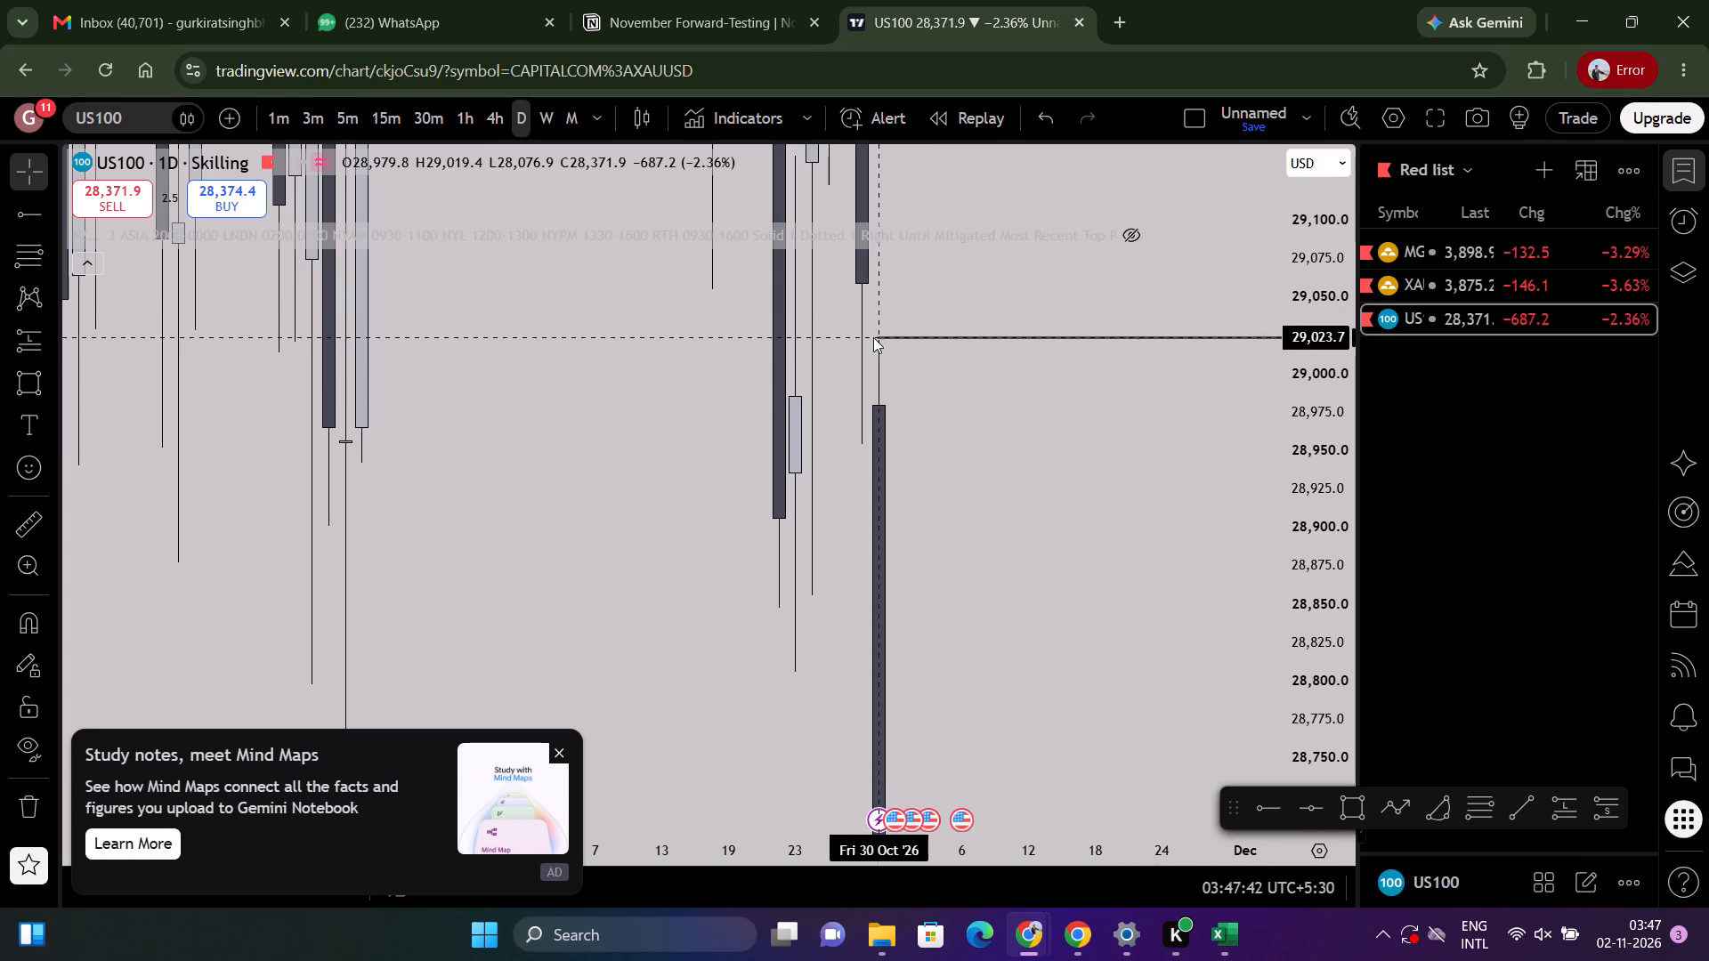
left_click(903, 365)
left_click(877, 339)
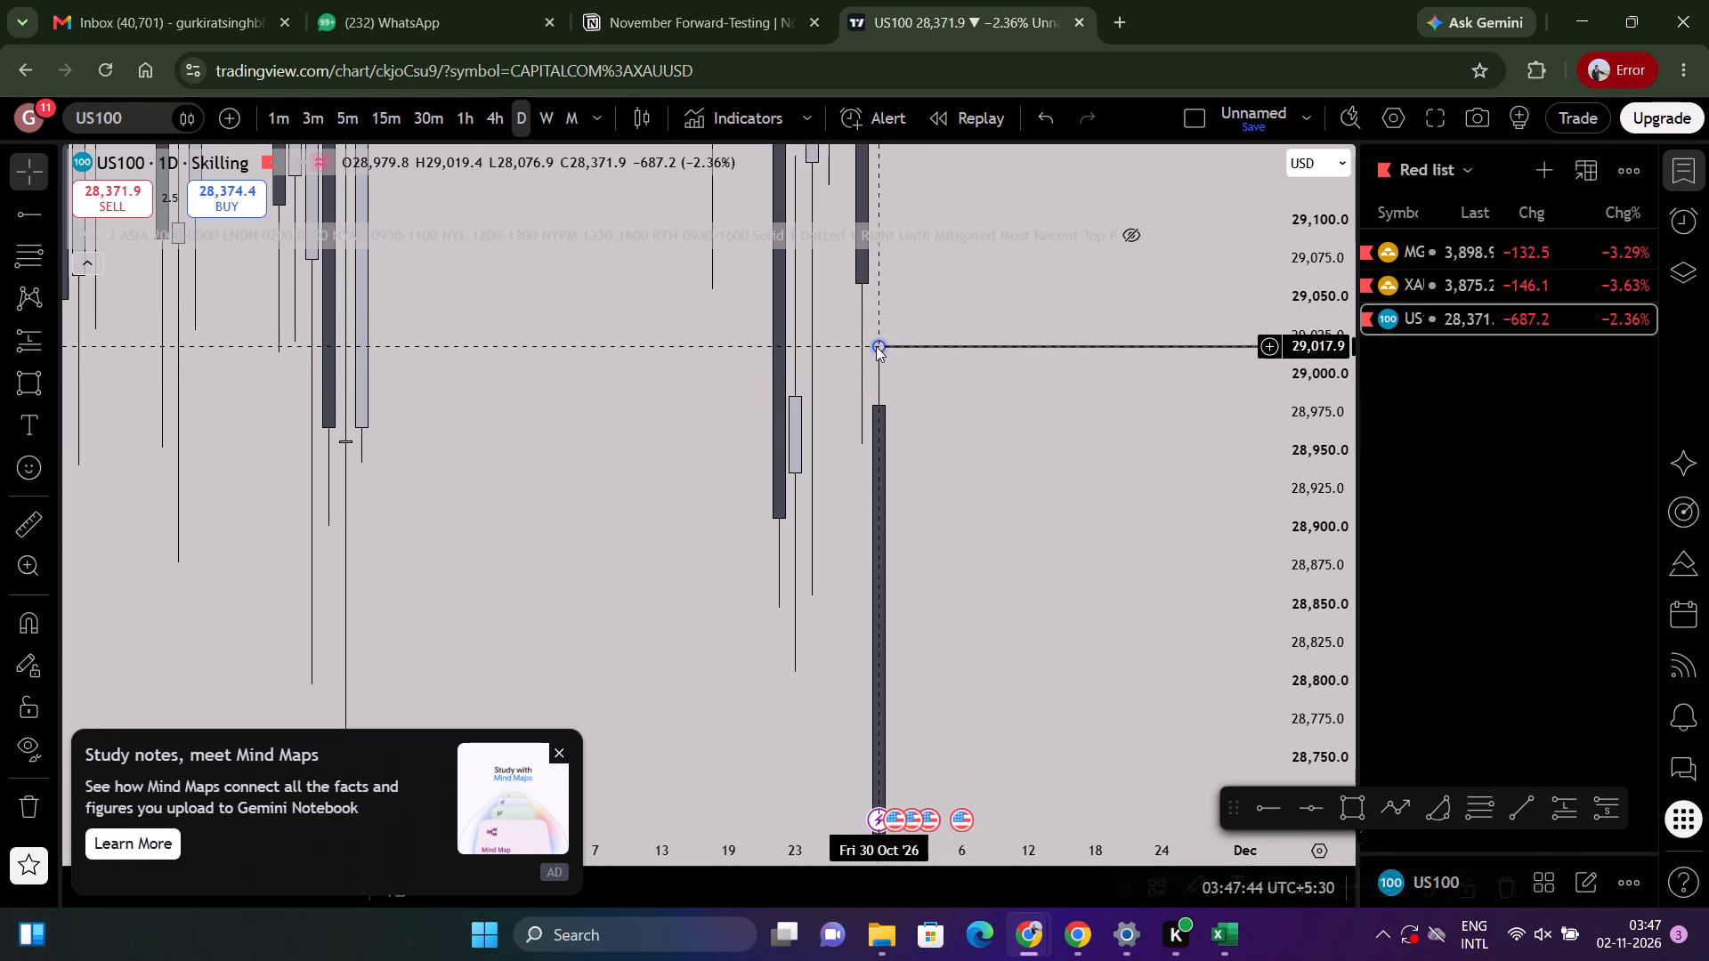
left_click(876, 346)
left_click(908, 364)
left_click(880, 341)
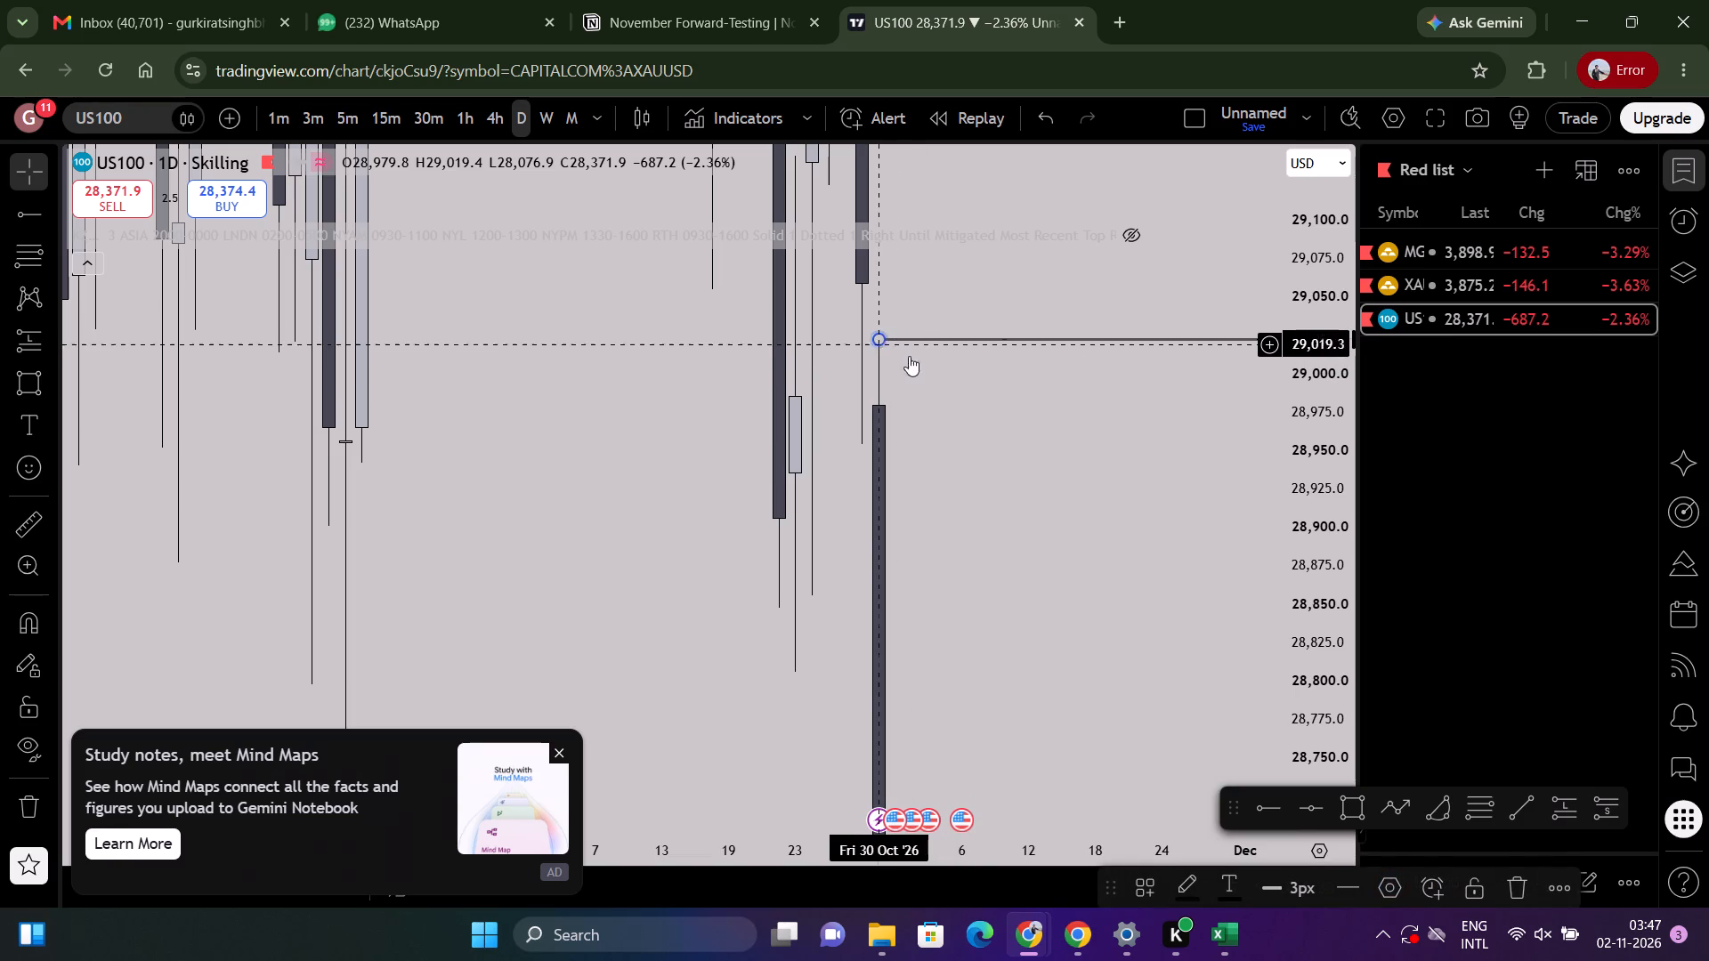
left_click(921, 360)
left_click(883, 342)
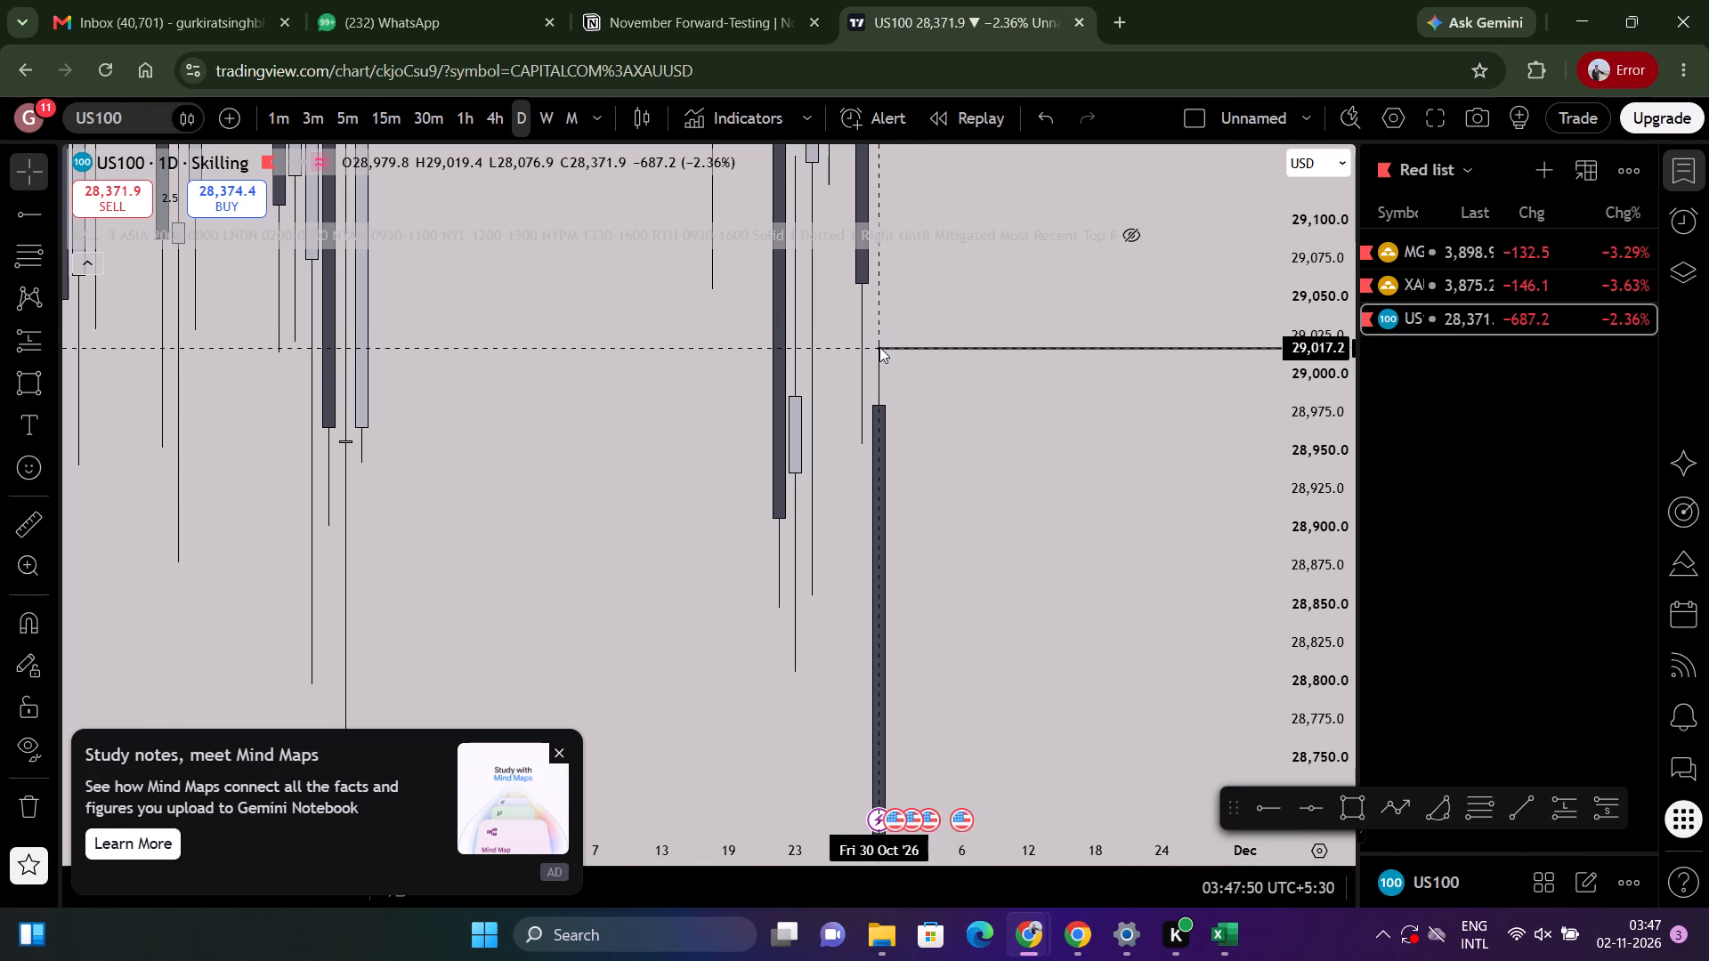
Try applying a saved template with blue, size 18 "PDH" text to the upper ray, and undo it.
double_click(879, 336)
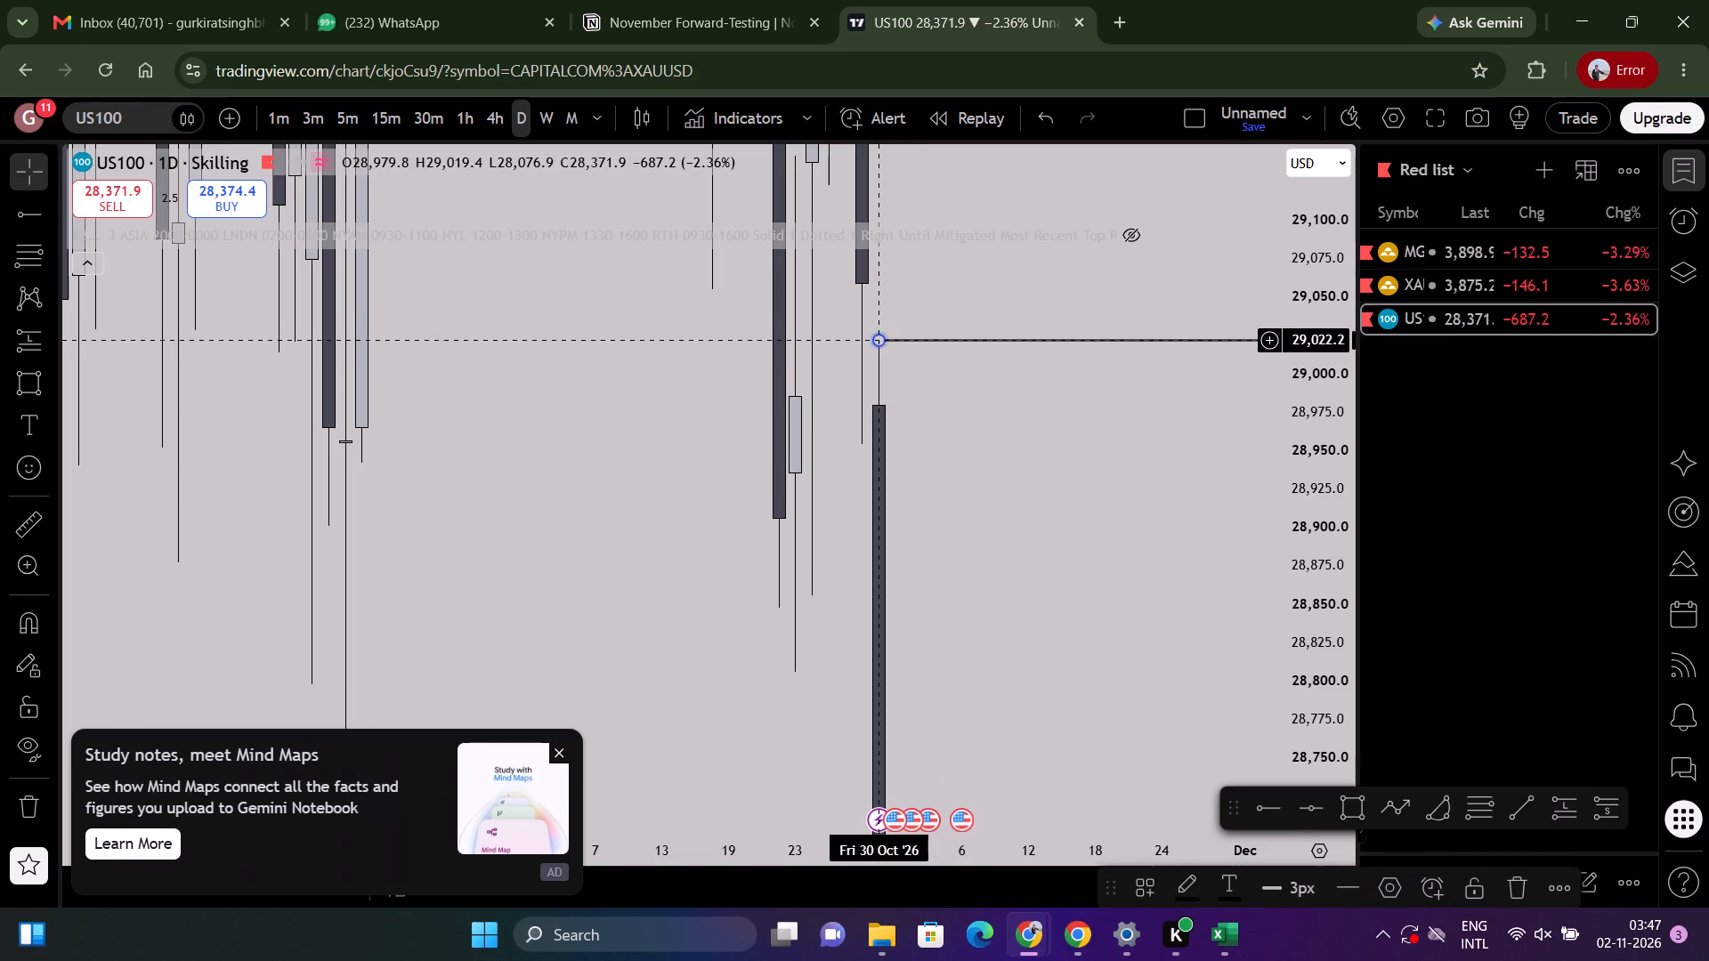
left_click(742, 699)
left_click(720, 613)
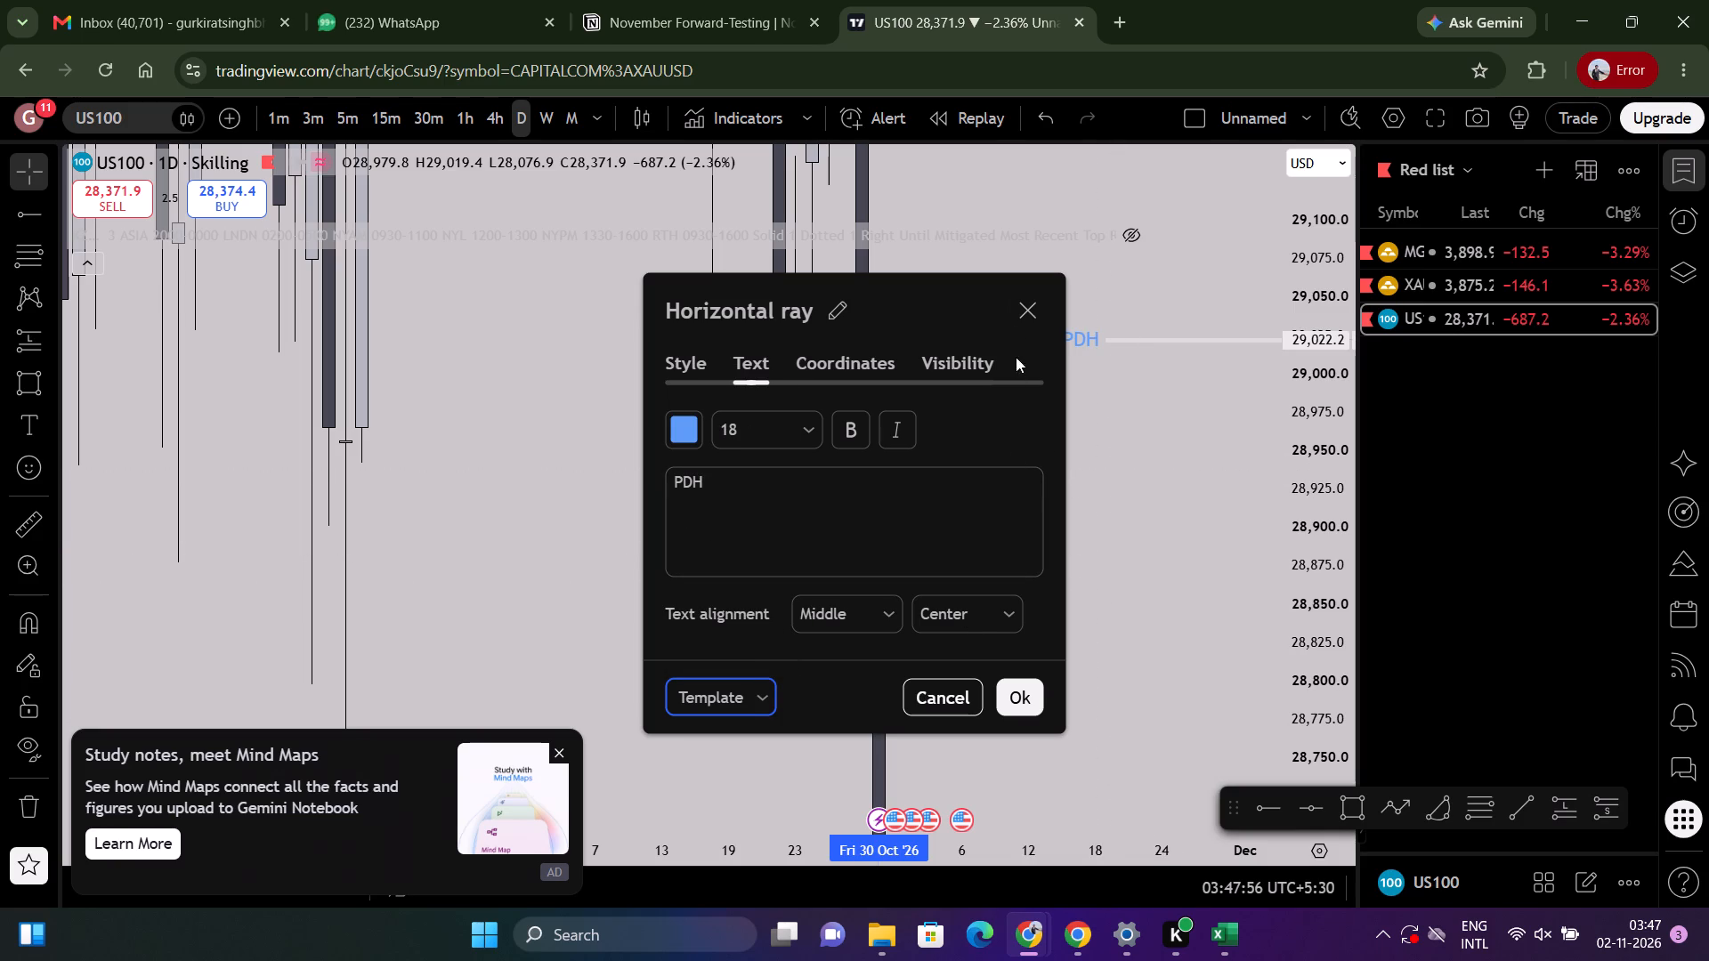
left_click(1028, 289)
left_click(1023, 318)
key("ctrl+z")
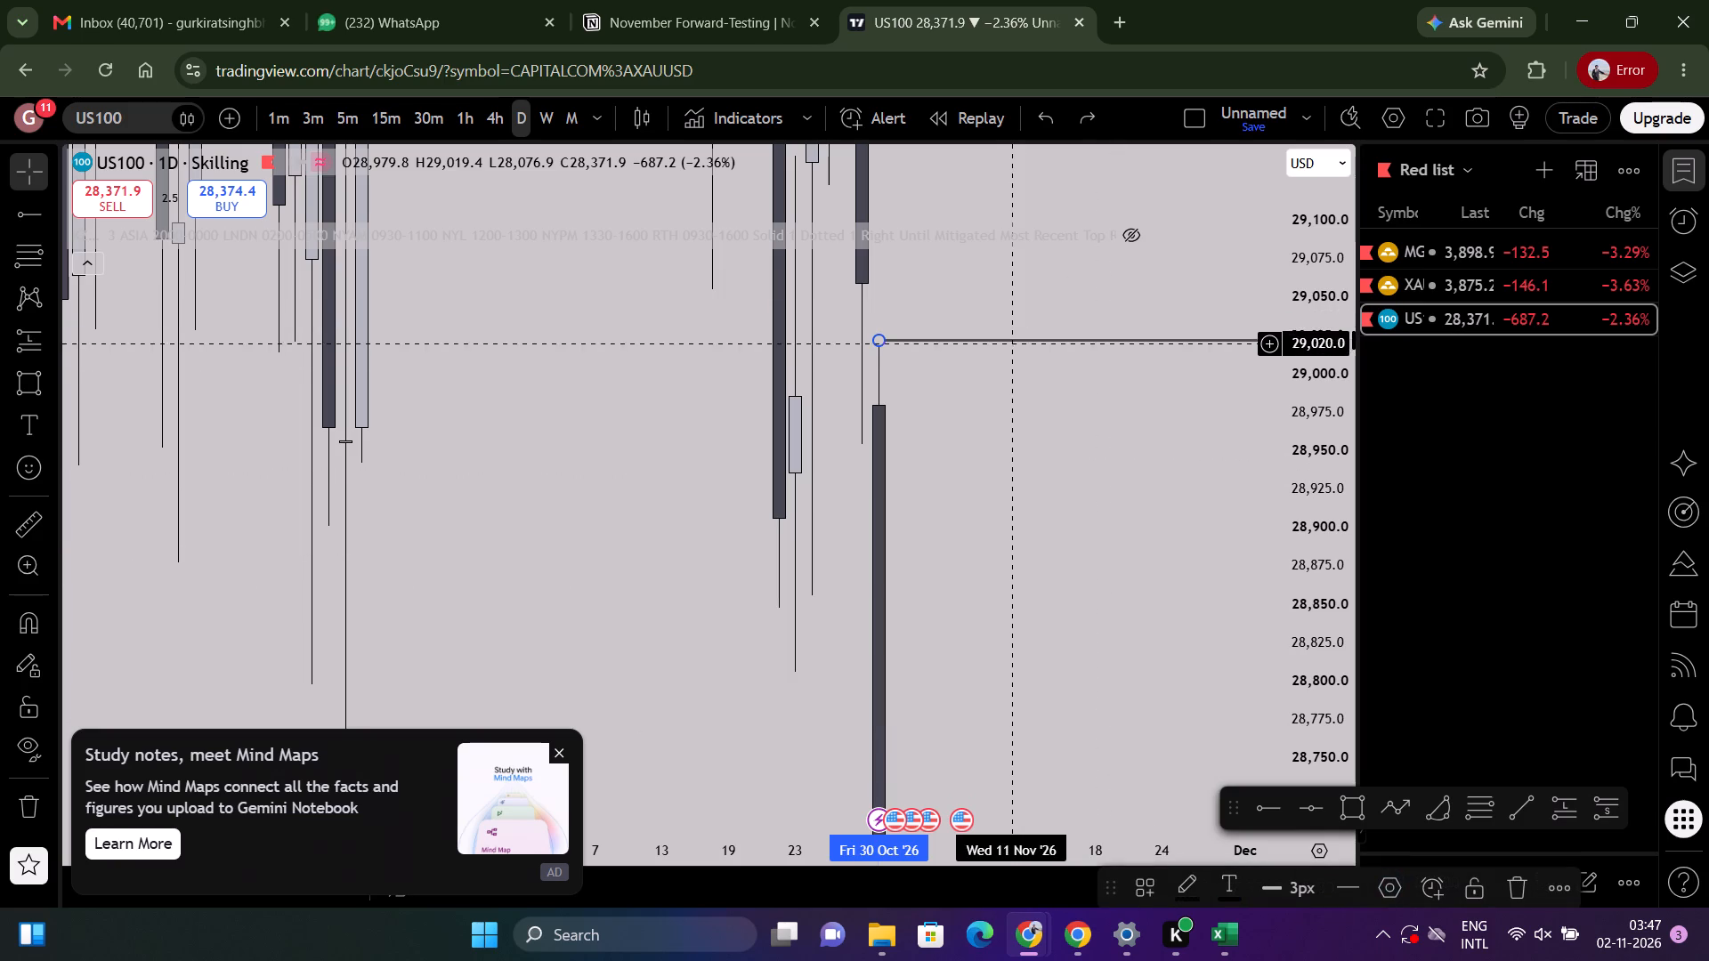
Label the horizontal ray at the 30 October high "PDH".
double_click(995, 343)
left_click(834, 491)
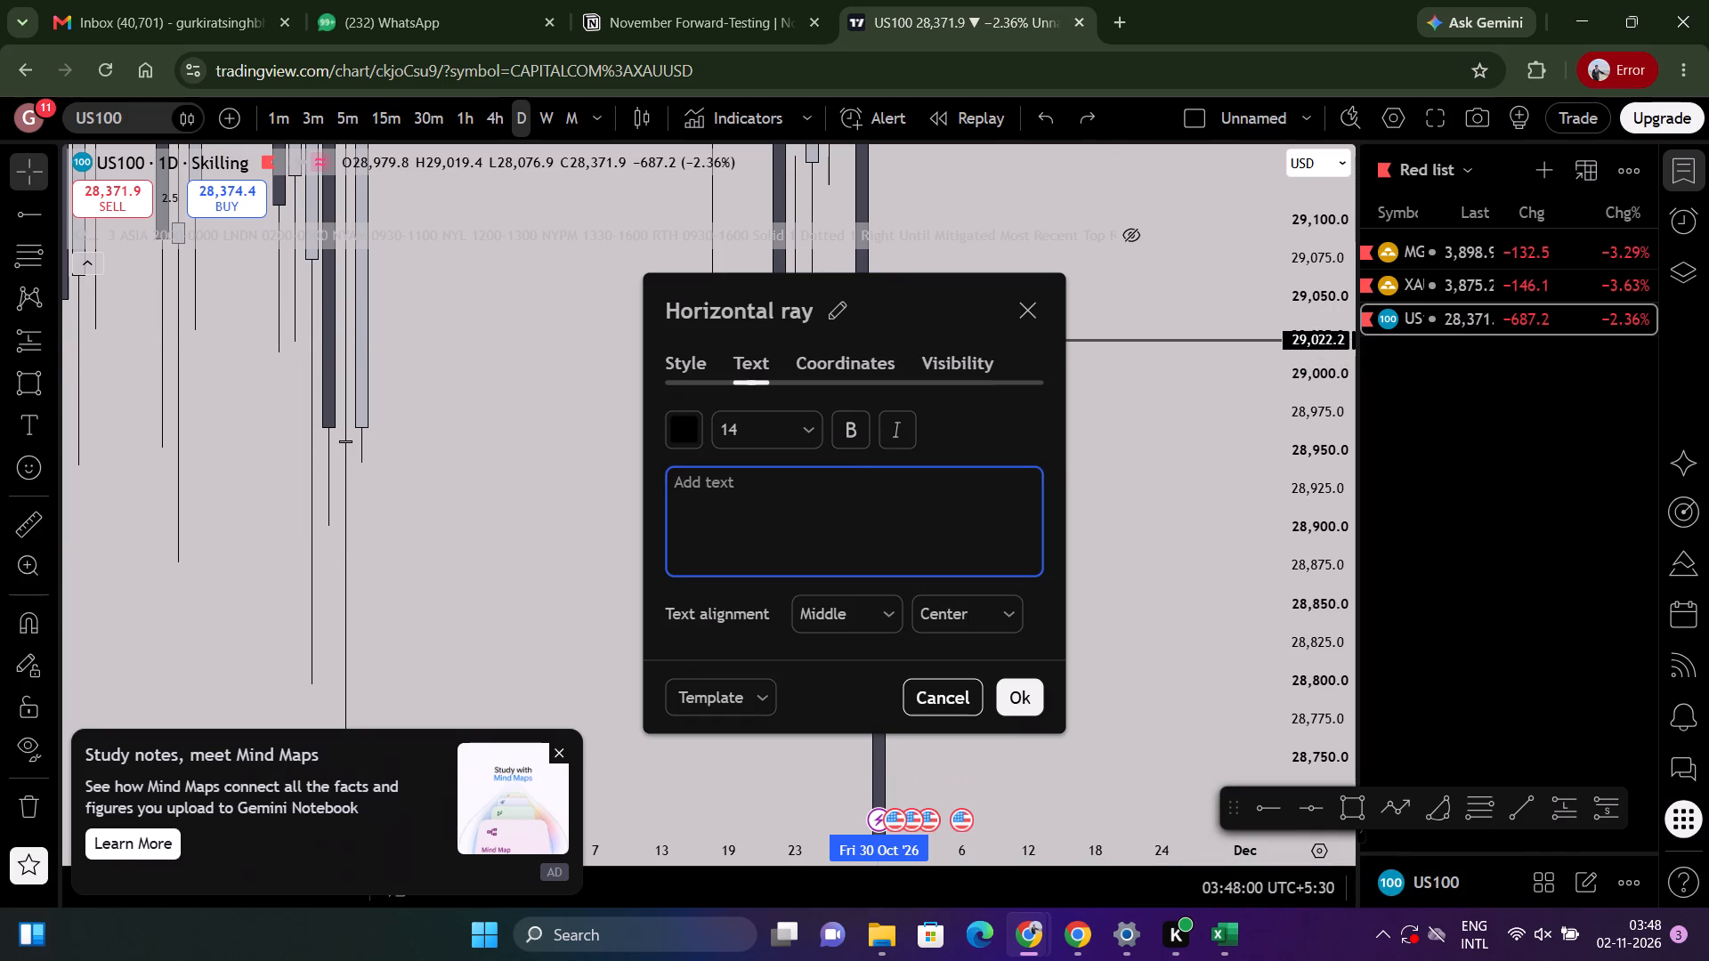
type("PDJ")
key("BackSpace")
key("h")
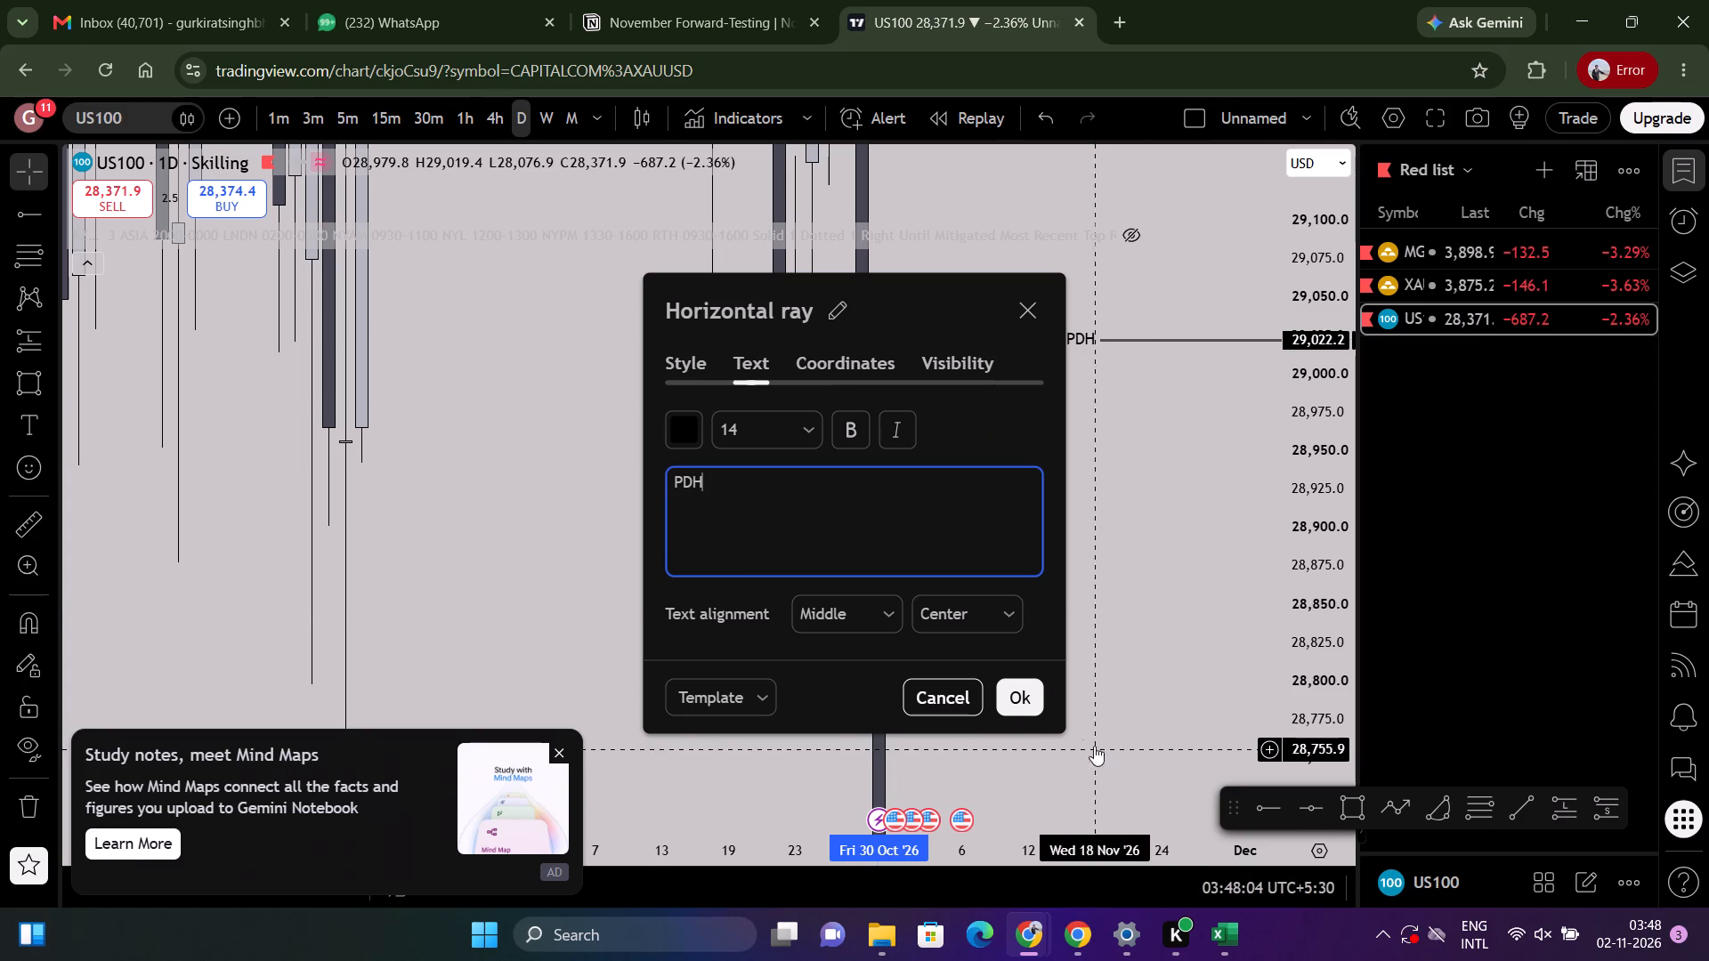
left_click(1032, 702)
left_click(1231, 522)
Move the PDH ray down to the tip of the 30 October candle's upper wick, about 29,019.9.
left_click_drag(1335, 534, 1327, 342)
left_click_drag(1074, 372, 1014, 622)
left_click(844, 468)
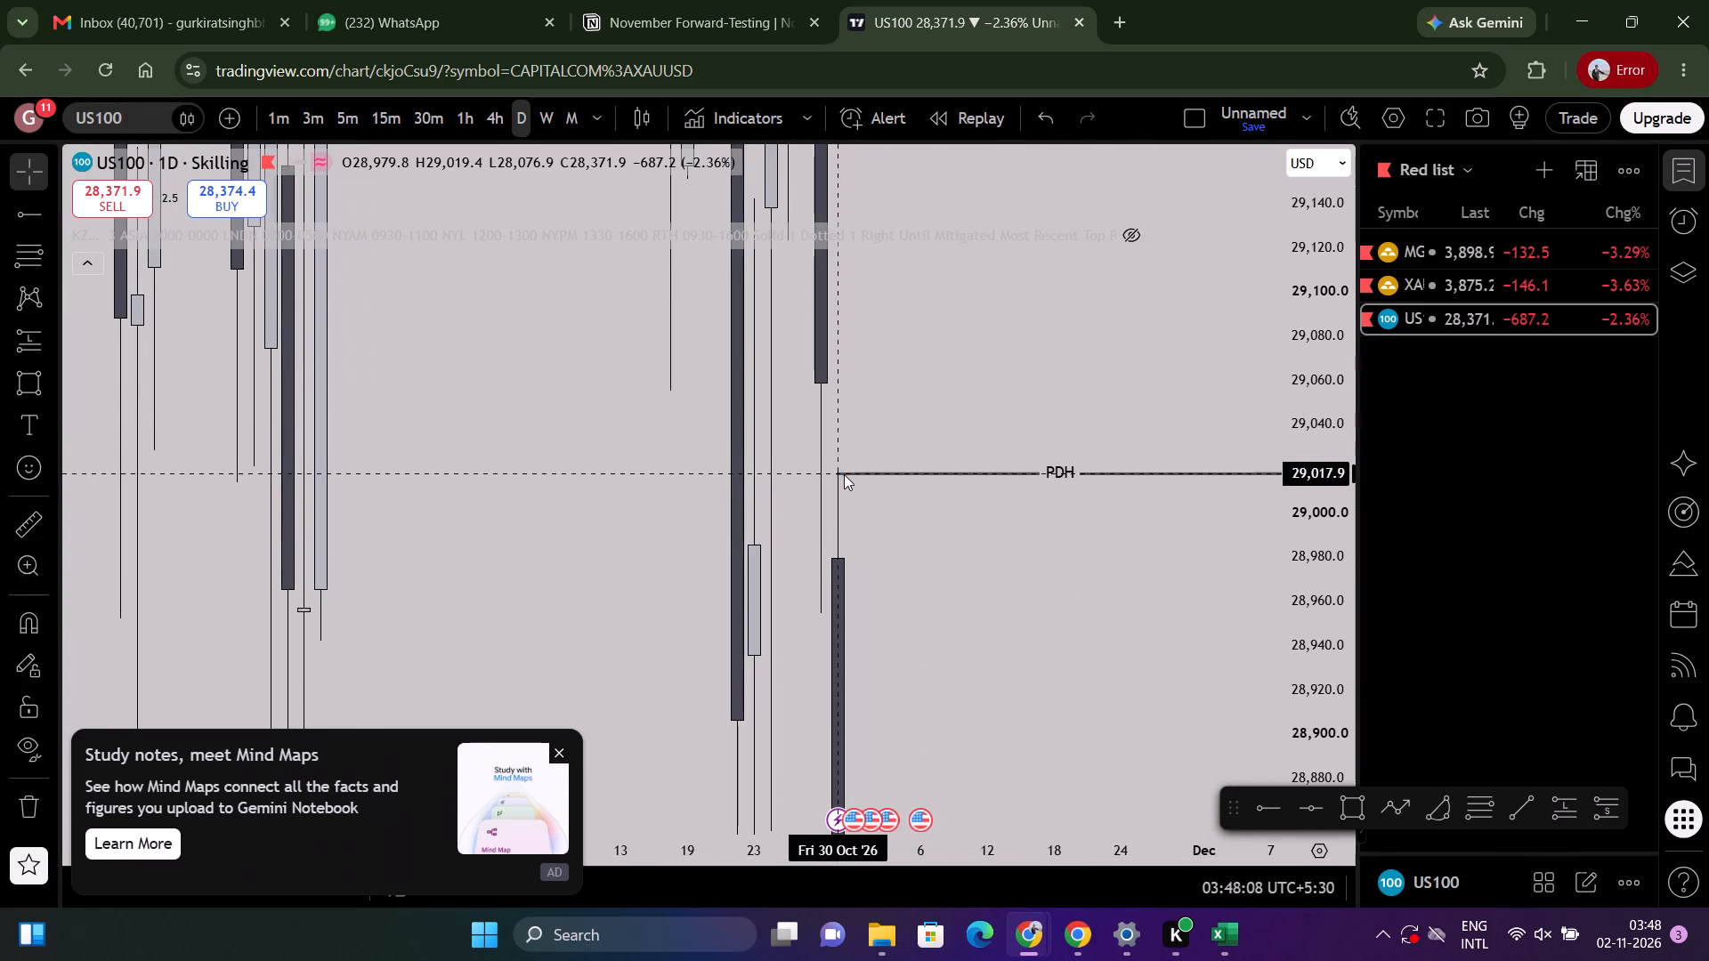
left_click(861, 490)
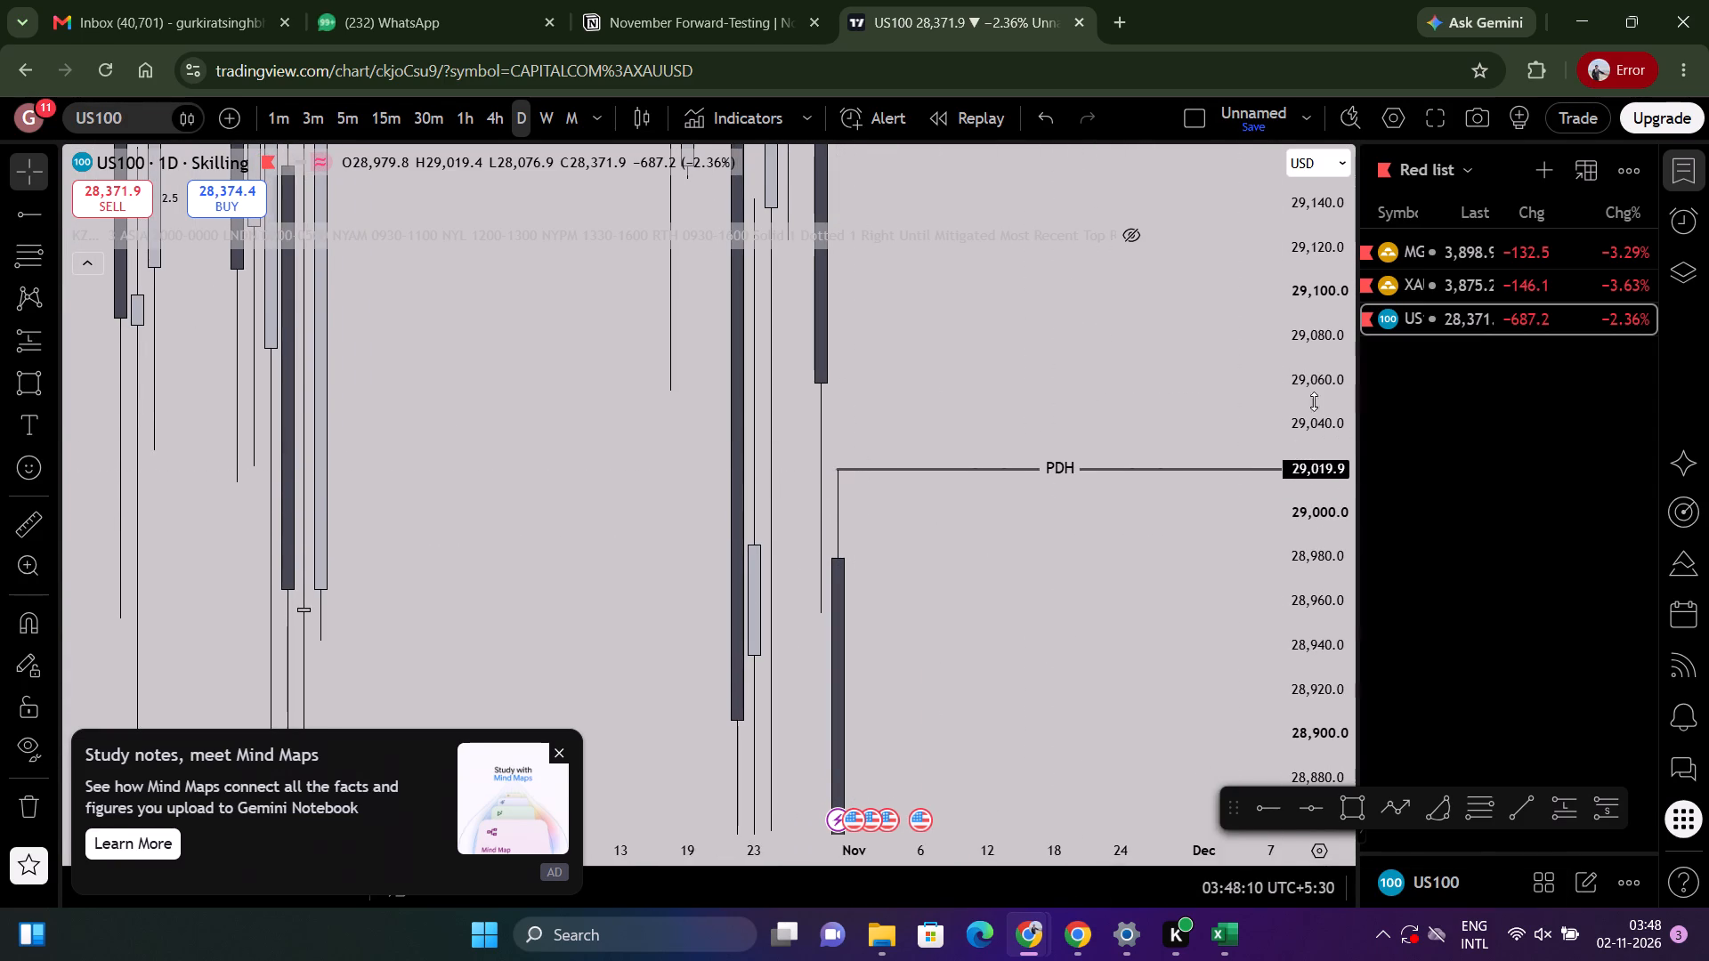
Set the ray at the 30 October candle's low to about 28,078.1 and label it "PDL".
left_click_drag(1318, 378, 1279, 830)
left_click_drag(1324, 497, 1295, 803)
left_click_drag(1032, 599, 1183, 354)
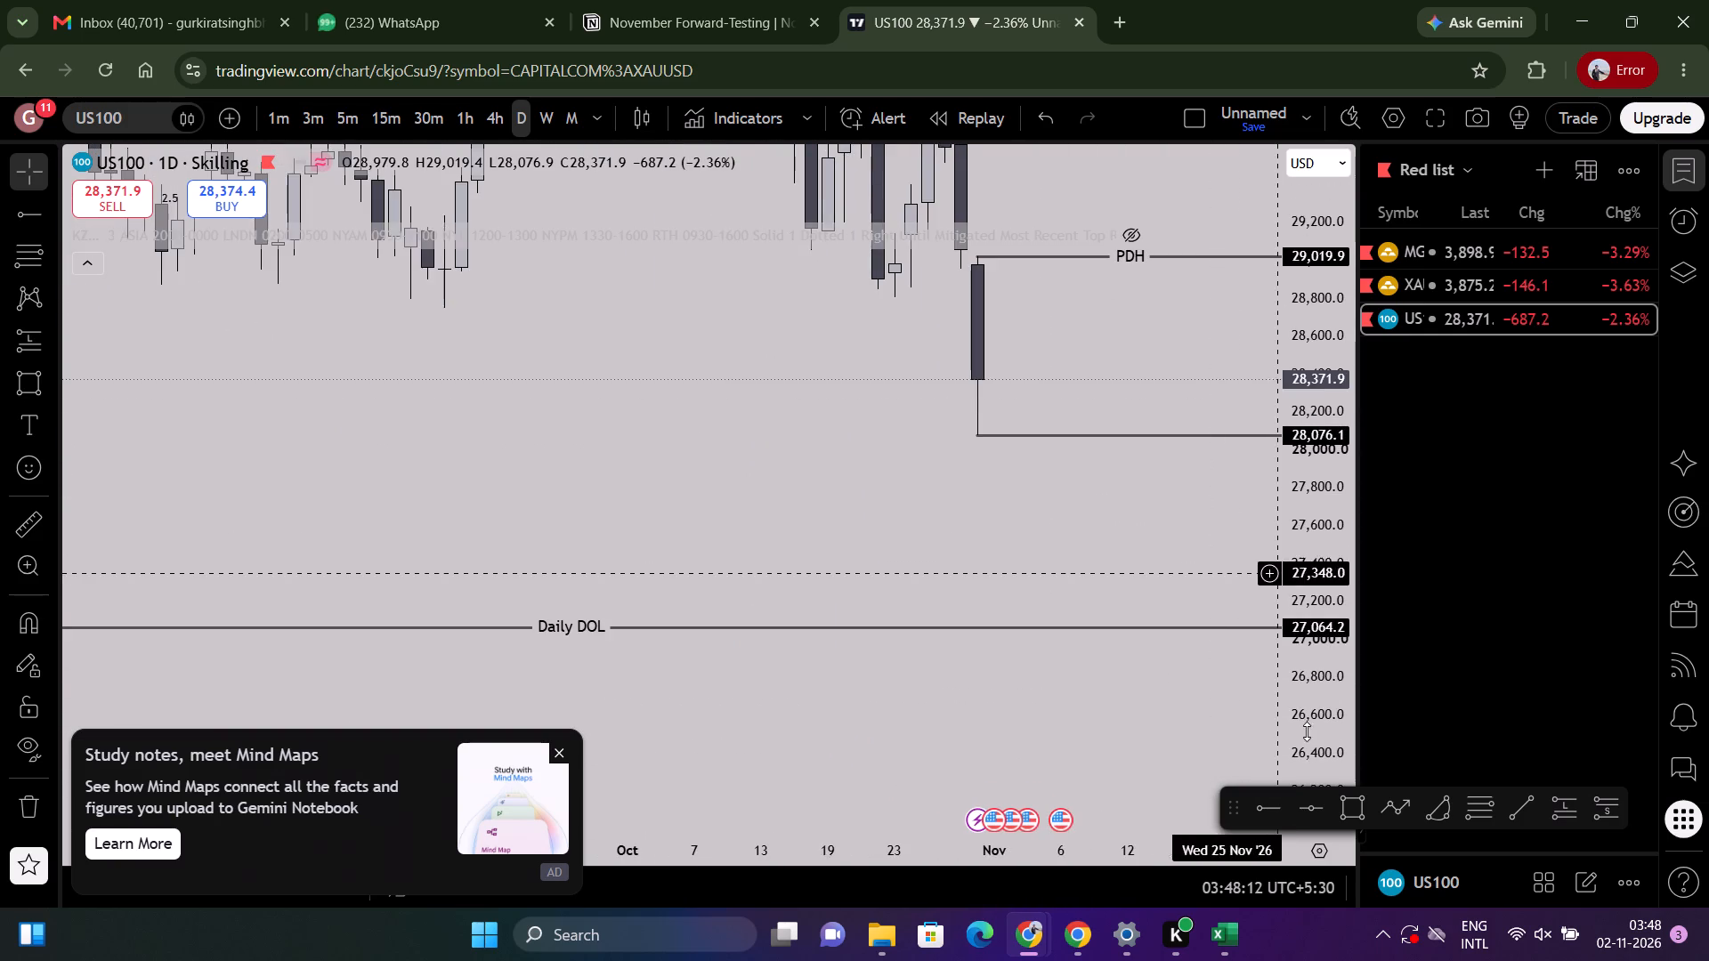
left_click_drag(1340, 732, 1322, 531)
scroll(1165, 510, "down", 6)
scroll(1156, 477, "up", 2)
left_click_drag(1322, 597, 1316, 323)
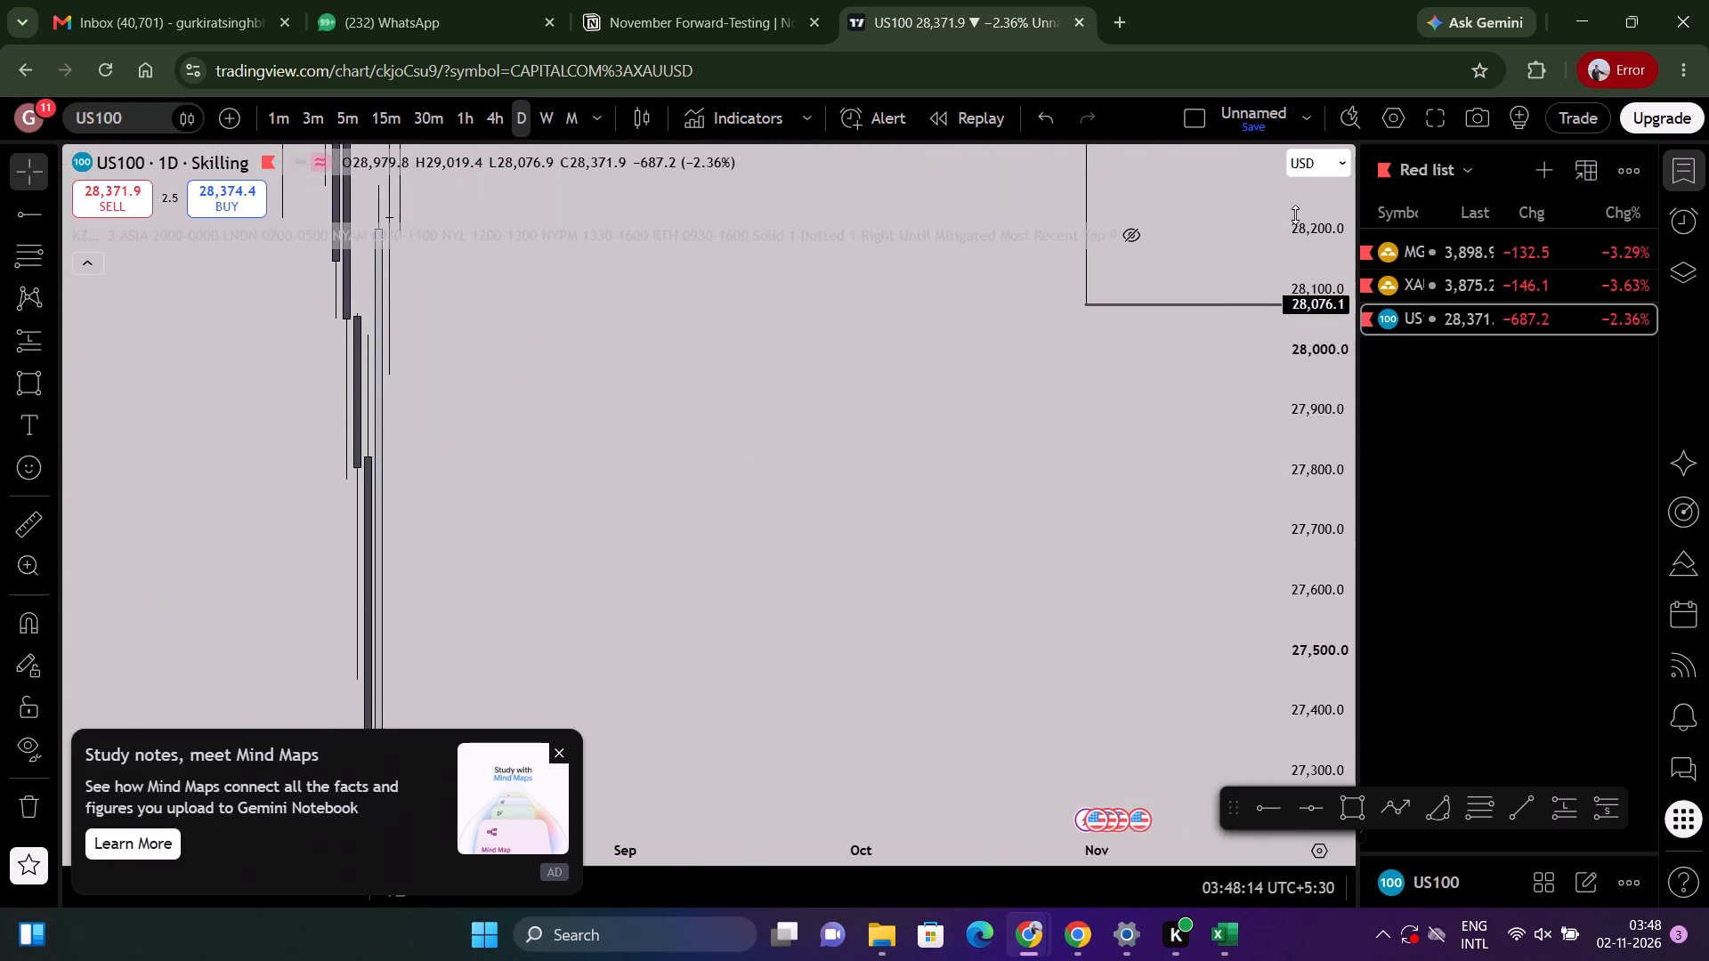
left_click_drag(1112, 348, 1086, 612)
left_click_drag(1295, 634, 1288, 145)
scroll(1078, 372, "up", 4)
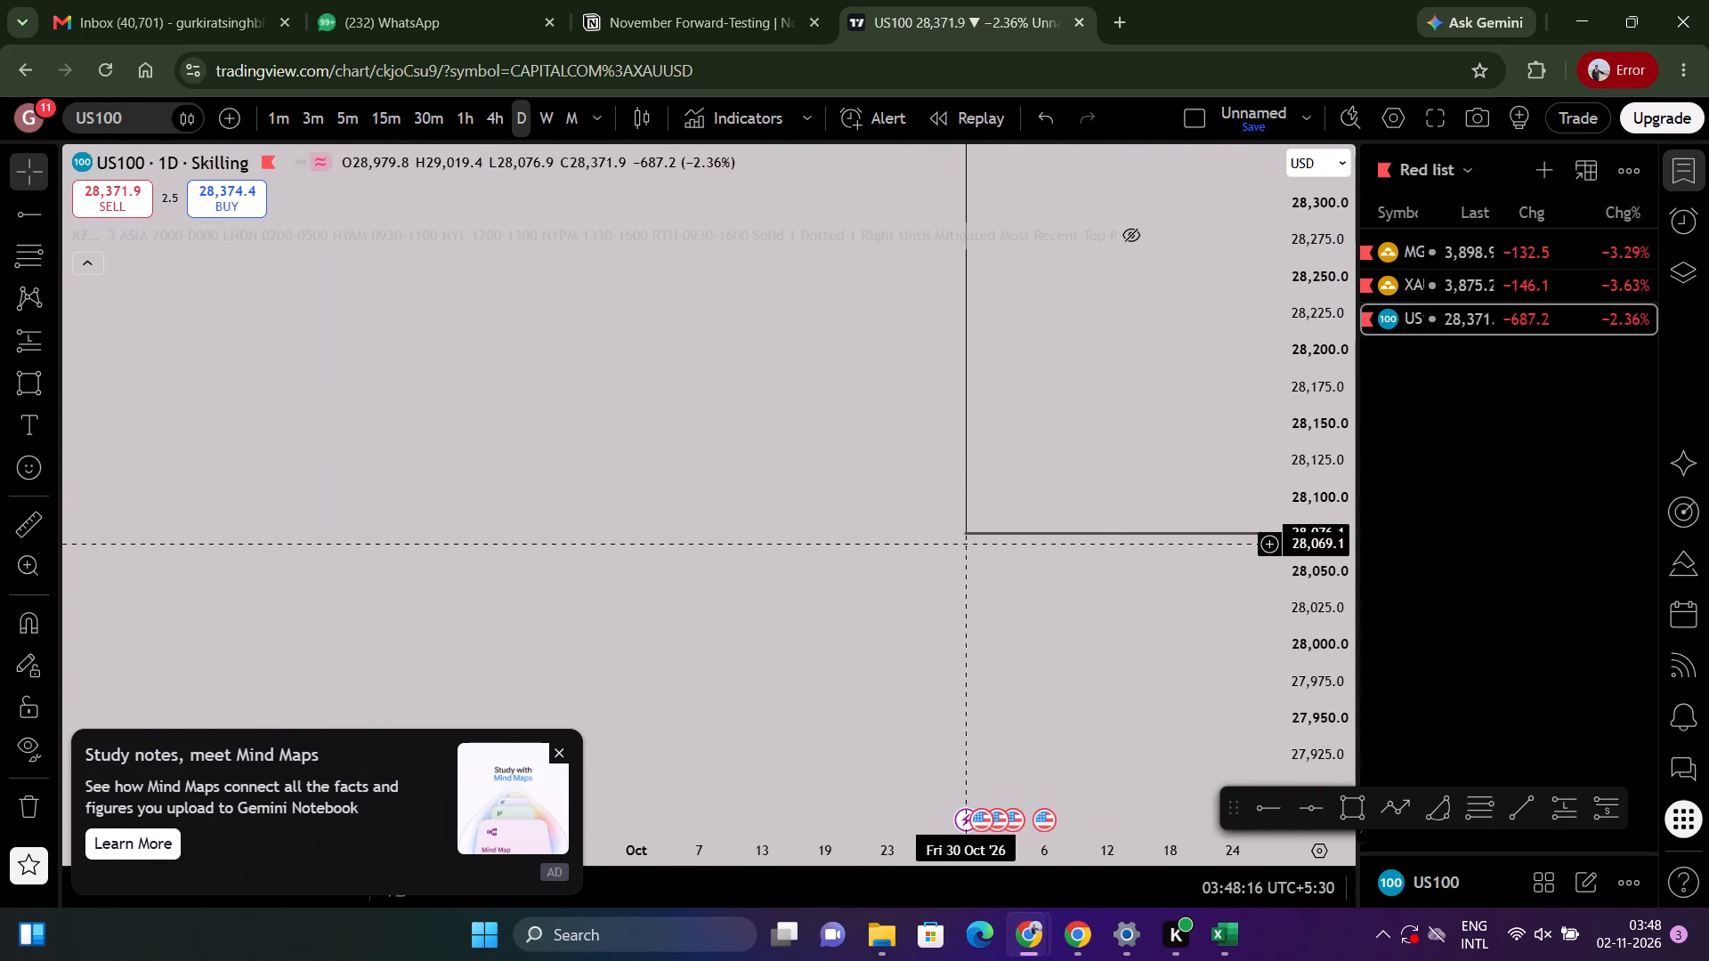
left_click(966, 530)
double_click(961, 528)
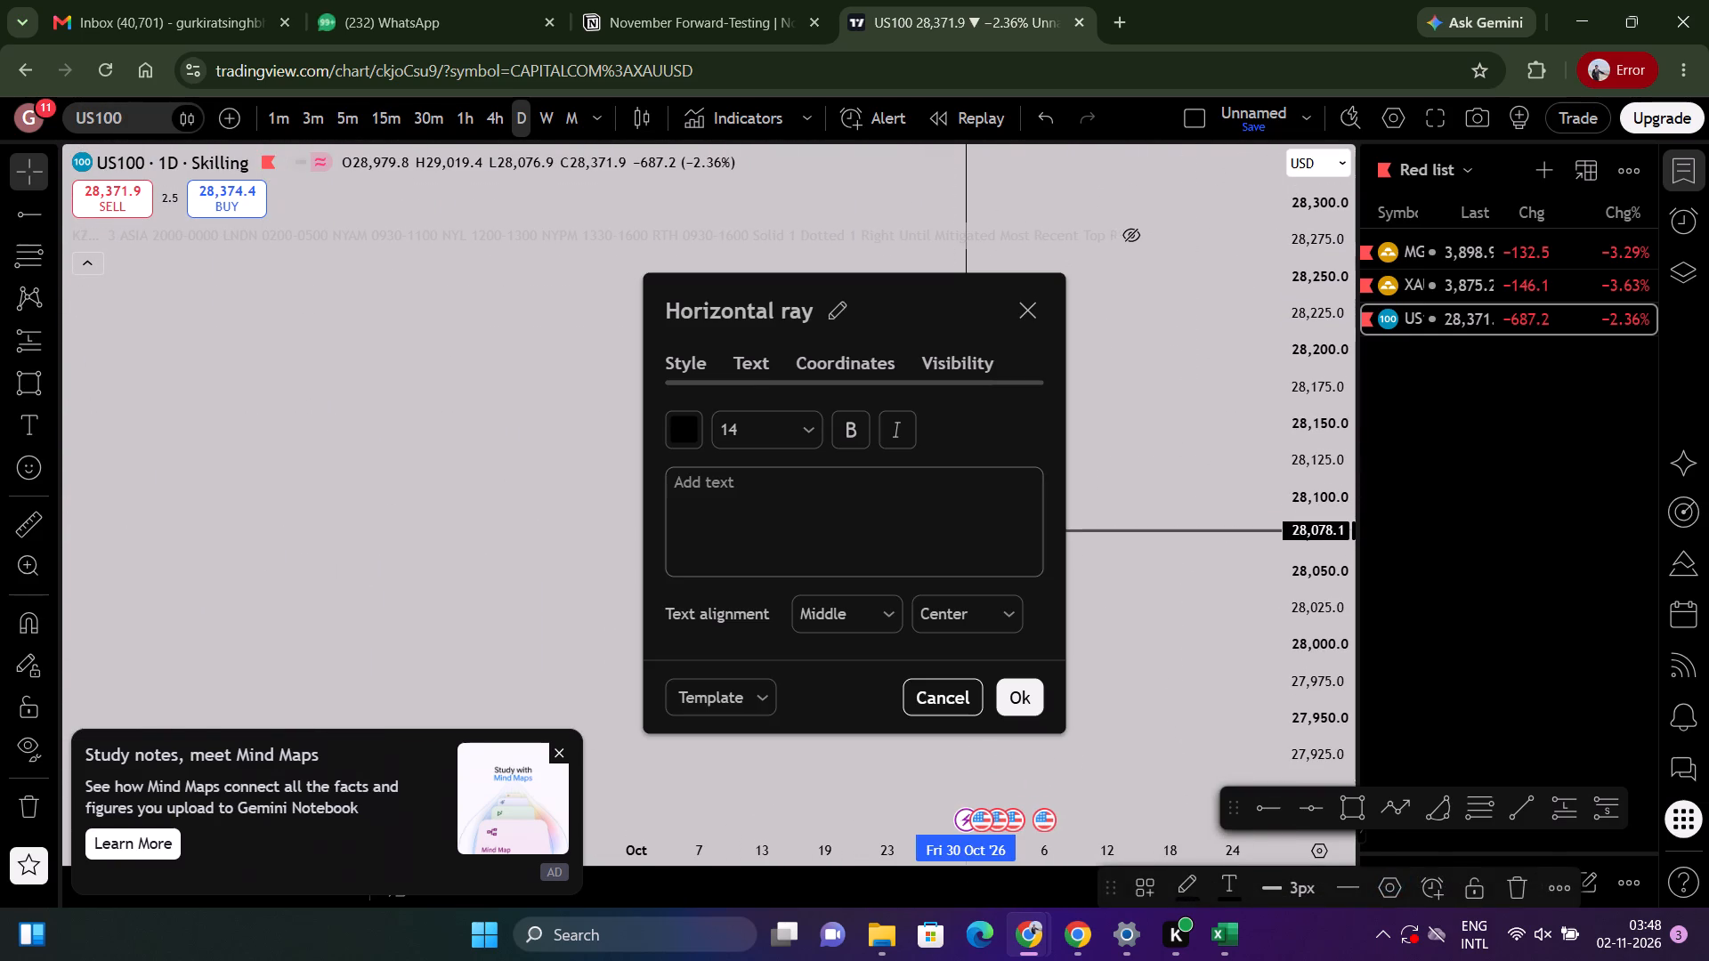
left_click(924, 518)
type("PDL")
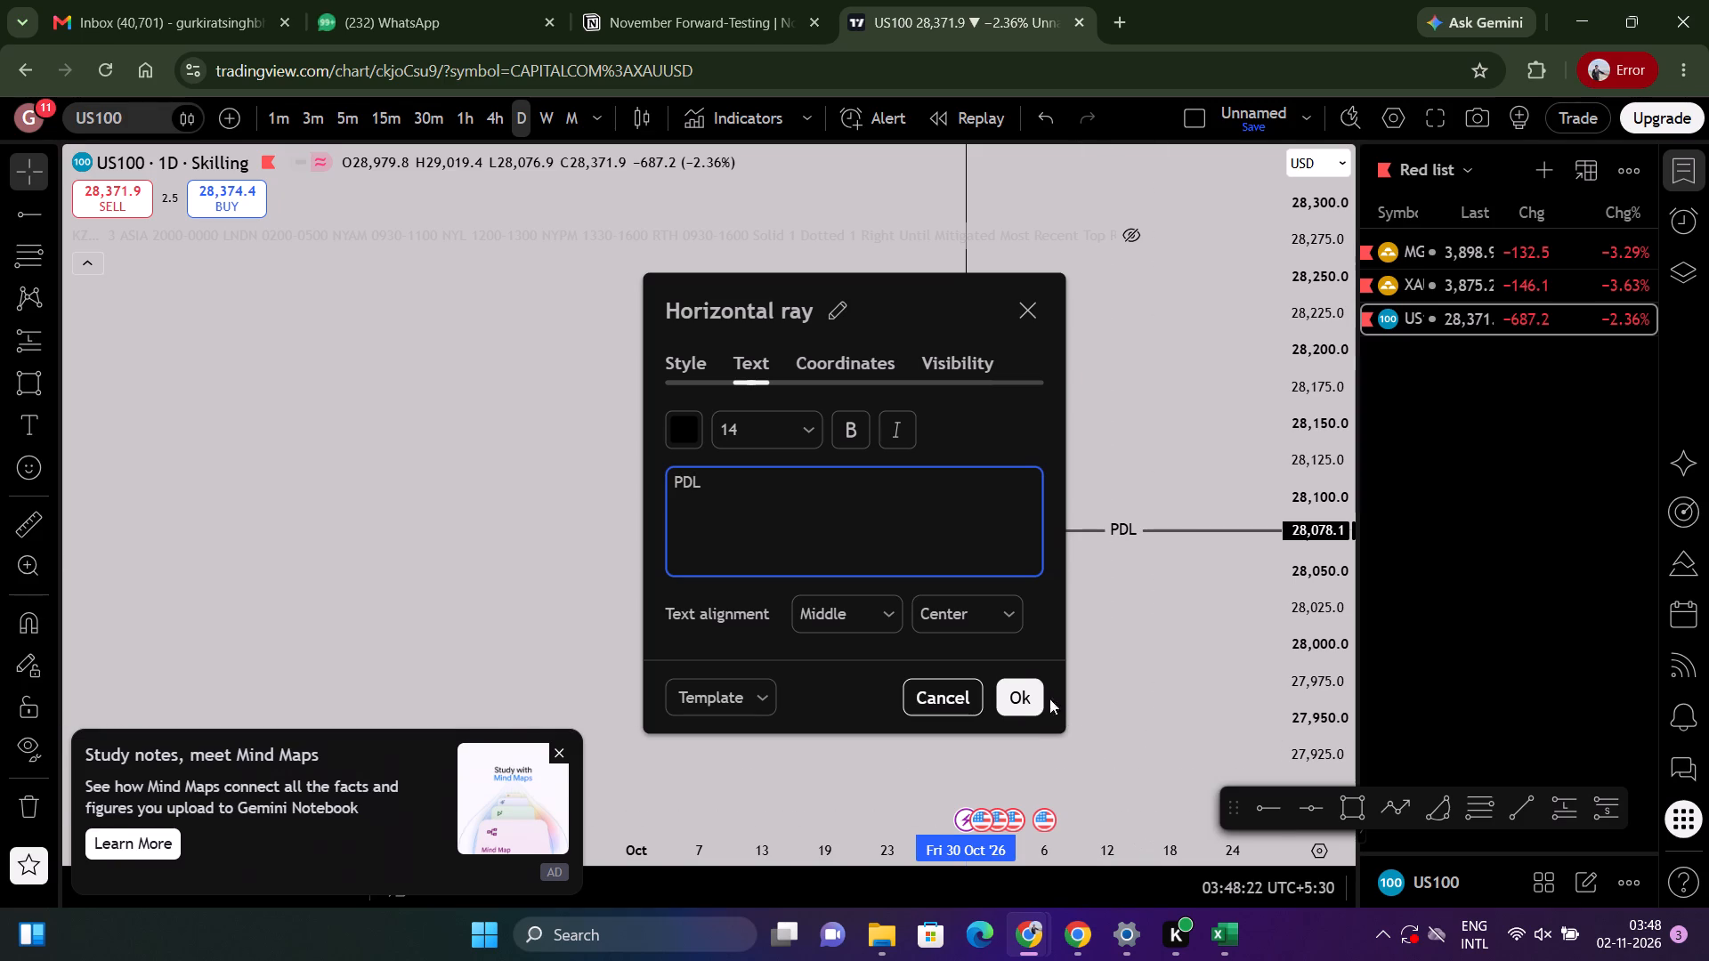
left_click(1038, 686)
Review the PDH, PDL and Daily DOL levels against the US100 daily candles from July to October 2026.
left_click_drag(1334, 594, 1219, 960)
scroll(1137, 440, "down", 7)
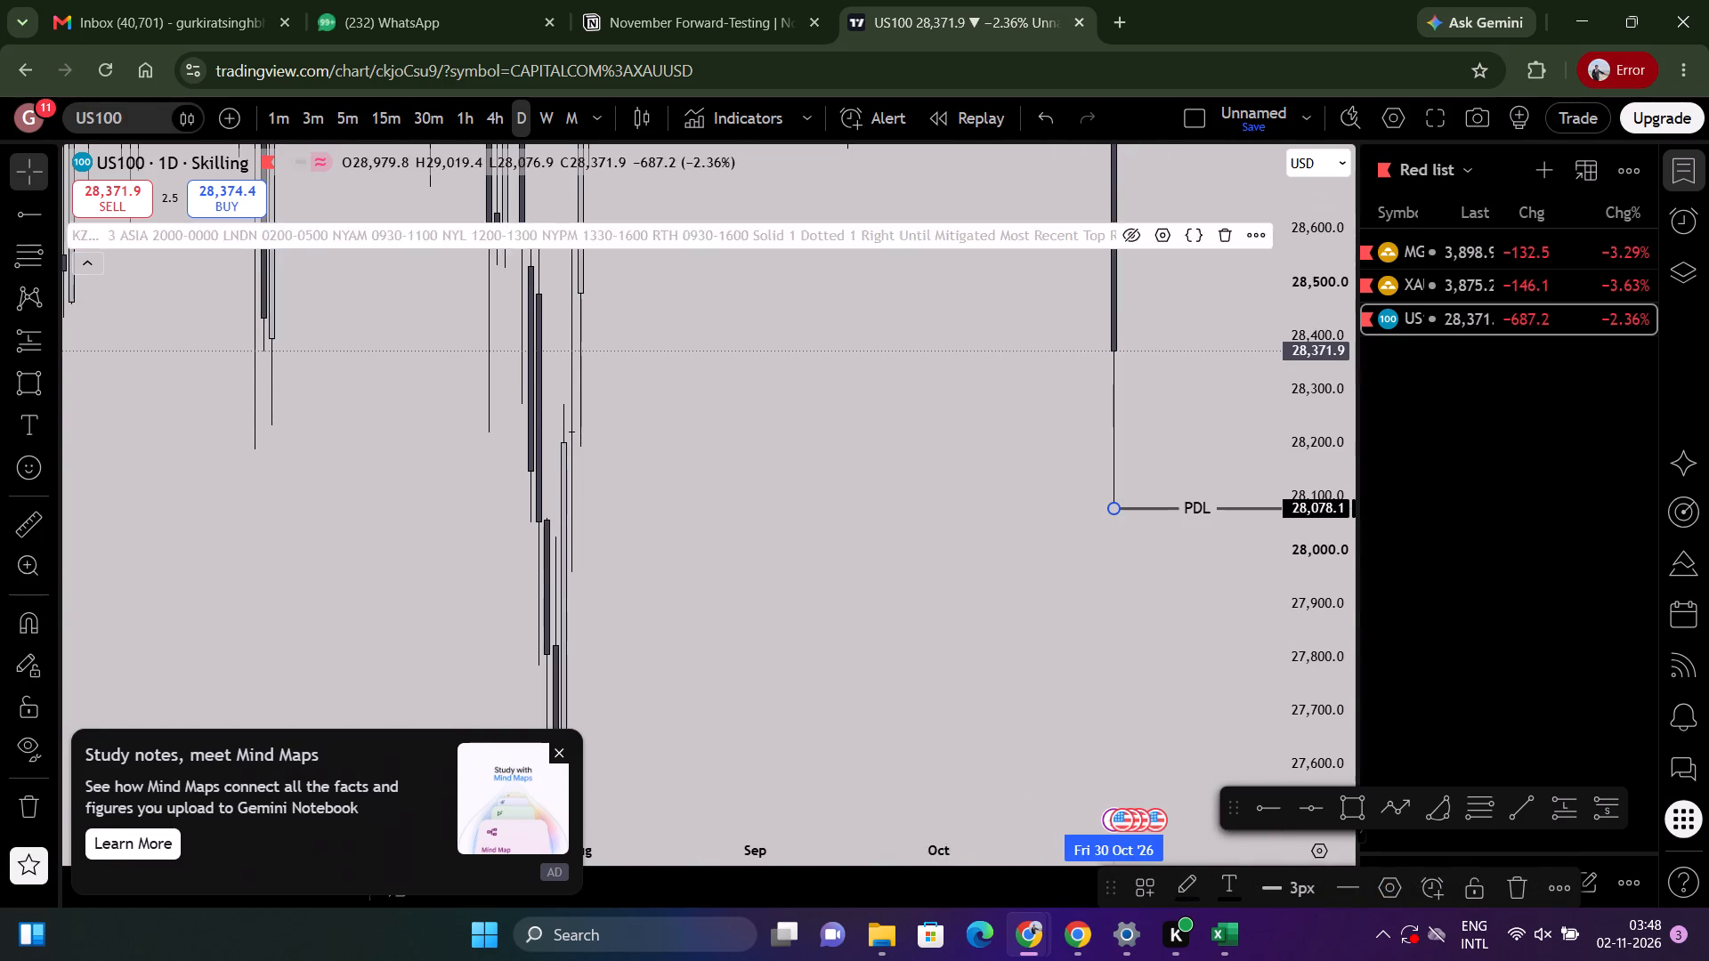
left_click_drag(906, 396, 903, 405)
left_click_drag(1311, 371, 1243, 697)
scroll(709, 644, "down", 6)
scroll(851, 613, "up", 4)
left_click_drag(906, 626, 876, 490)
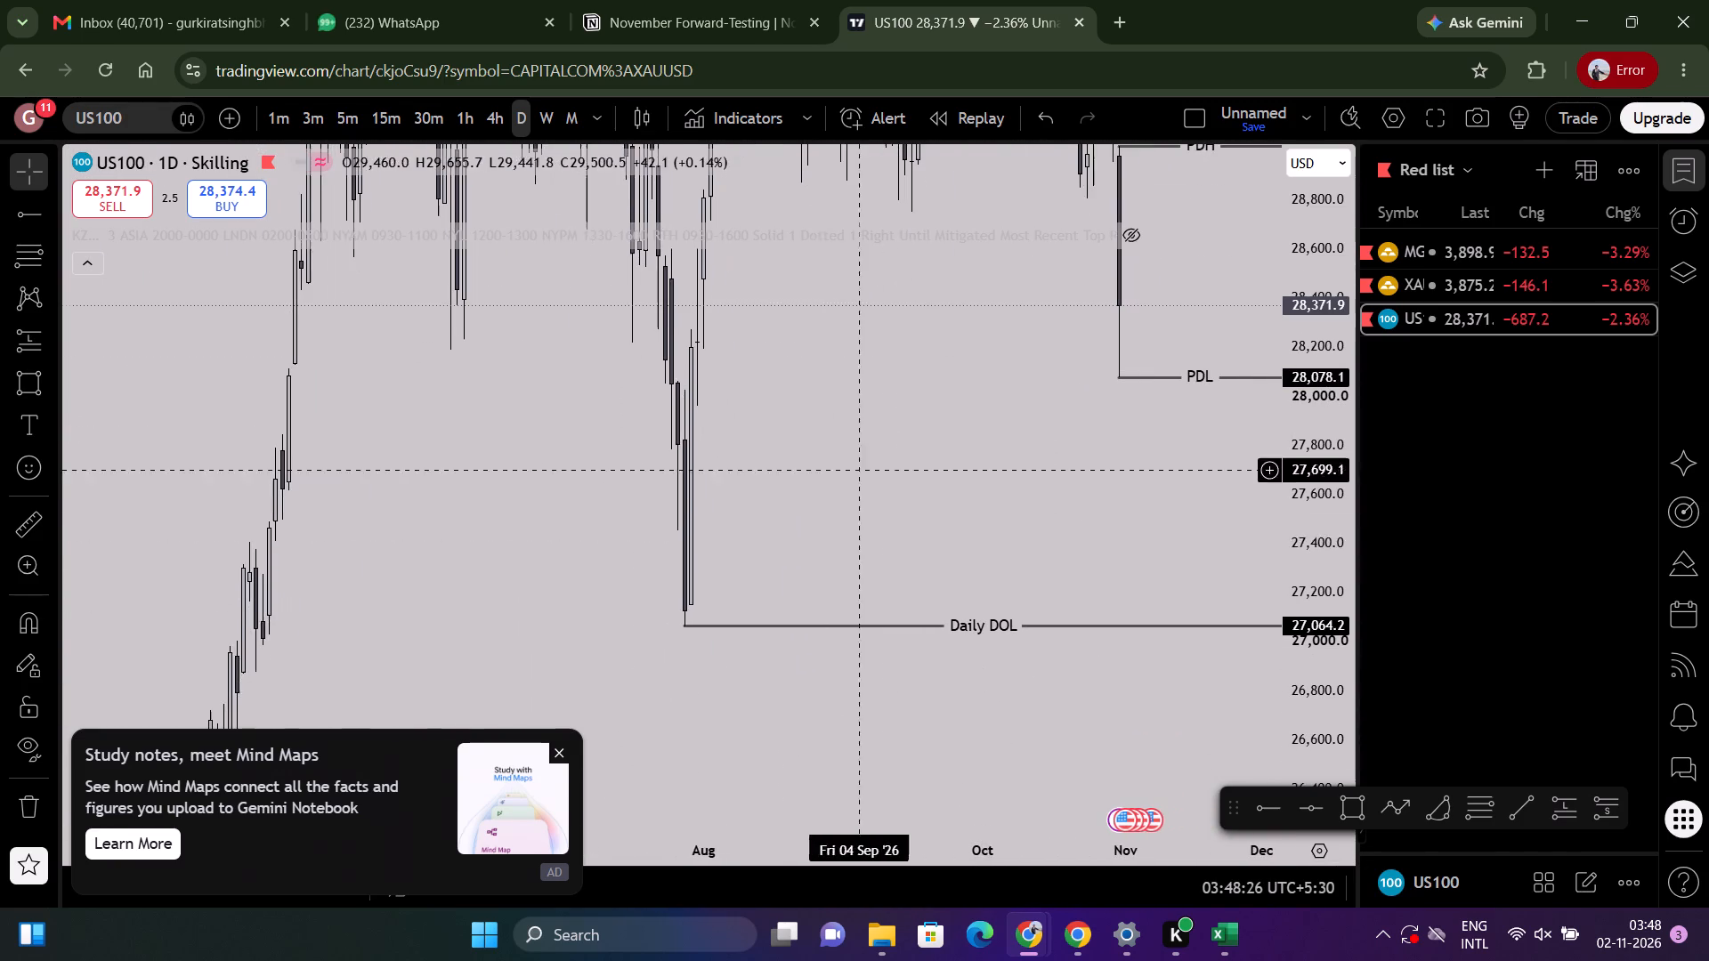
scroll(909, 542, "up", 3)
left_click_drag(980, 495, 946, 682)
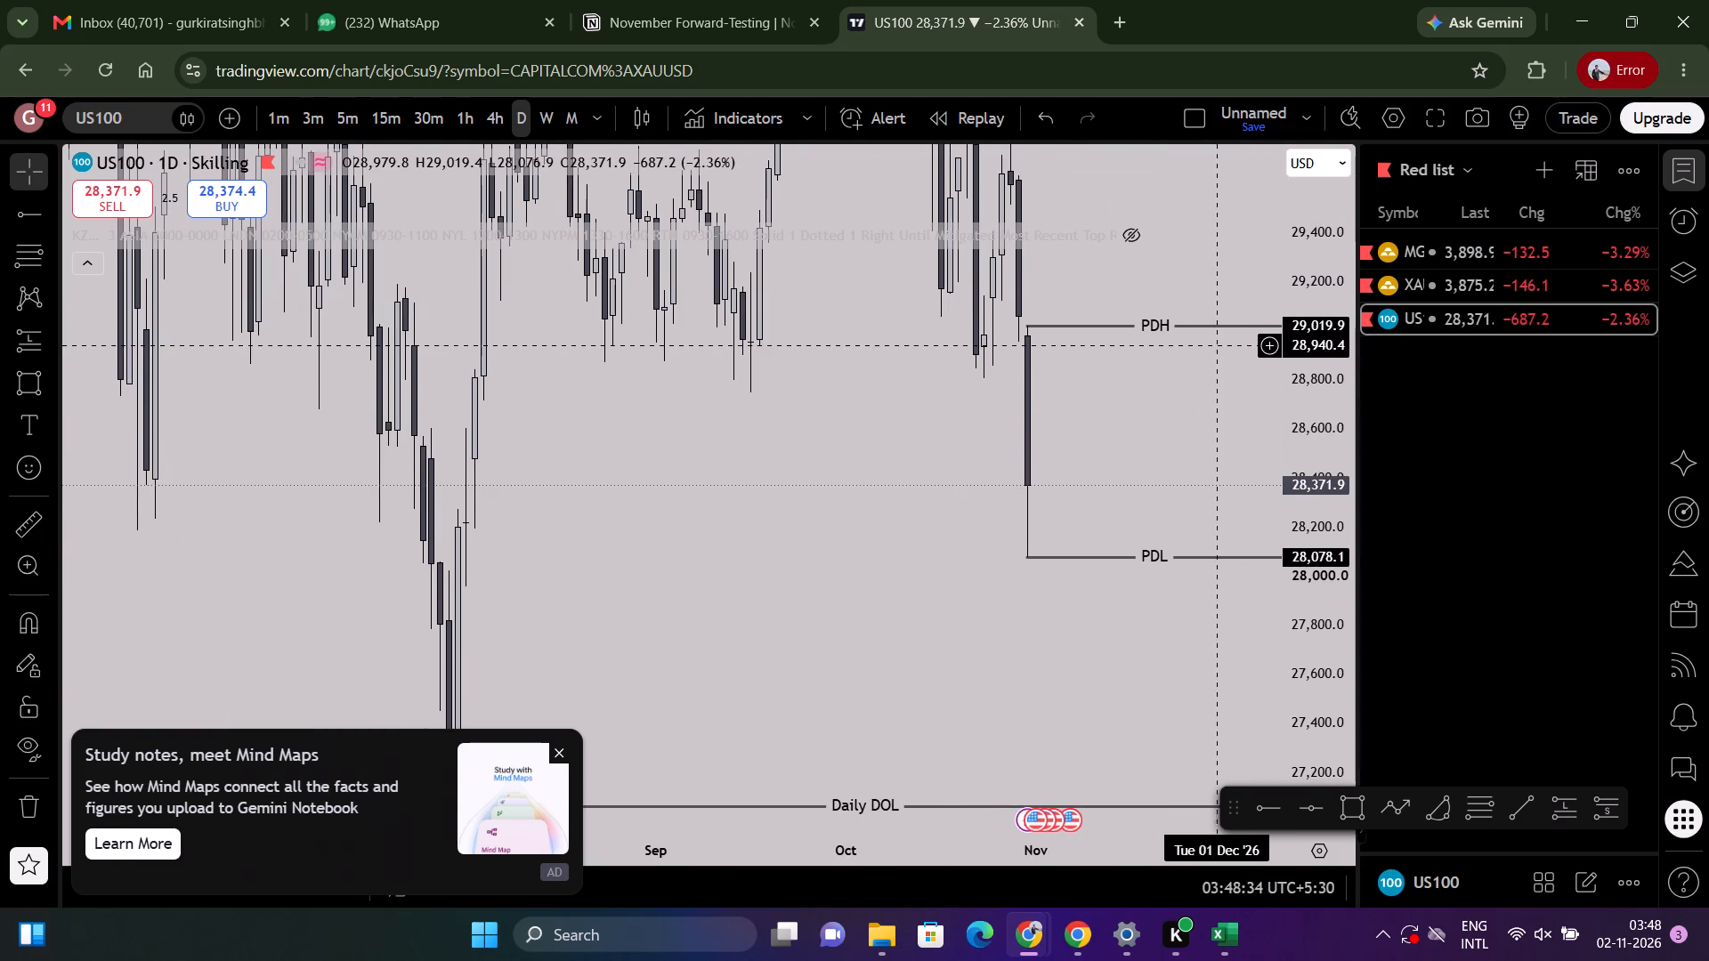
scroll(1089, 445, "down", 3)
scroll(1091, 451, "up", 4)
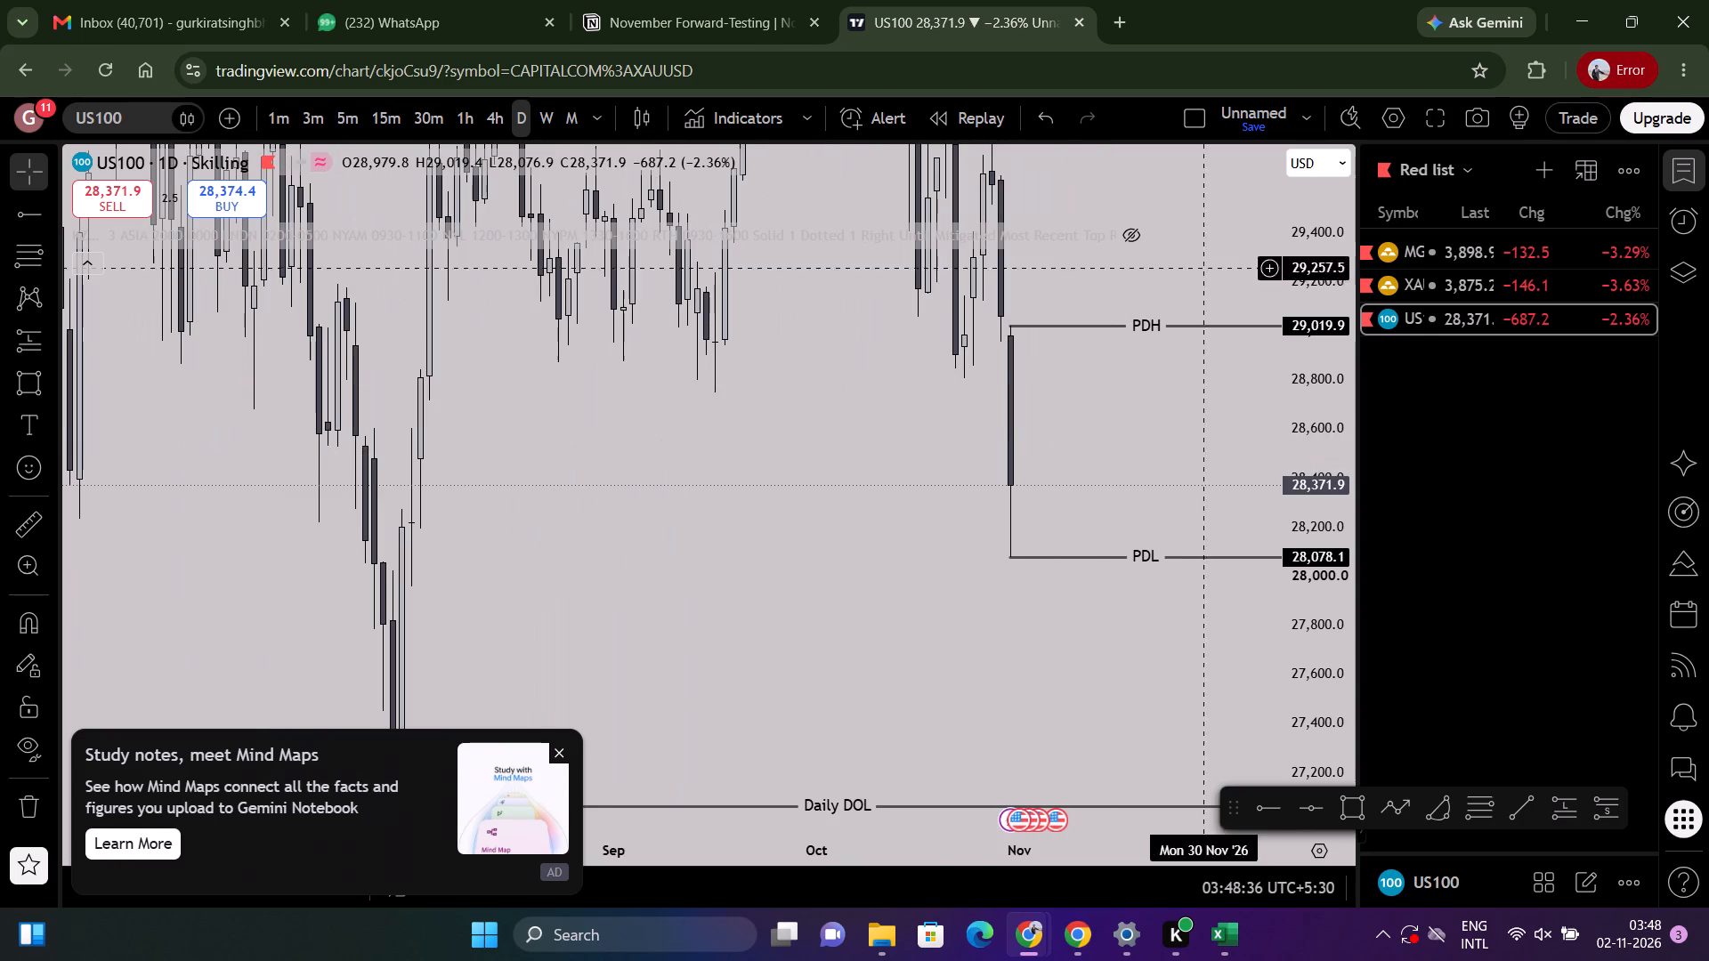
On the US100 4-hour chart, place a horizontal ray at the last 30 October candle's high, about 28,428.3.
left_click(493, 123)
left_click(454, 121)
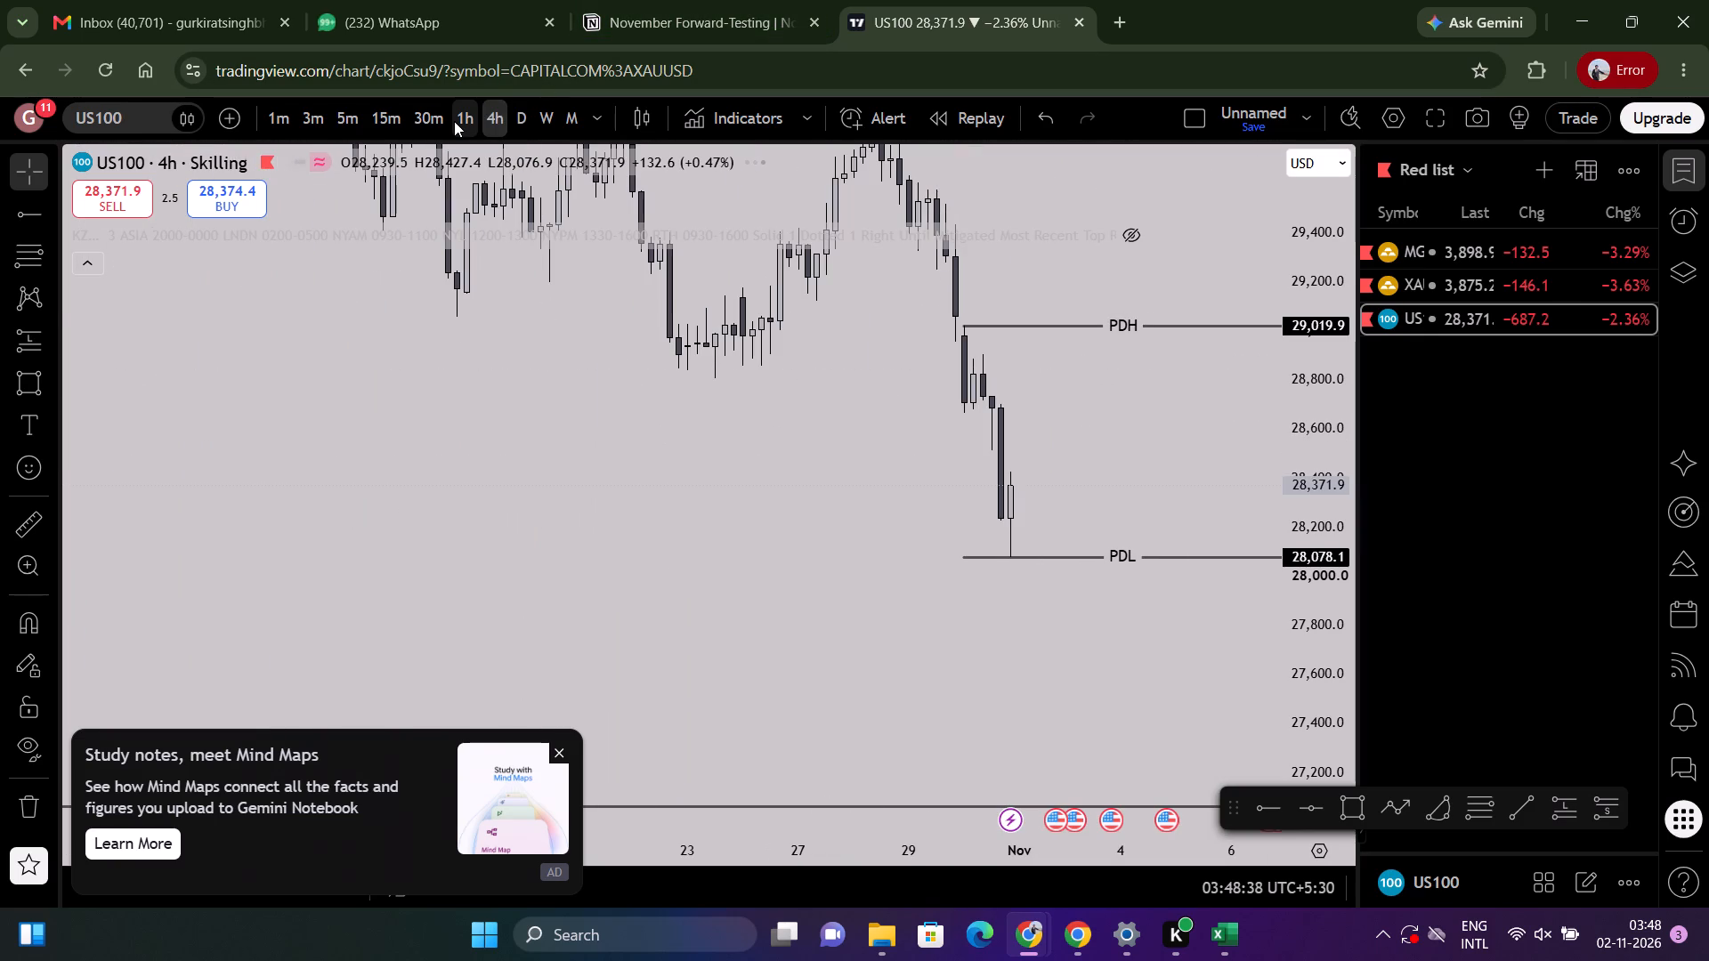
left_click_drag(1332, 651, 1207, 326)
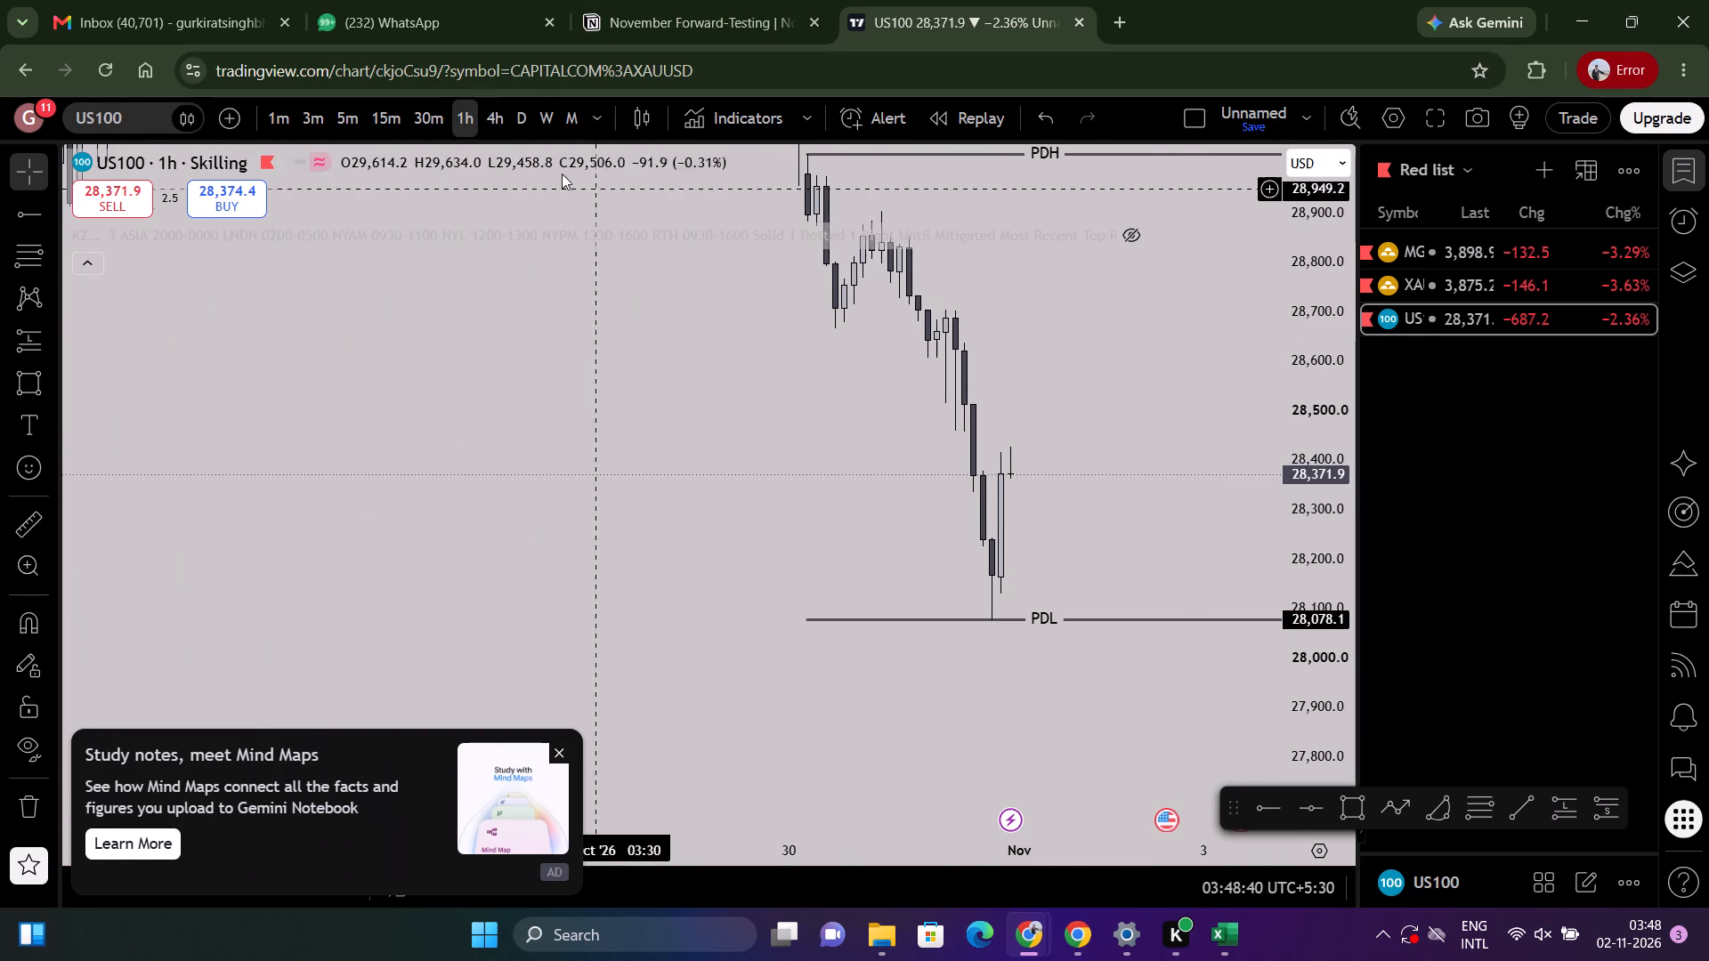
left_click(494, 120)
scroll(1161, 424, "up", 1)
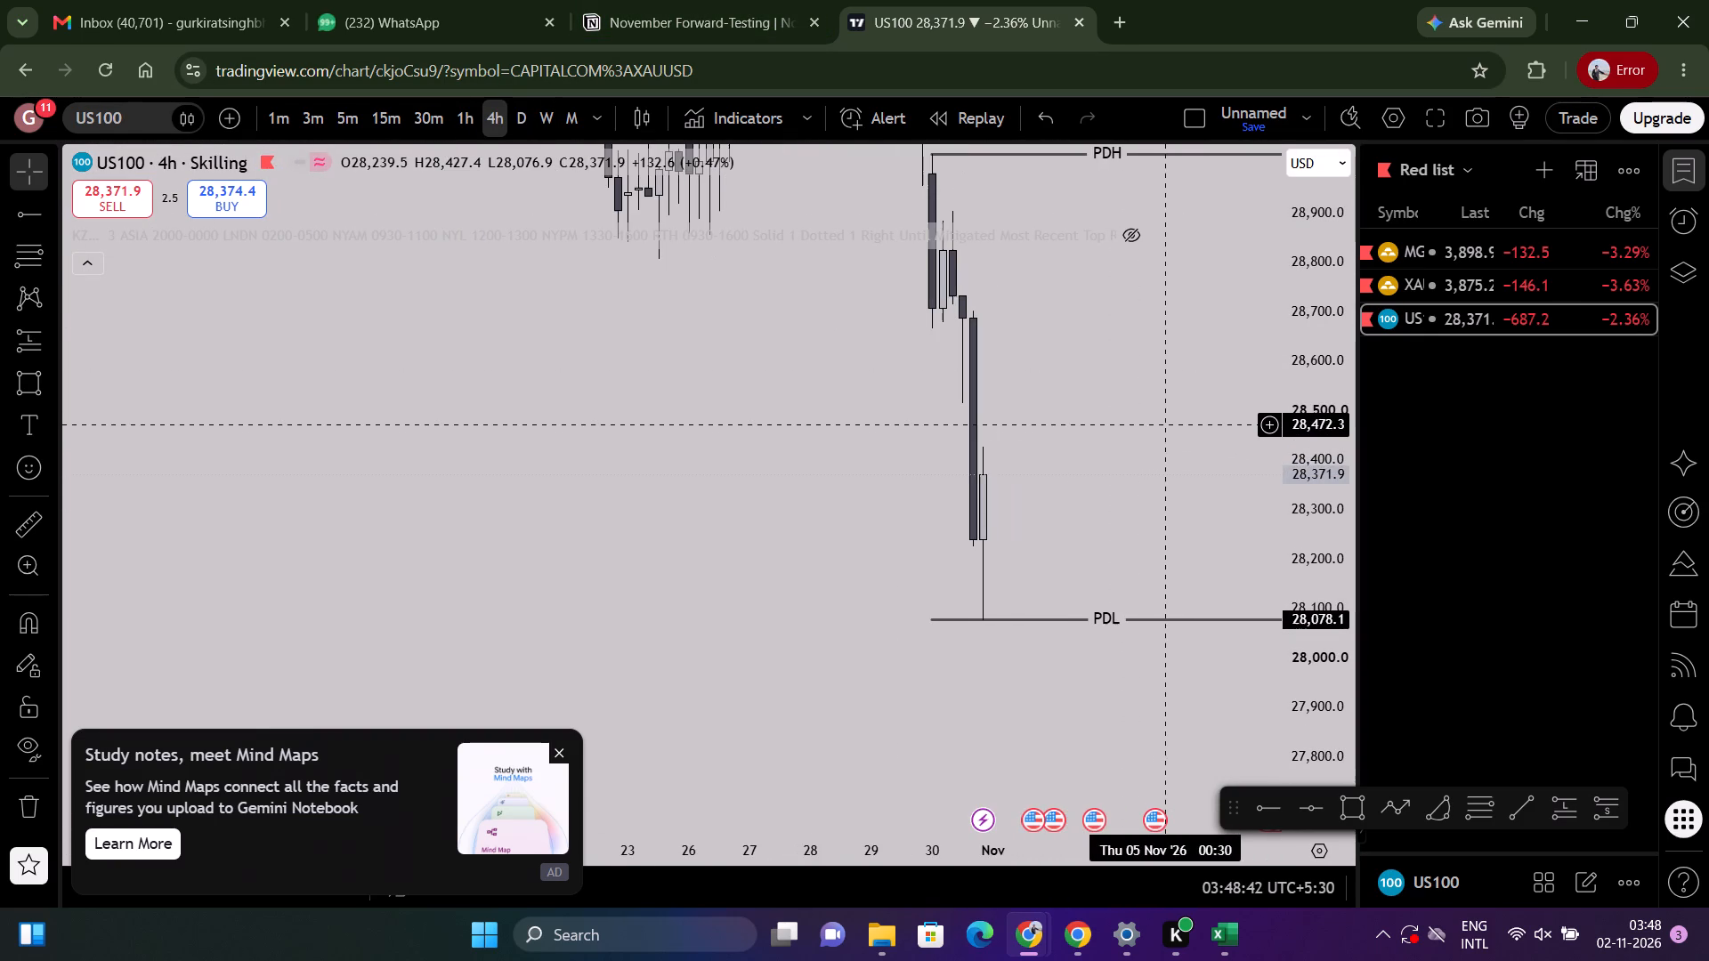
left_click_drag(1165, 423, 1077, 489)
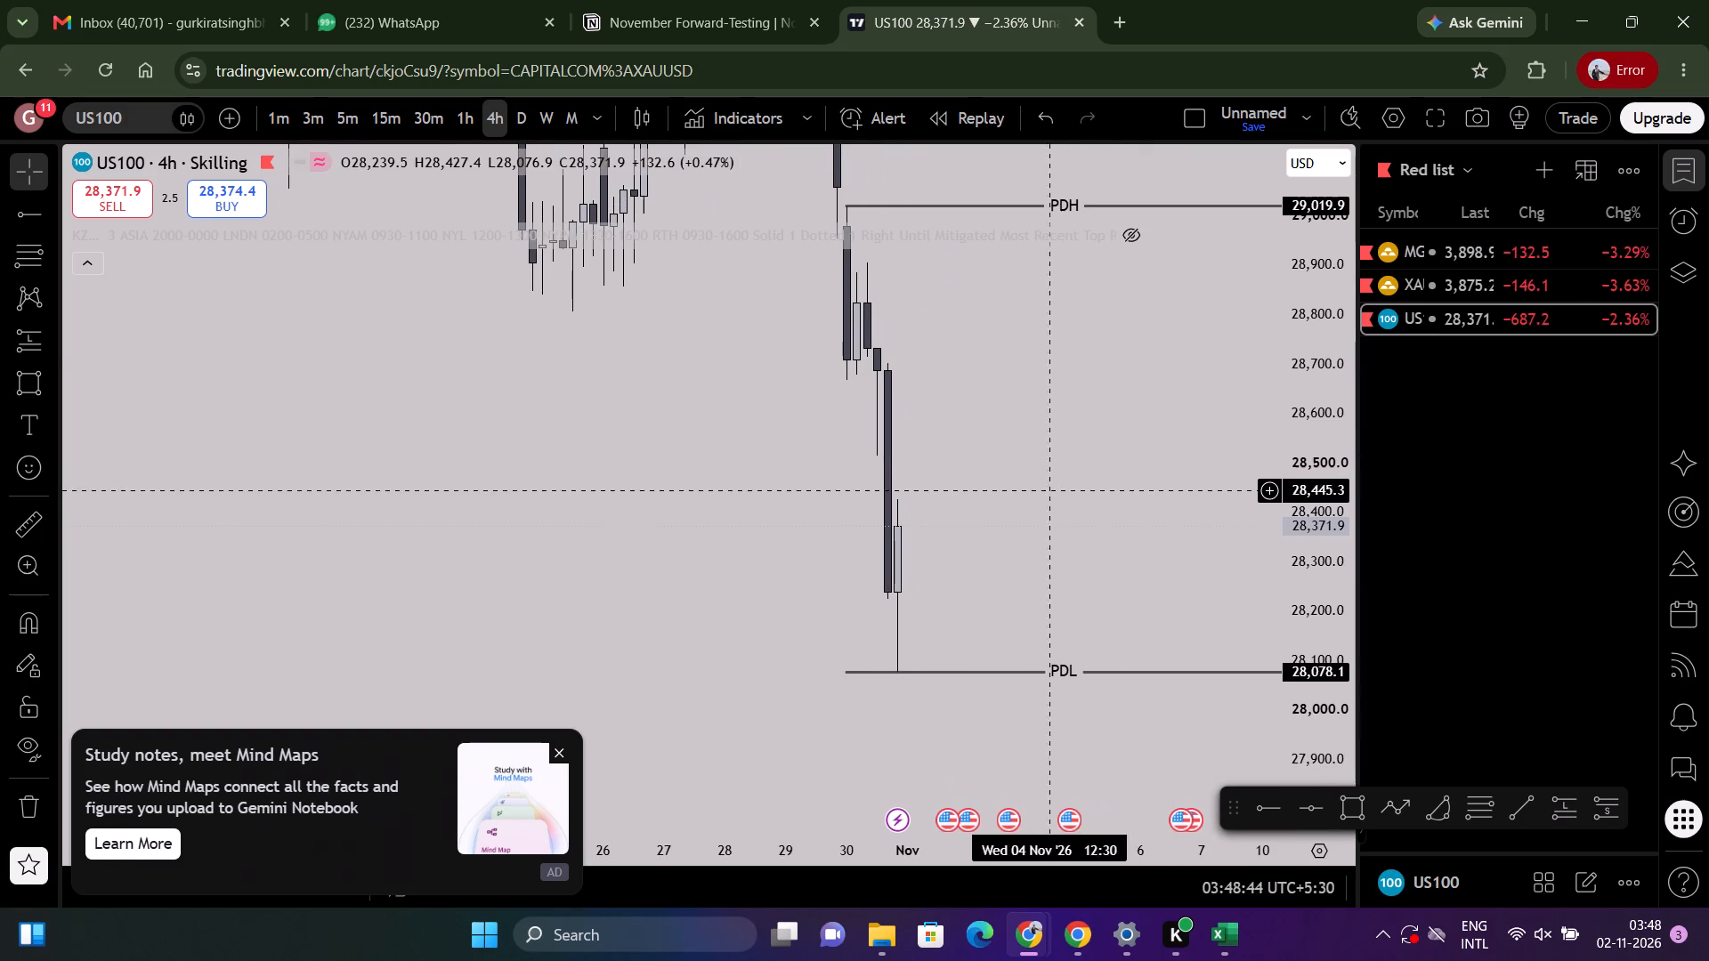
left_click(16, 222)
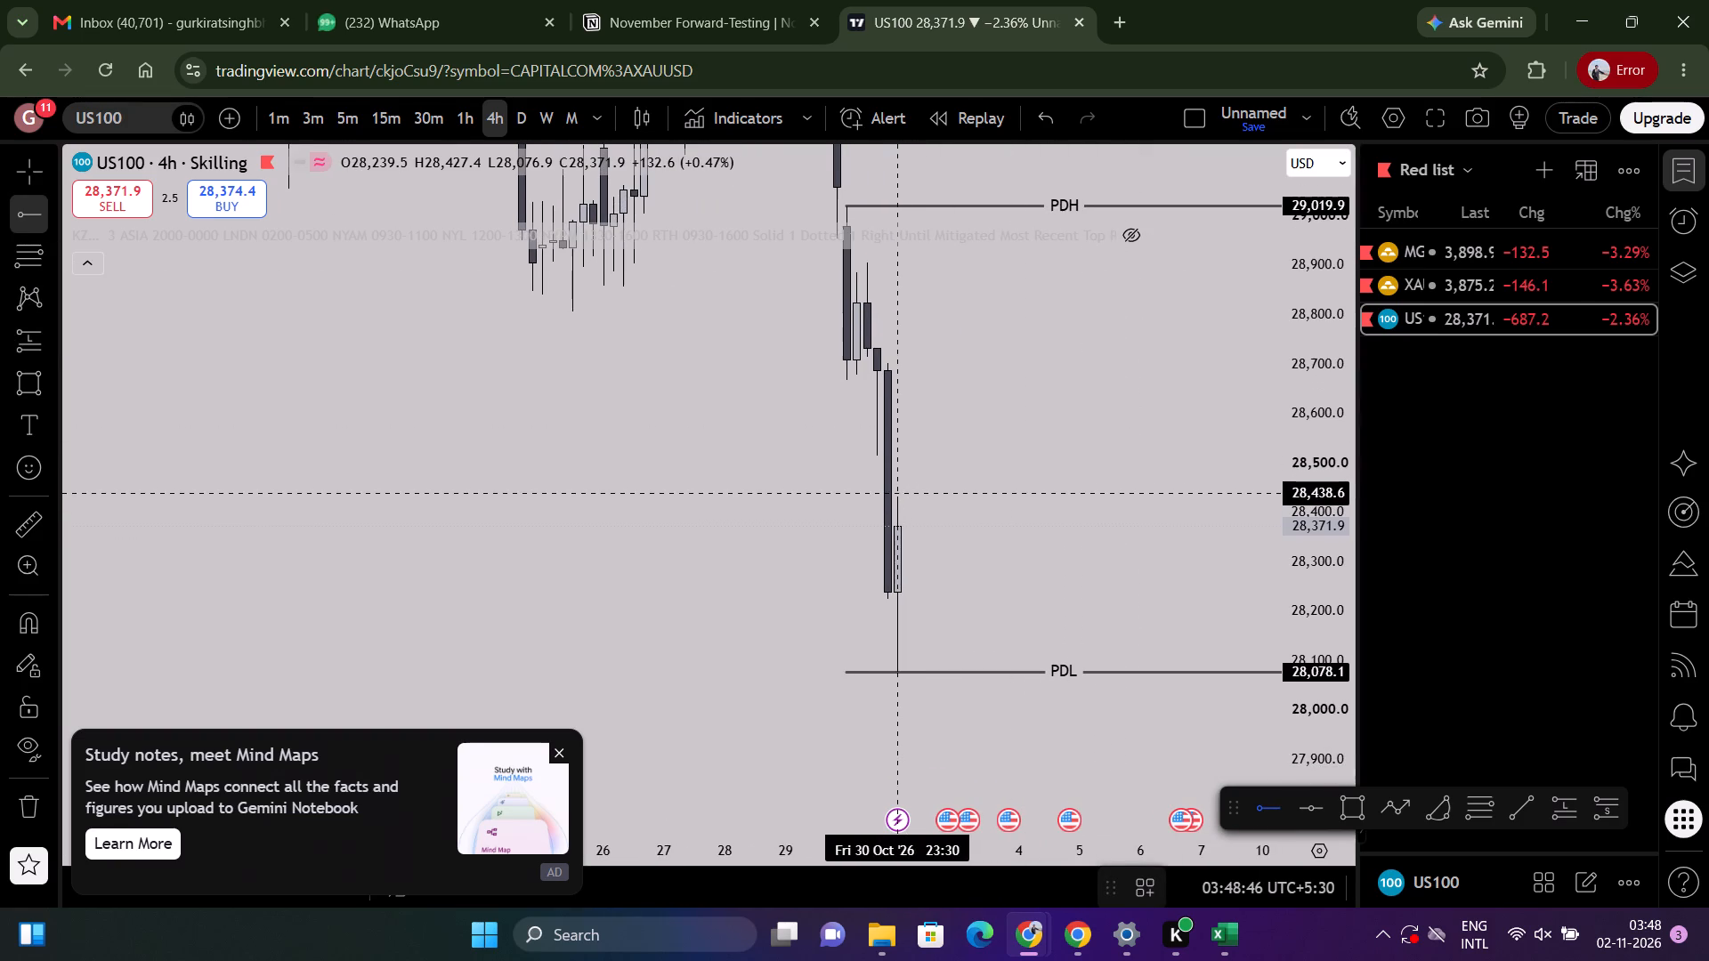
left_click(894, 498)
left_click(956, 520)
left_click_drag(1303, 642, 1317, 306)
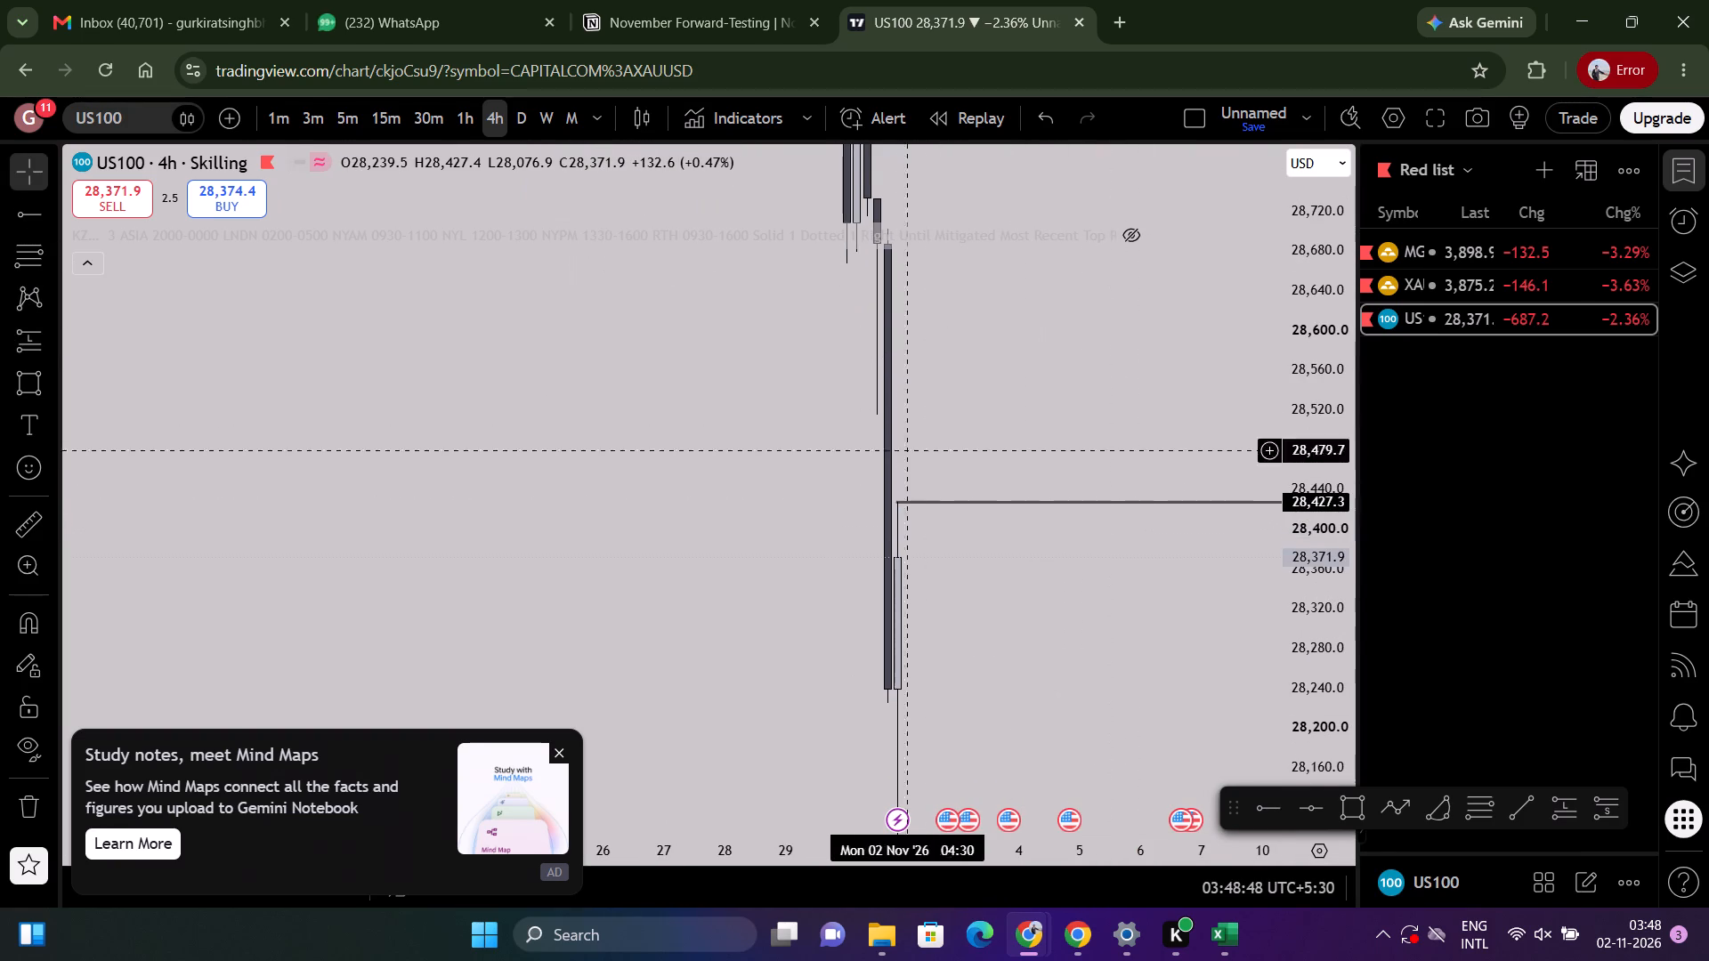
left_click(896, 500)
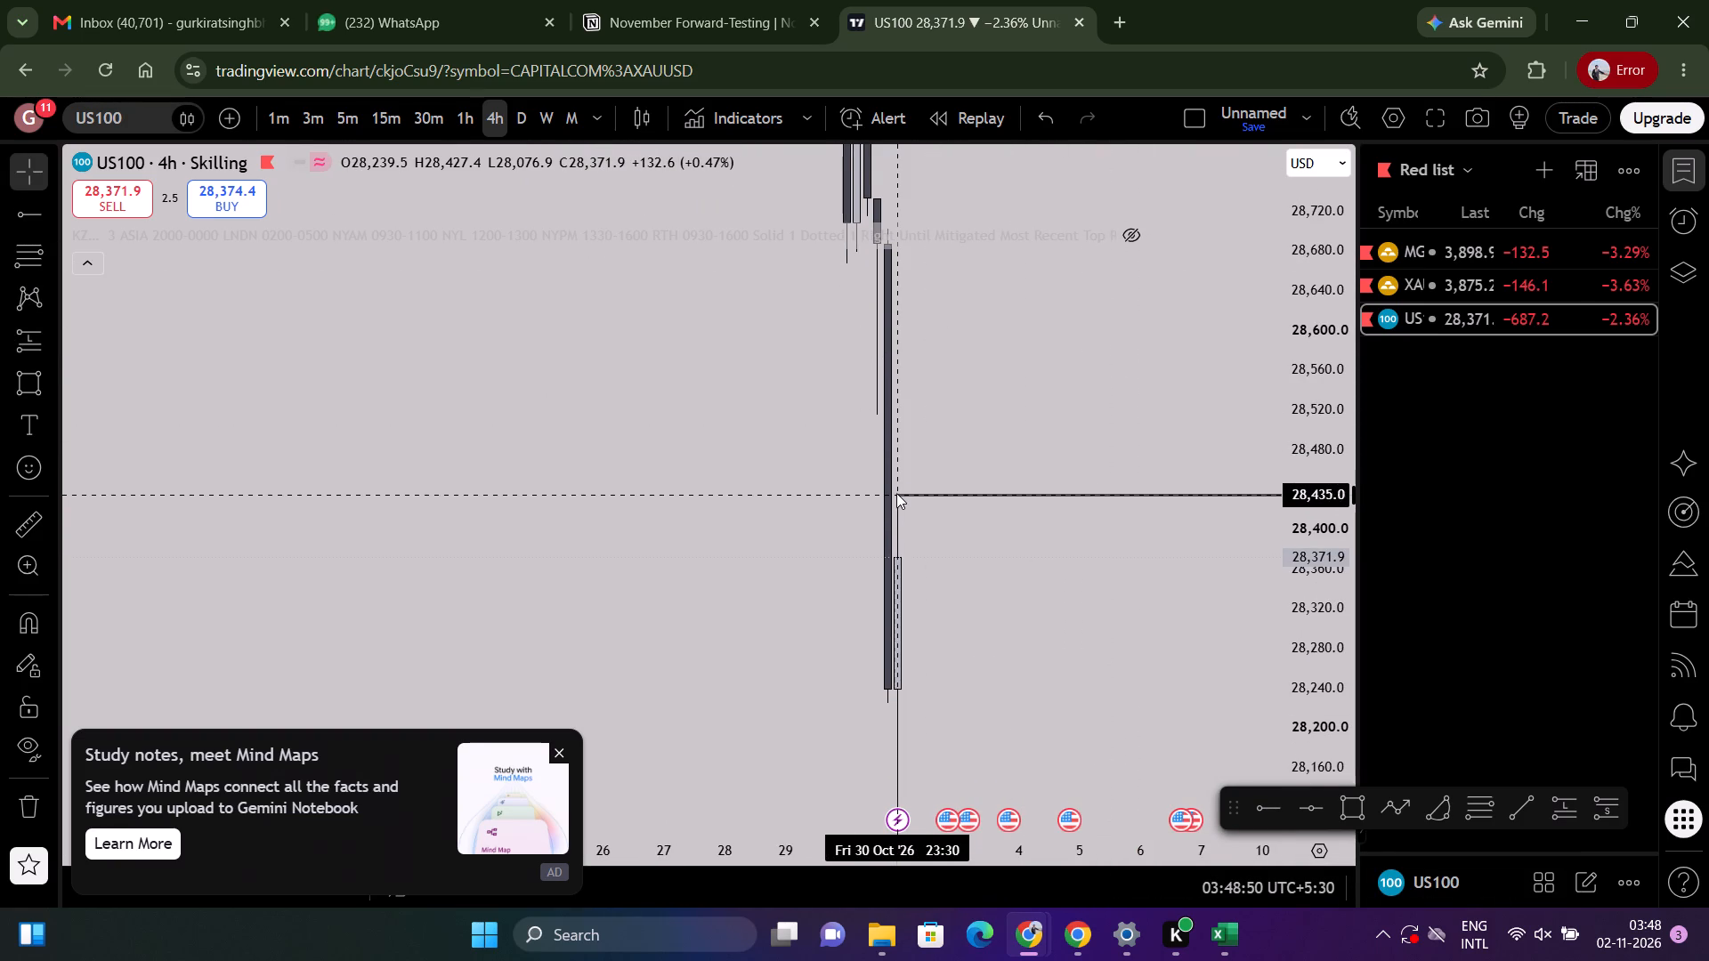
left_click_drag(918, 538, 916, 546)
left_click(896, 491)
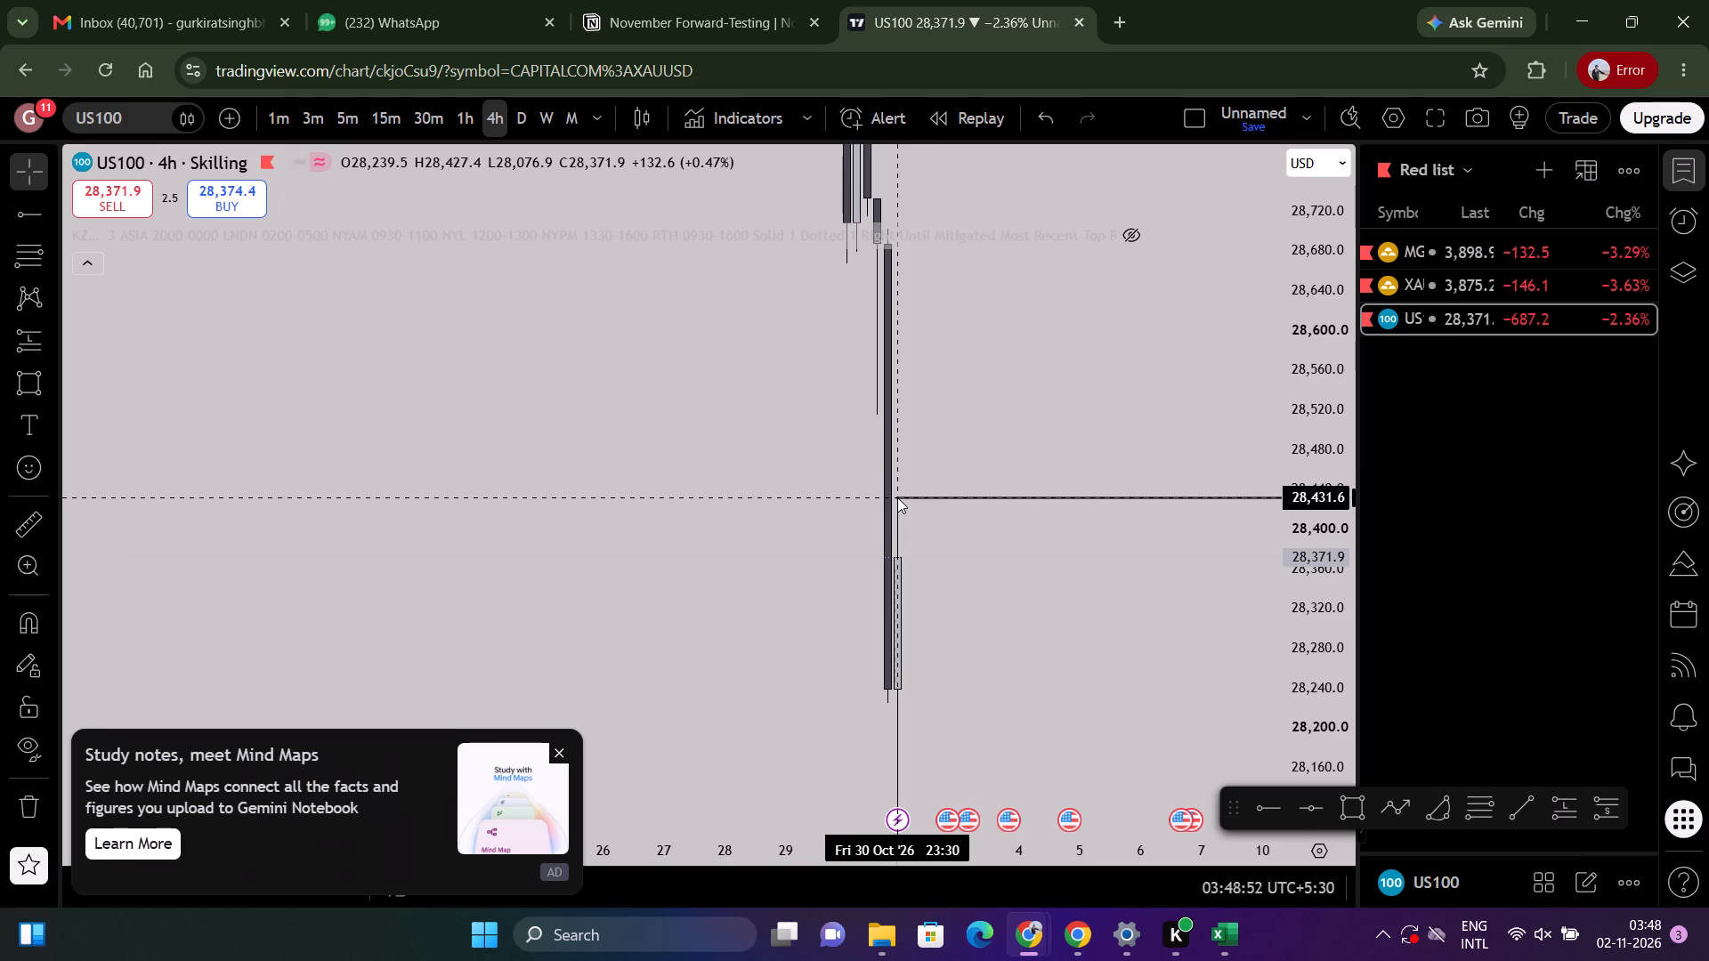
left_click(937, 536)
left_click(900, 501)
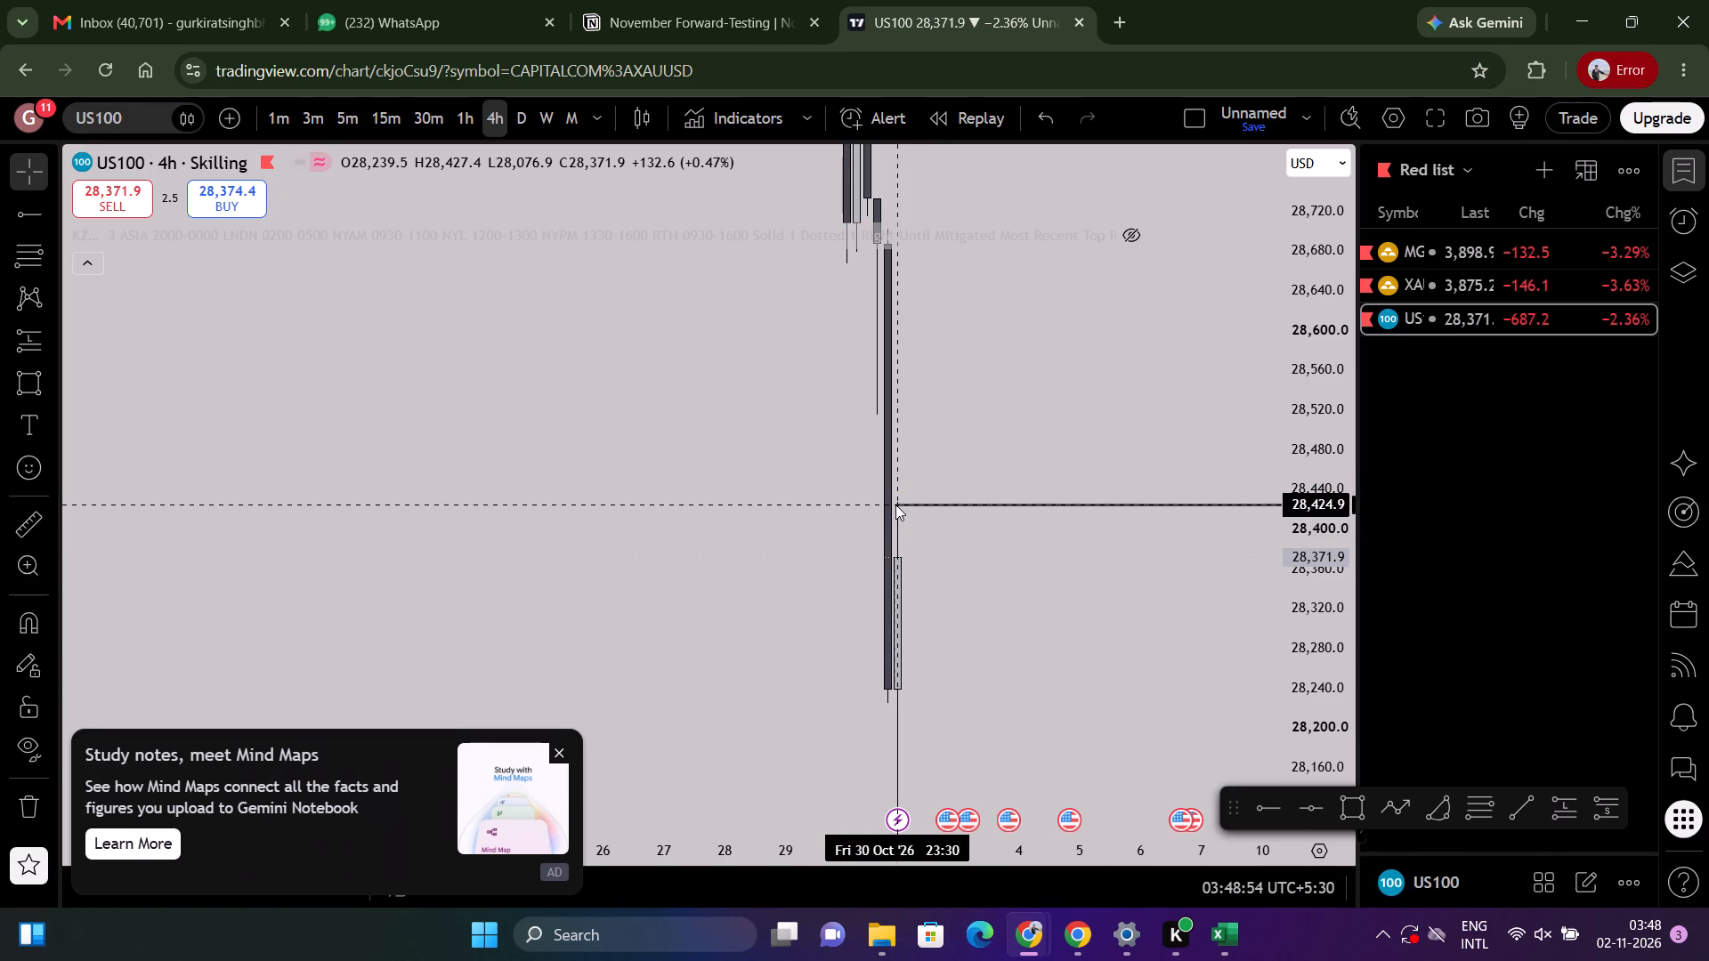
left_click(941, 534)
Label the new ray at the last 4-hour candle's high "4H High and 4H FVG".
double_click(916, 501)
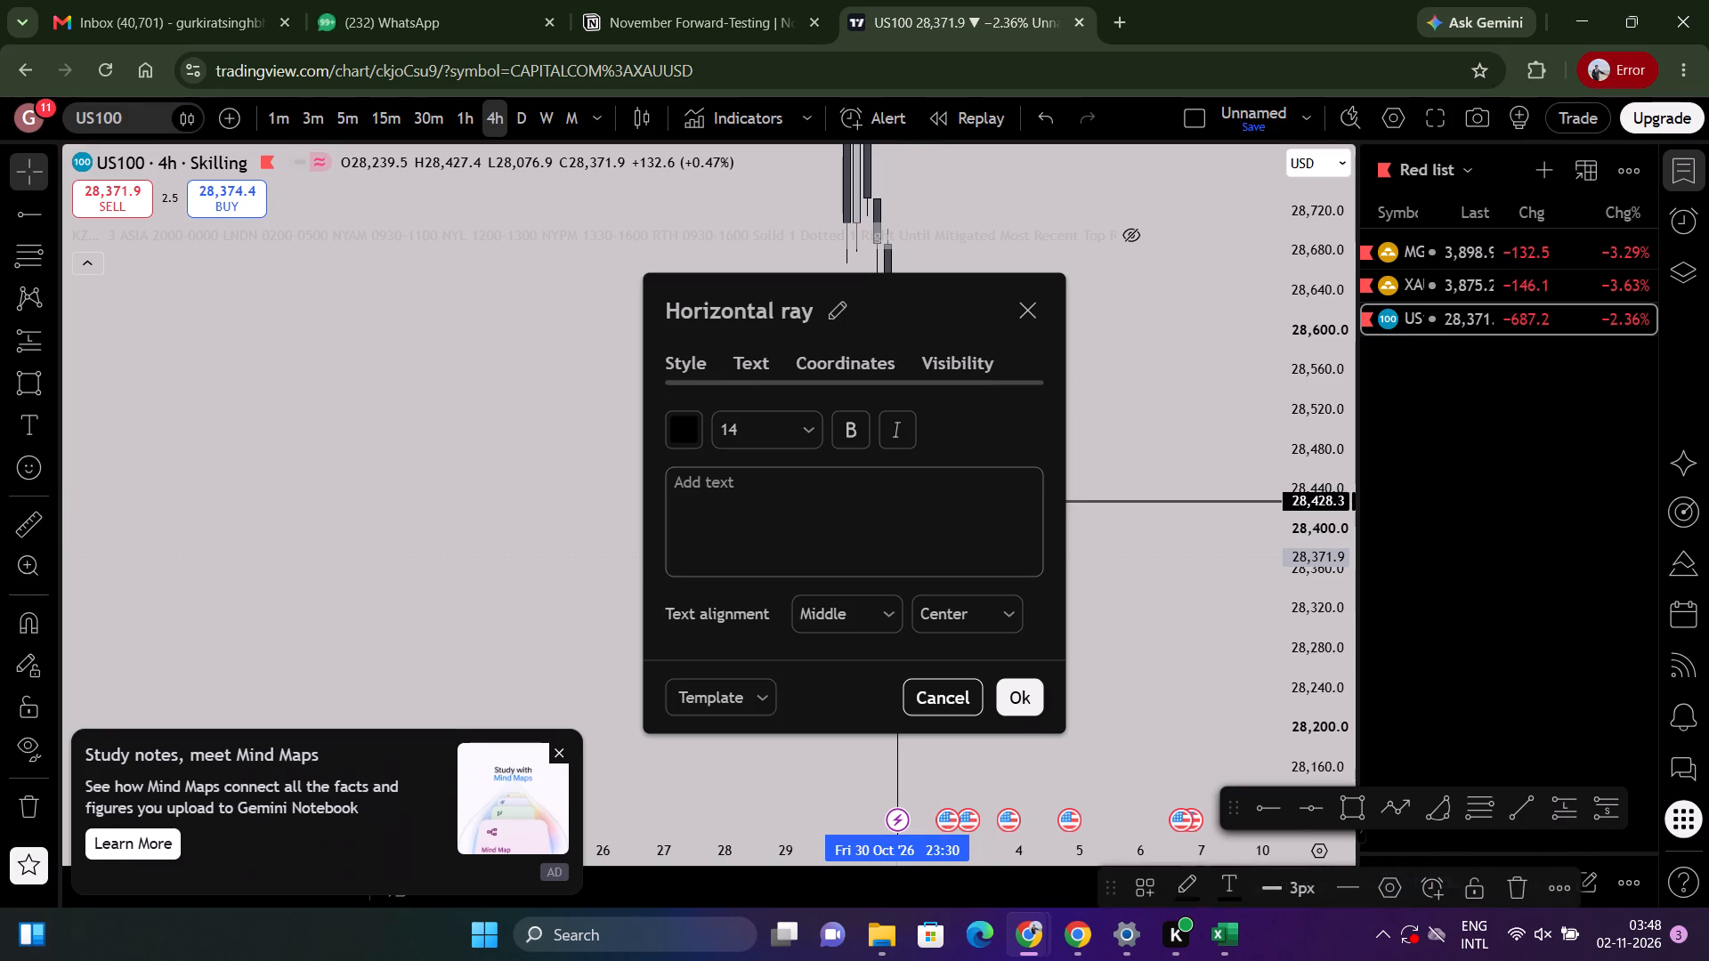
left_click(912, 491)
type("4H")
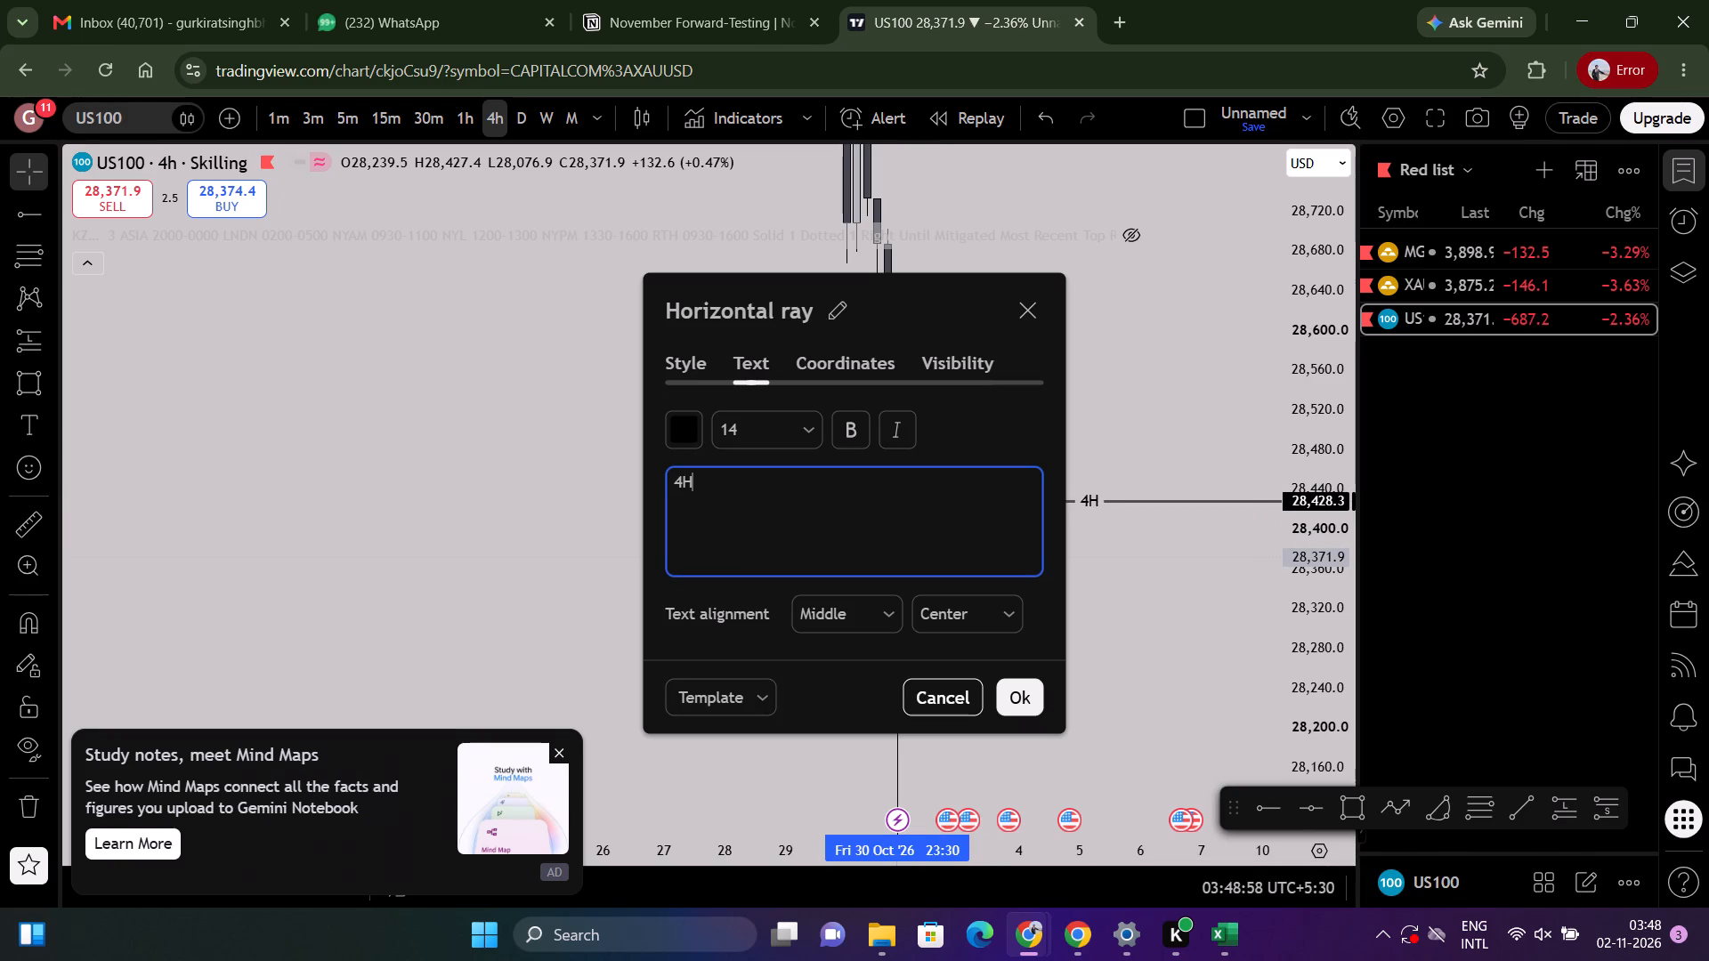
key("space")
key("h")
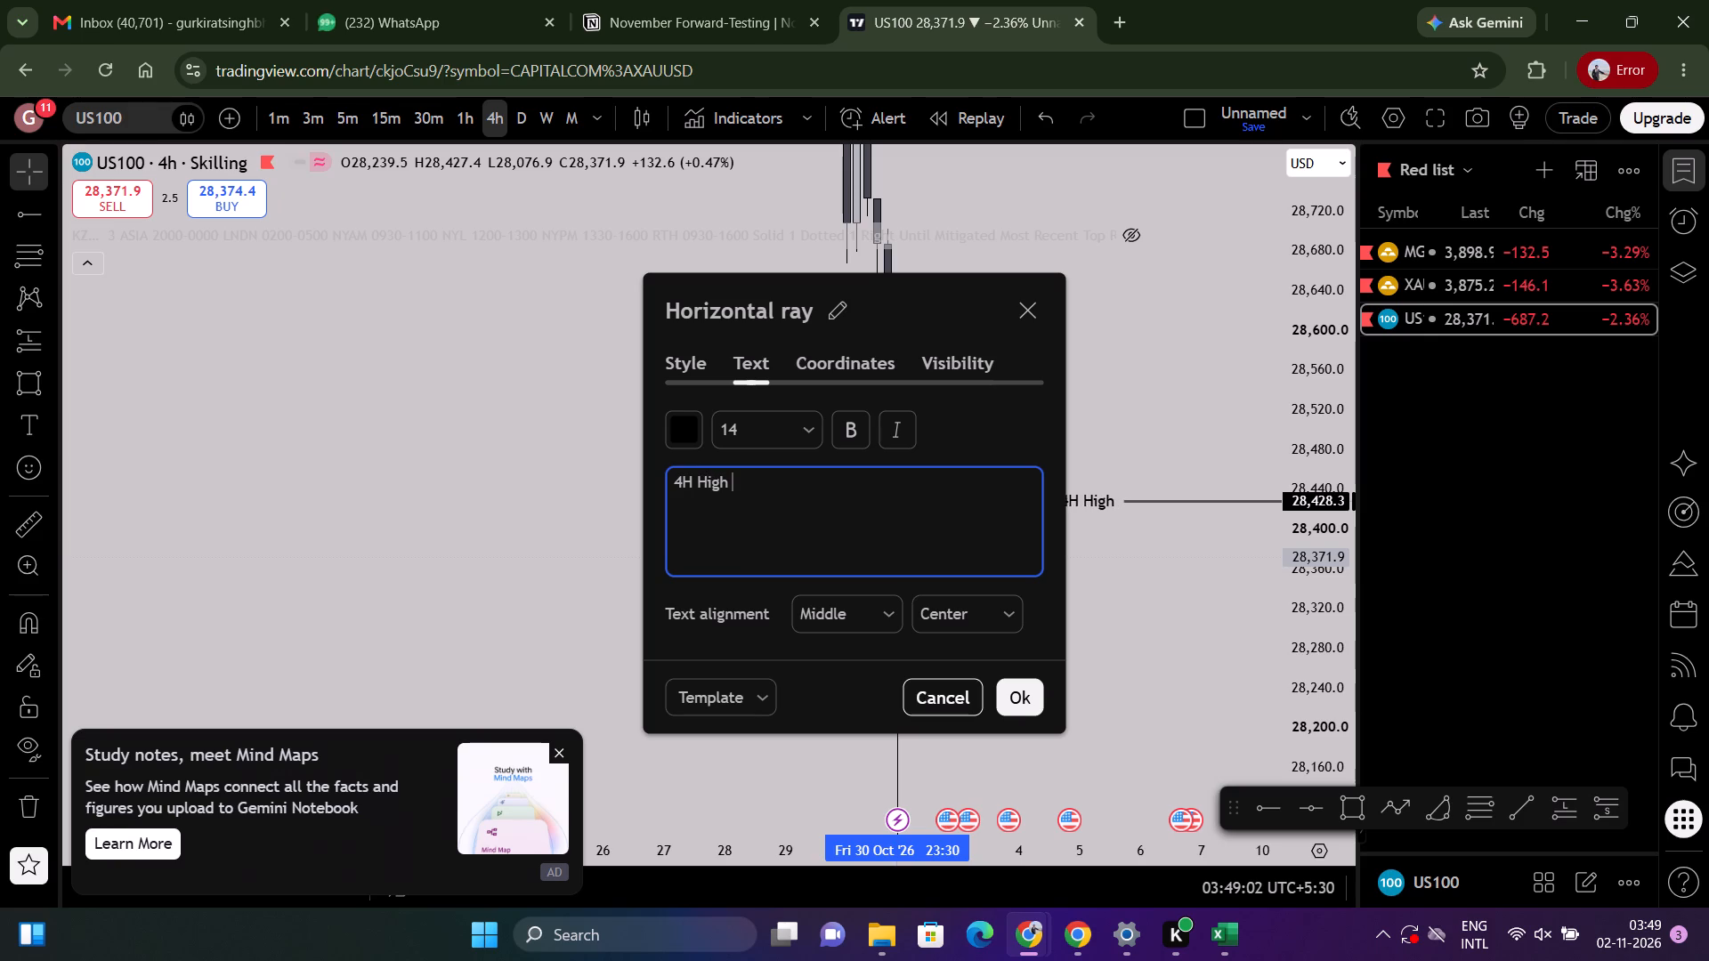
type("4H G")
key("BackSpace")
type("FVG")
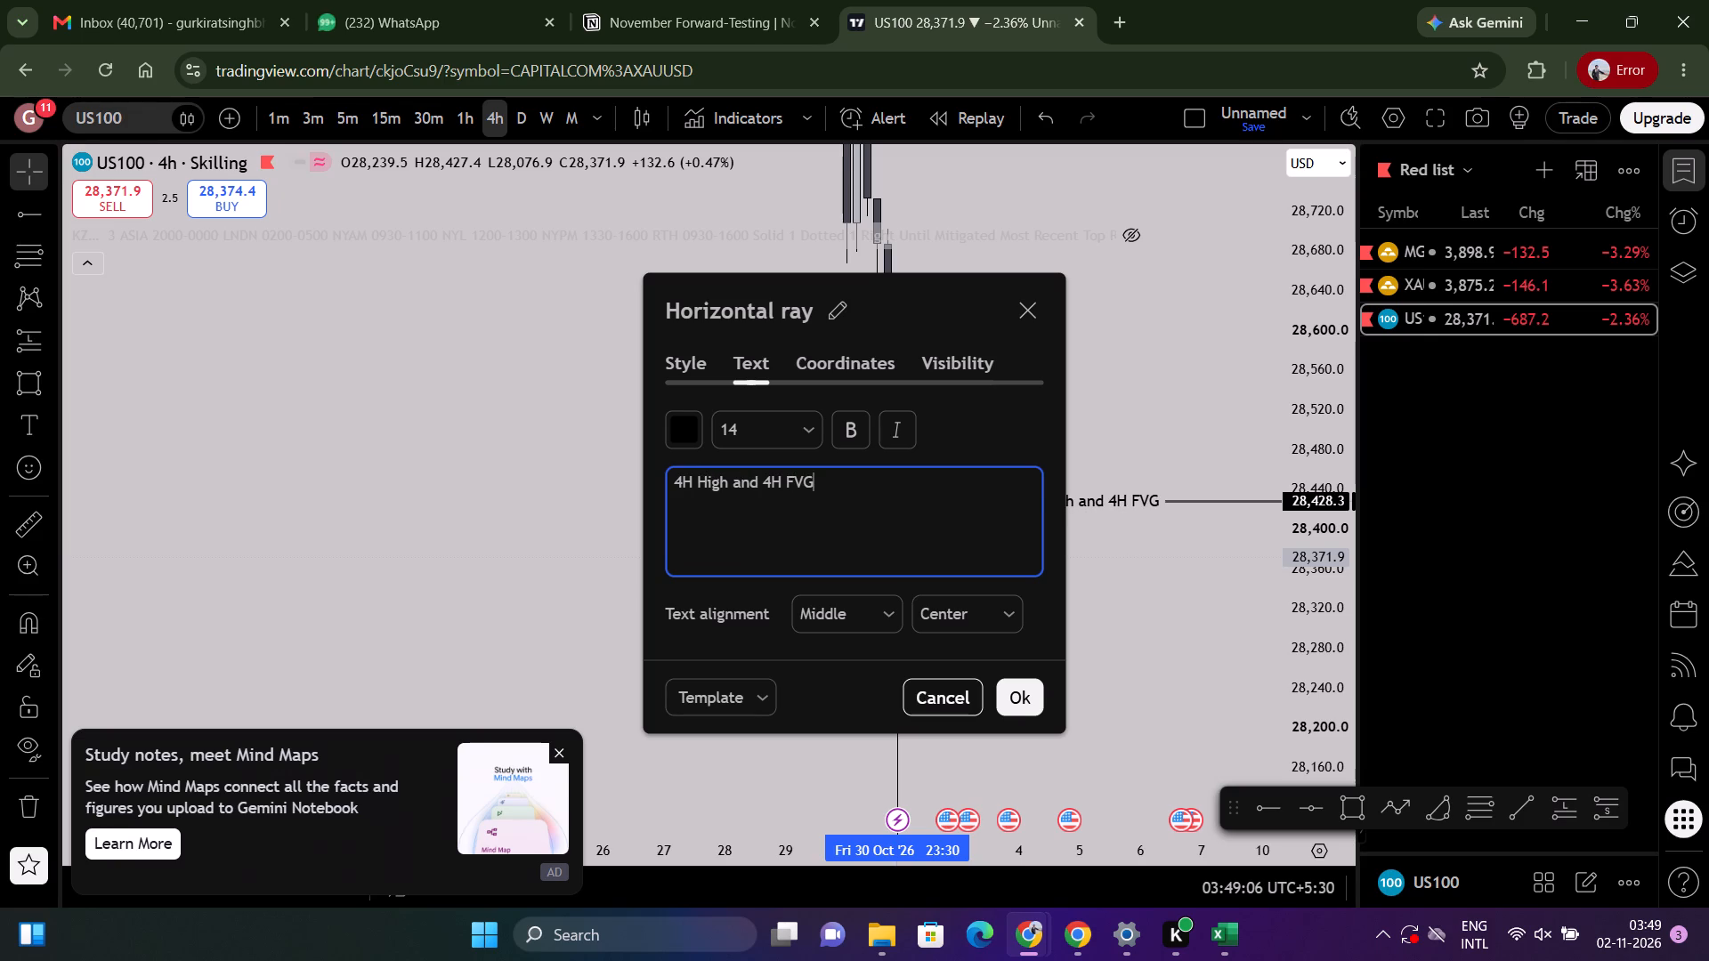
left_click(1021, 701)
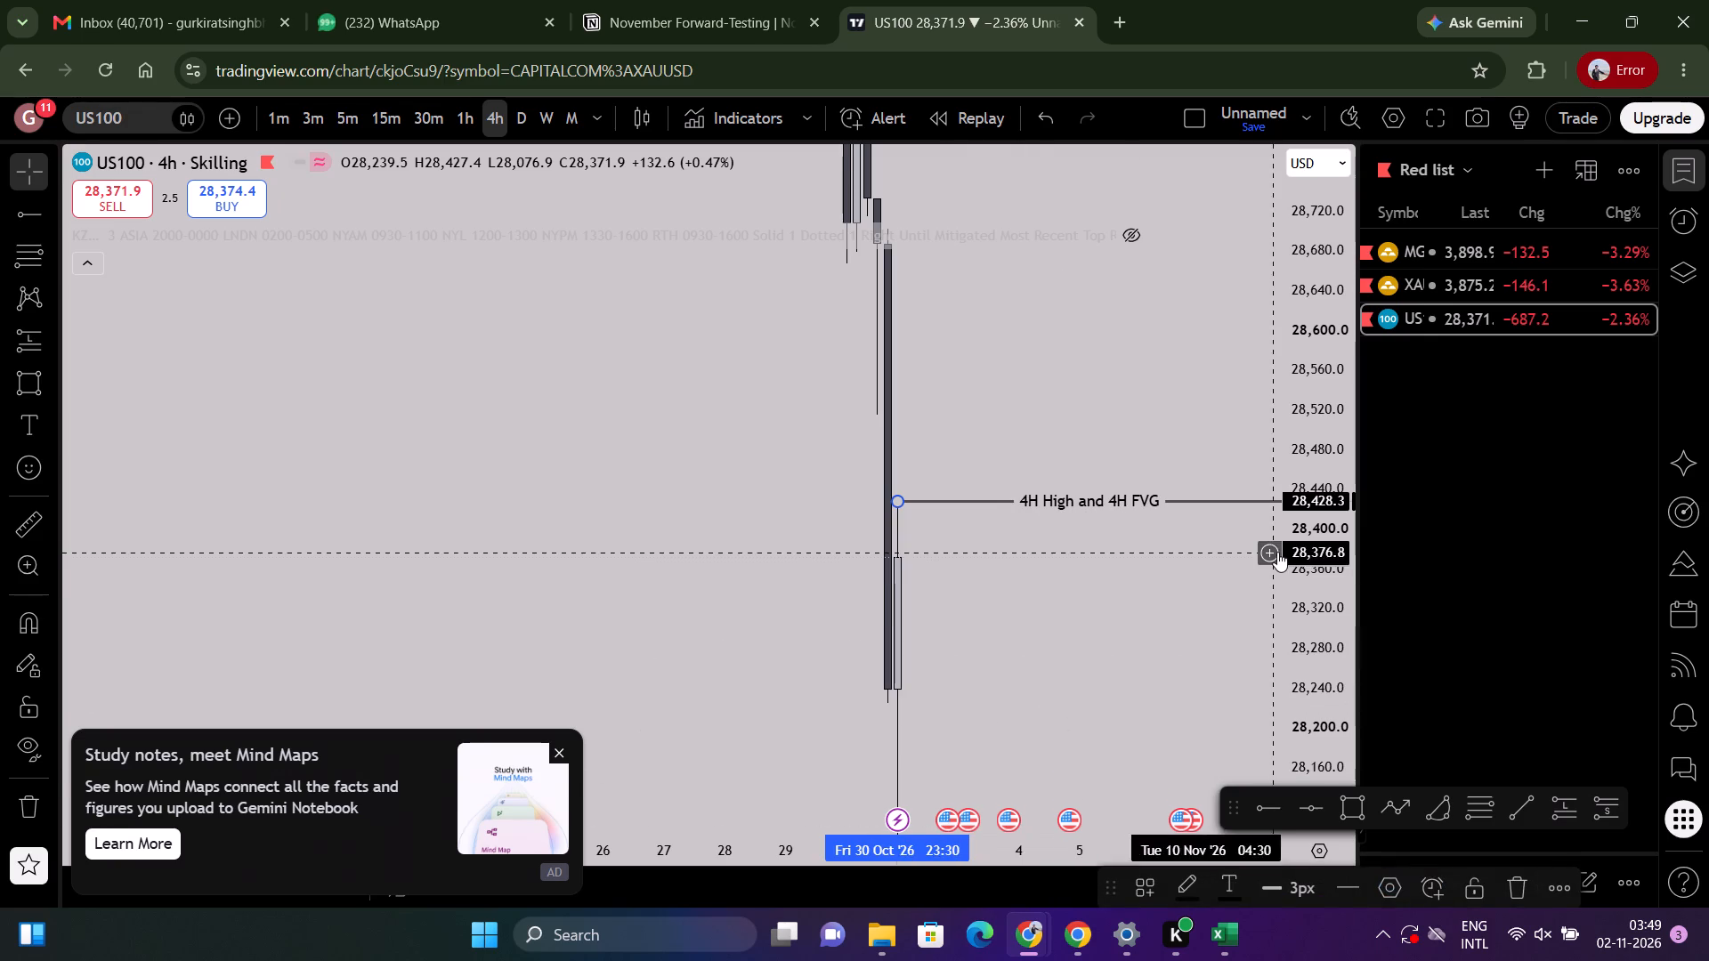
Move the PDL ray's start to the low of the last 30 October 4-hour candle, about 28,079.3.
left_click_drag(1321, 584, 1265, 731)
left_click_drag(1081, 647, 1081, 636)
left_click_drag(1087, 608, 1092, 399)
scroll(1284, 351, "down", 1)
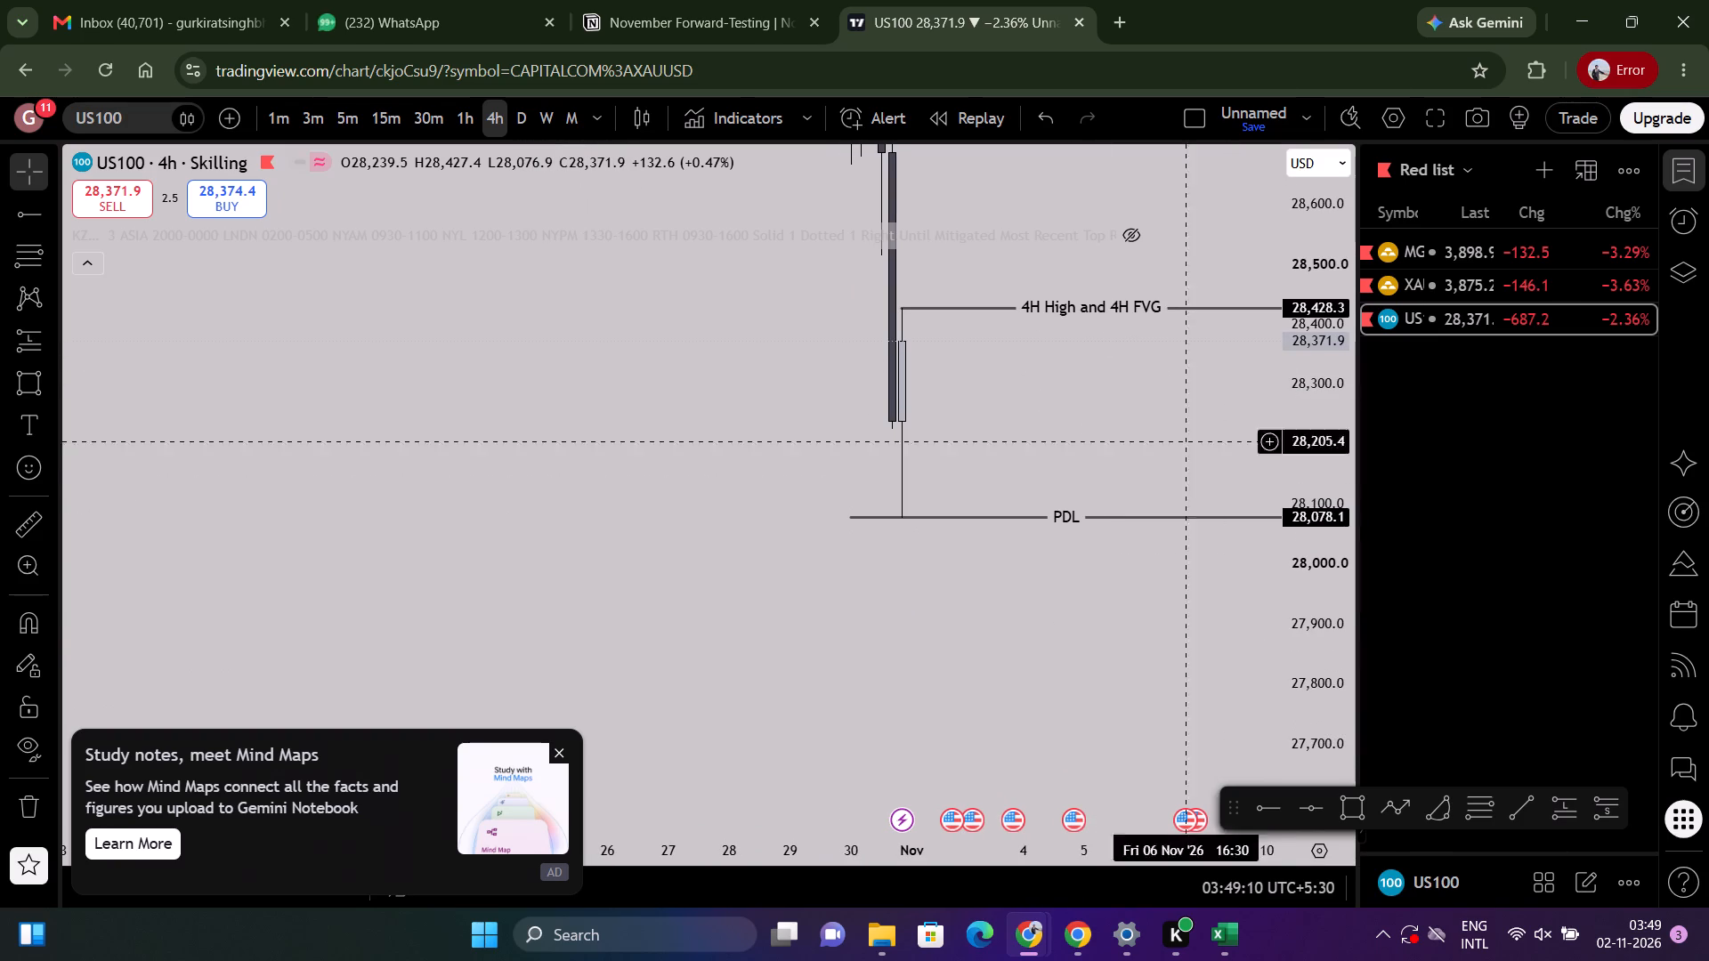
left_click_drag(849, 513, 897, 517)
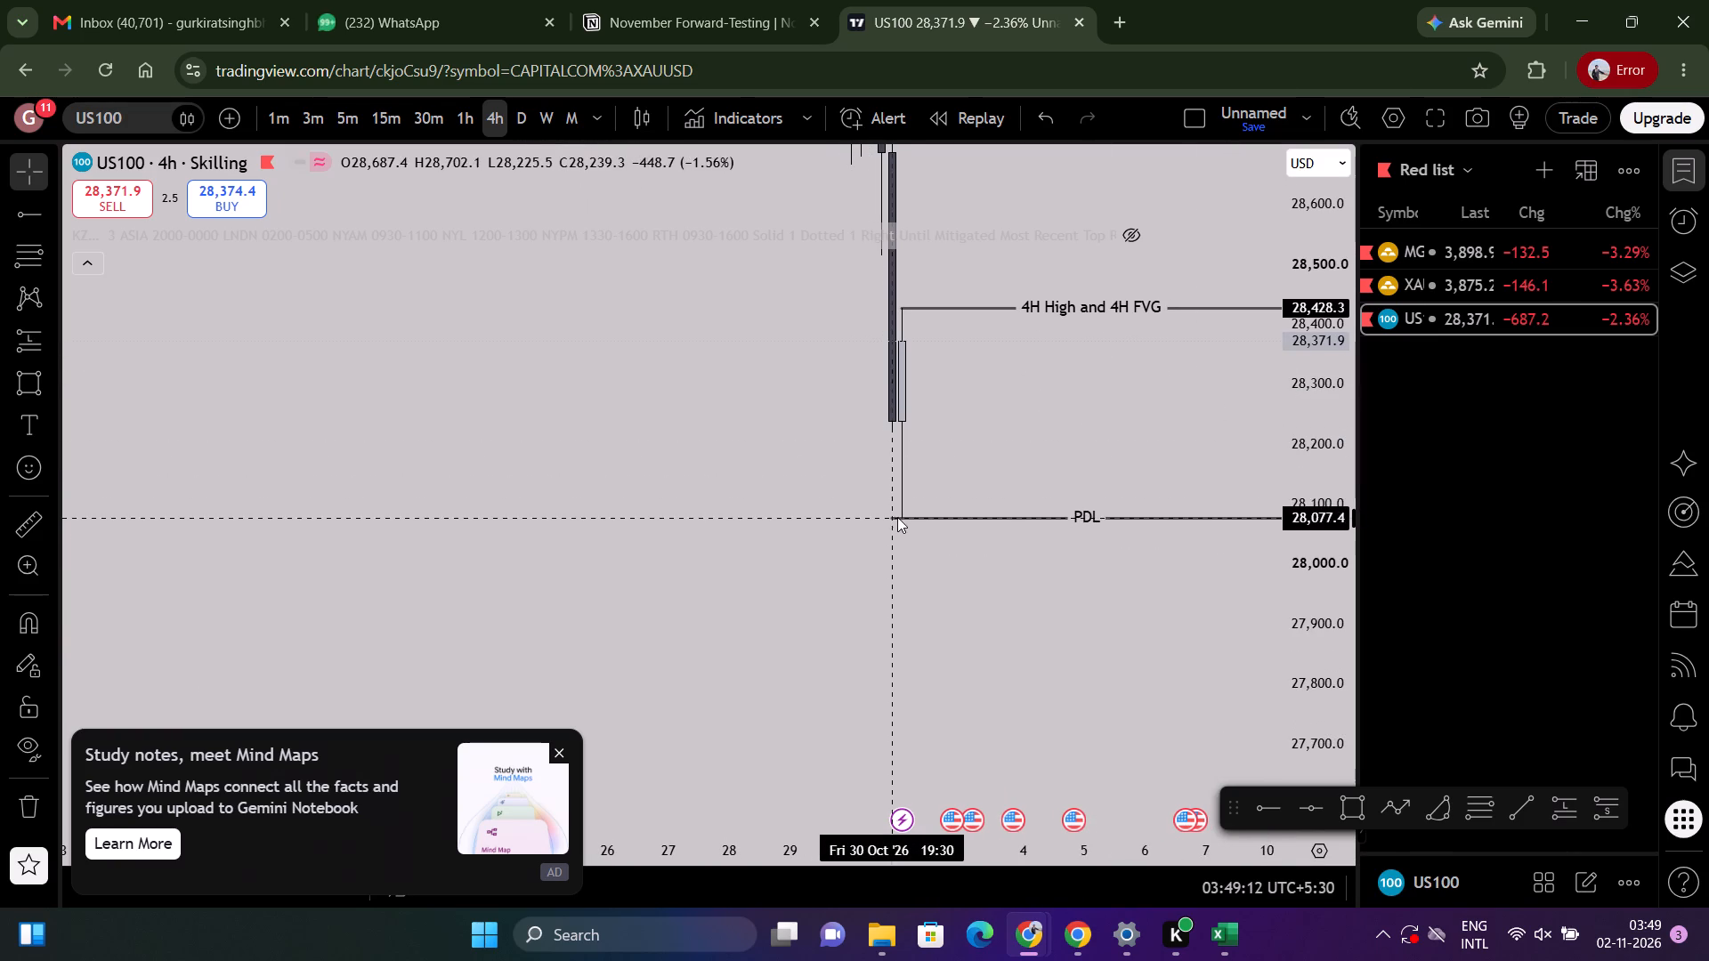
left_click_drag(897, 517, 898, 516)
left_click(919, 530)
Place a horizontal ray above the Daily DOL at the 30 July 11:30 4-hour candle's high, about 27,443.6.
scroll(1328, 615, "down", 2)
left_click_drag(1314, 573, 1234, 779)
scroll(1035, 650, "down", 4)
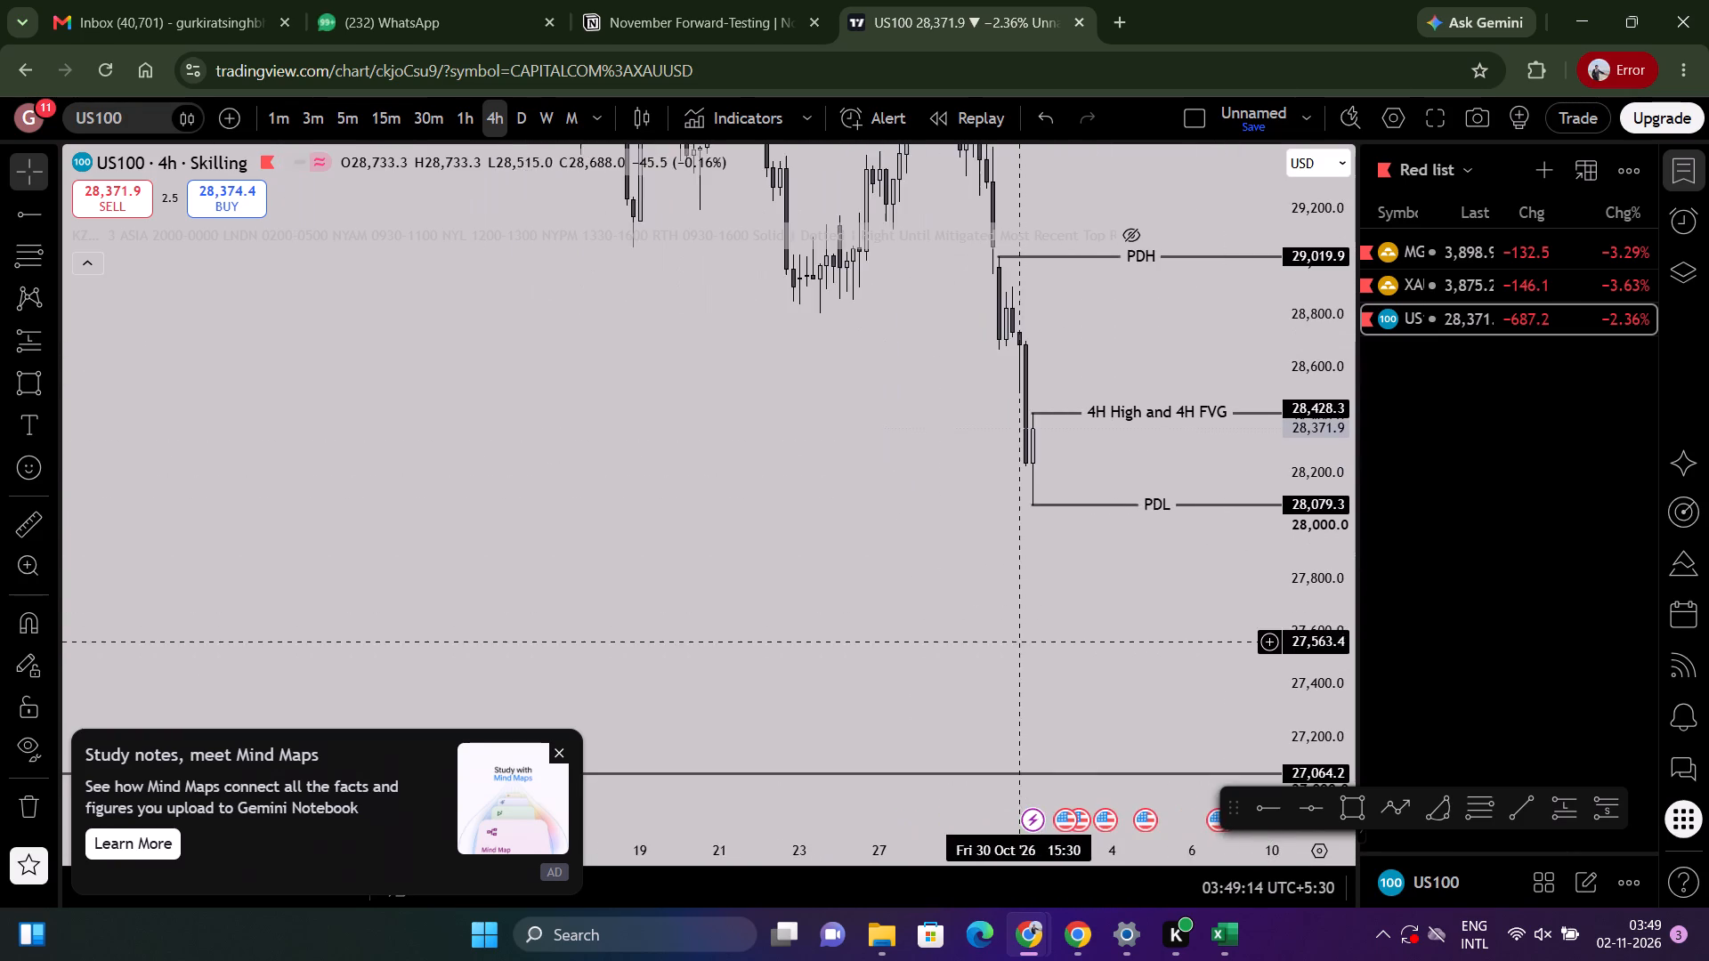
scroll(1017, 626, "down", 4)
left_click_drag(968, 628, 1064, 428)
scroll(1092, 494, "down", 4)
scroll(1187, 554, "down", 3)
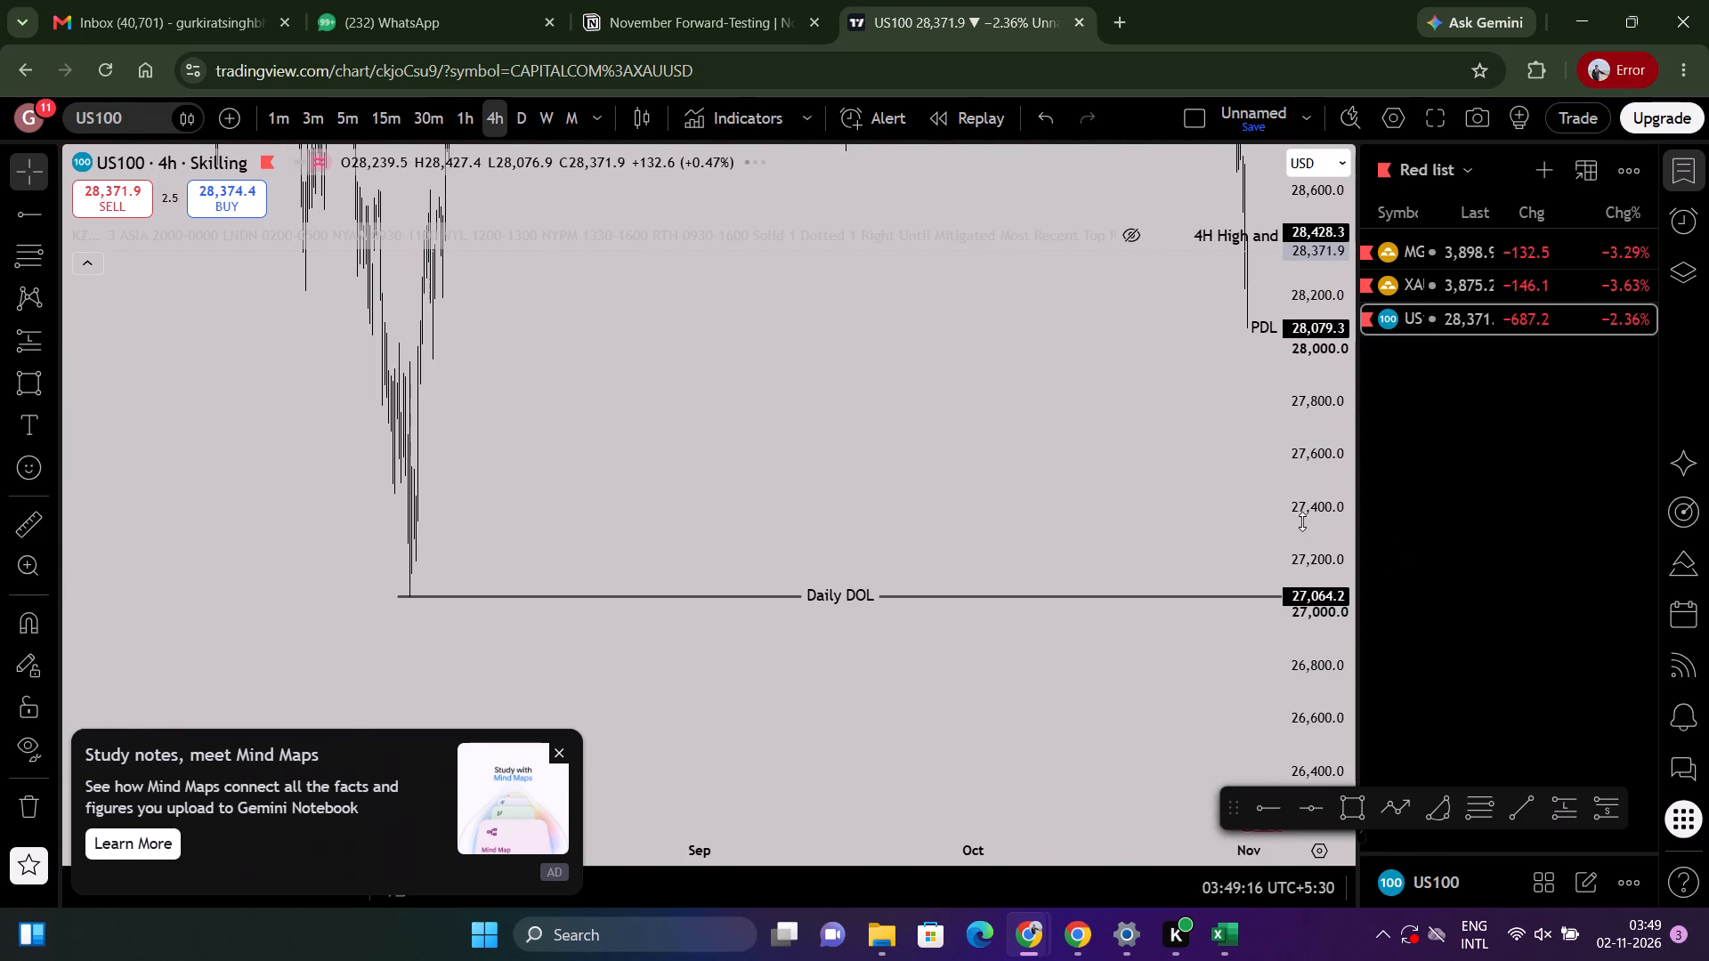
left_click_drag(814, 533, 1422, 533)
scroll(995, 497, "up", 8)
left_click_drag(1324, 695, 1381, 432)
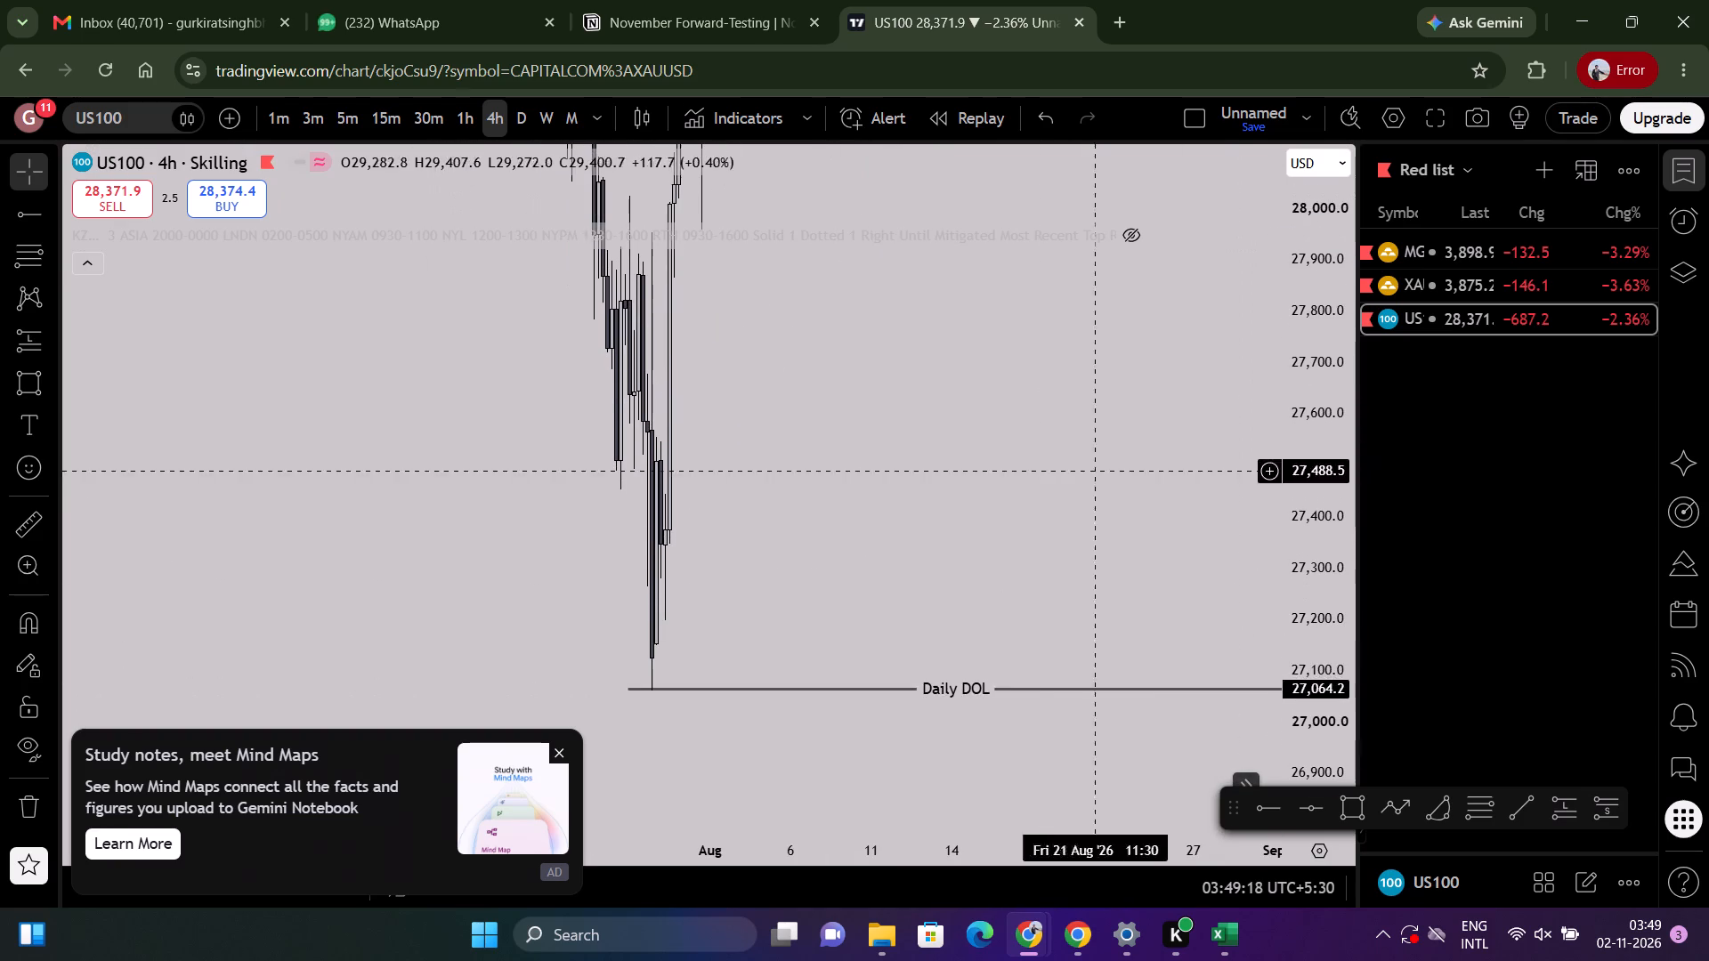
left_click_drag(1323, 493, 1259, 772)
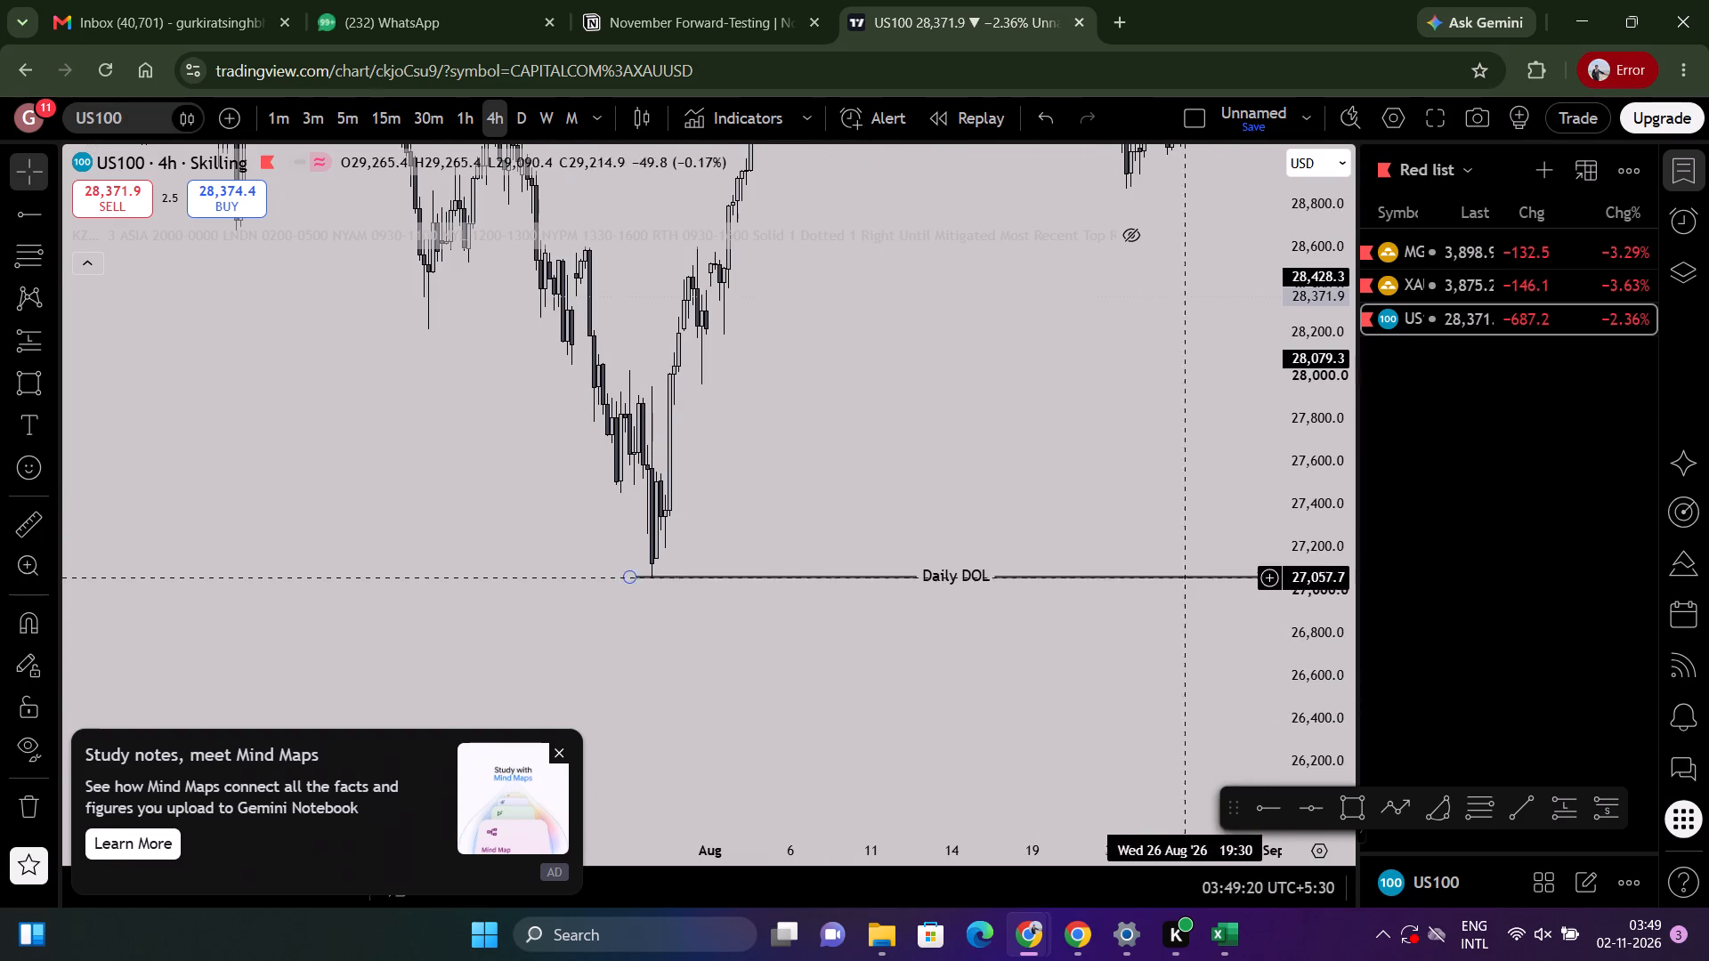
left_click_drag(1337, 653, 1332, 345)
scroll(1143, 284, "up", 5)
scroll(651, 442, "up", 3)
left_click_drag(584, 448, 773, 540)
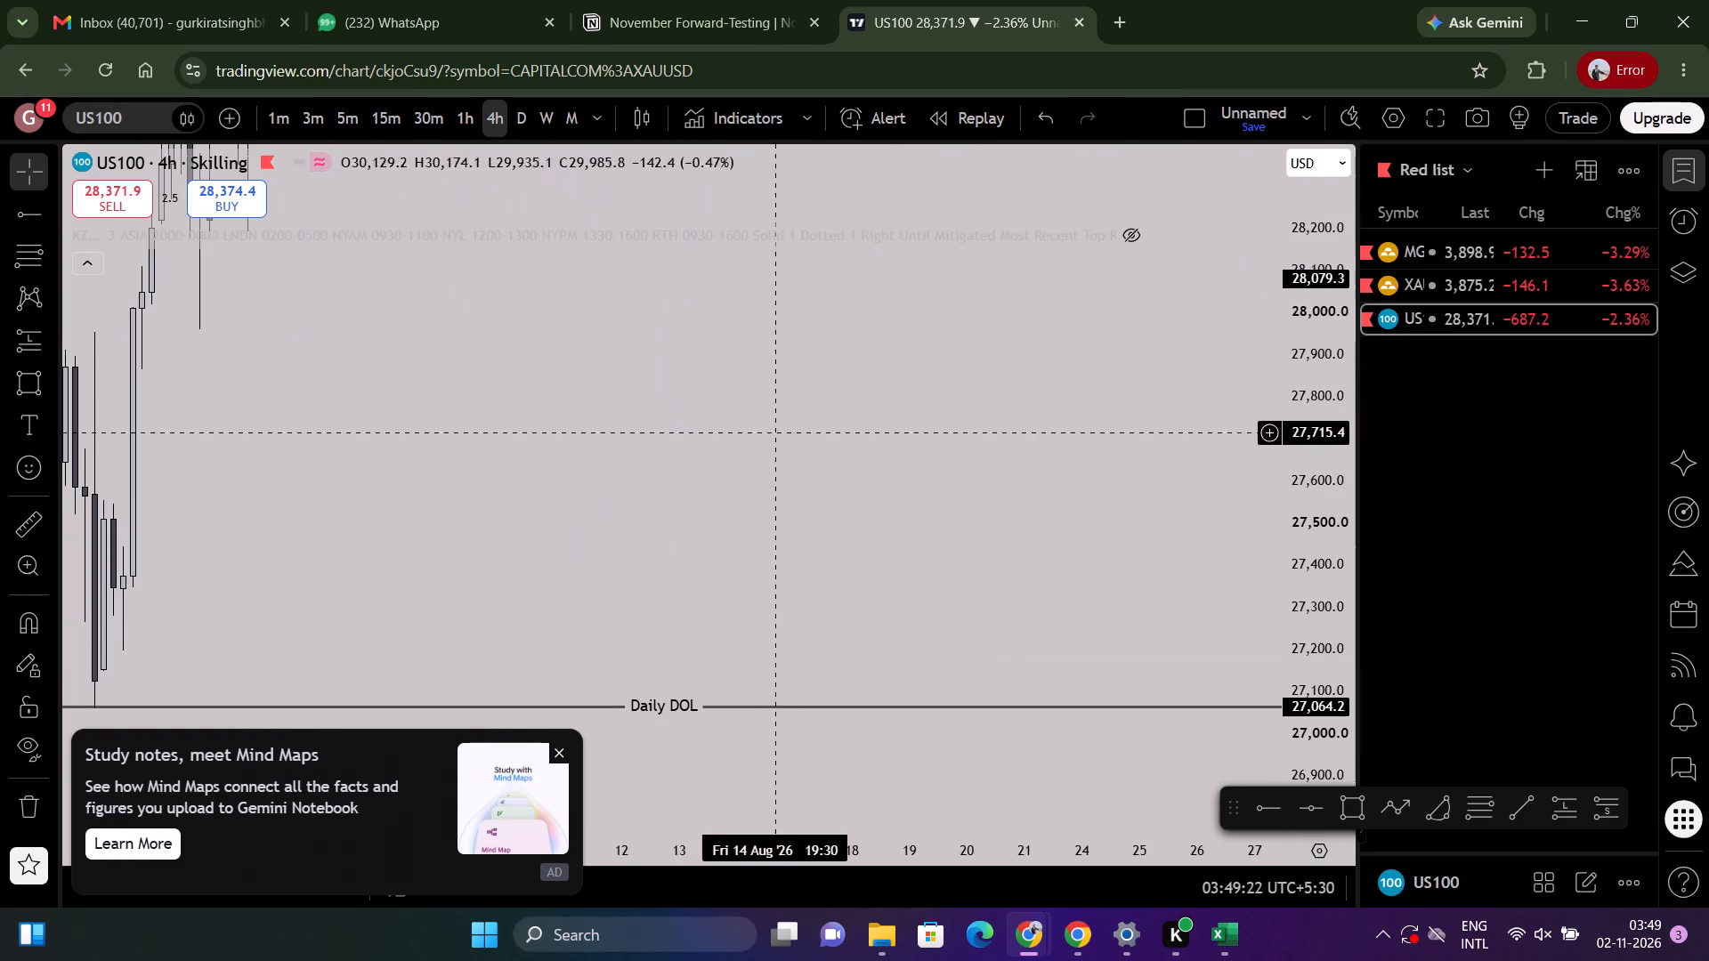
left_click_drag(574, 540, 1151, 515)
scroll(998, 578, "up", 2)
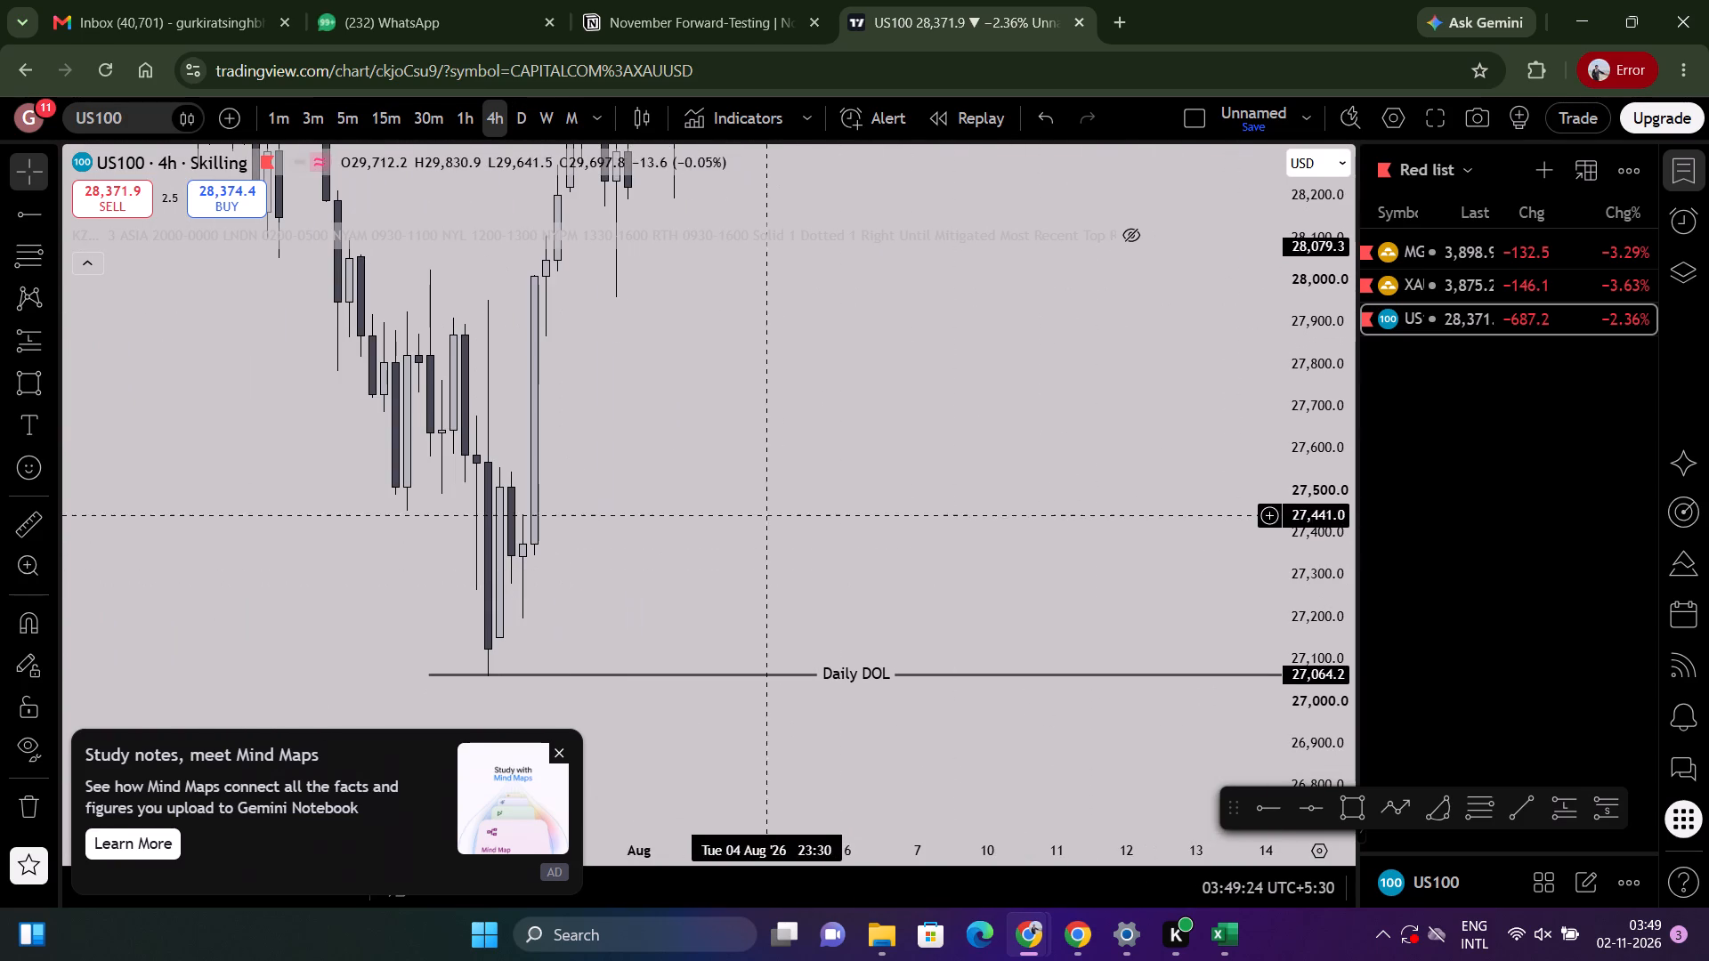
left_click(29, 215)
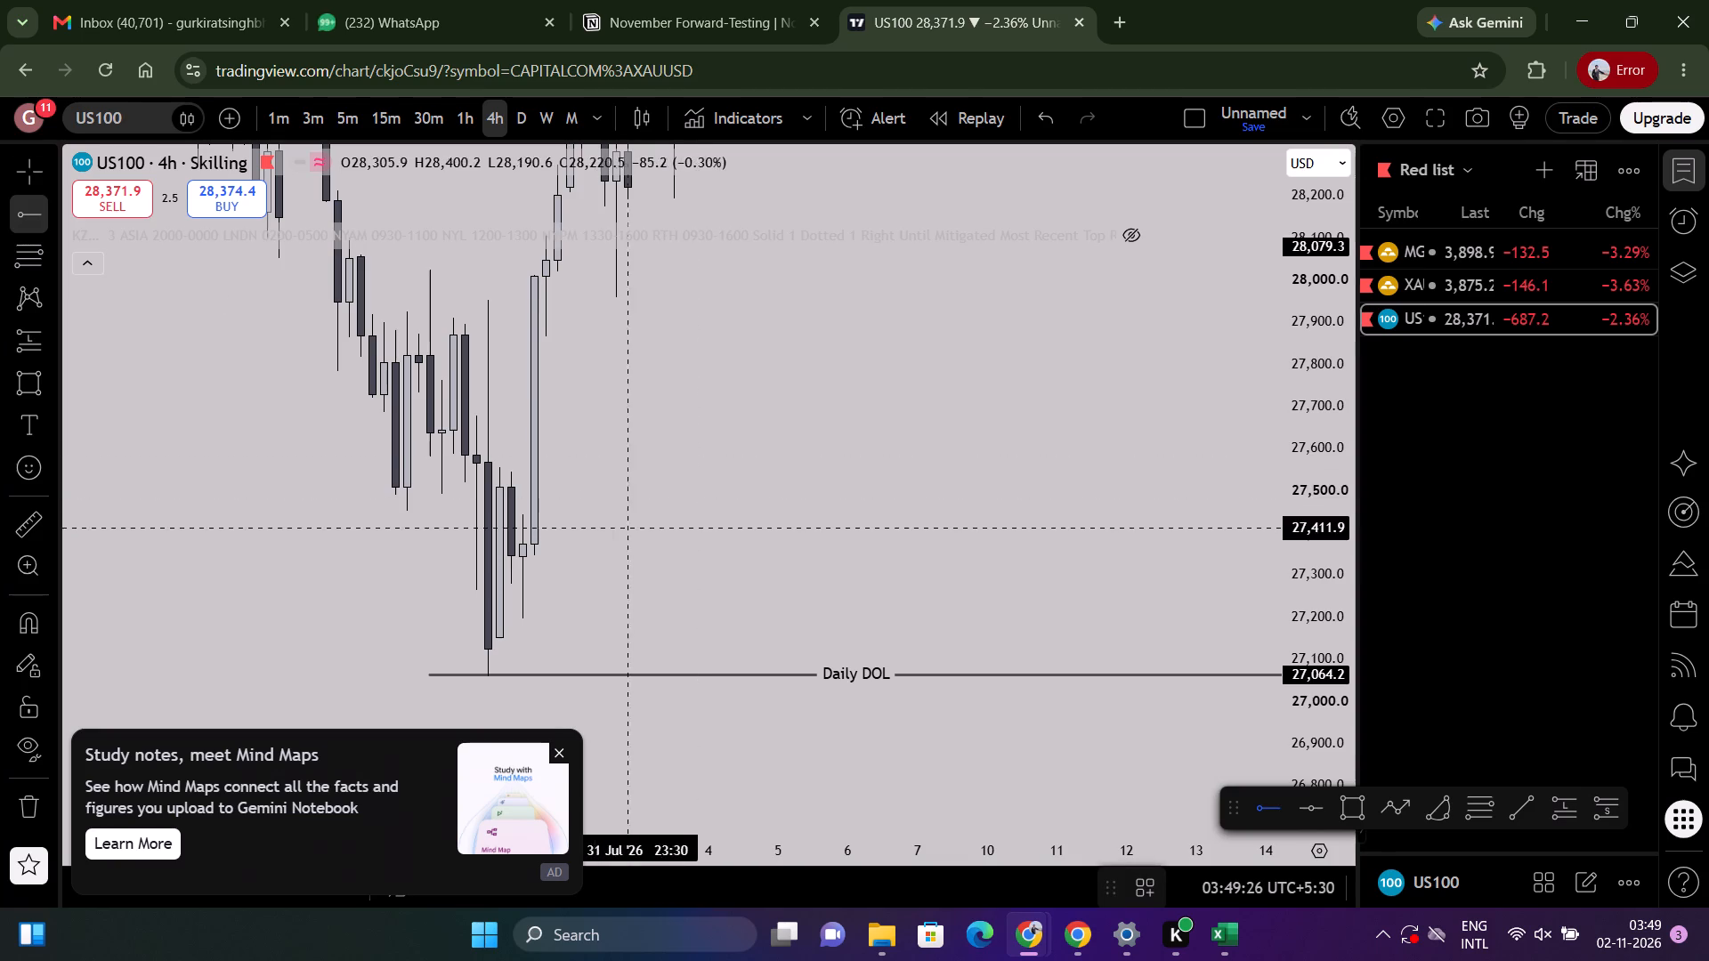
left_click(519, 514)
left_click(631, 553)
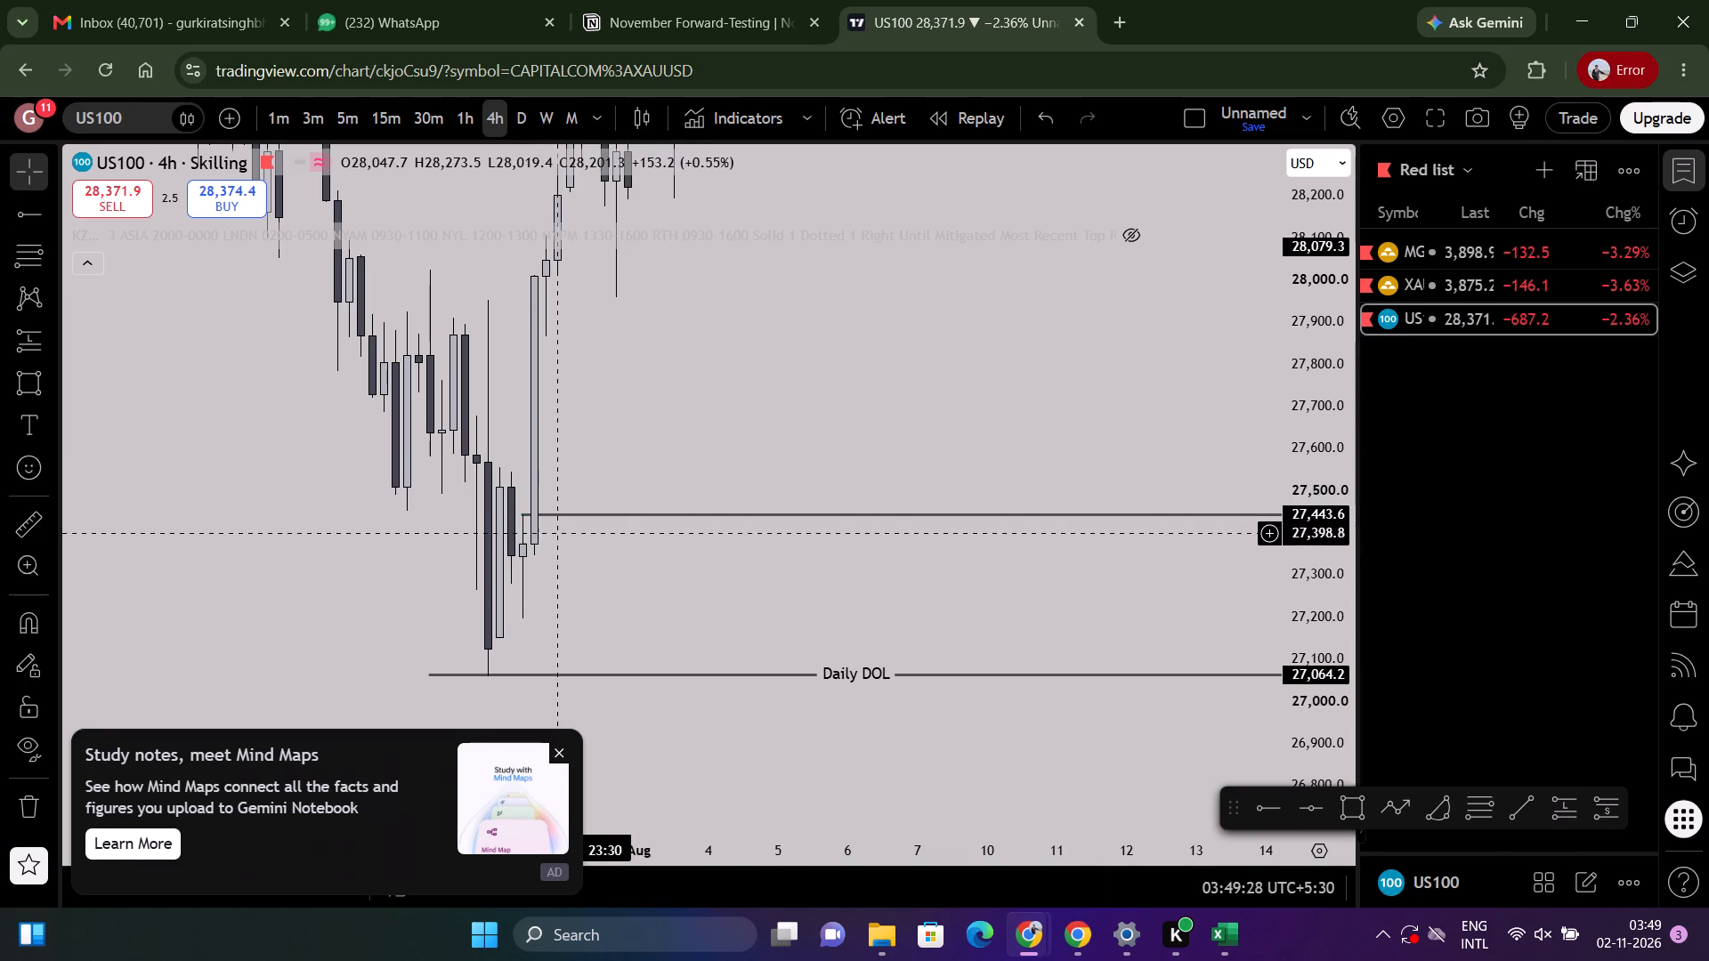
left_click(523, 514)
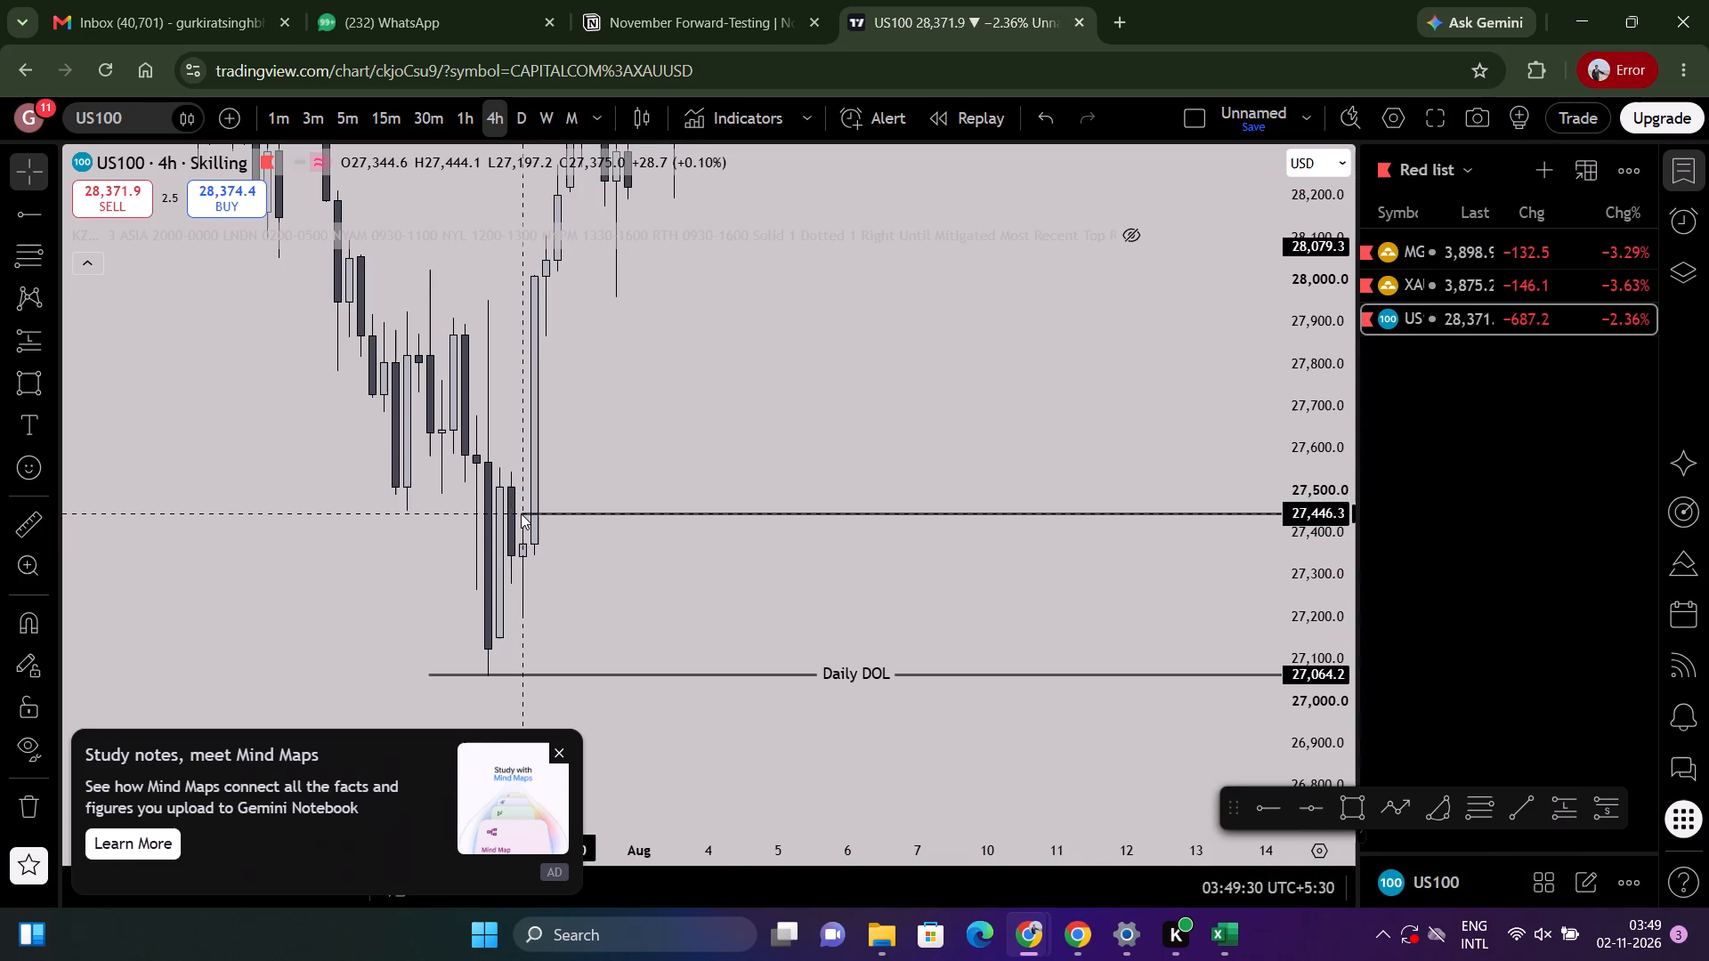
left_click(547, 536)
Examine the unlabelled ray above the Daily DOL against the wider US100 4-hour price history.
left_click_drag(585, 411, 386, 528)
scroll(1057, 394, "down", 5)
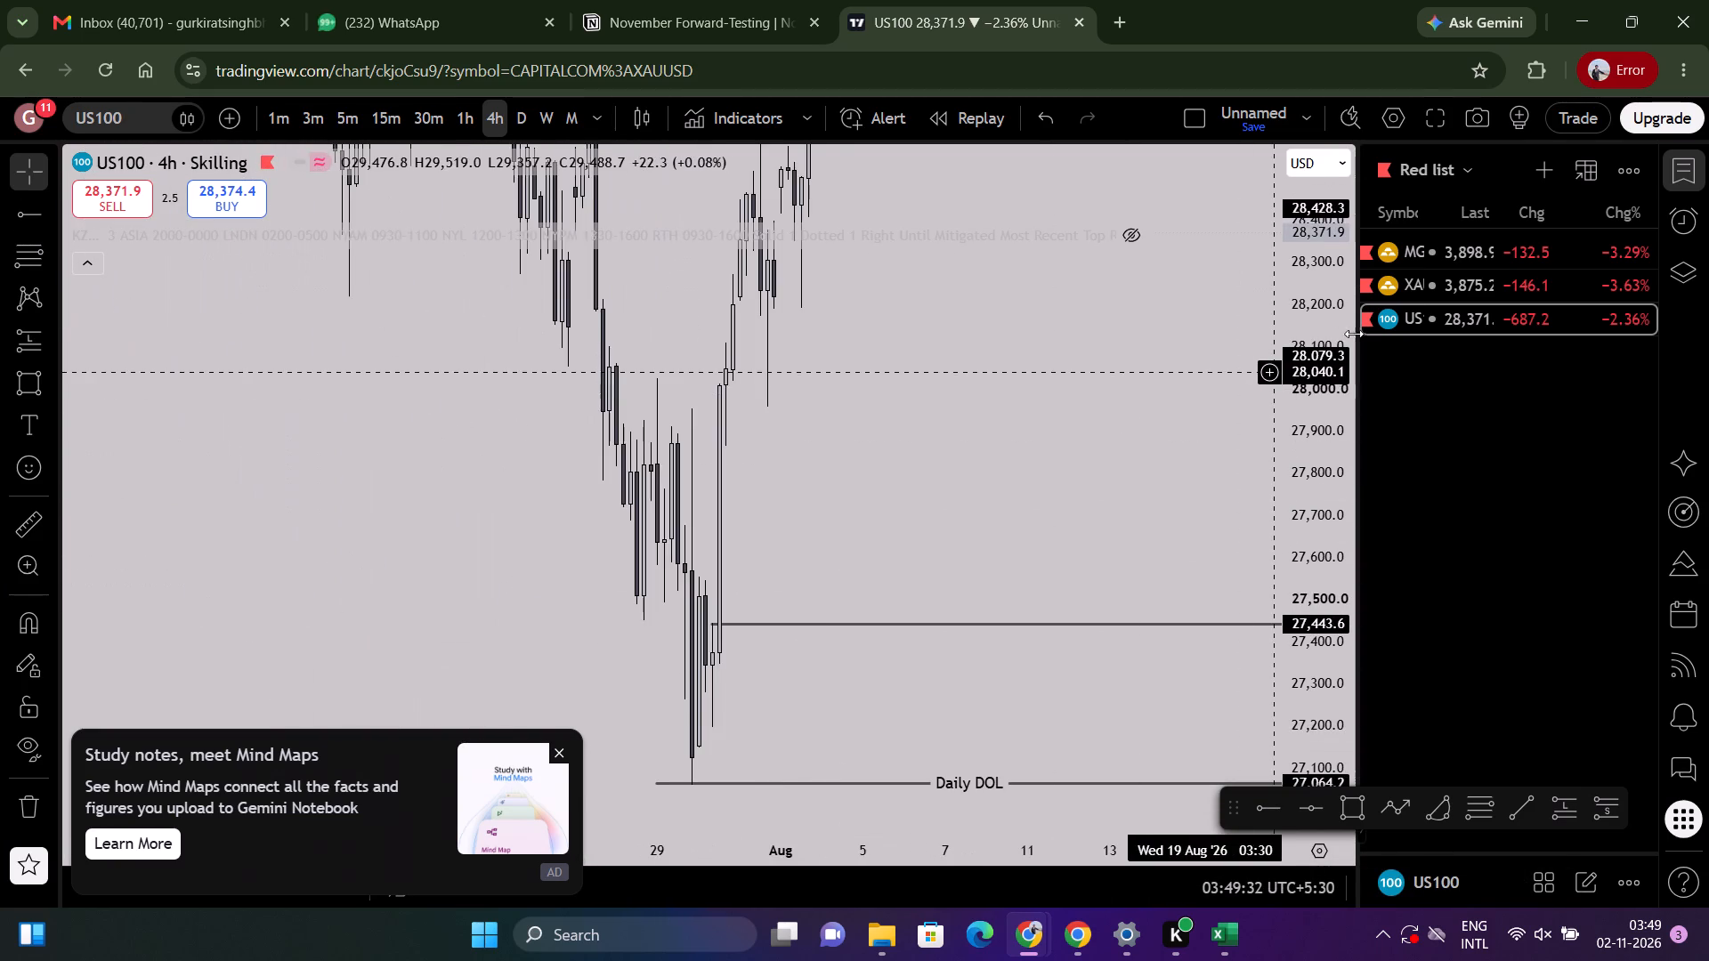
left_click_drag(1328, 367, 1251, 573)
scroll(1162, 464, "down", 6)
left_click_drag(1122, 429, 83, 454)
scroll(1064, 447, "down", 12)
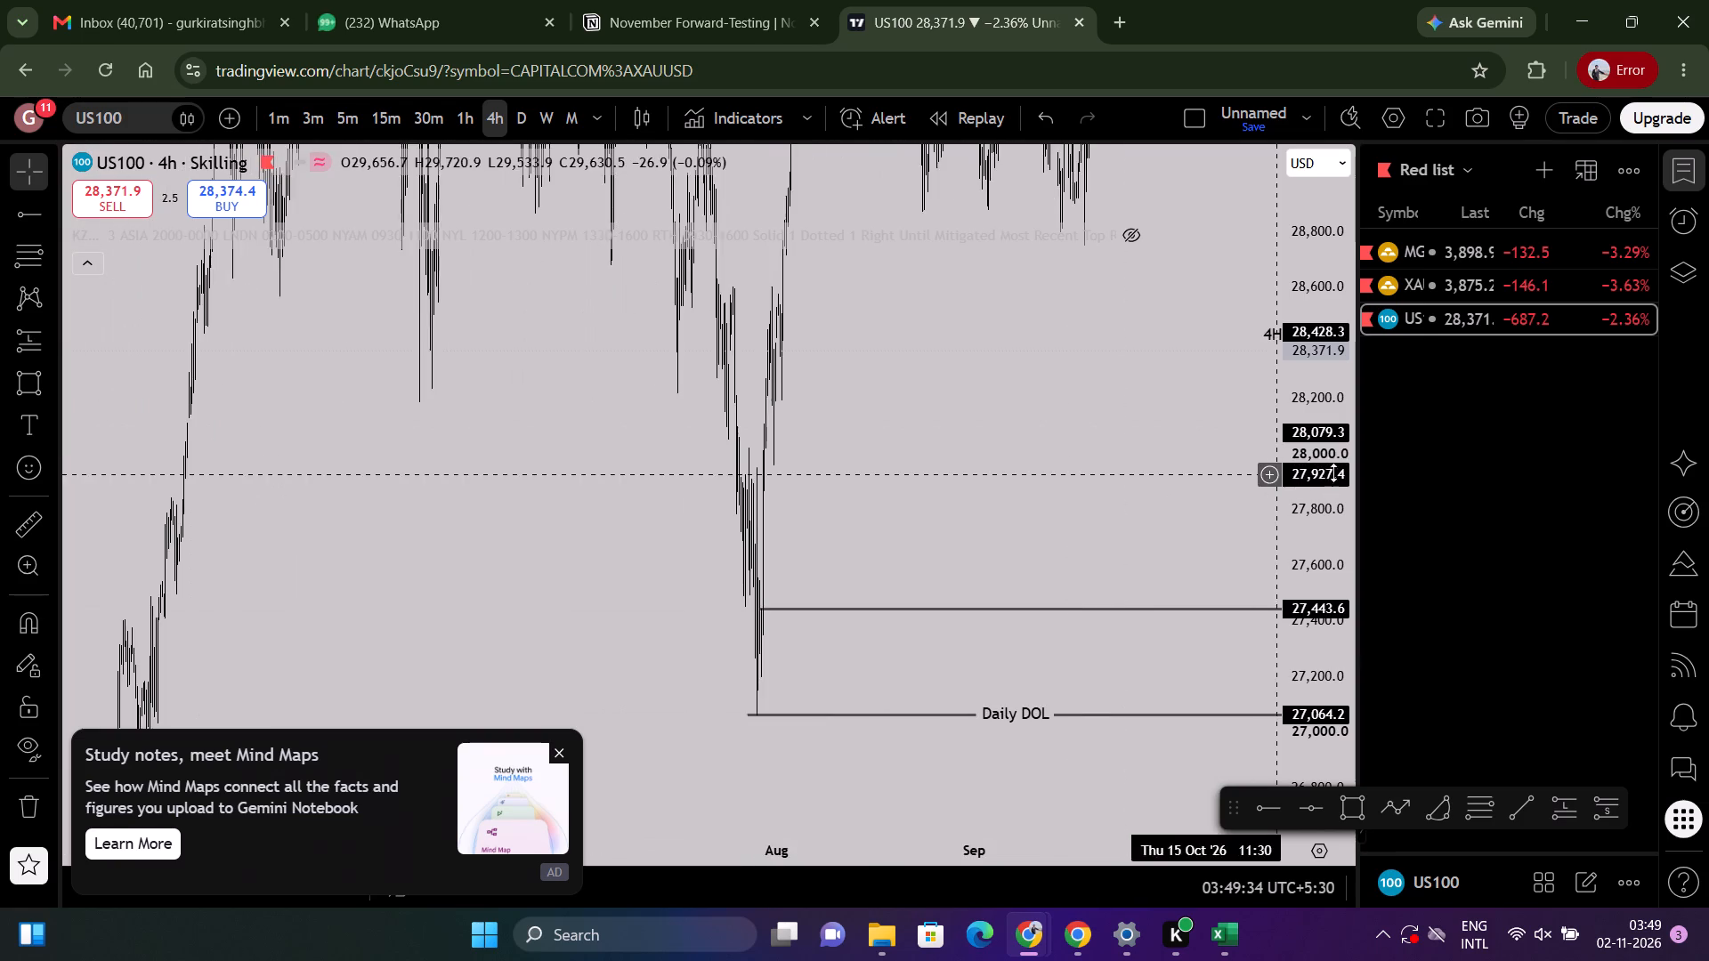
left_click_drag(1325, 449, 1263, 642)
scroll(1185, 491, "down", 4)
left_click_drag(1116, 464, 1117, 427)
Label the horizontal ray at the 30 July 4-hour candle's high "4H FVG".
scroll(1130, 425, "up", 3)
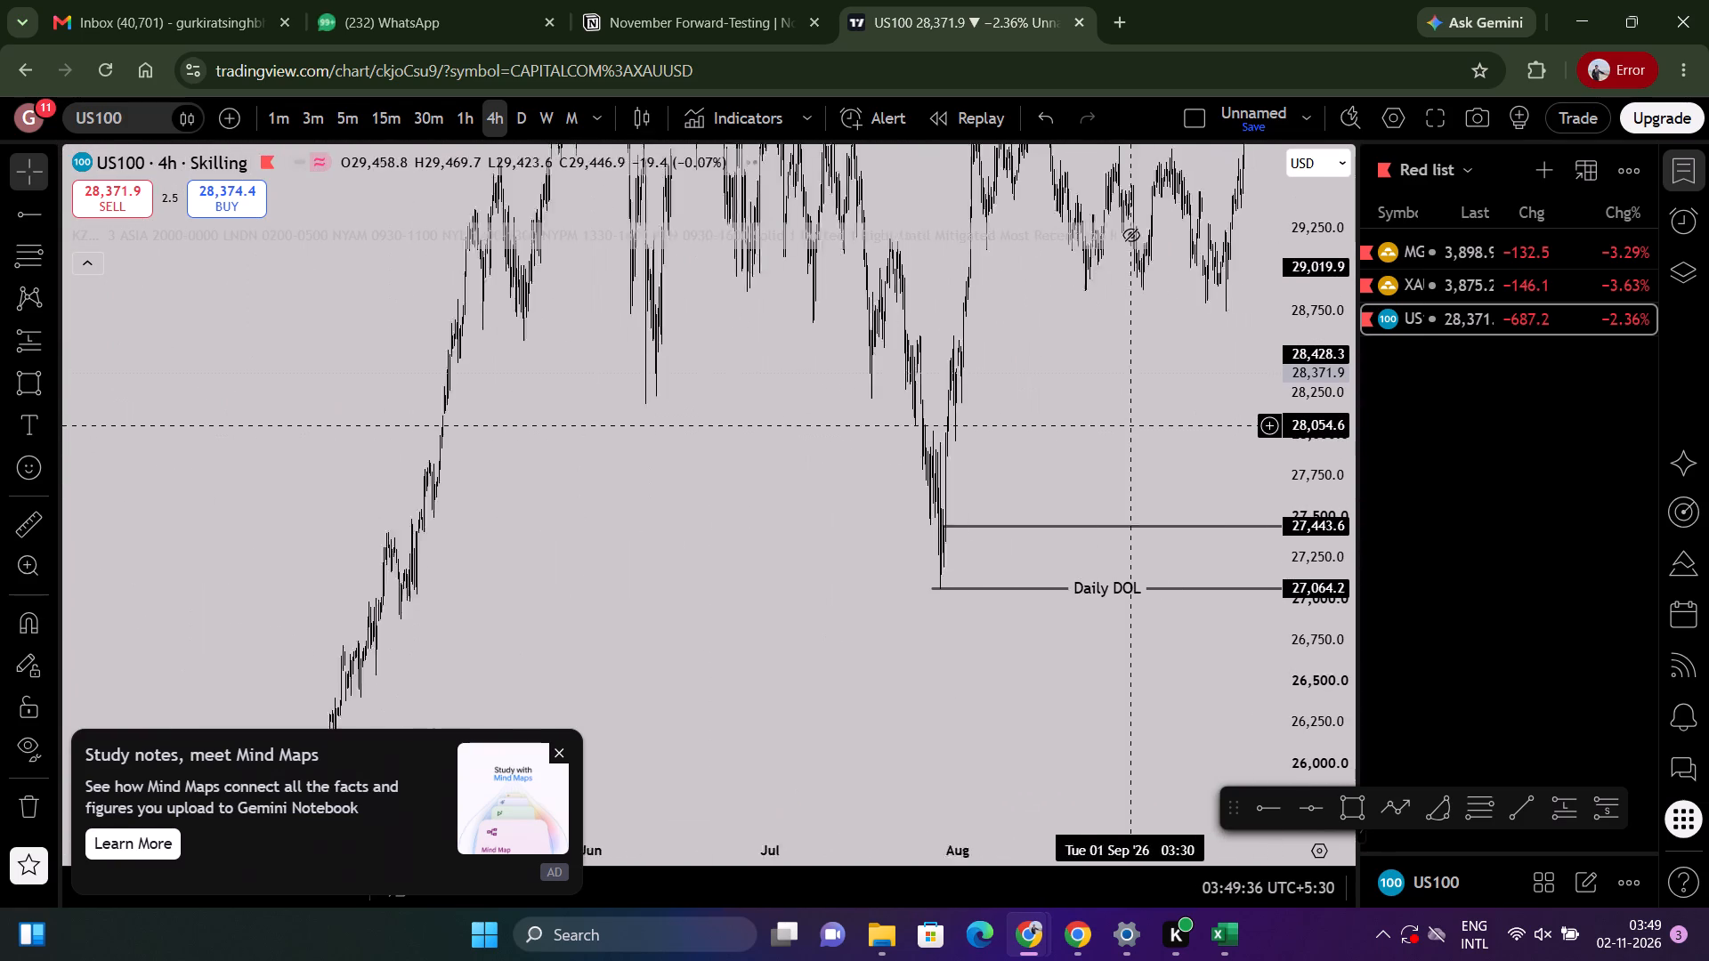
scroll(1130, 425, "up", 9)
left_click_drag(951, 469, 1283, 461)
left_click_drag(1336, 658, 1298, 547)
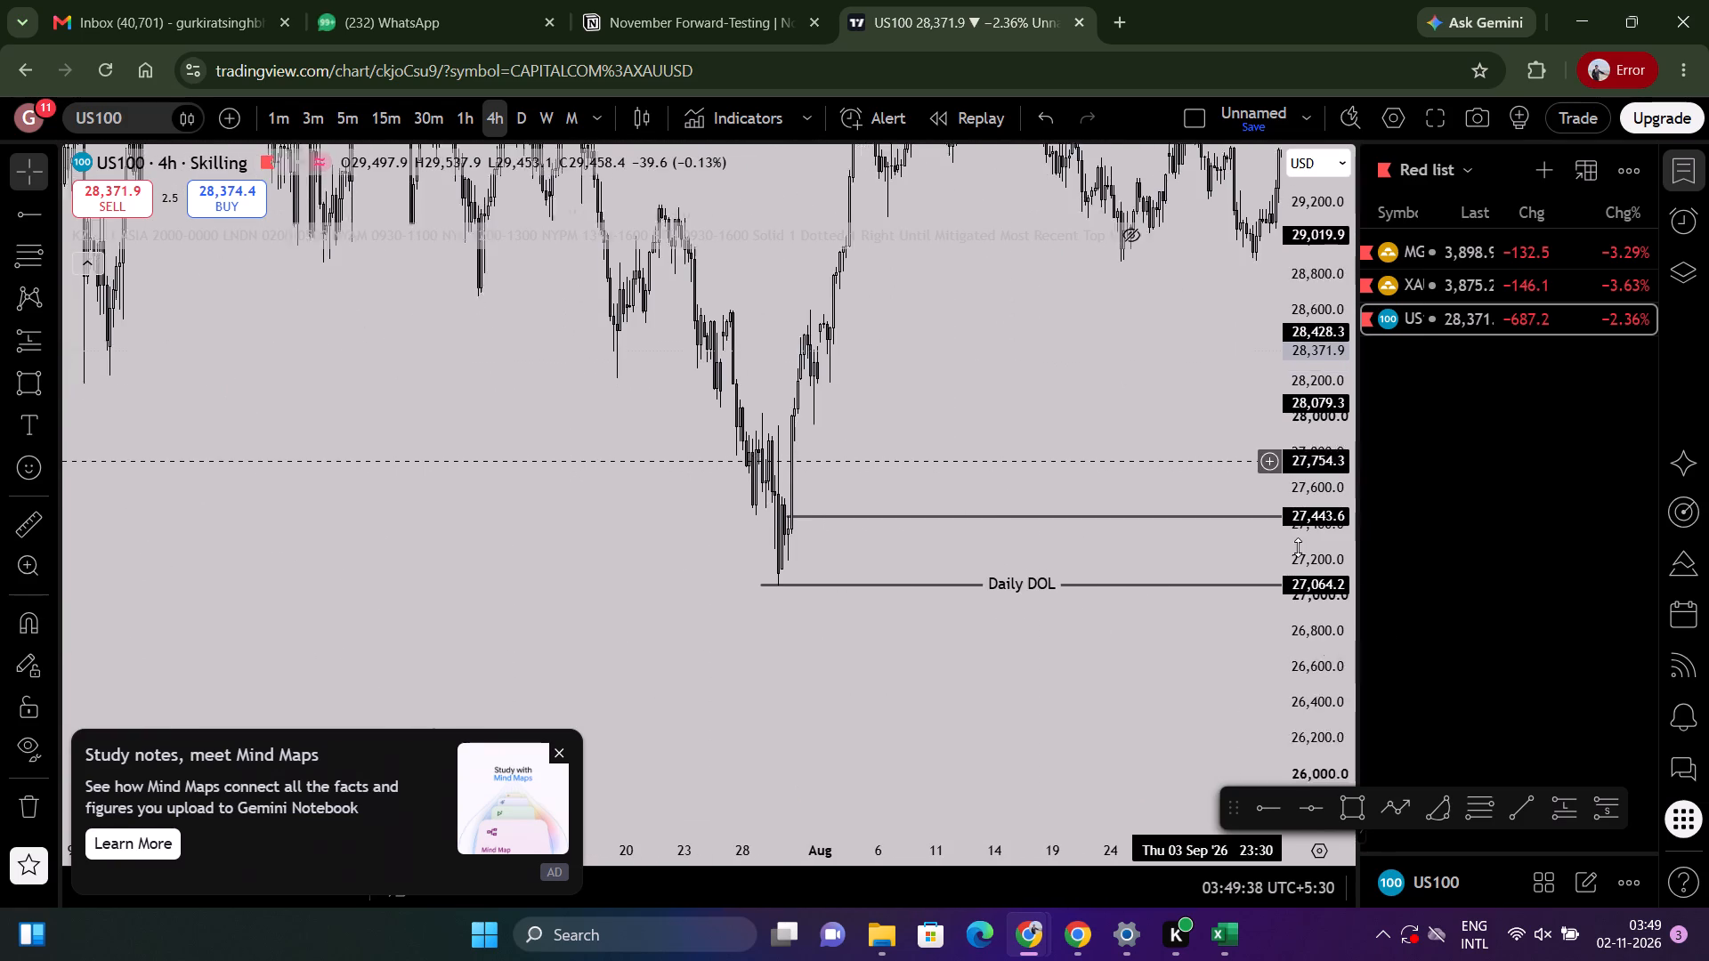
left_click_drag(1298, 547, 1259, 276)
scroll(1065, 336, "up", 9)
left_click_drag(790, 440, 1252, 505)
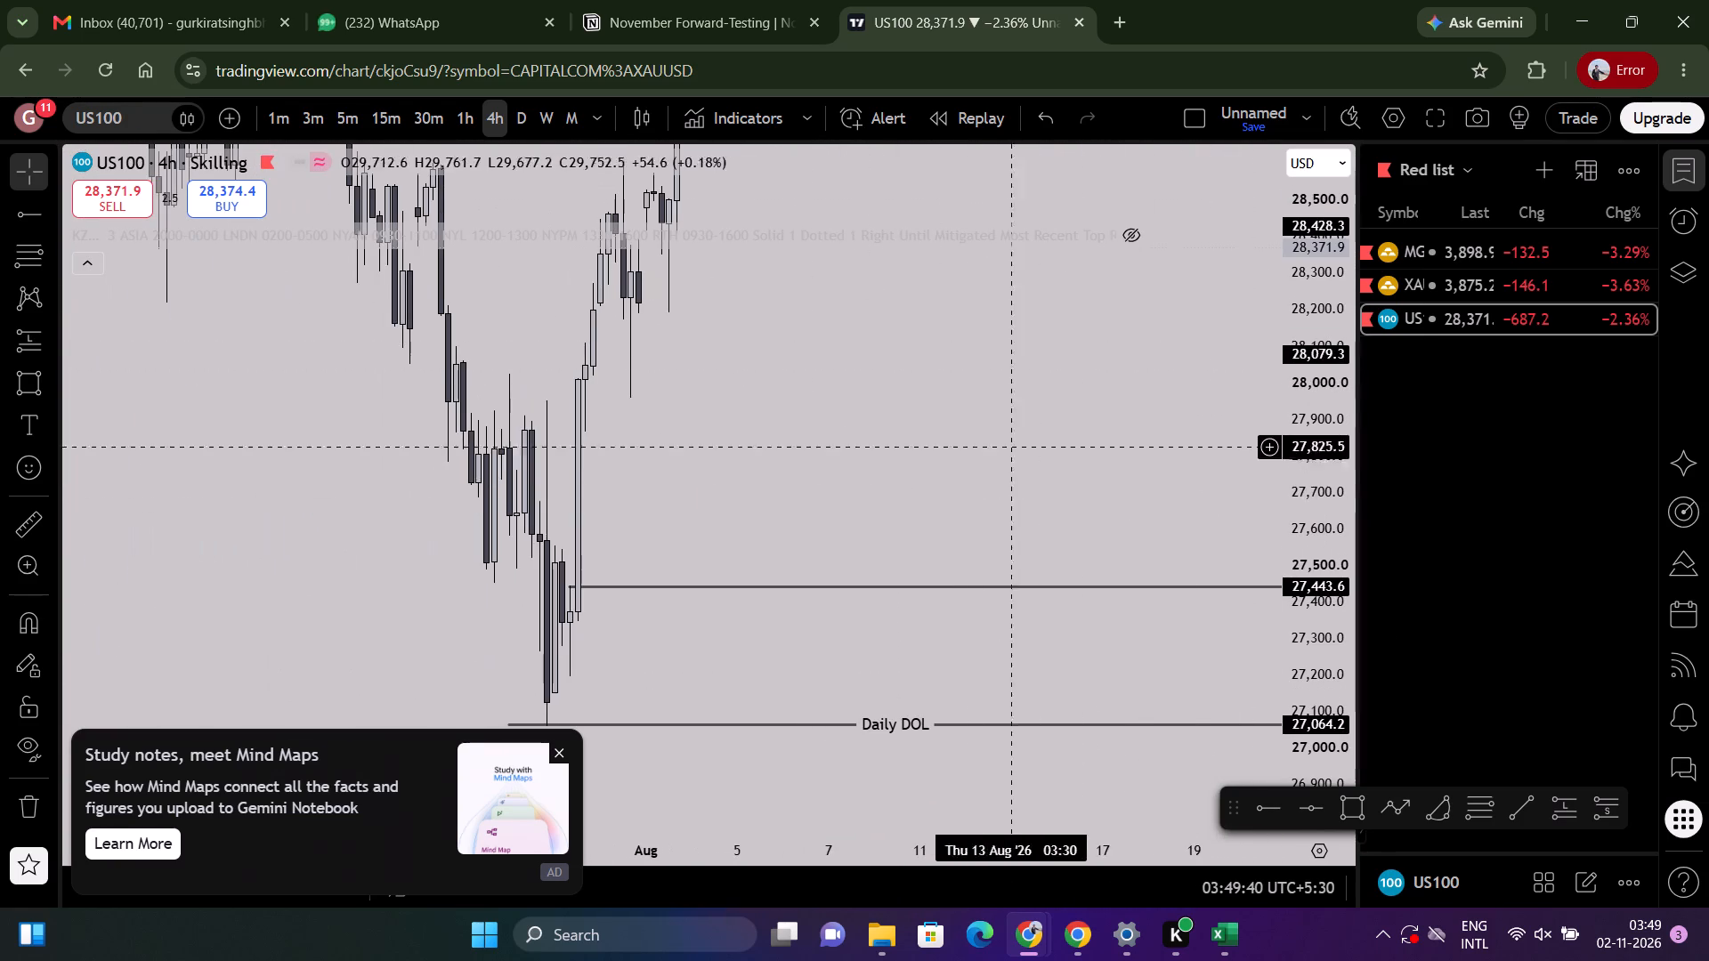
left_click_drag(913, 517, 1171, 344)
left_click_drag(1315, 602, 1444, 85)
scroll(1127, 247, "up", 3)
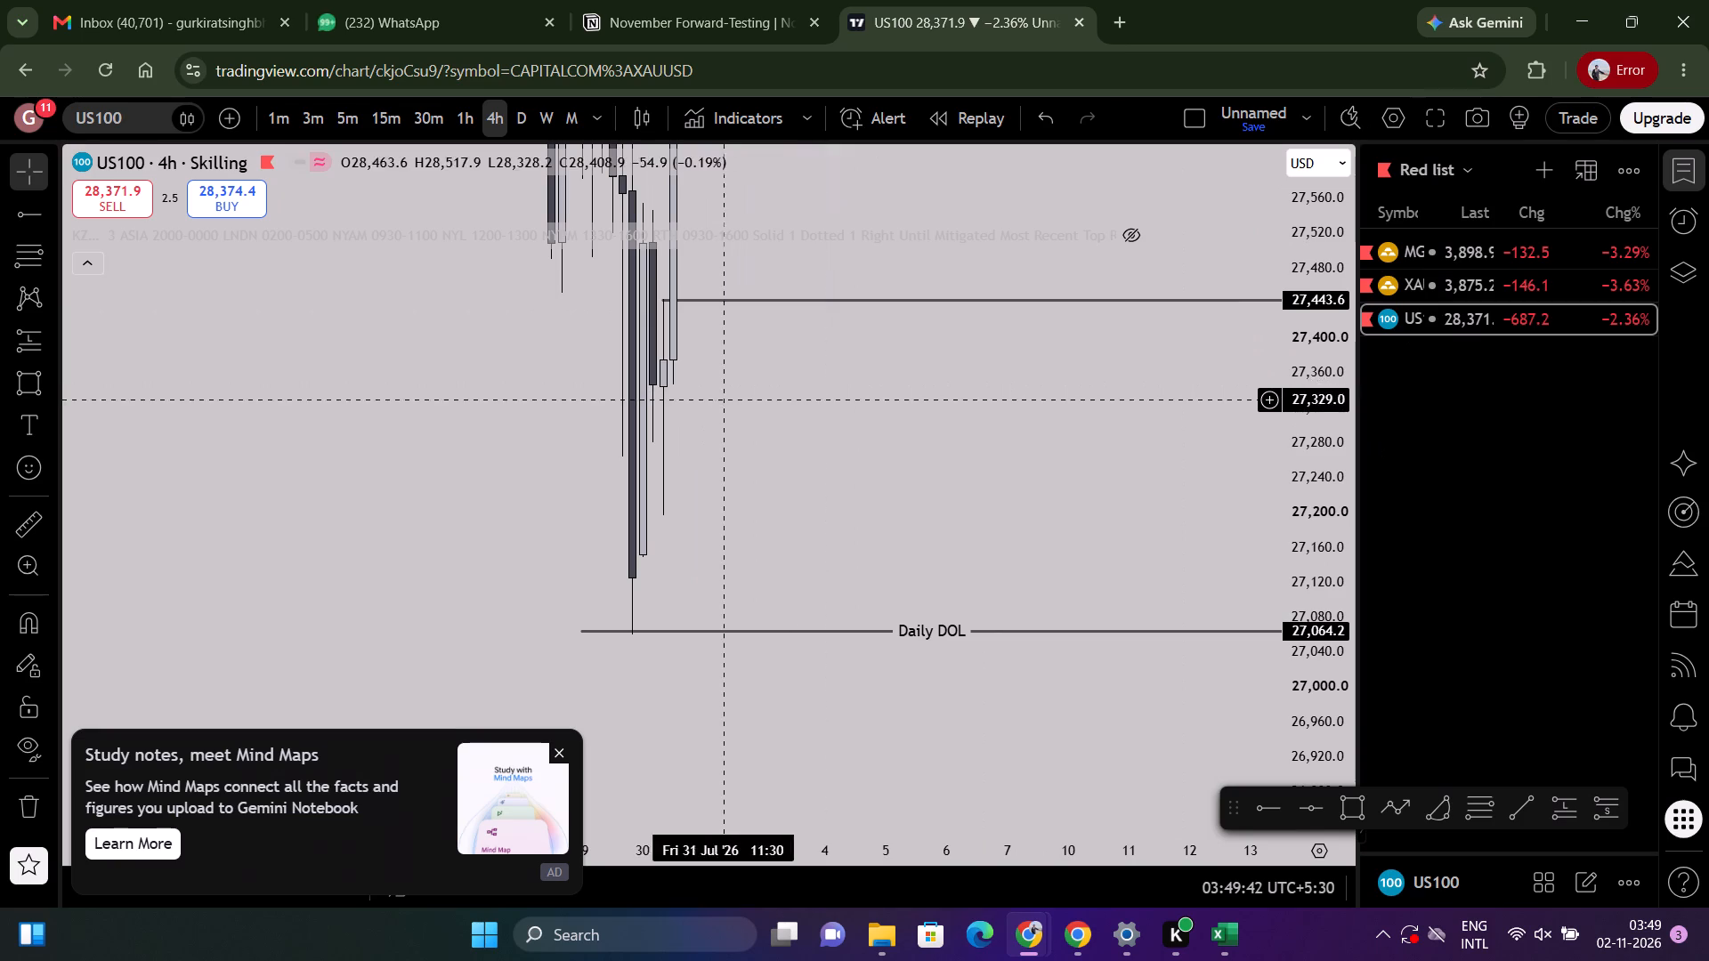
double_click(654, 299)
left_click(752, 461)
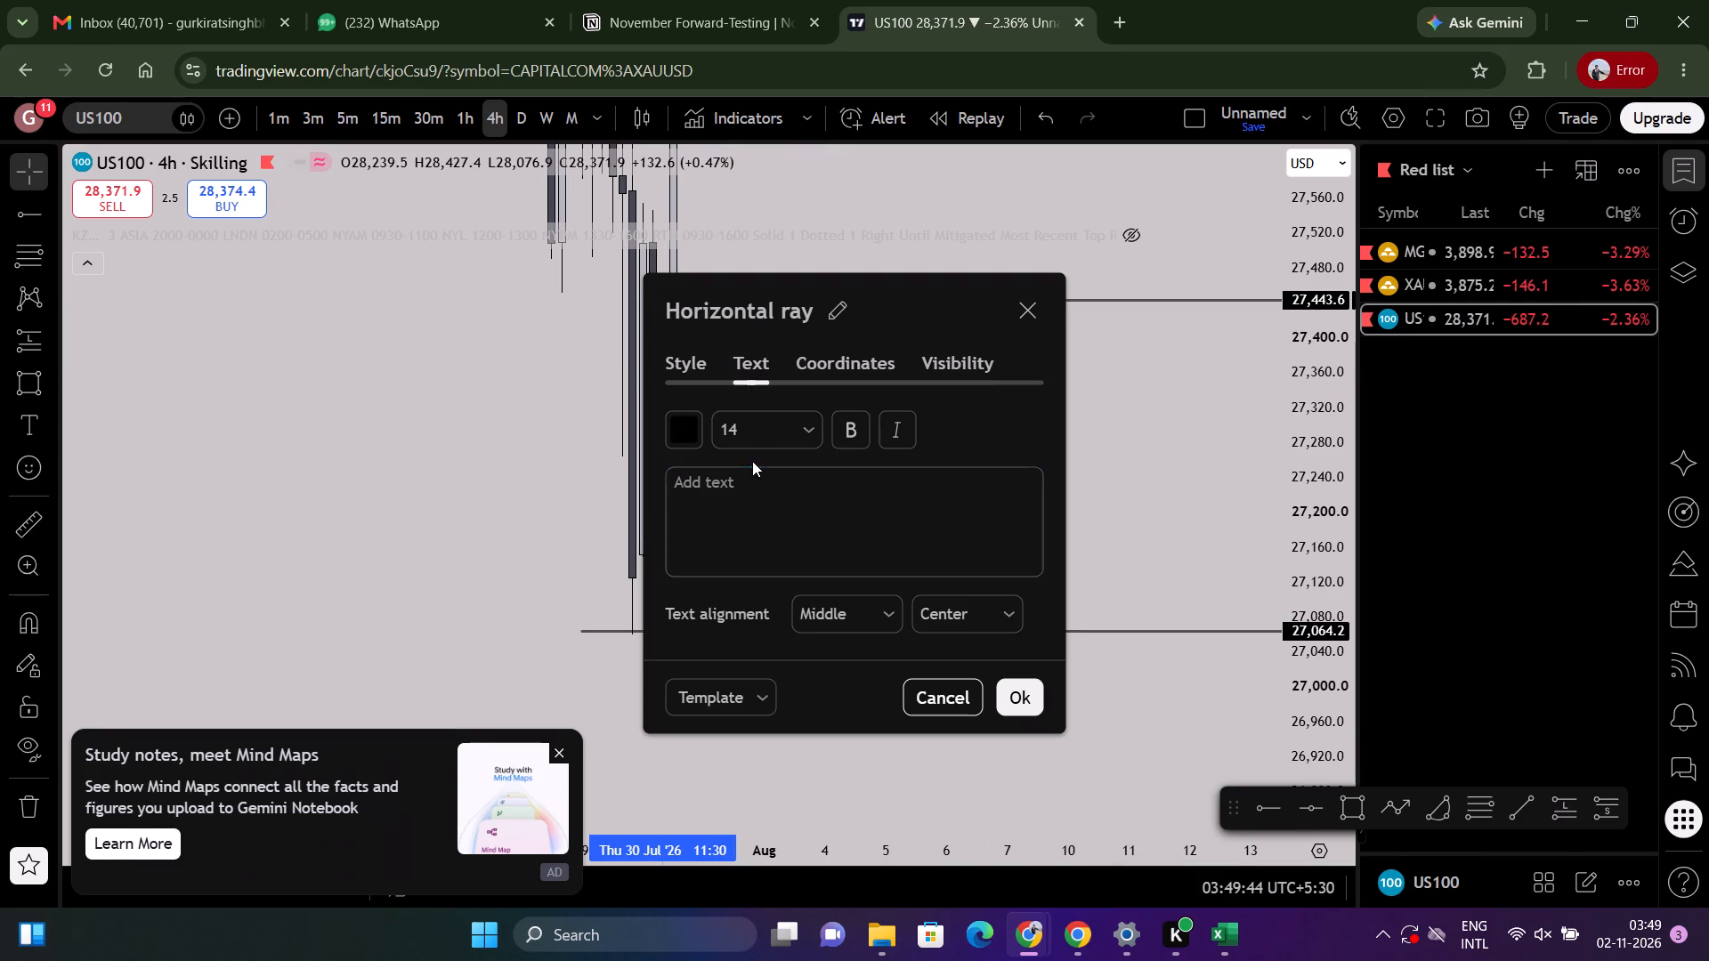
left_click(749, 480)
type("4H FVG")
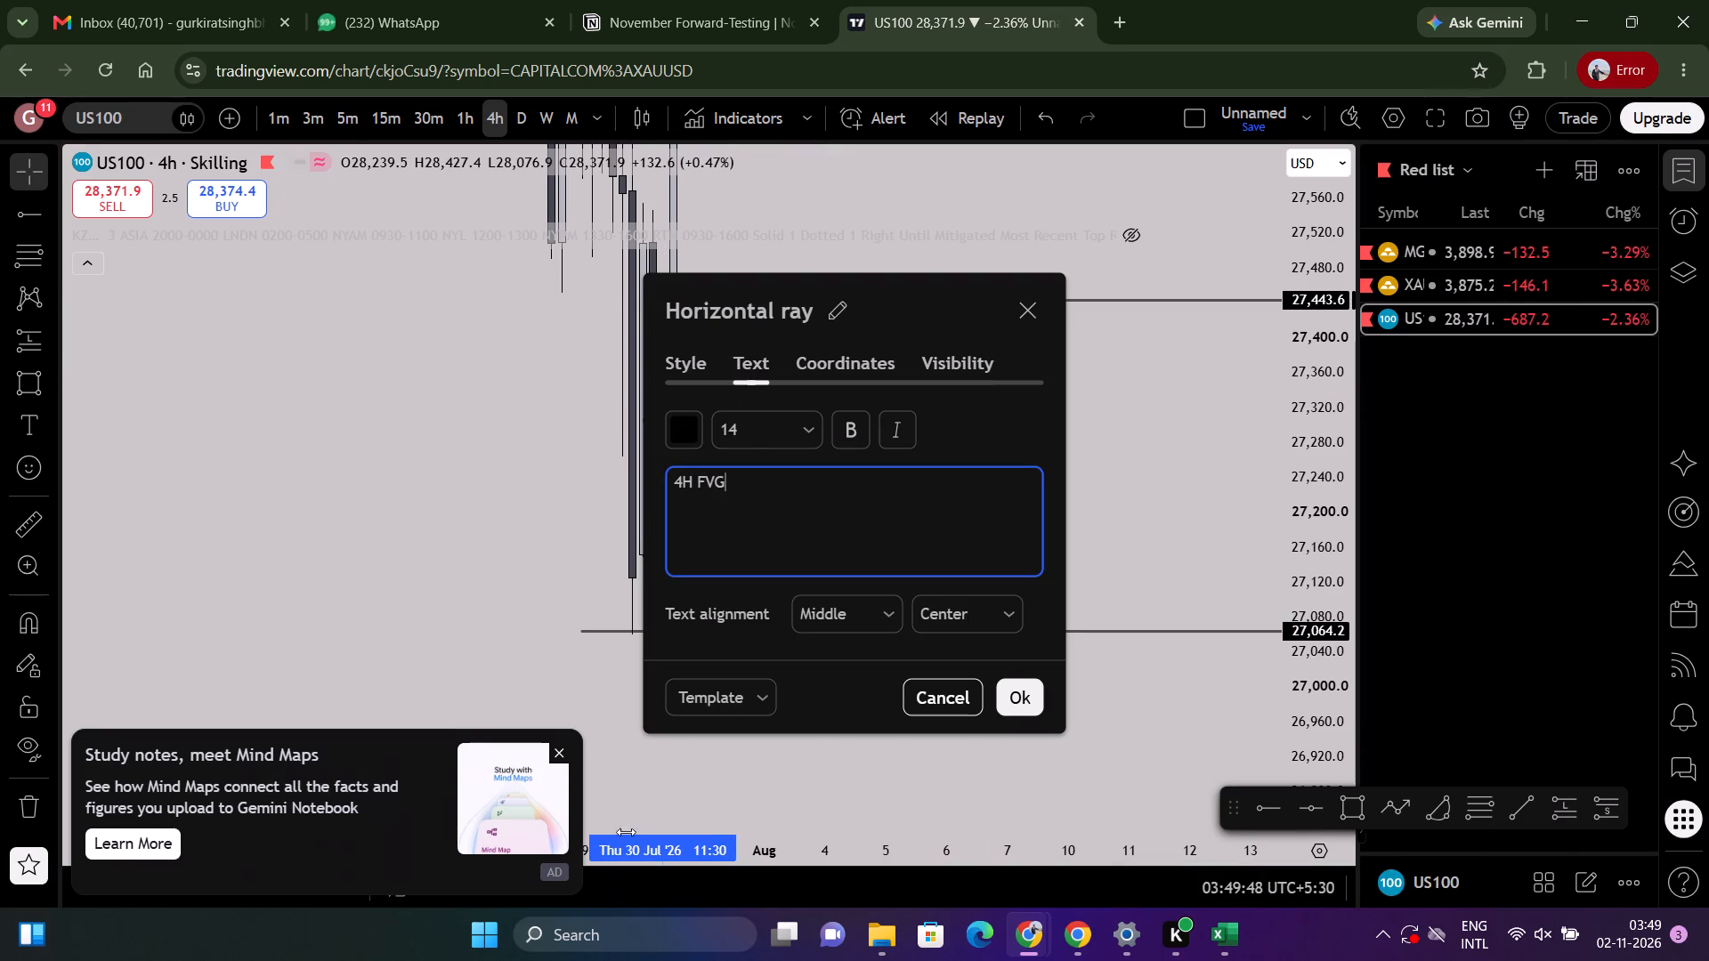
left_click(1029, 704)
Examine the marked US100 levels from the Daily DOL up to the PDH against the 4-hour price history.
left_click_drag(1207, 468, 378, 483)
left_click_drag(872, 419, 0, 427)
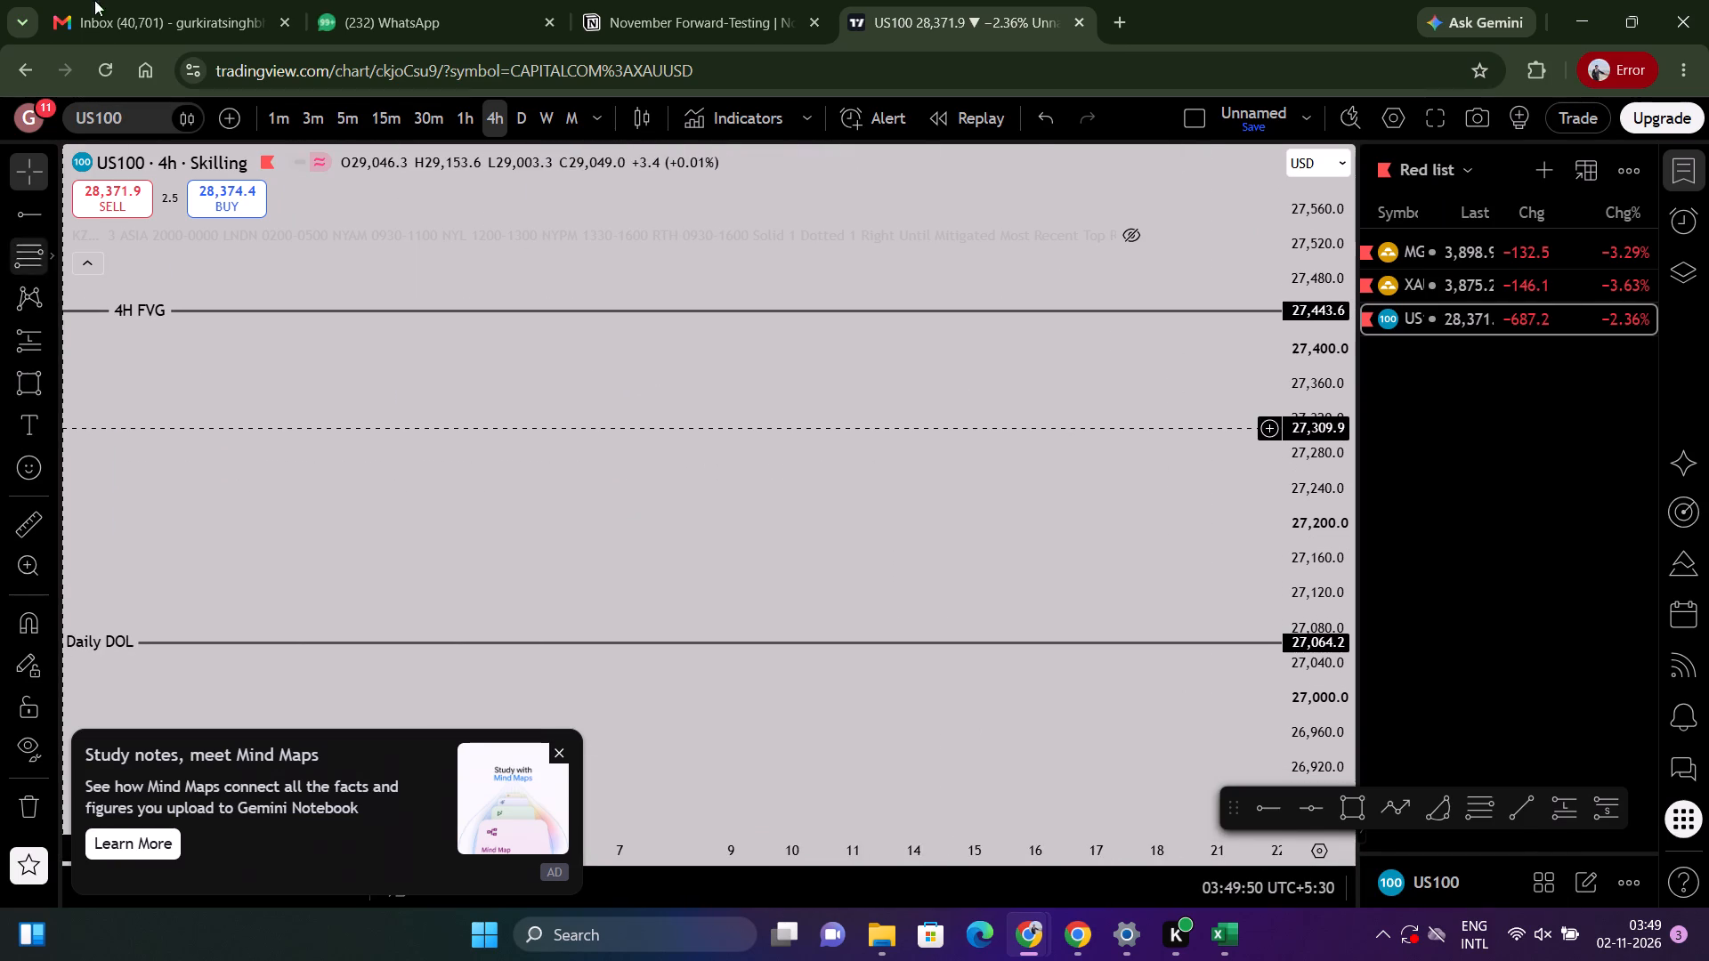
left_click_drag(1301, 412, 1216, 836)
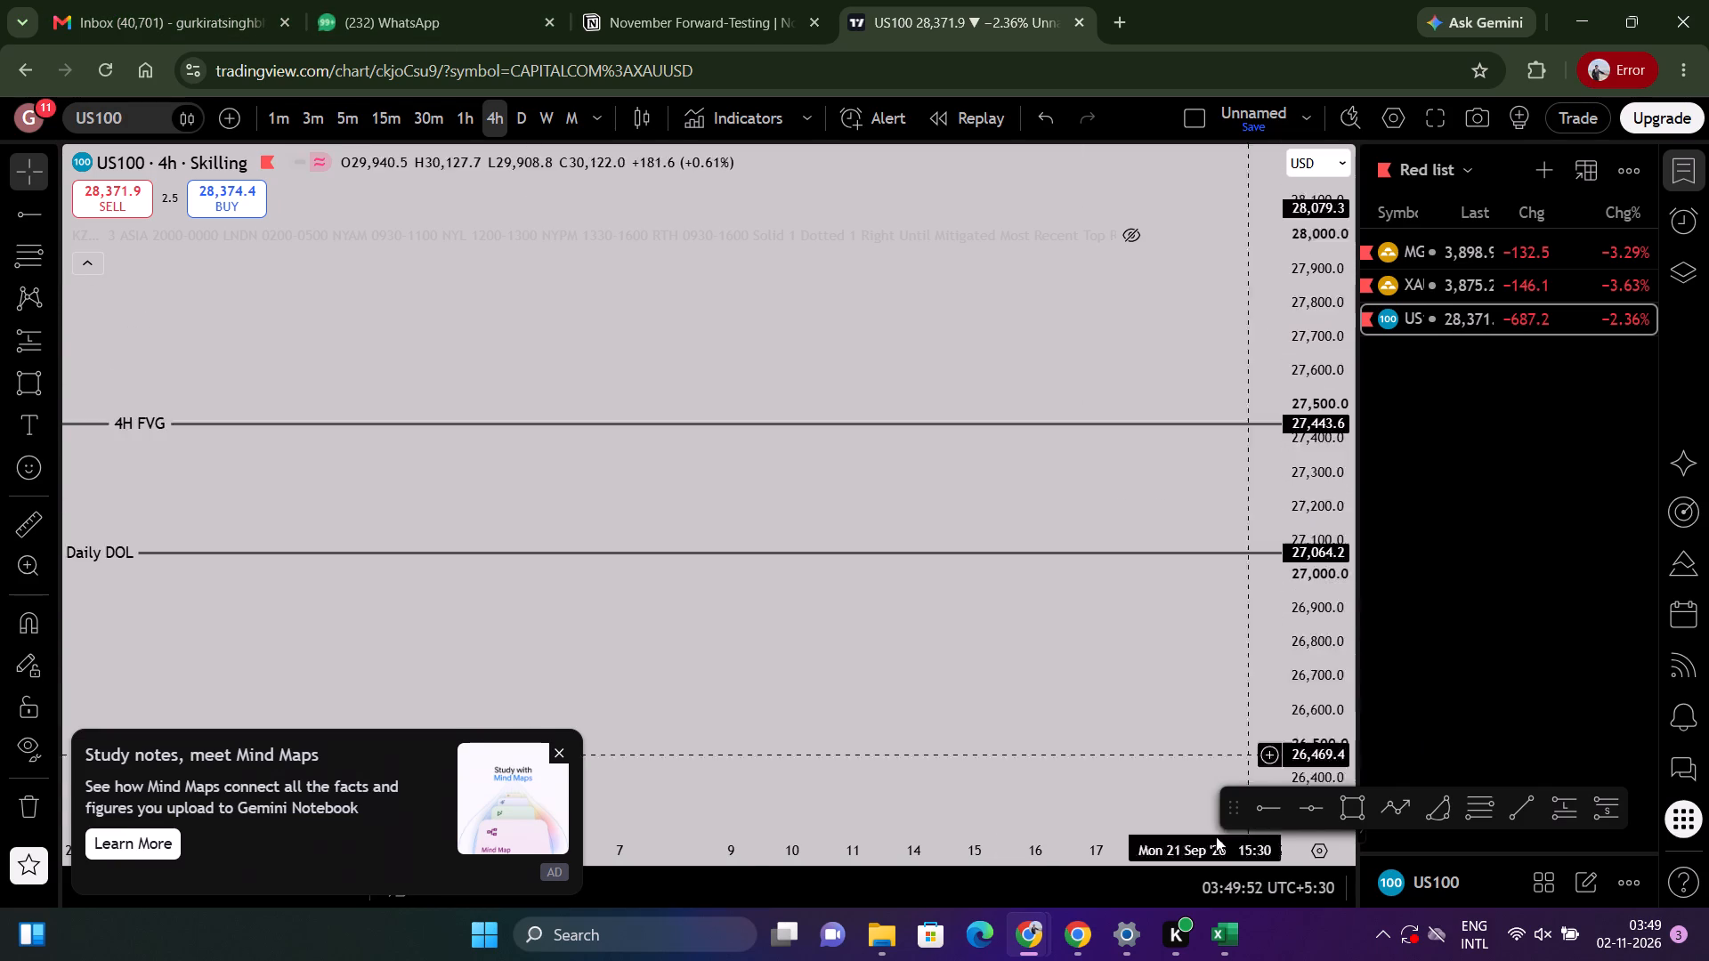
left_click_drag(1216, 836, 1215, 836)
scroll(1076, 656, "down", 5)
left_click_drag(1101, 601, 506, 681)
scroll(555, 623, "down", 6)
scroll(986, 629, "up", 3)
left_click_drag(978, 634, 88, 665)
scroll(260, 705, "down", 5)
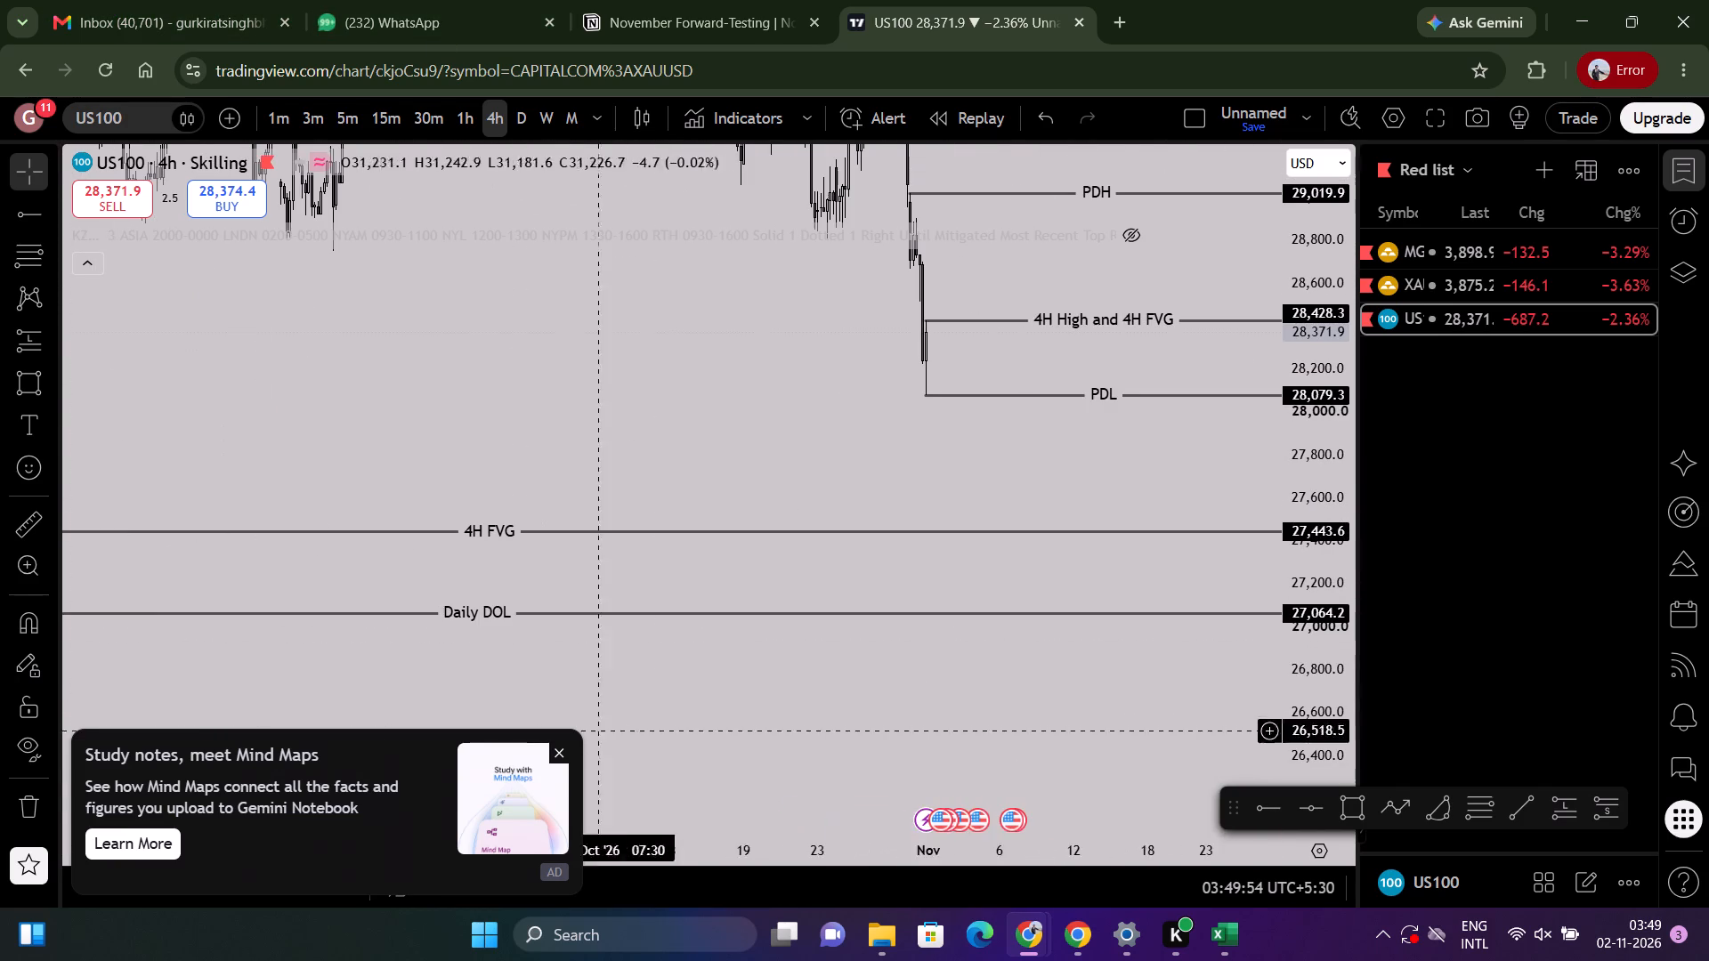
left_click_drag(1319, 690, 1324, 550)
scroll(1076, 359, "up", 3)
left_click_drag(891, 400, 1211, 601)
scroll(1034, 588, "up", 5)
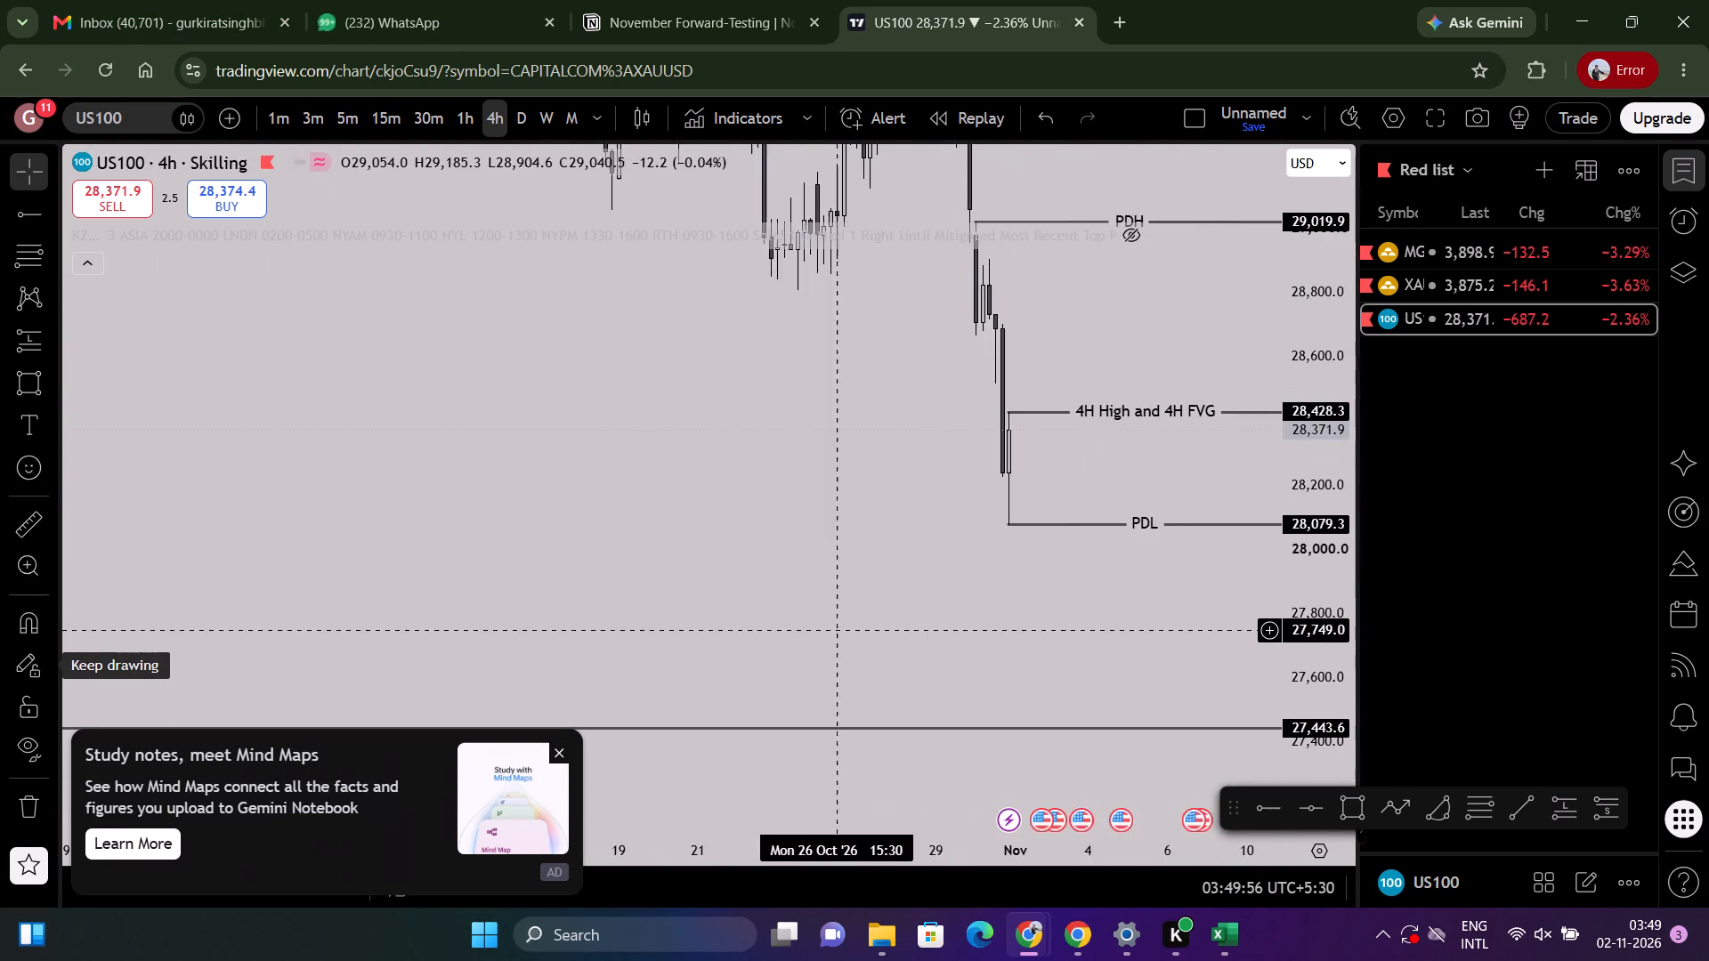
left_click_drag(811, 630, 746, 395)
scroll(806, 441, "up", 9)
scroll(726, 534, "down", 16)
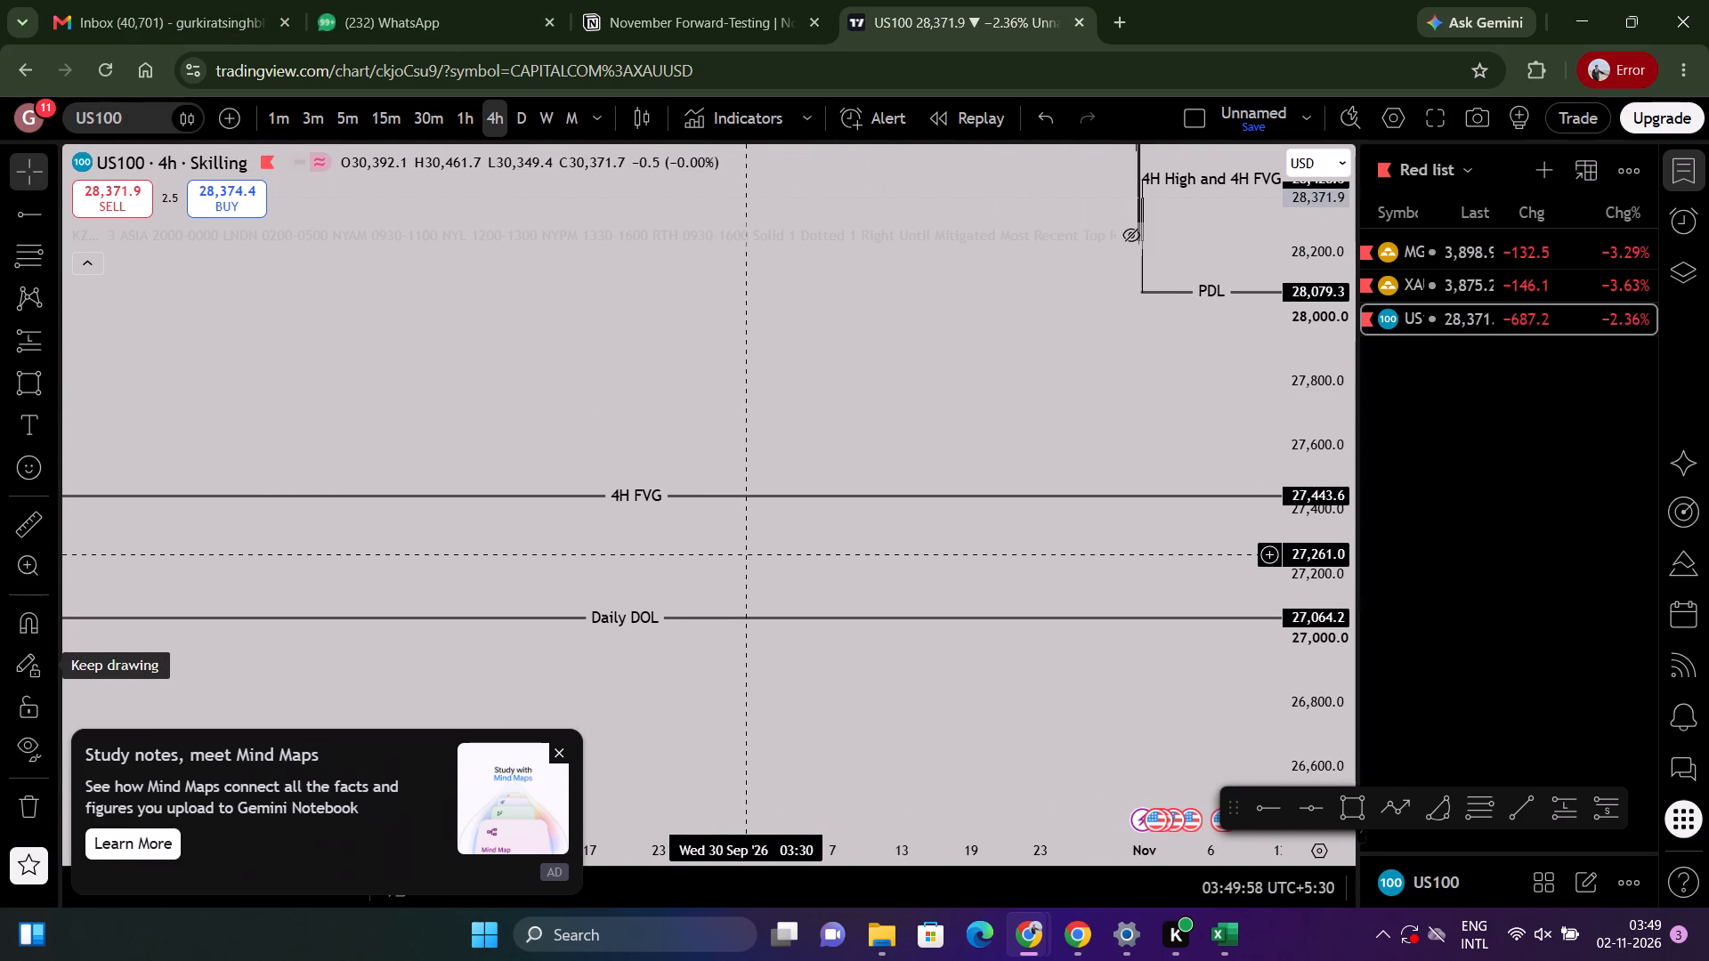
left_click_drag(453, 552, 764, 572)
scroll(765, 571, "down", 4)
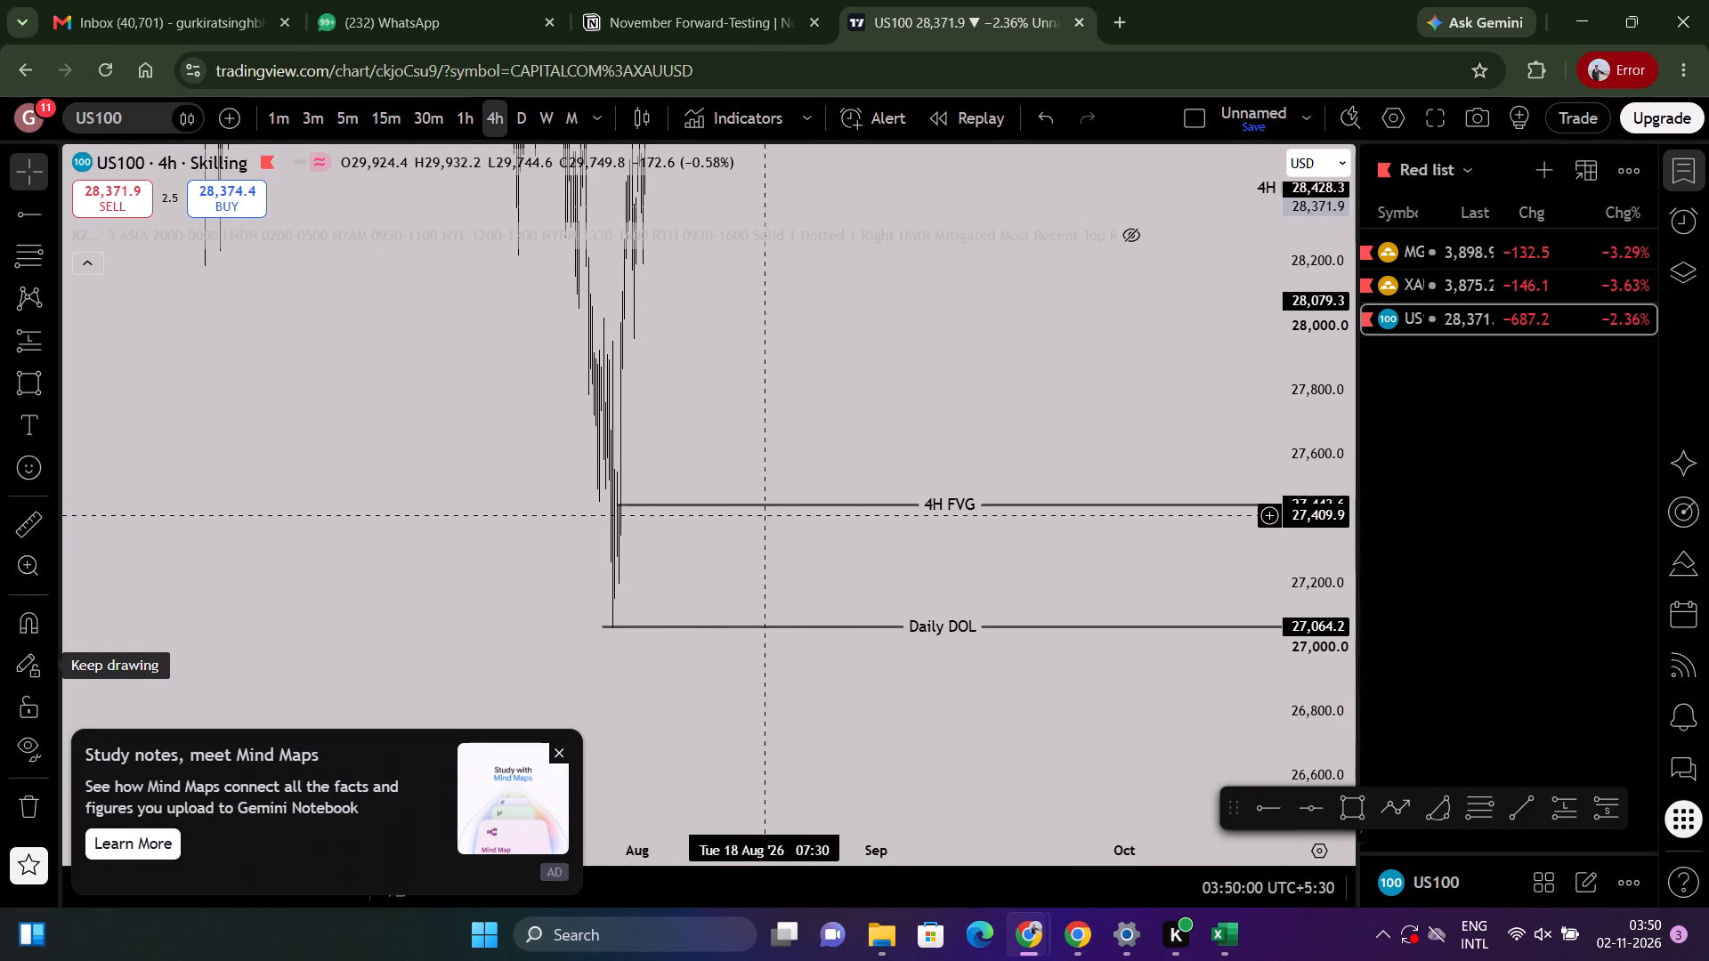
left_click_drag(1021, 562, 624, 635)
scroll(610, 632, "up", 15)
left_click_drag(561, 503, 1708, 536)
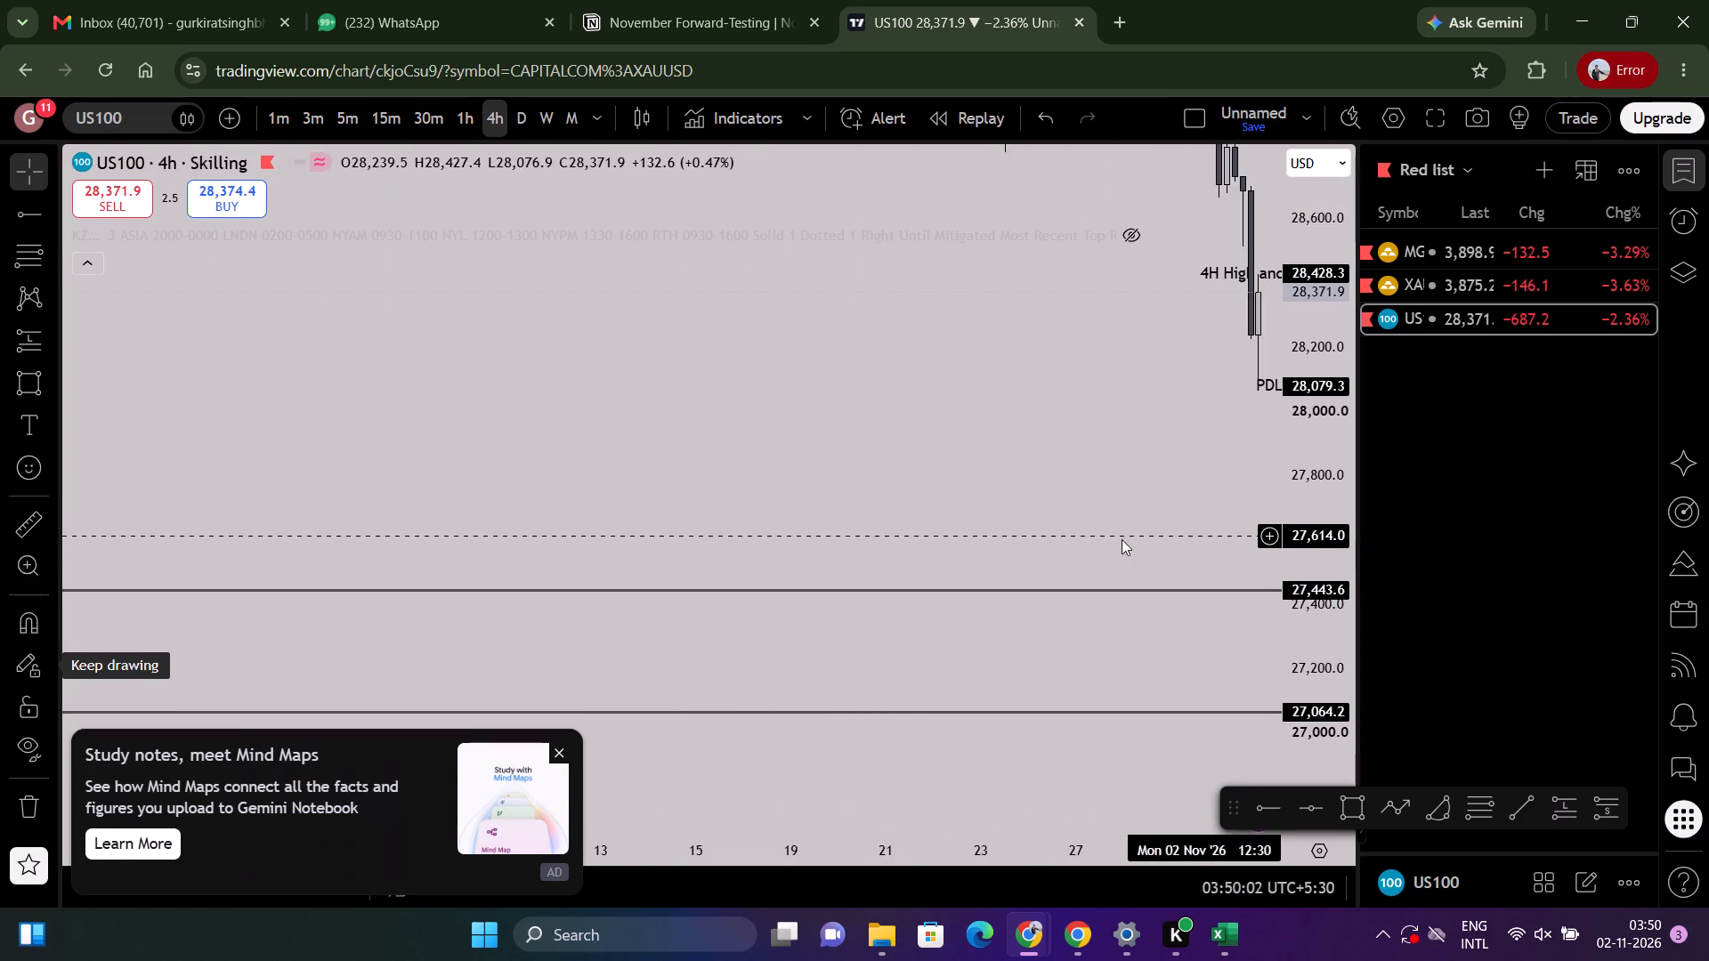
scroll(827, 533, "up", 7)
left_click_drag(1041, 509, 964, 561)
scroll(1037, 578, "up", 5)
left_click_drag(1303, 630, 1312, 497)
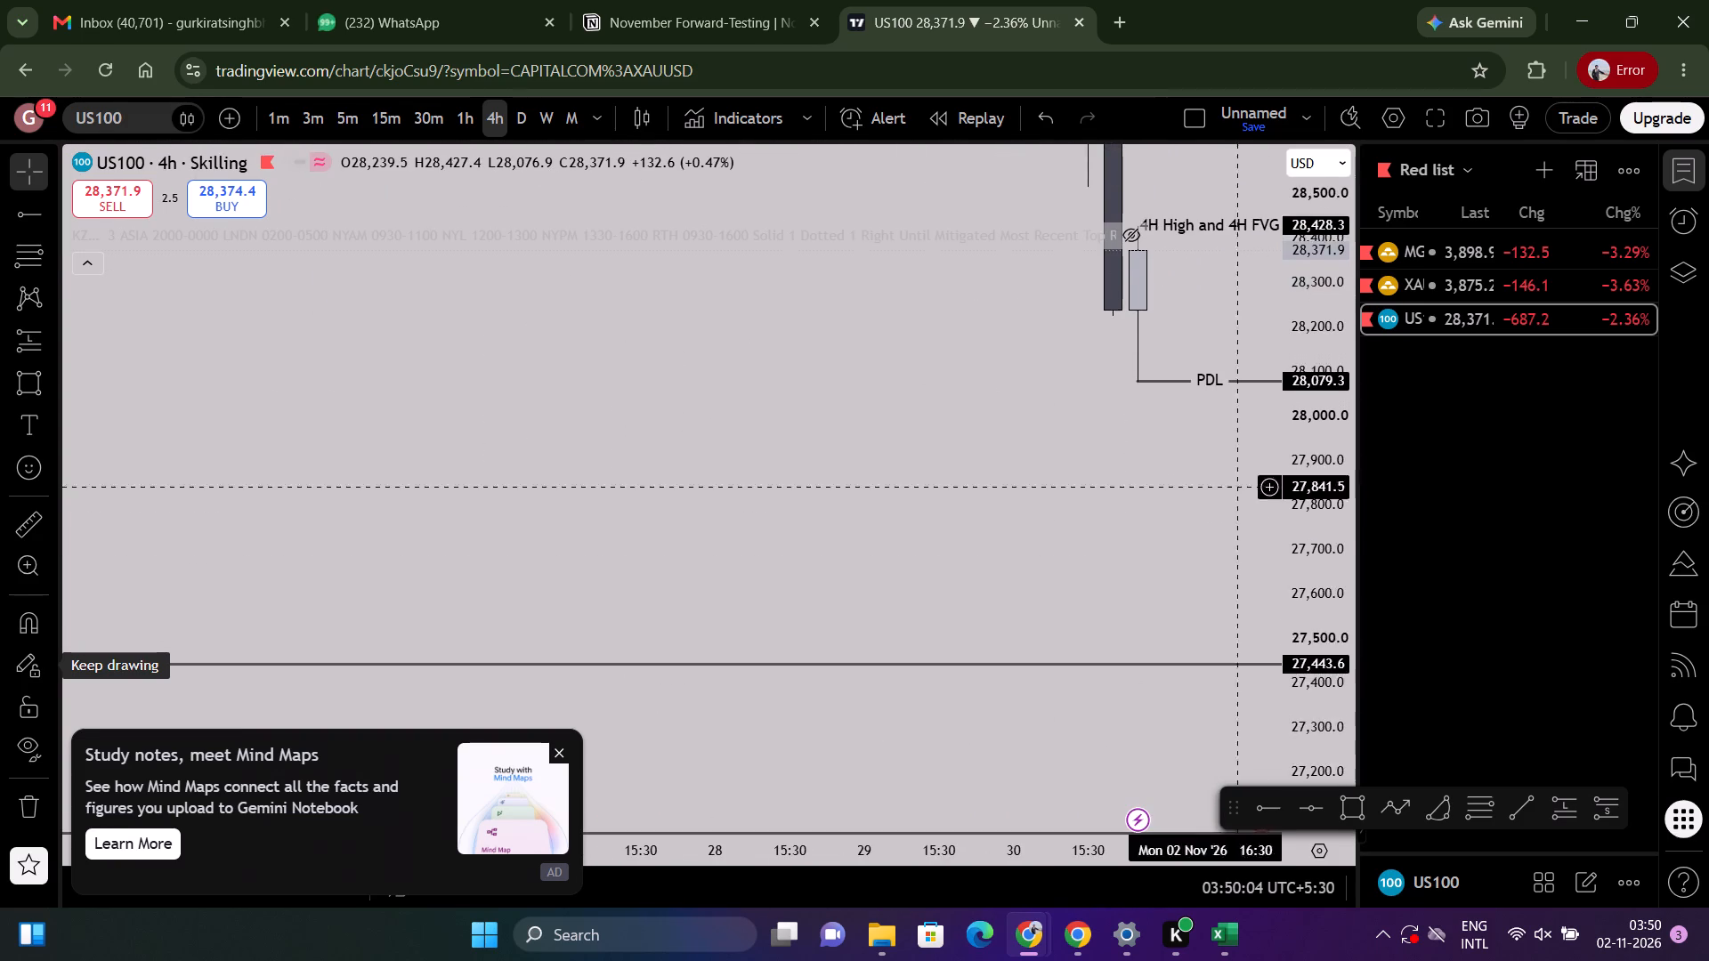
left_click_drag(1156, 507, 970, 711)
scroll(643, 614, "down", 3)
left_click_drag(853, 494, 821, 701)
scroll(895, 591, "down", 4)
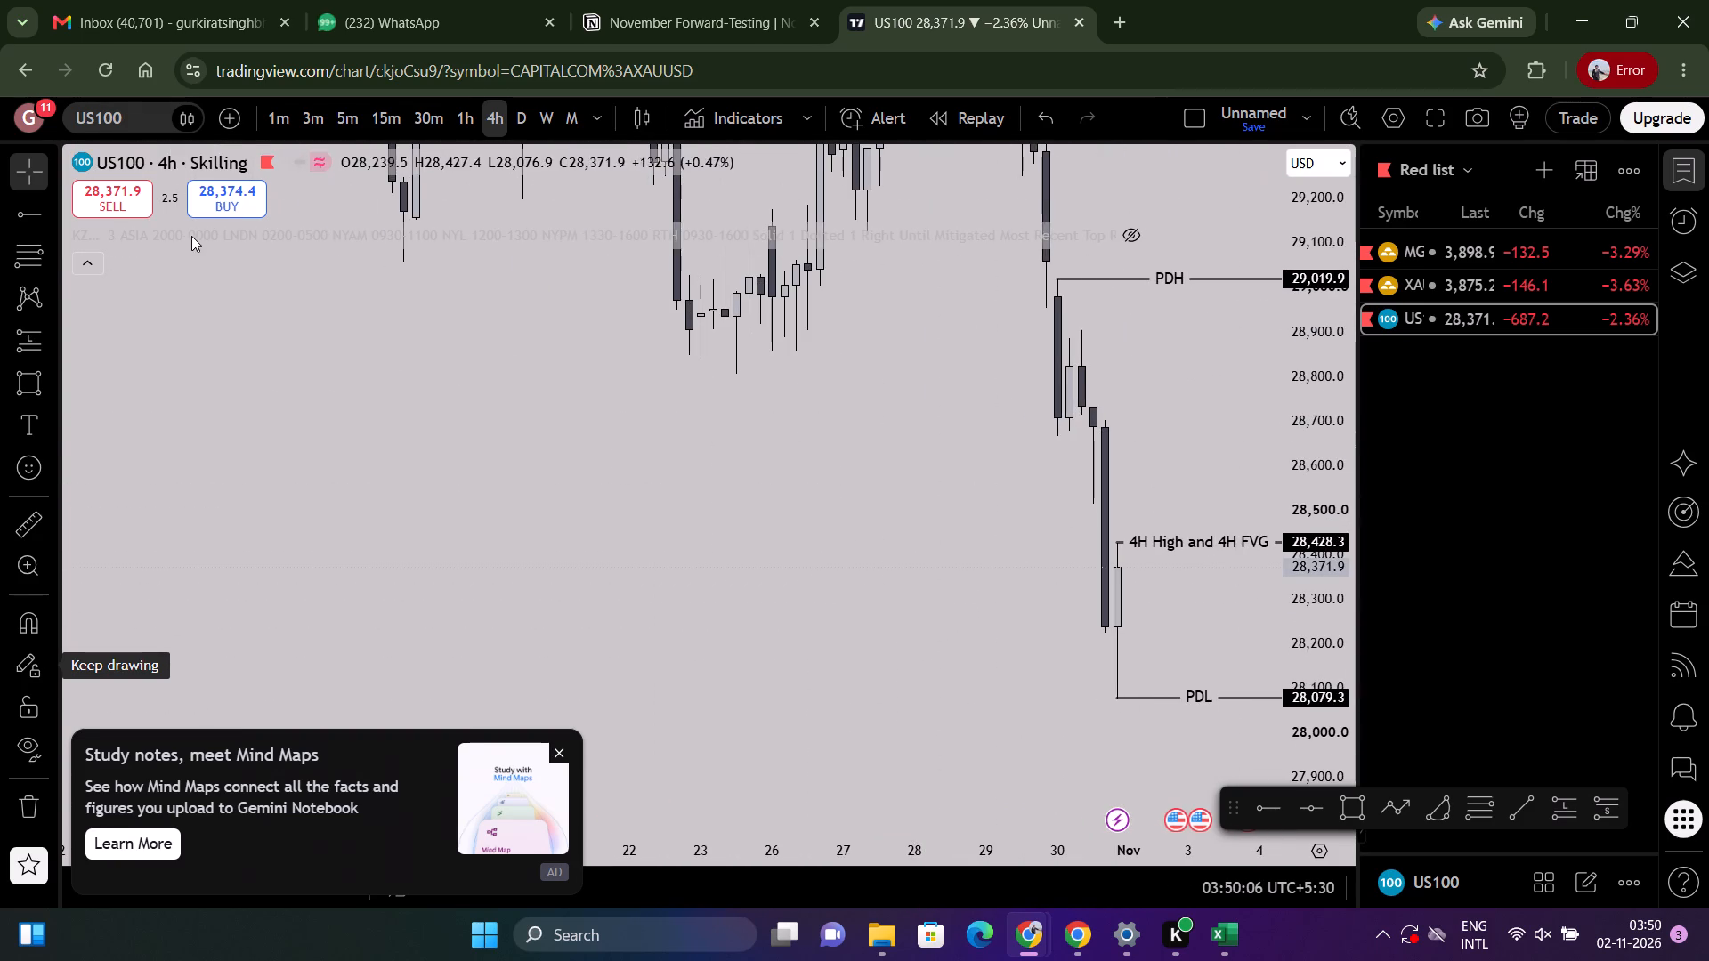
Examine US100 price action between the PDH and PDL rays on the 15-minute chart.
left_click(381, 116)
scroll(1128, 648, "down", 4)
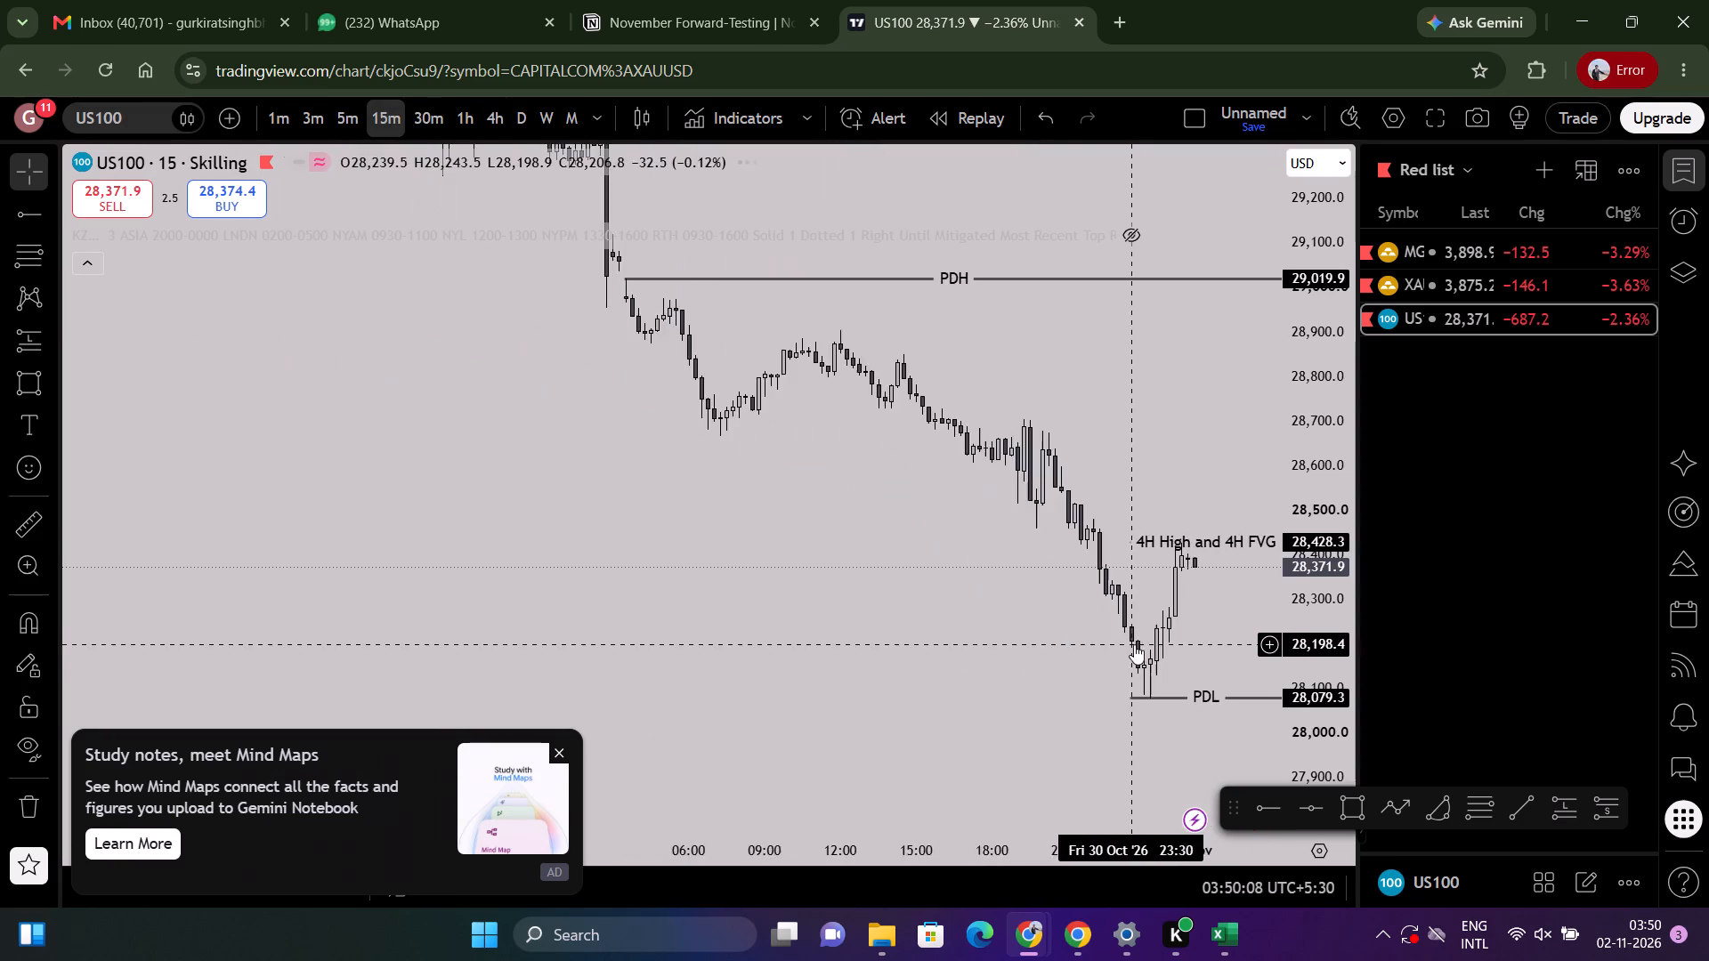
scroll(1134, 644, "down", 6)
left_click_drag(1315, 674, 1308, 583)
left_click_drag(967, 513, 907, 812)
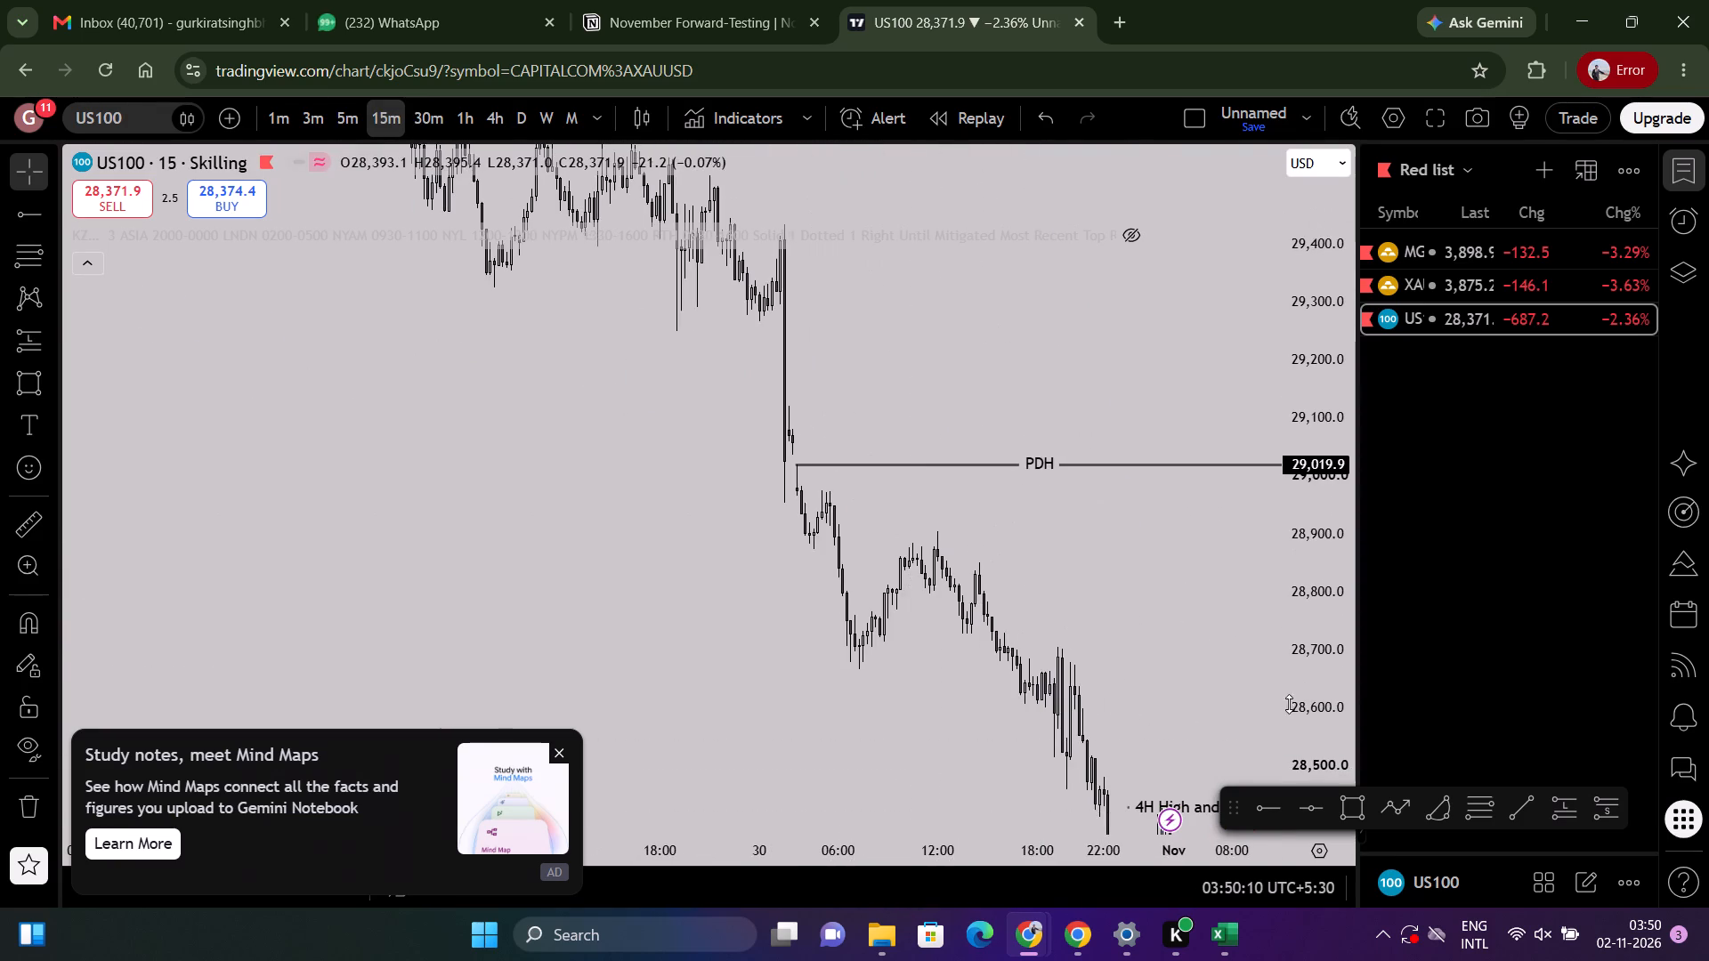
left_click_drag(1330, 718, 1320, 503)
left_click_drag(1300, 426, 1289, 400)
scroll(1223, 492, "up", 4)
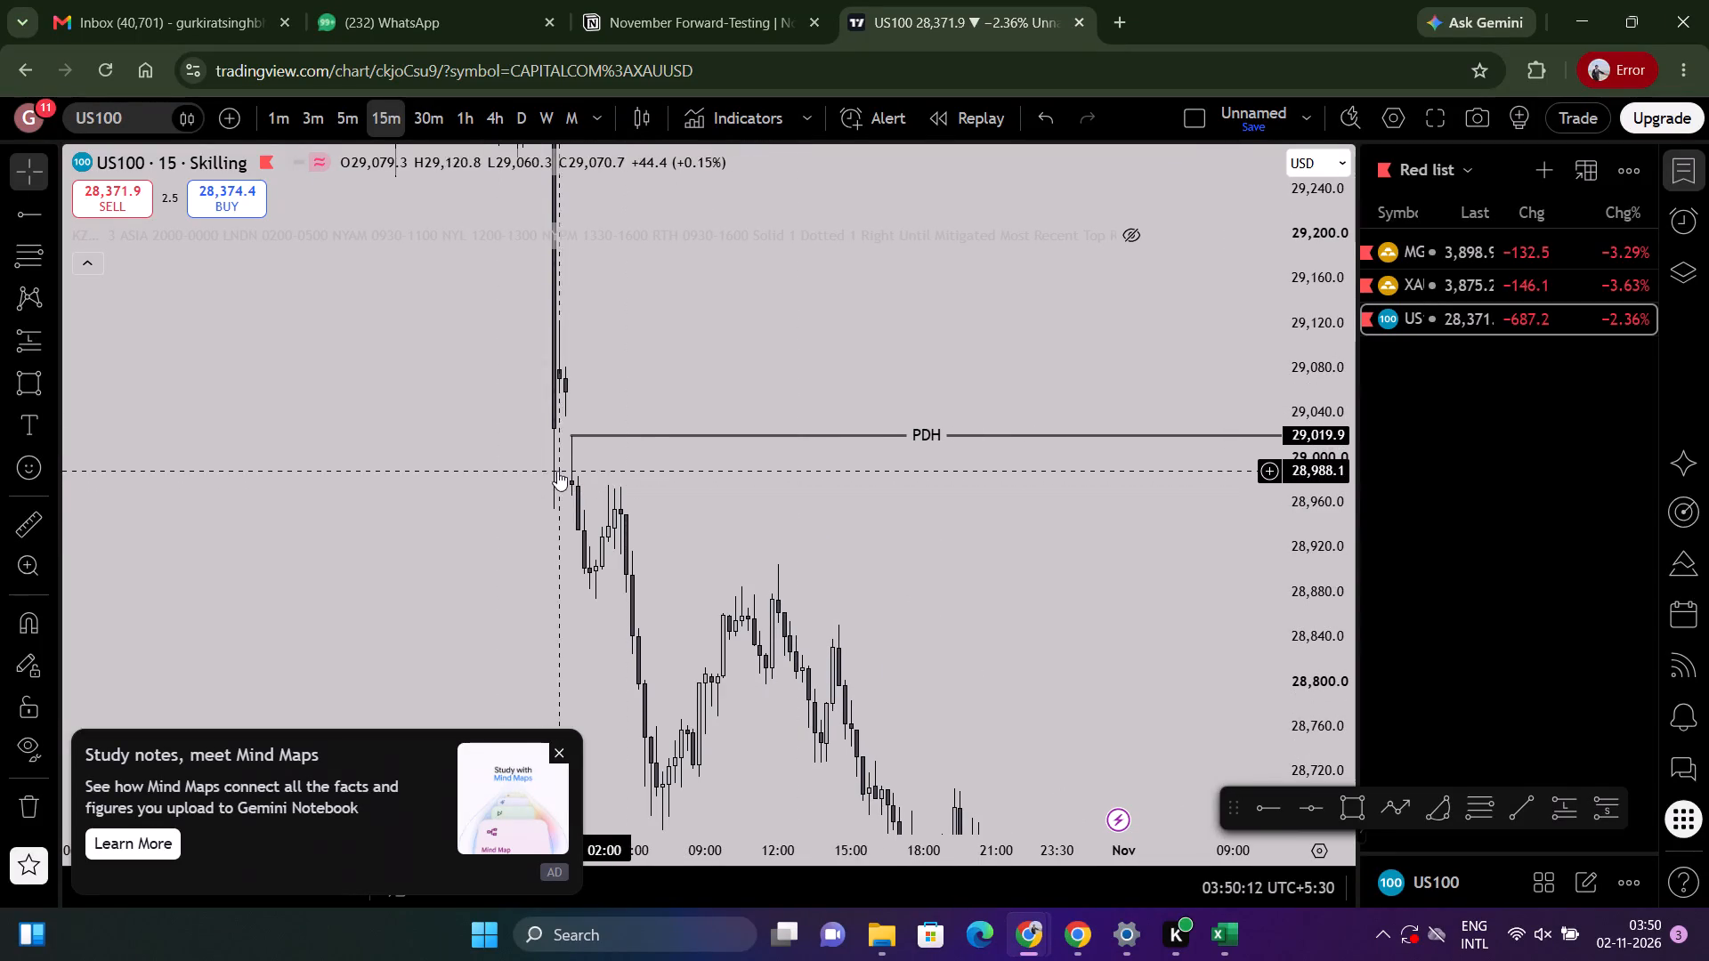
left_click_drag(808, 616, 831, 420)
scroll(1230, 577, "down", 1)
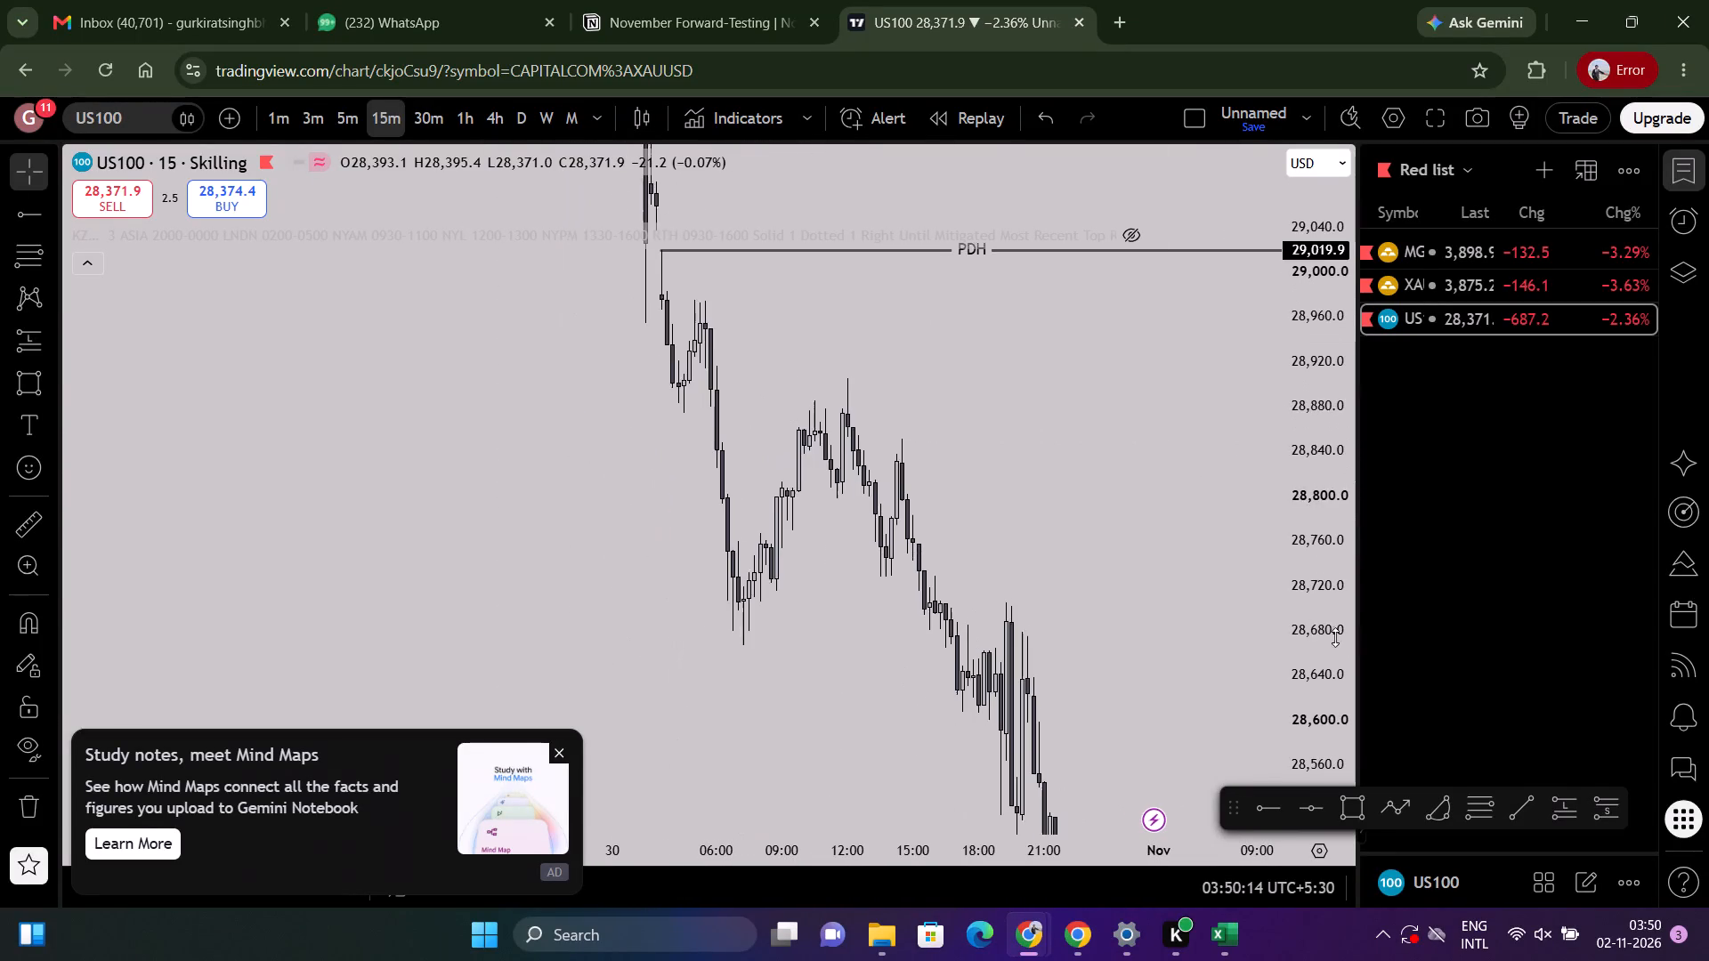
scroll(1335, 637, "down", 1)
left_click_drag(1313, 583, 1224, 870)
scroll(946, 726, "down", 11)
scroll(946, 626, "down", 2)
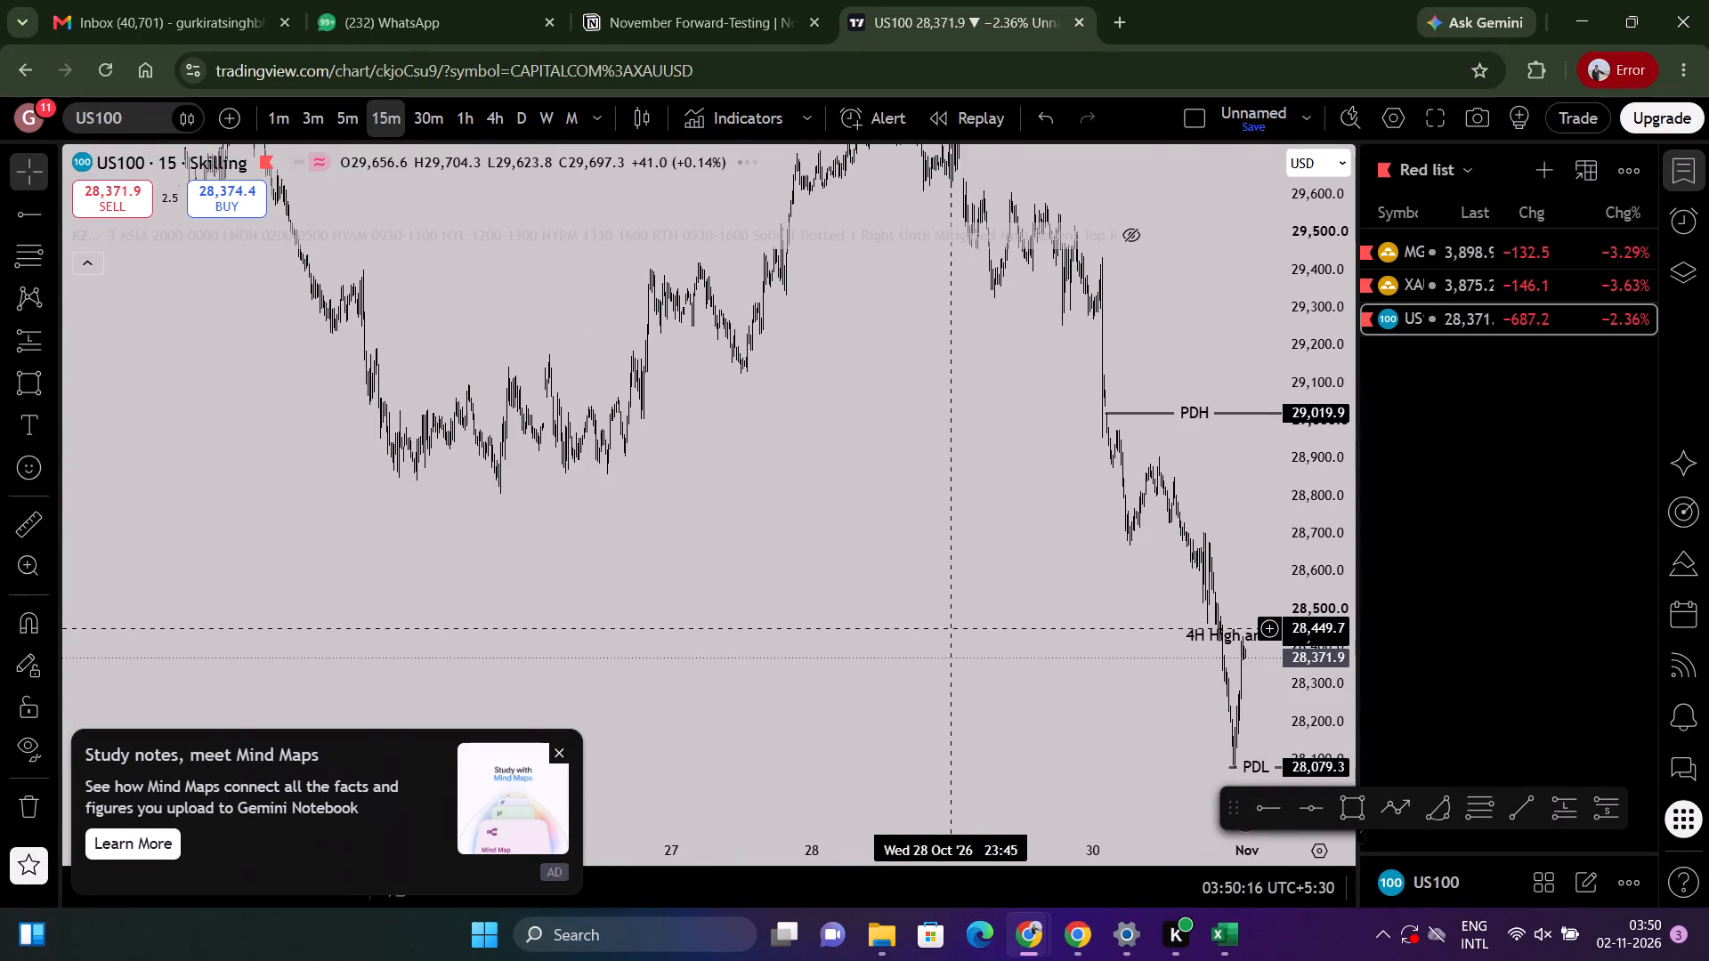
scroll(1049, 624, "down", 4)
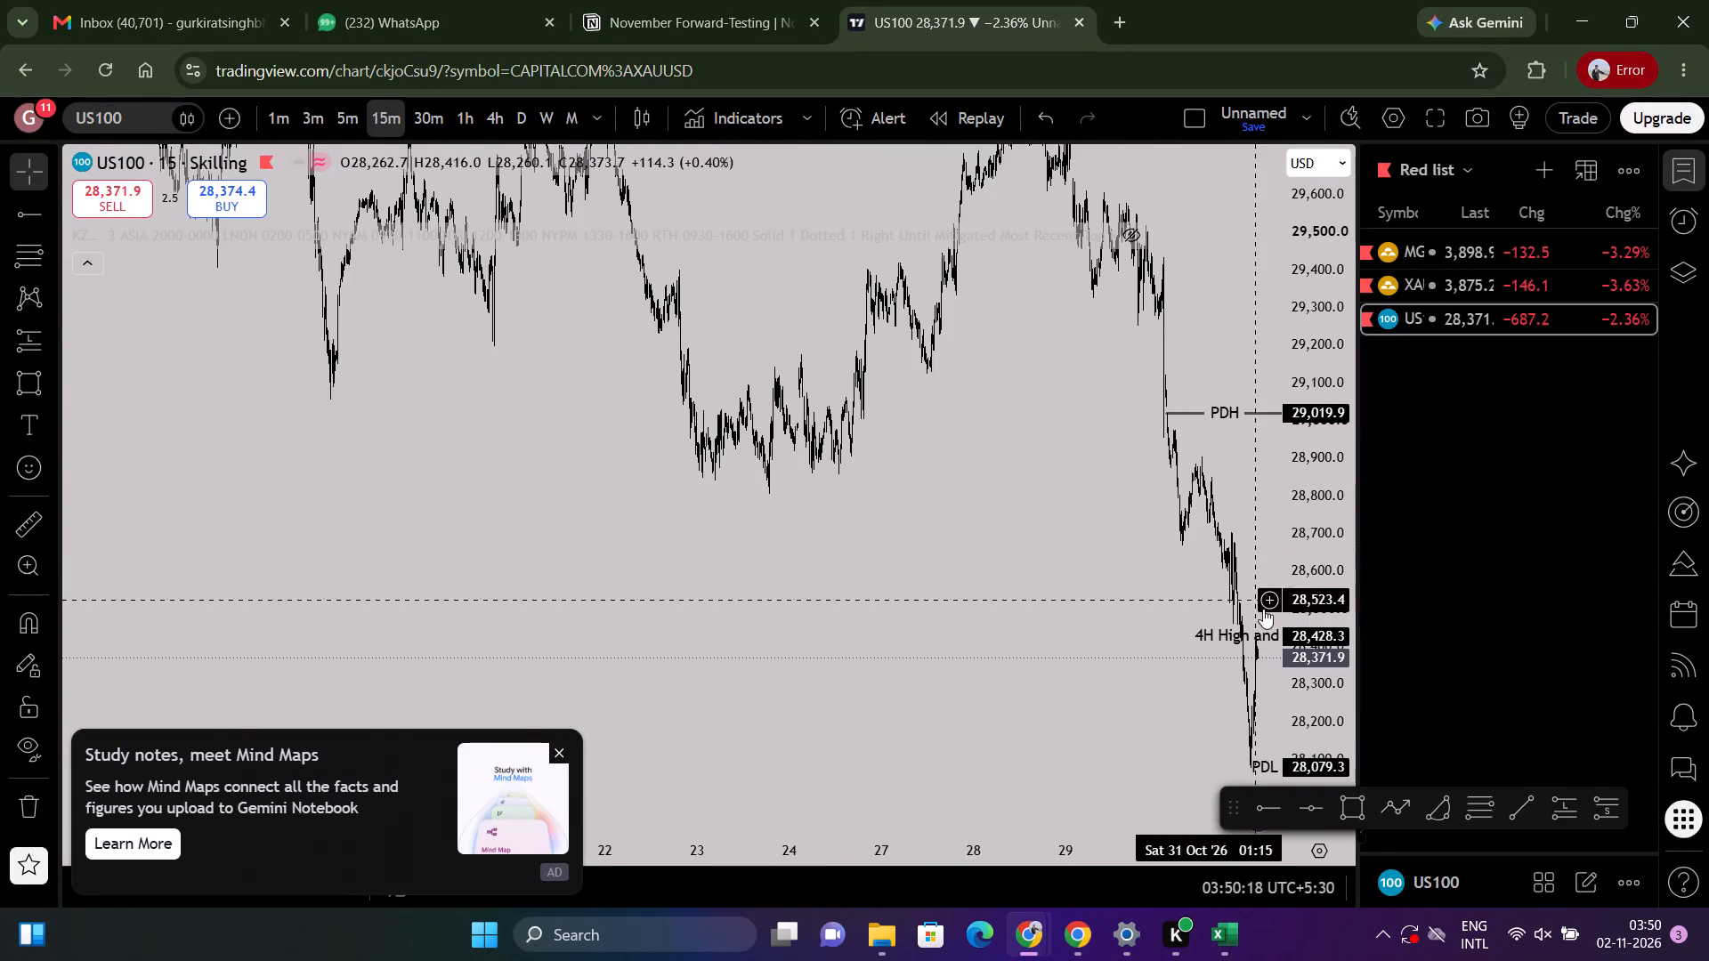
left_click_drag(1325, 586, 1295, 394)
scroll(1211, 470, "up", 19)
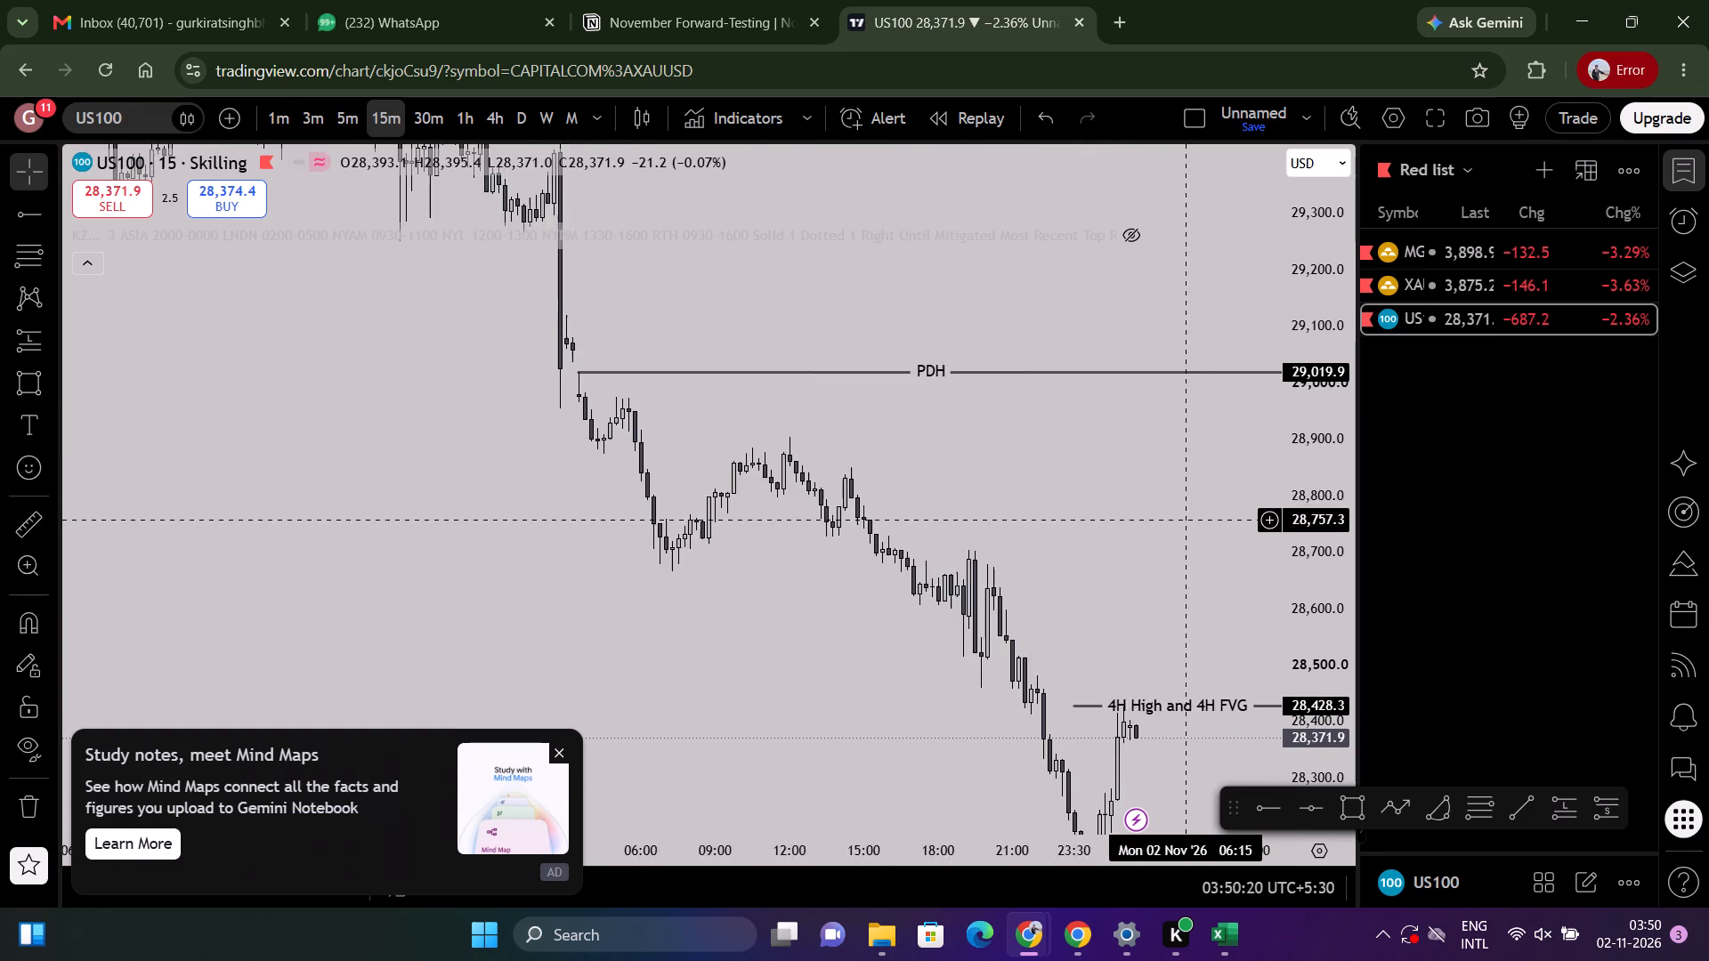
left_click_drag(1189, 520, 1176, 280)
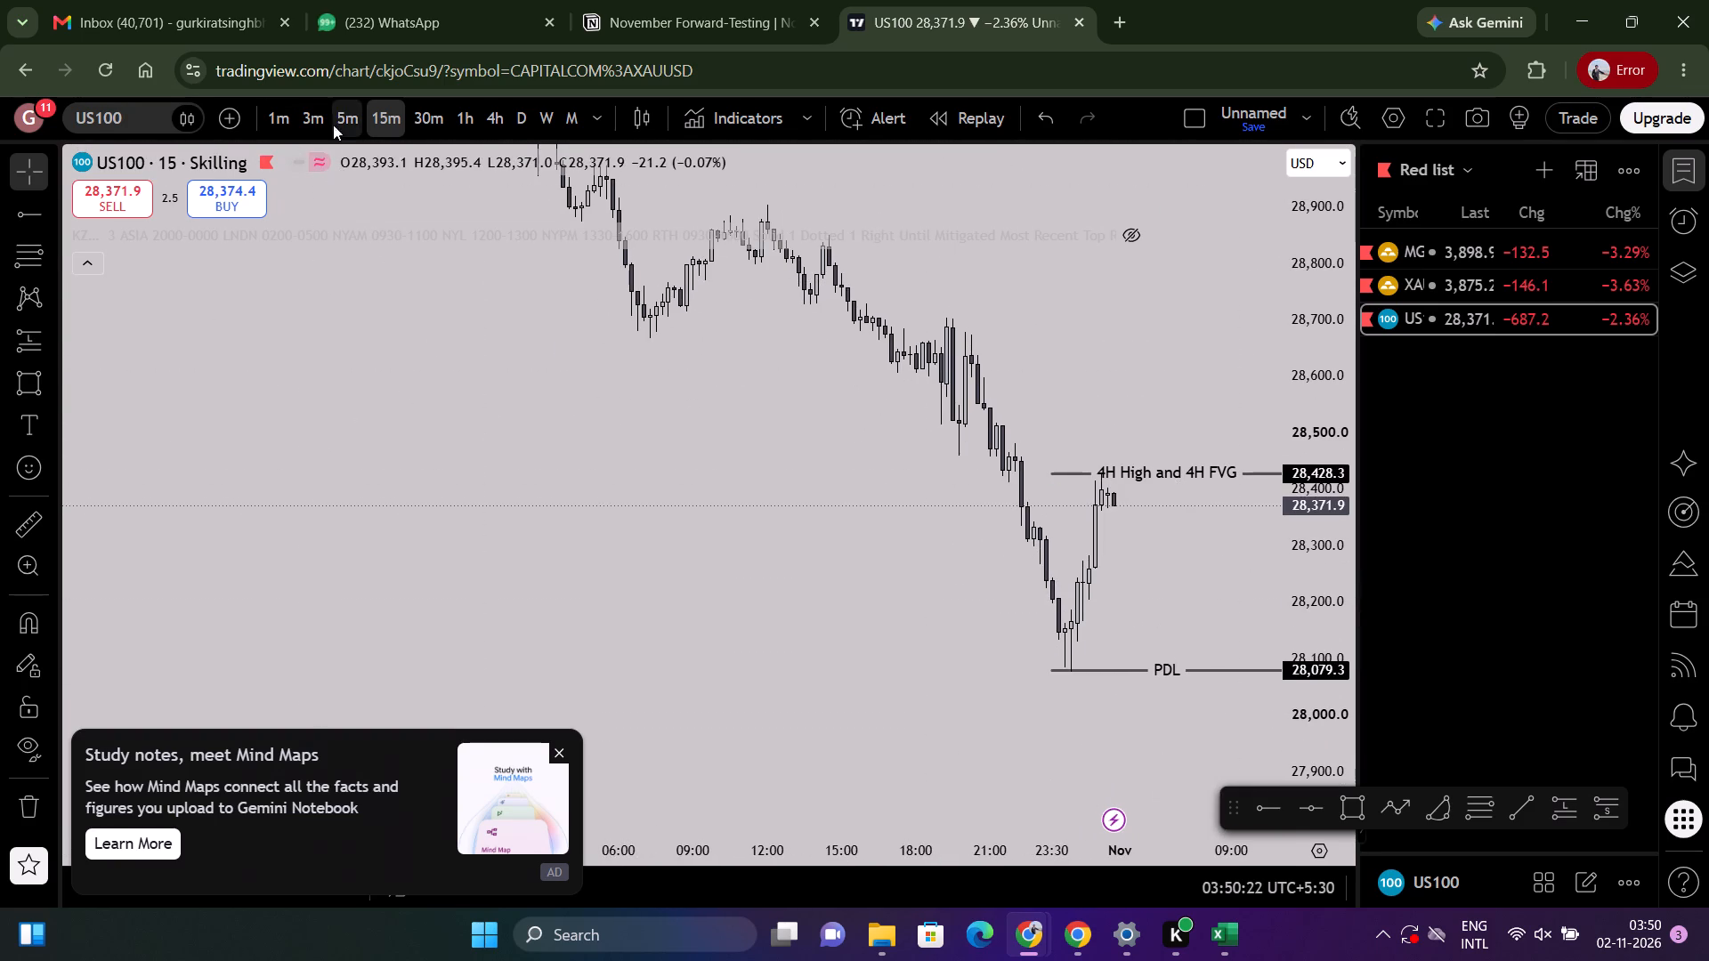
Switch US100 to the 5-minute timeframe and dismiss the advertisement covering the chart.
left_click(336, 112)
left_click(557, 751)
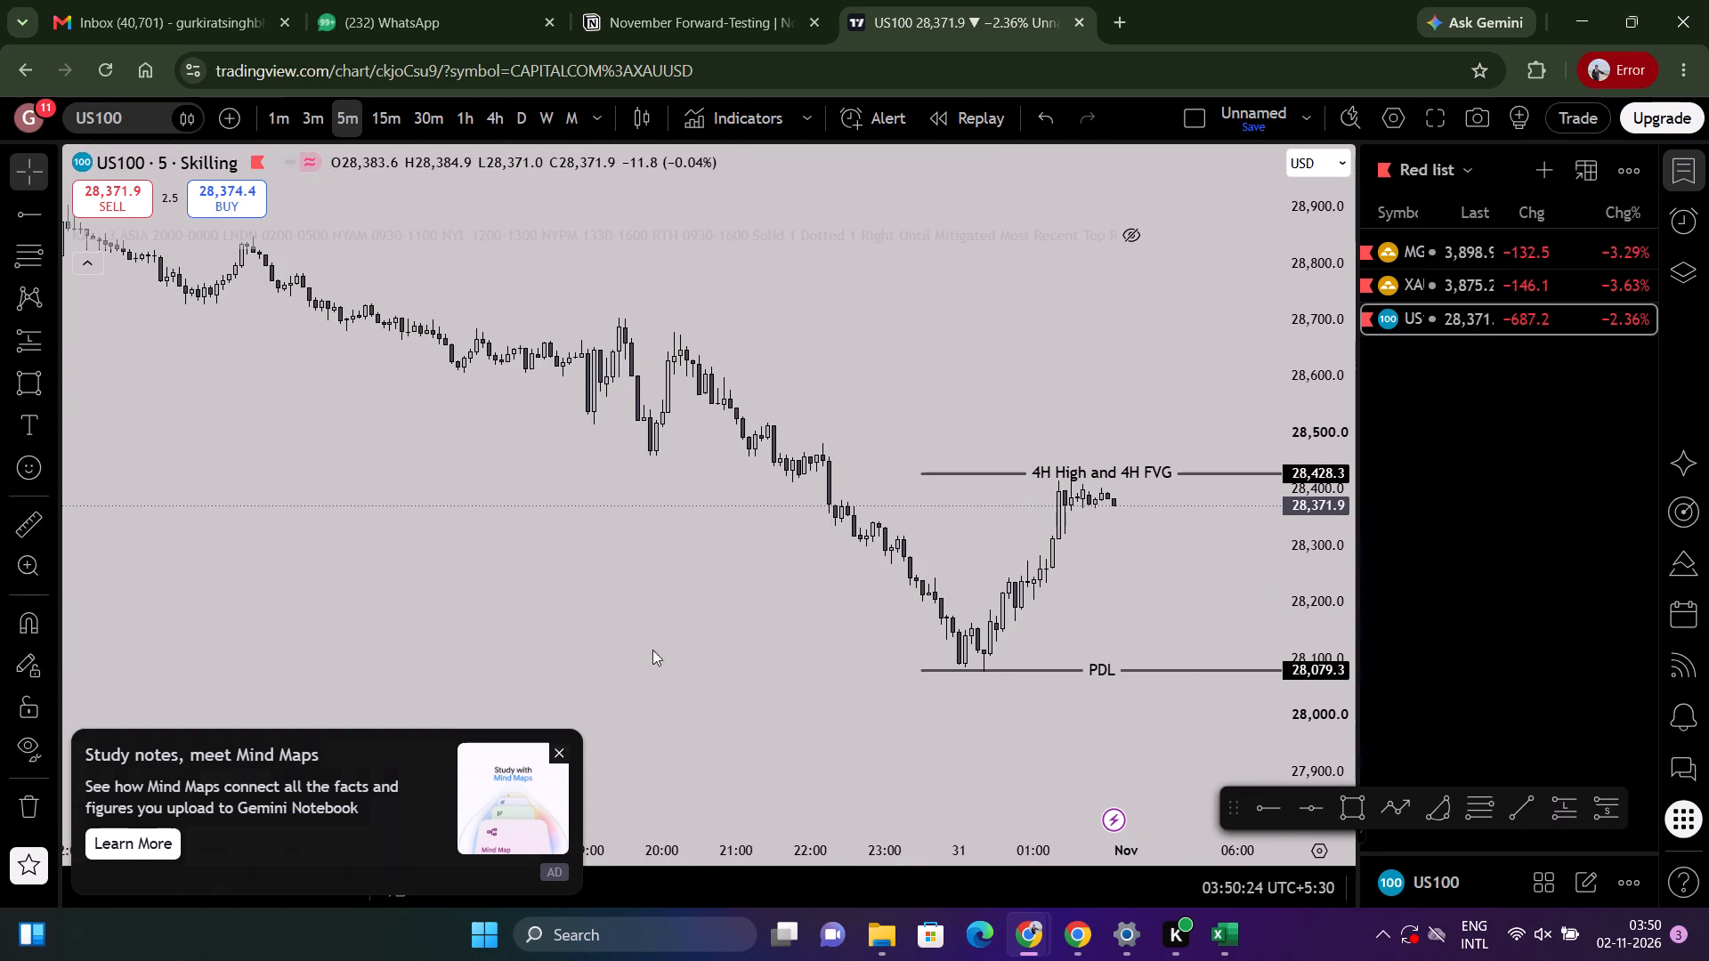
scroll(855, 568, "down", 5)
left_click(1152, 143)
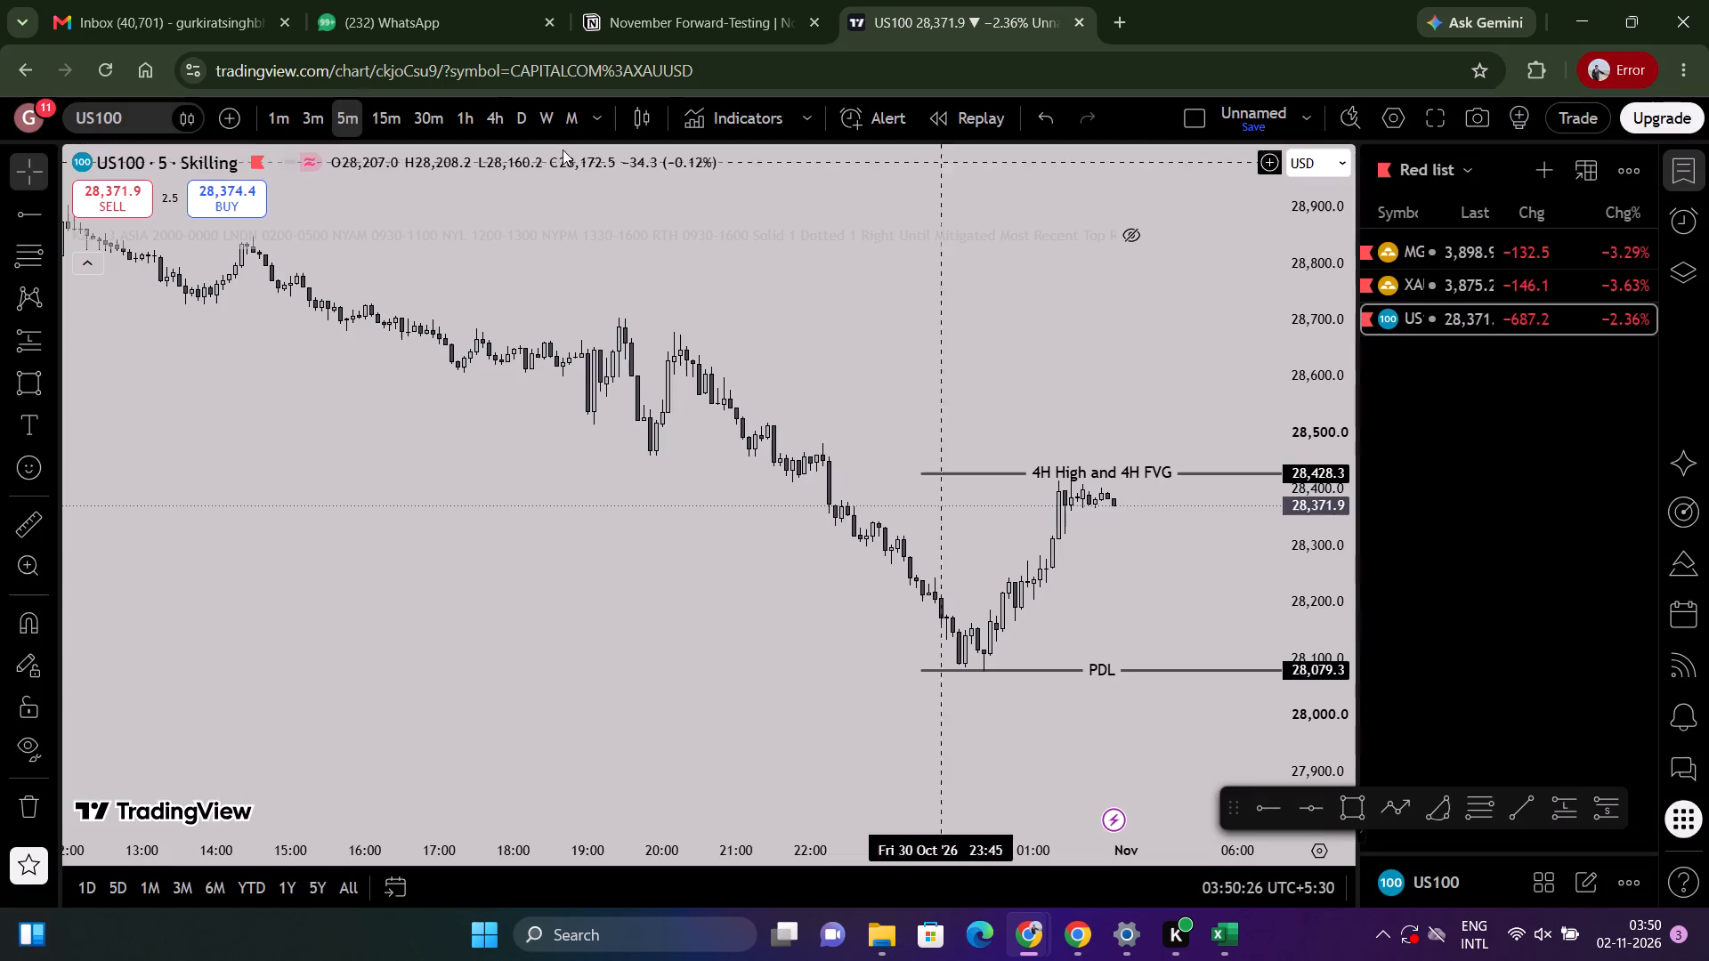
Unhide the KZ killzone sessions indicator on the US100 15-minute chart.
left_click(381, 115)
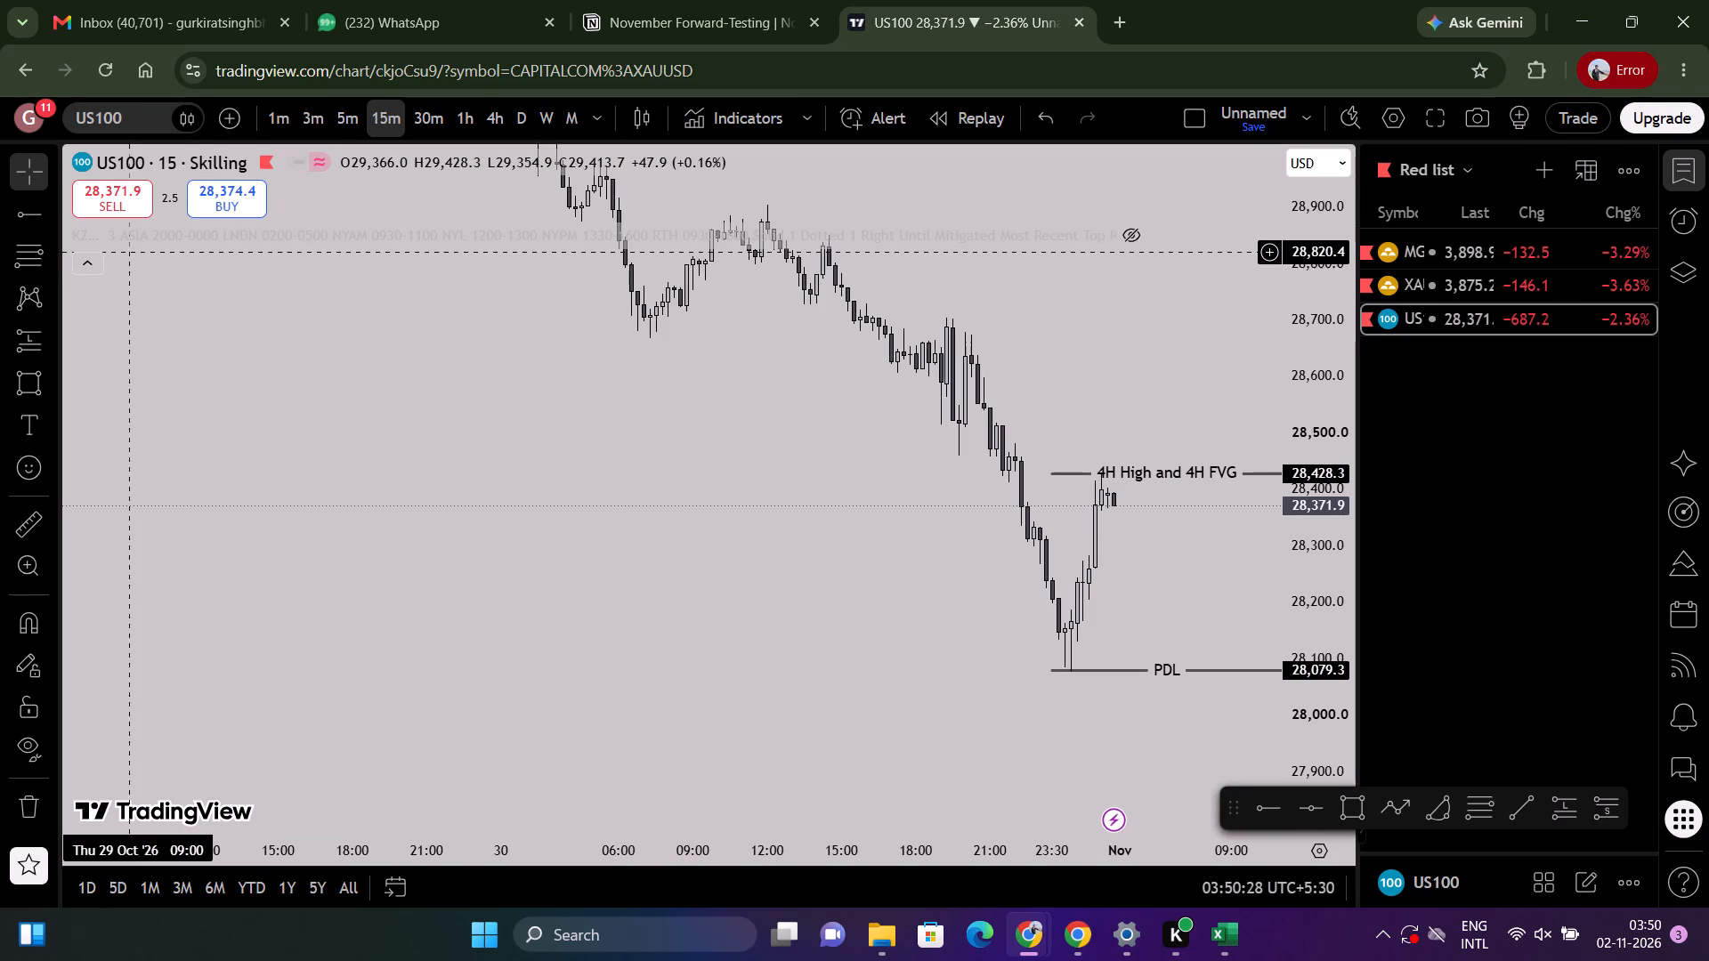
left_click(1126, 233)
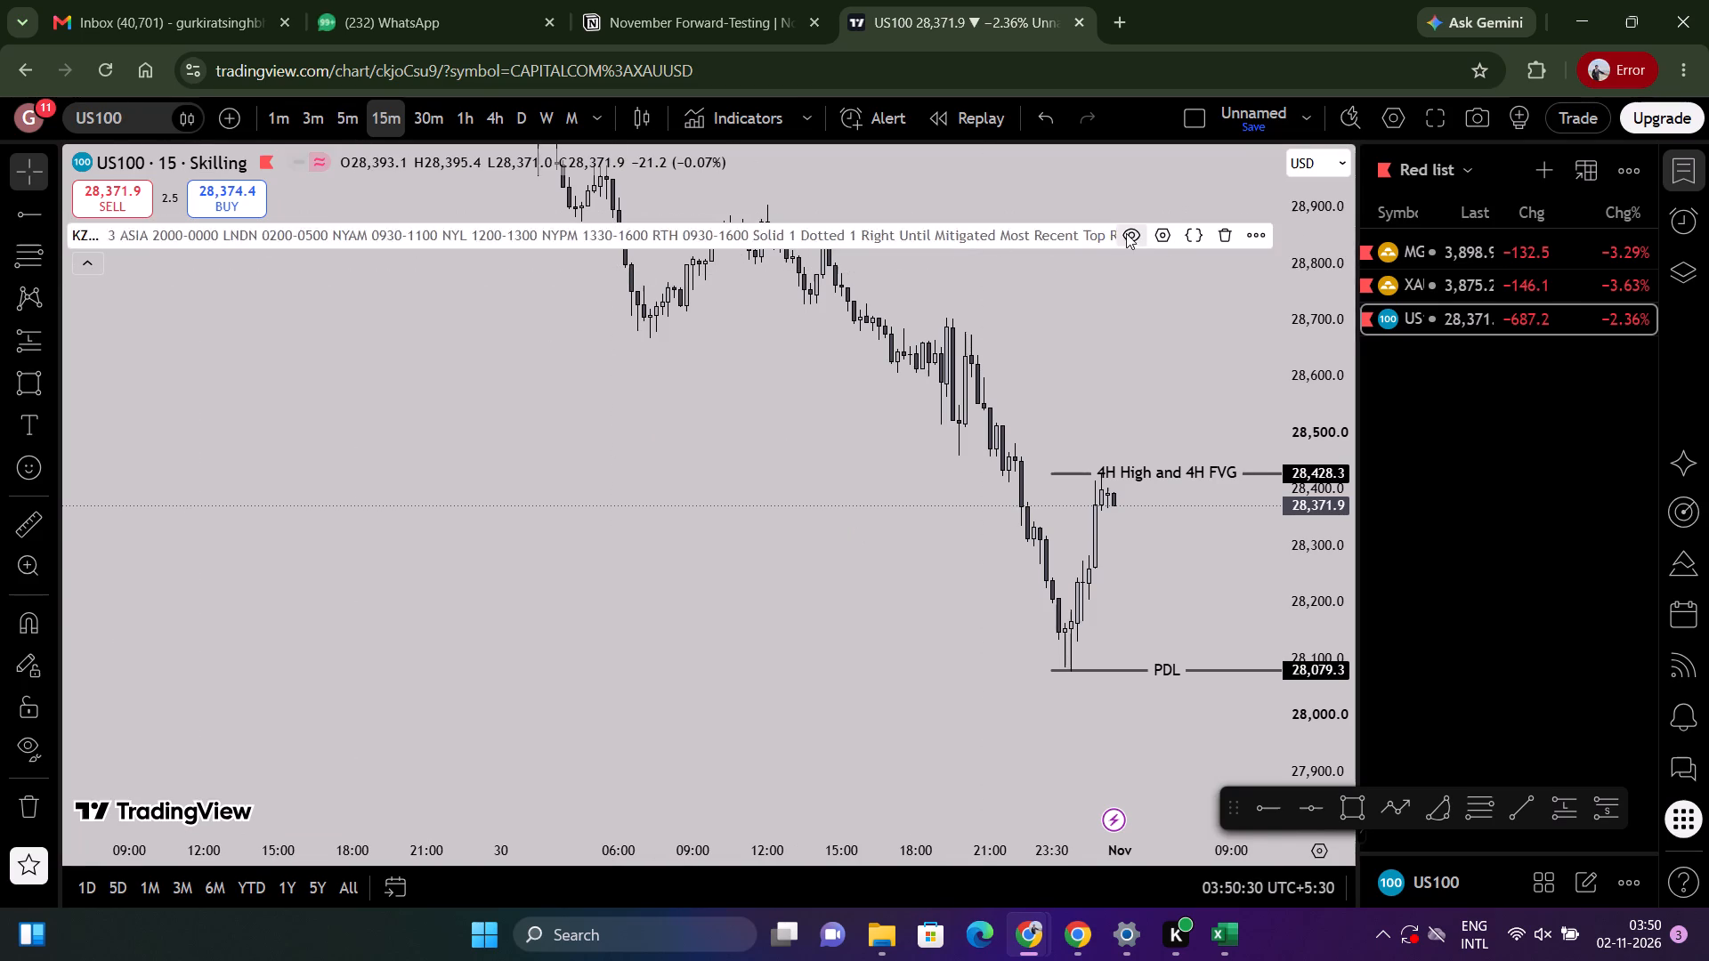
left_click_drag(1327, 619, 1319, 464)
scroll(1037, 530, "up", 3)
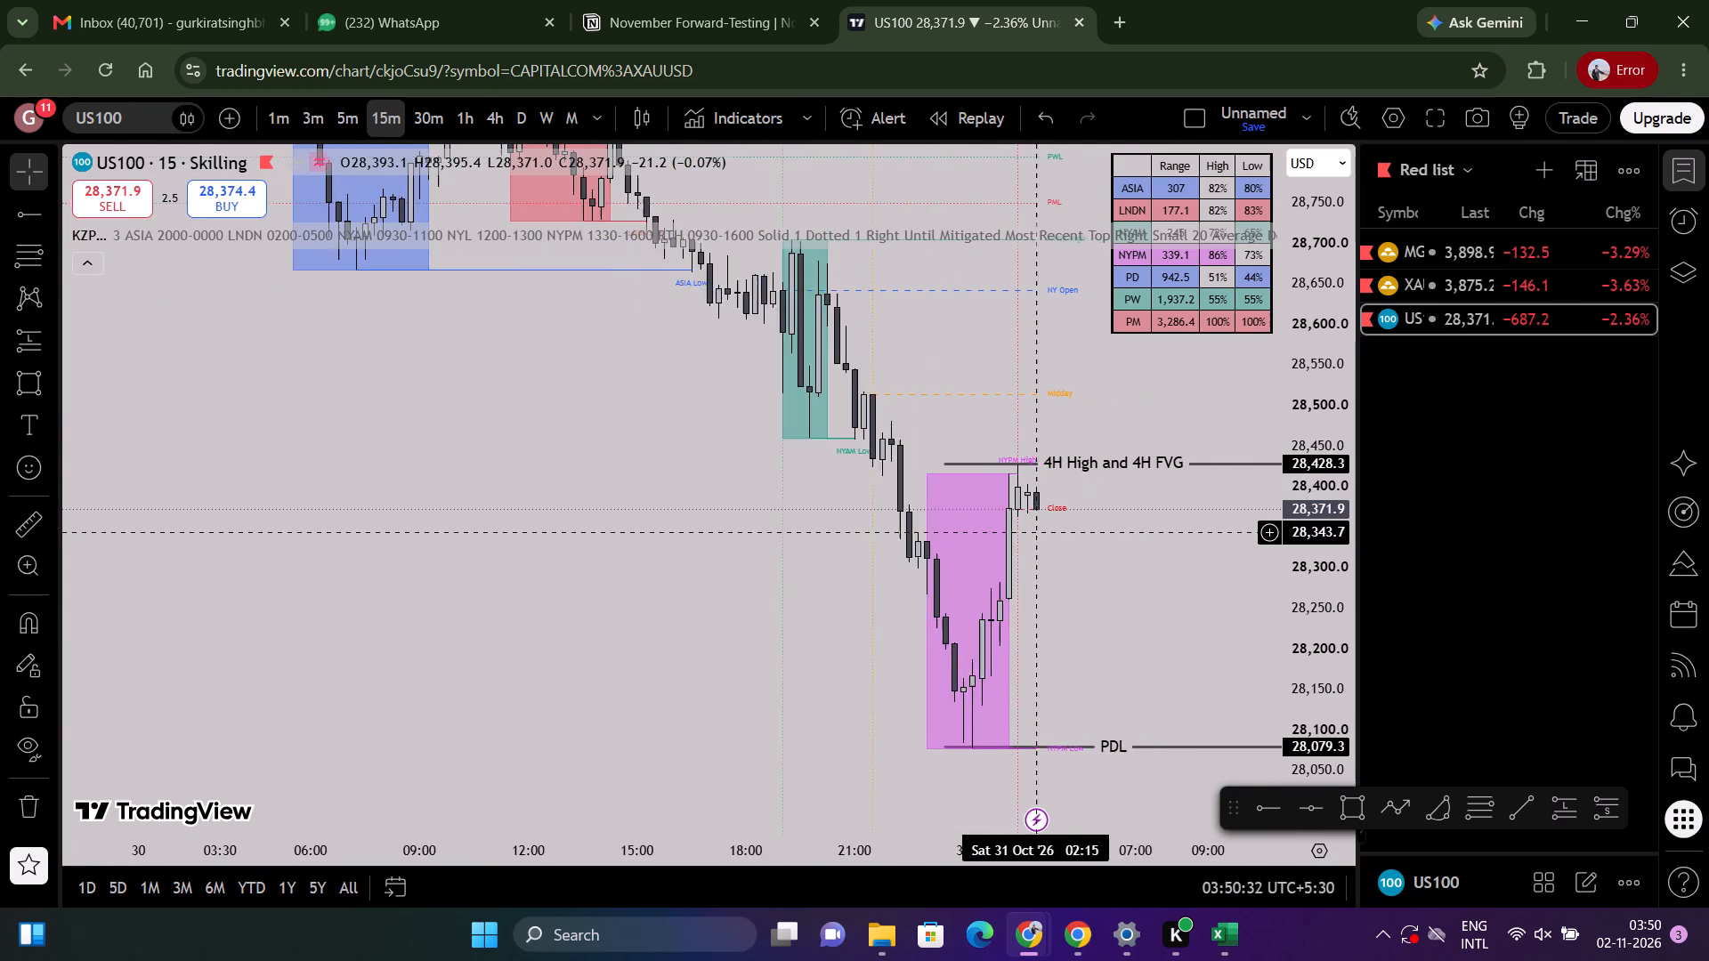
scroll(1038, 533, "up", 4)
left_click_drag(1122, 581, 1156, 536)
scroll(1025, 443, "down", 4)
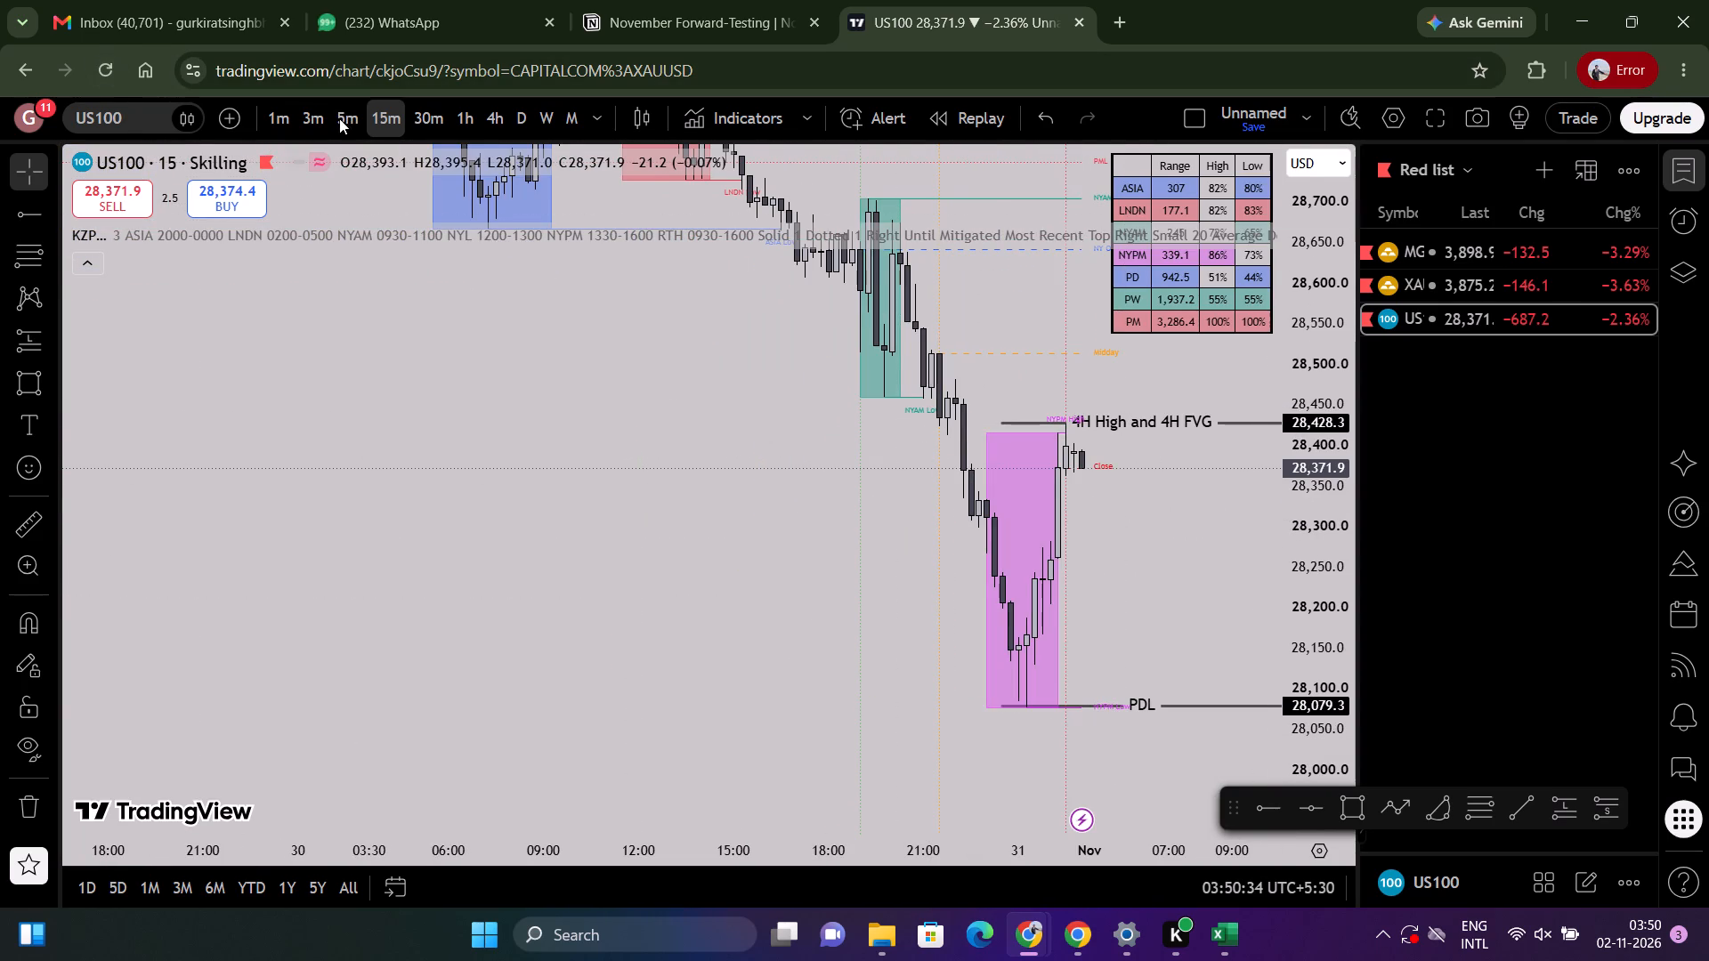
On the 5-minute chart, move the "4H High and 4H FVG" ray to the NYPM session box's top, about 28,416.1, starting 30 October 22:55.
left_click(339, 118)
left_click_drag(1287, 646, 1274, 440)
scroll(899, 359, "down", 2)
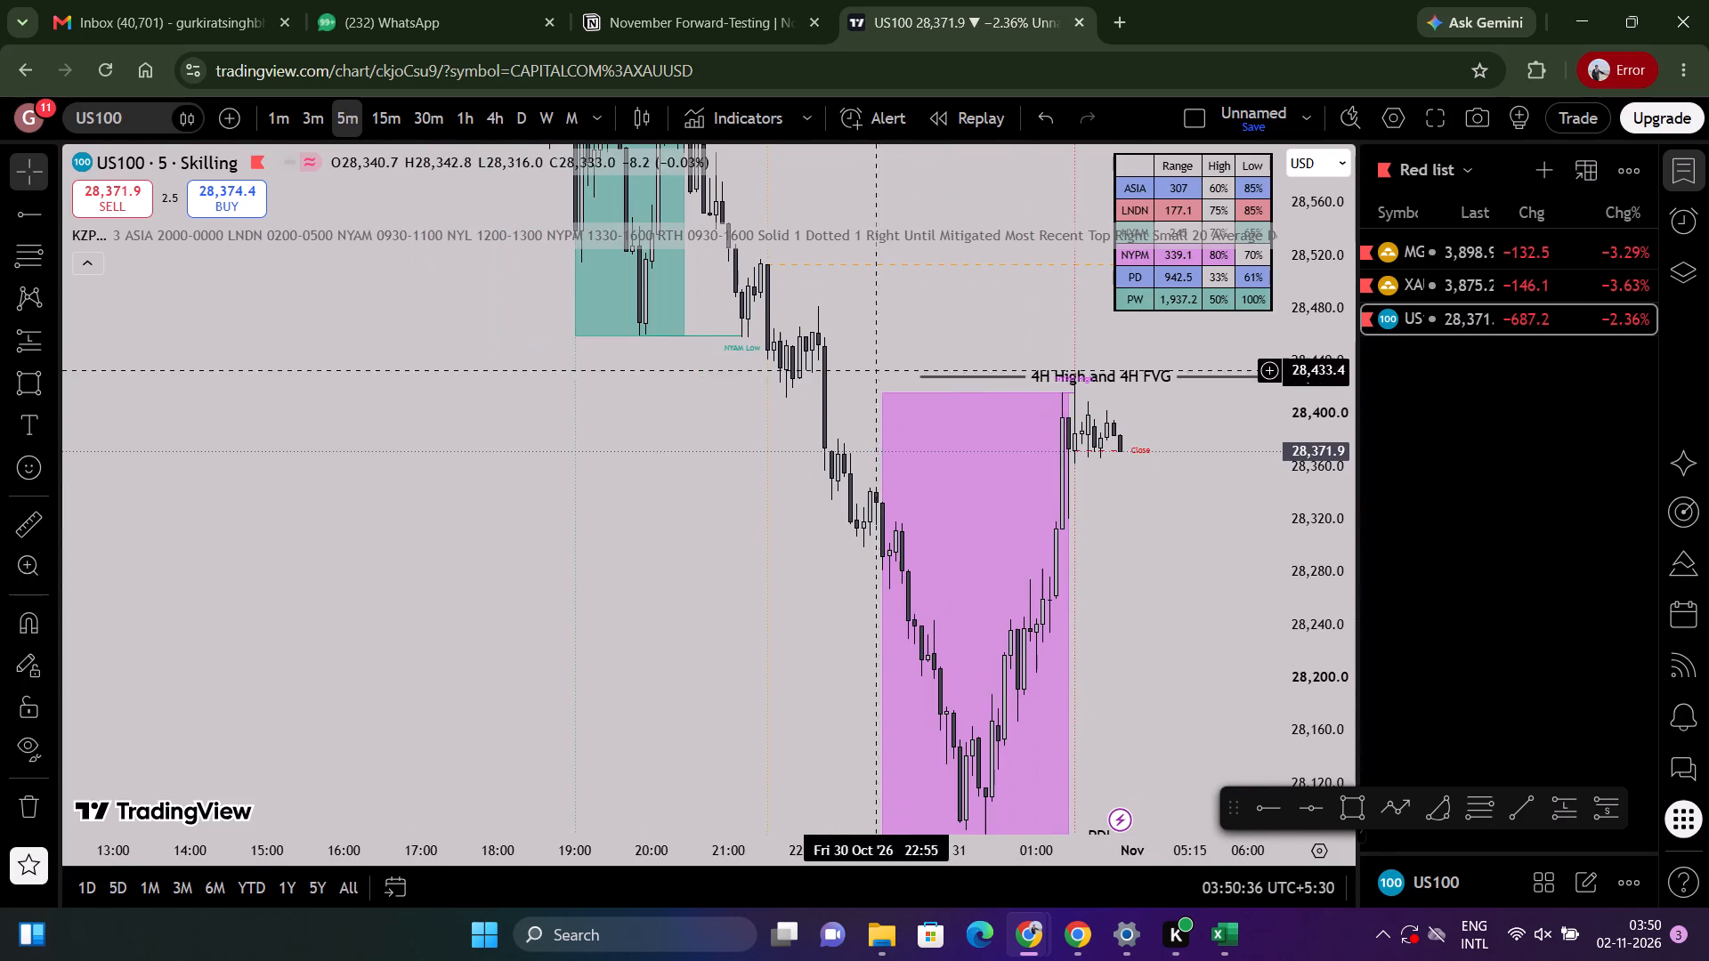
scroll(1035, 495, "up", 3)
left_click_drag(1269, 587, 1270, 353)
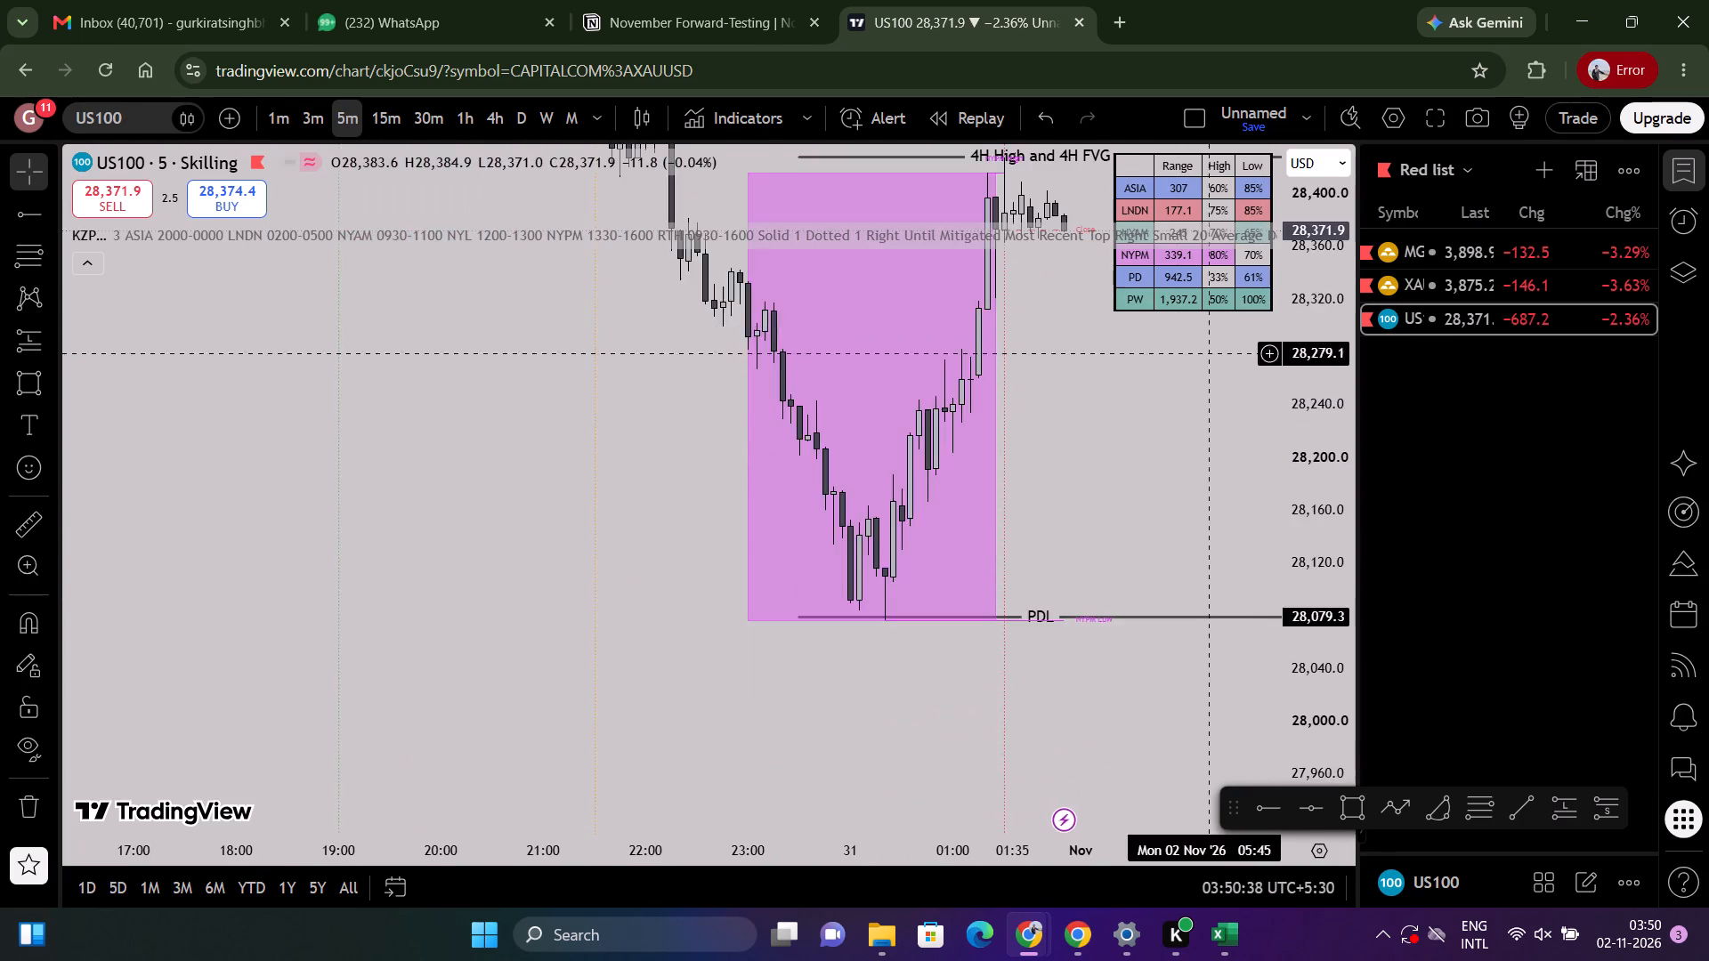
left_click_drag(1191, 394, 1131, 646)
left_click_drag(1311, 638, 1316, 321)
left_click_drag(1008, 436, 826, 609)
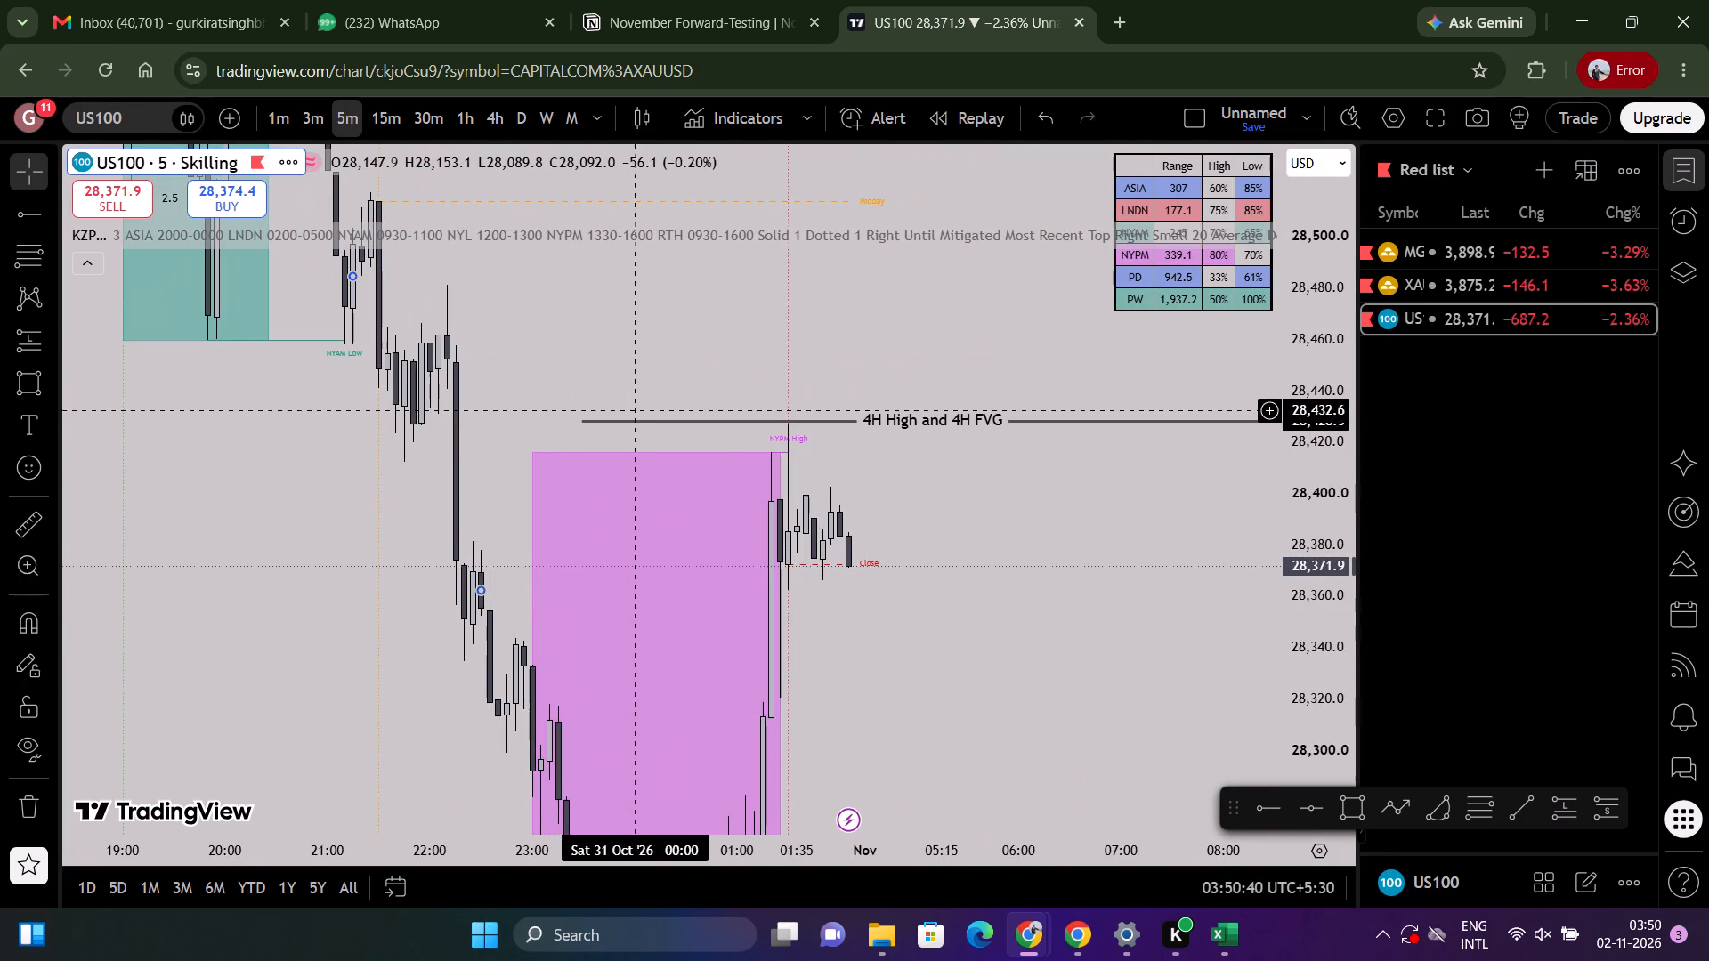
left_click_drag(647, 418, 636, 454)
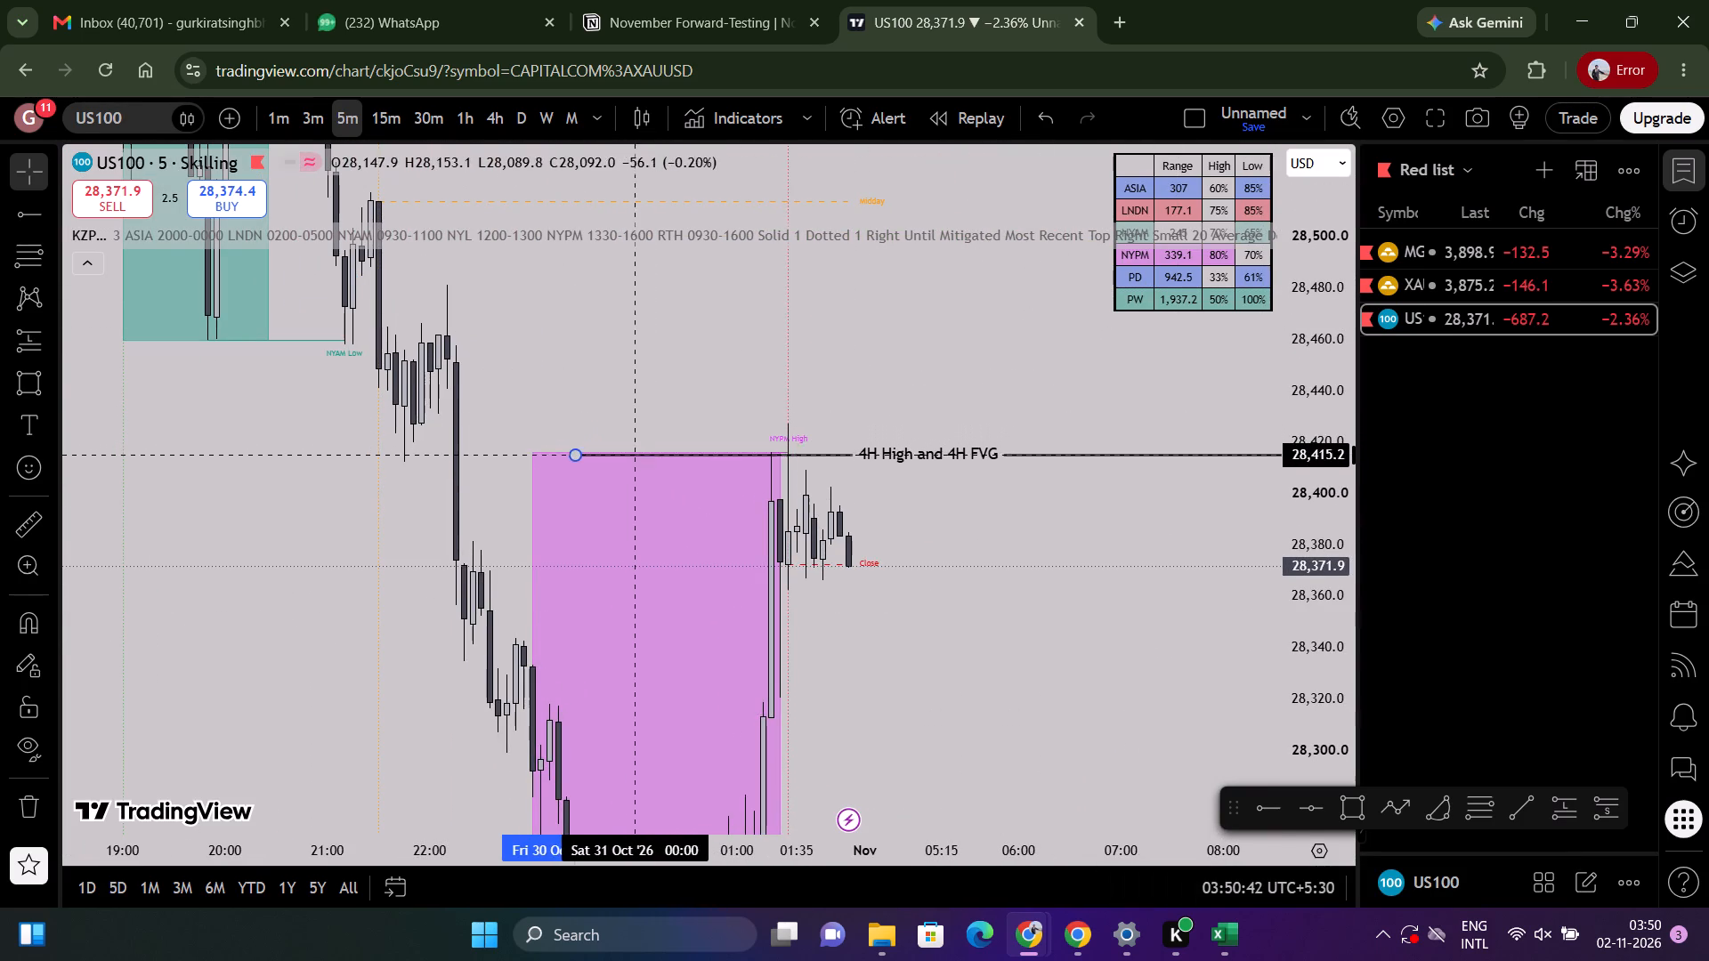
left_click_drag(636, 454, 587, 446)
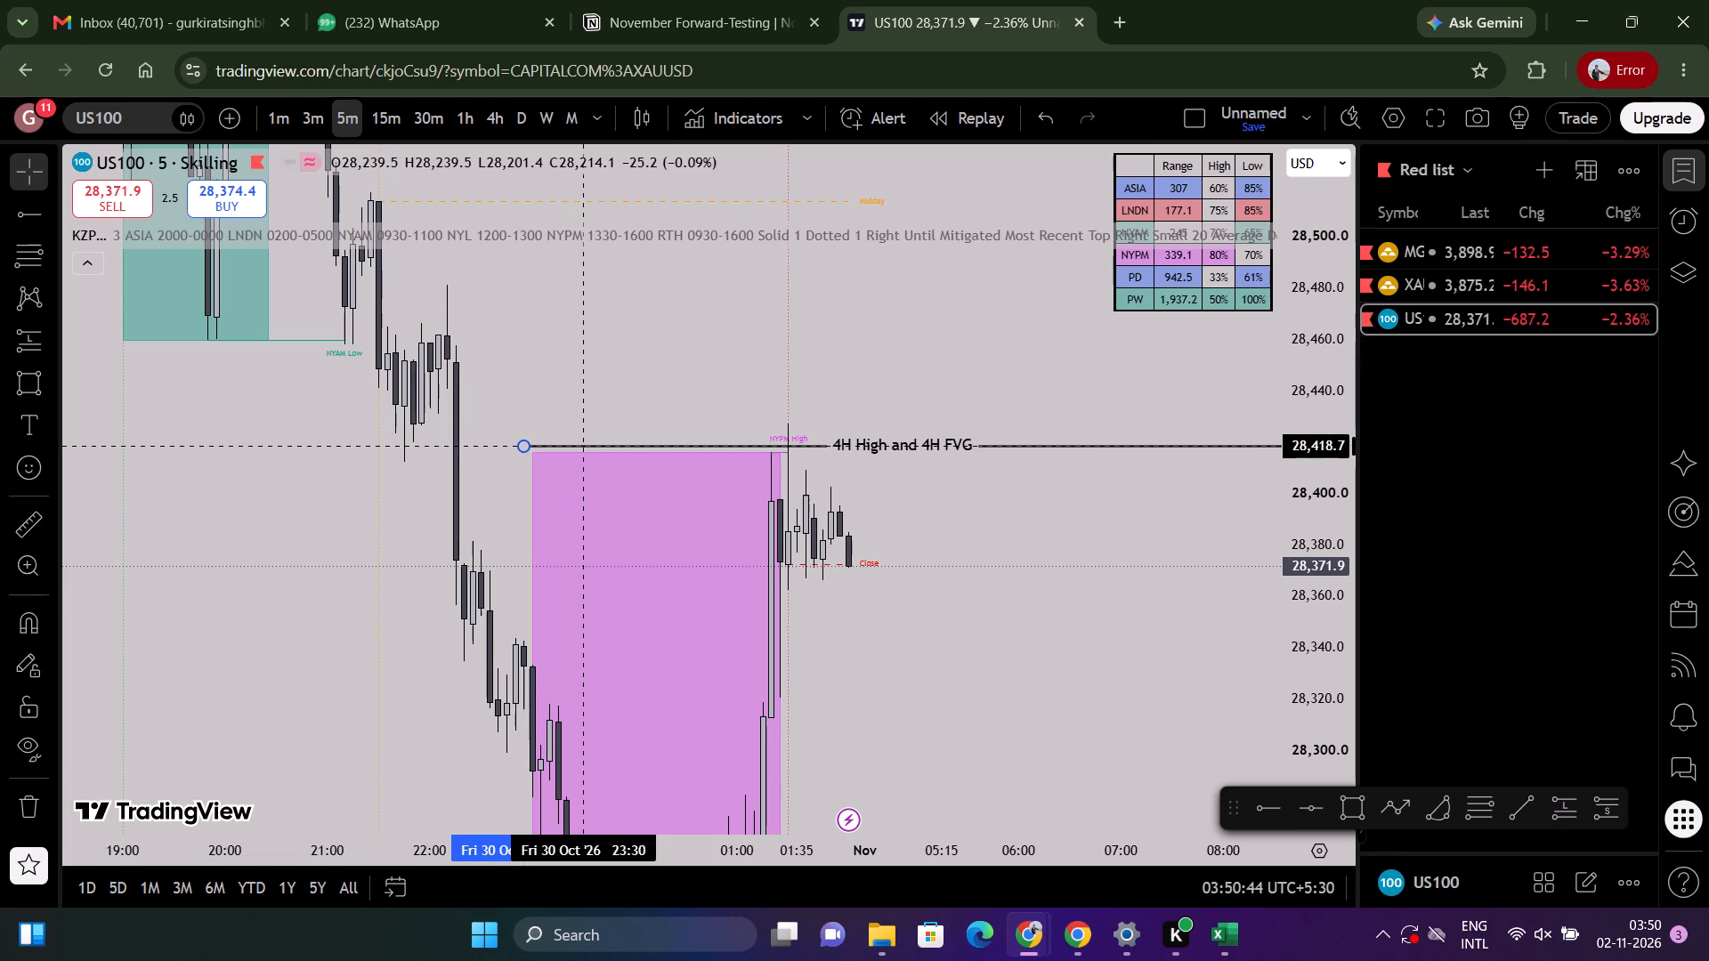
left_click_drag(587, 446, 587, 452)
left_click(994, 598)
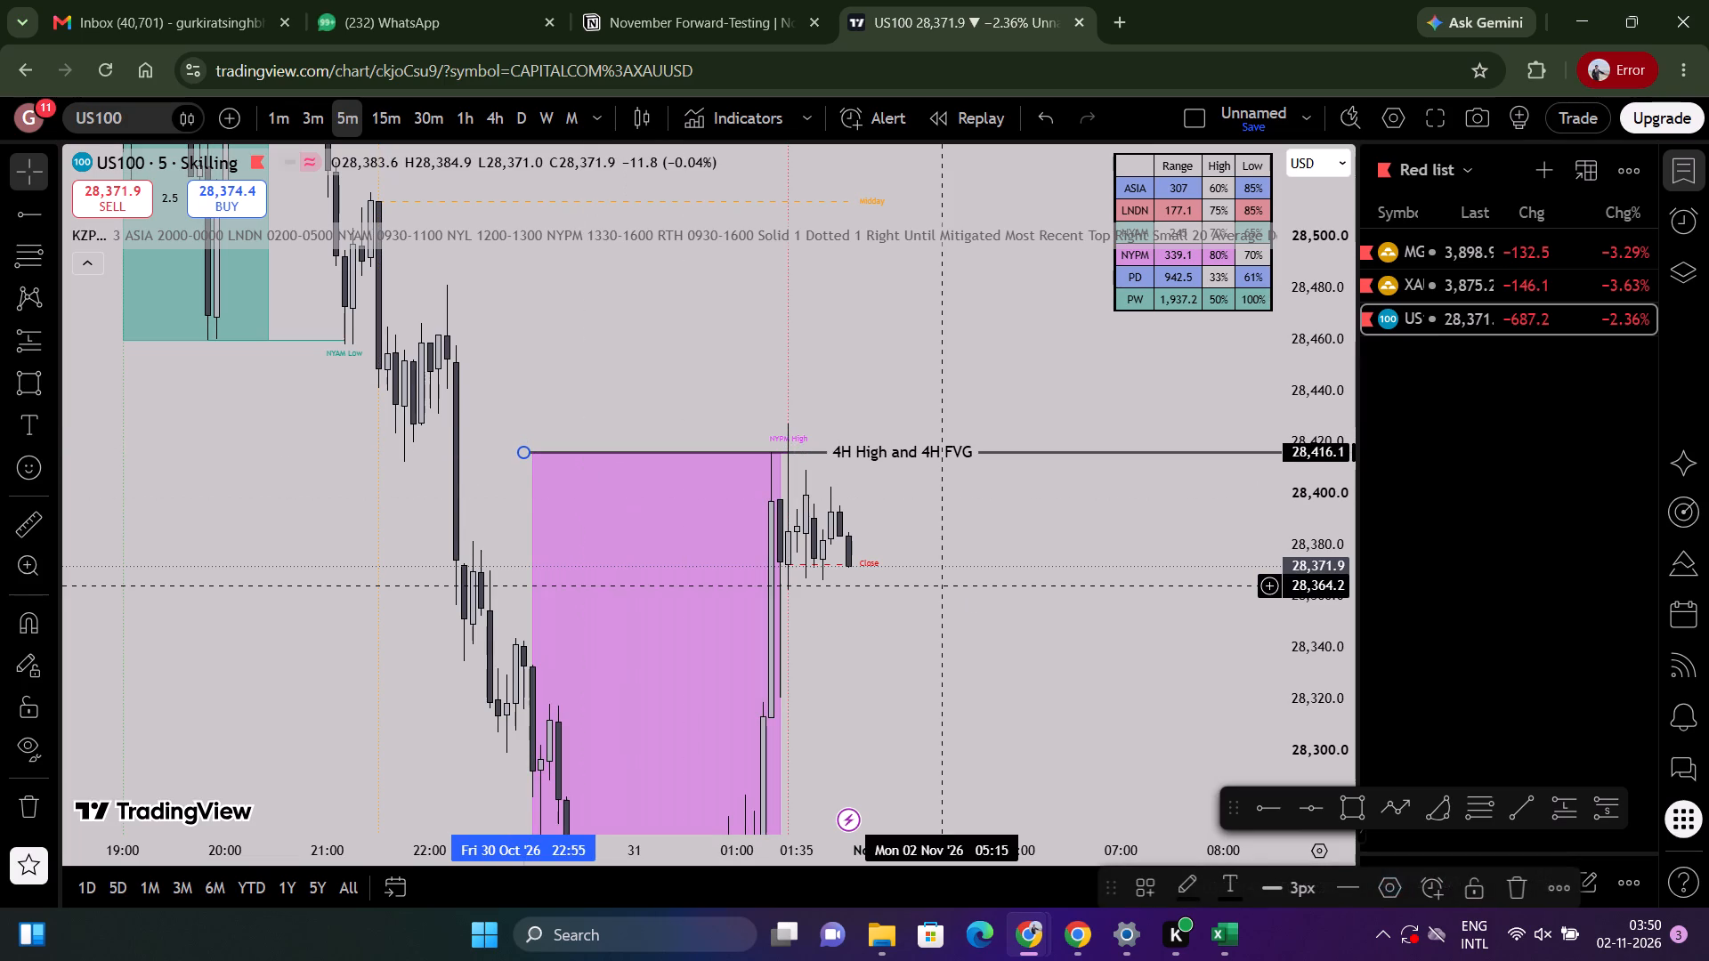
On the US100 4-hour chart, draw a horizontal ray at the recent swing high near 28,702.3.
left_click_drag(1317, 539, 1222, 832)
scroll(984, 644, "down", 7)
left_click_drag(697, 571, 682, 712)
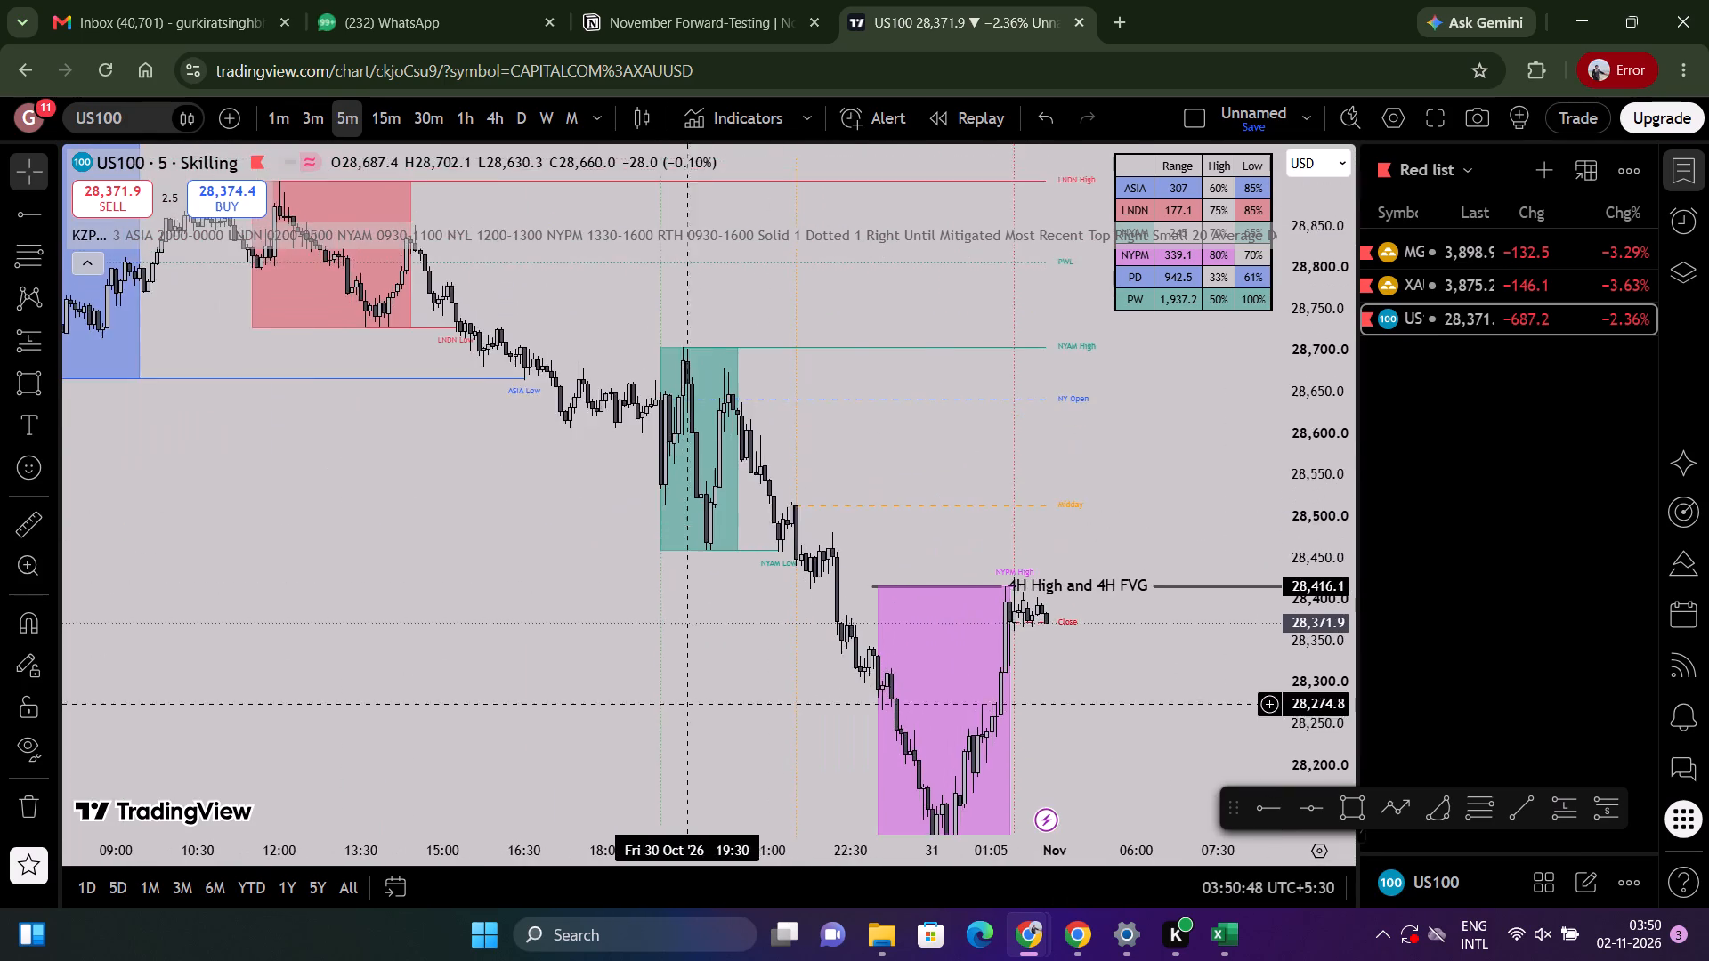
scroll(767, 598, "down", 4)
left_click_drag(1022, 445, 955, 648)
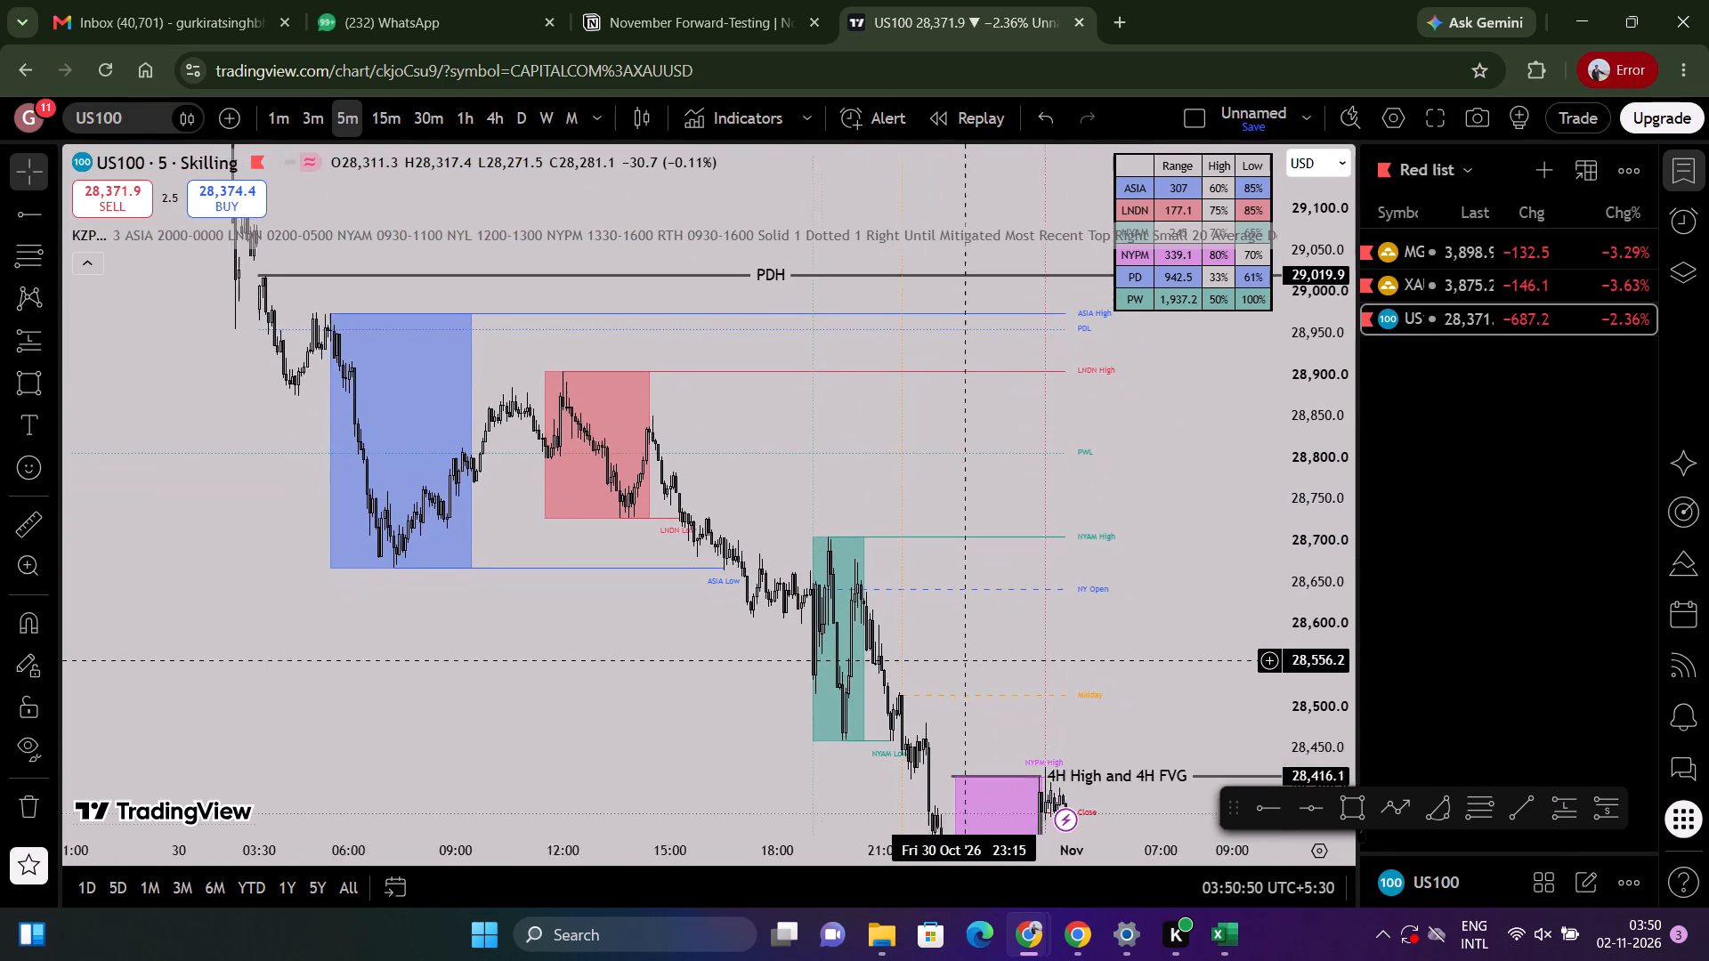
left_click_drag(955, 648, 890, 585)
left_click(20, 210)
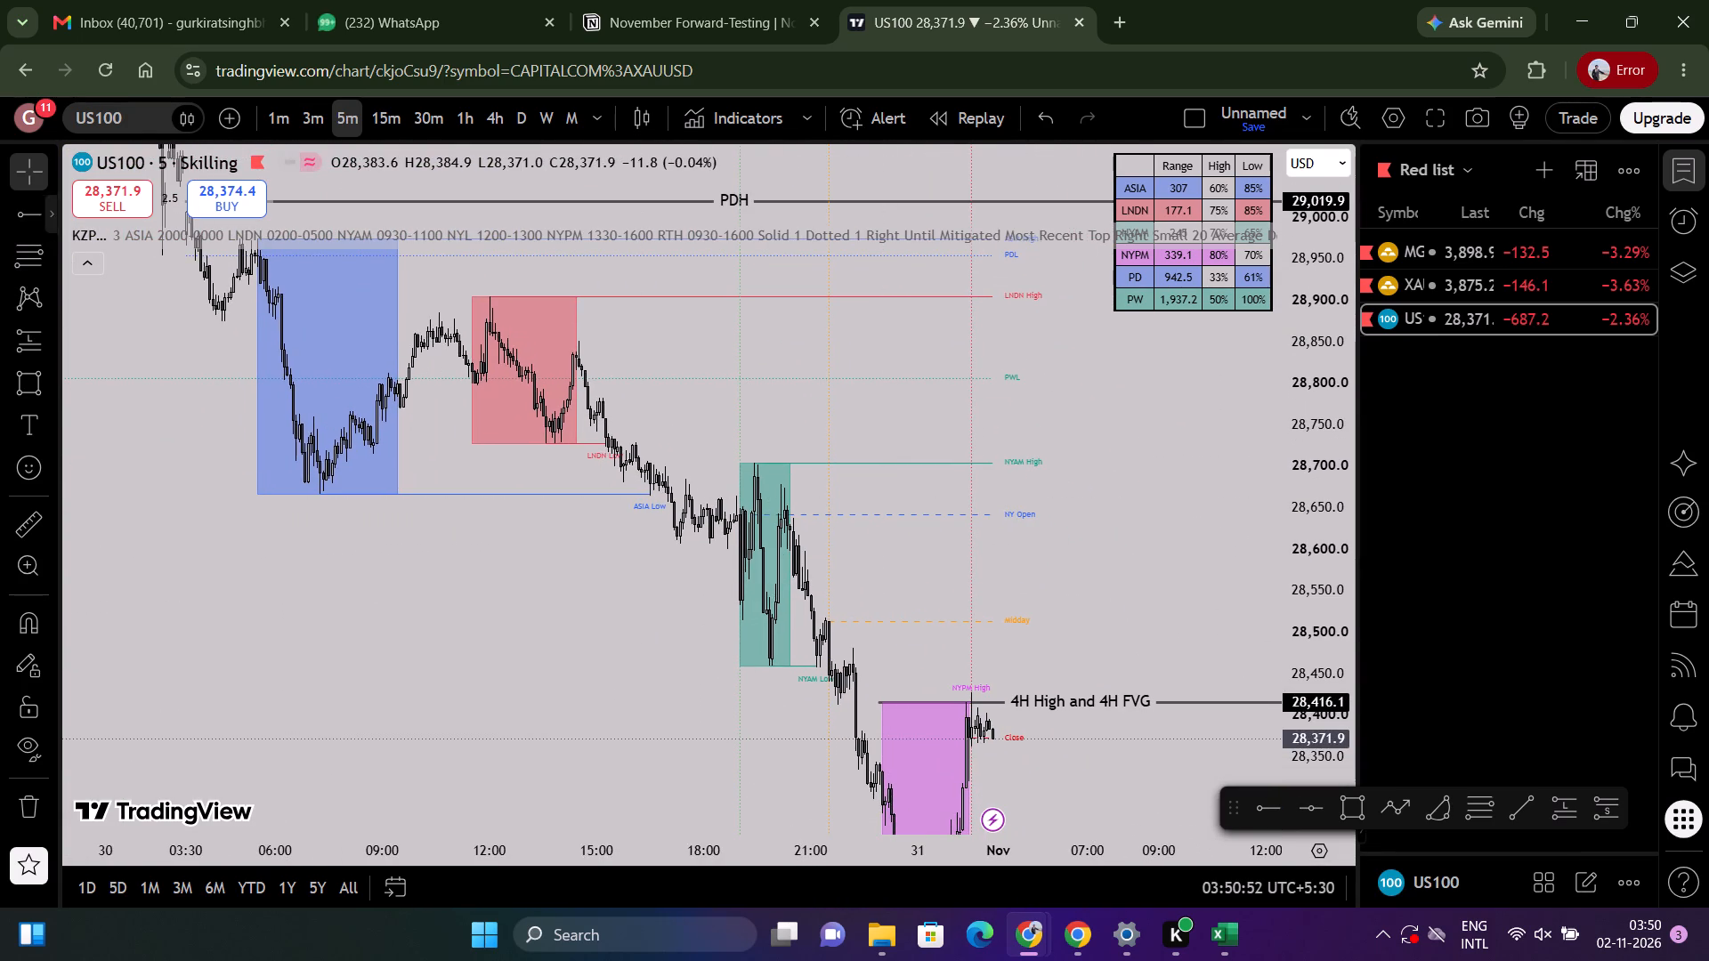
left_click(496, 116)
scroll(1065, 418, "up", 2)
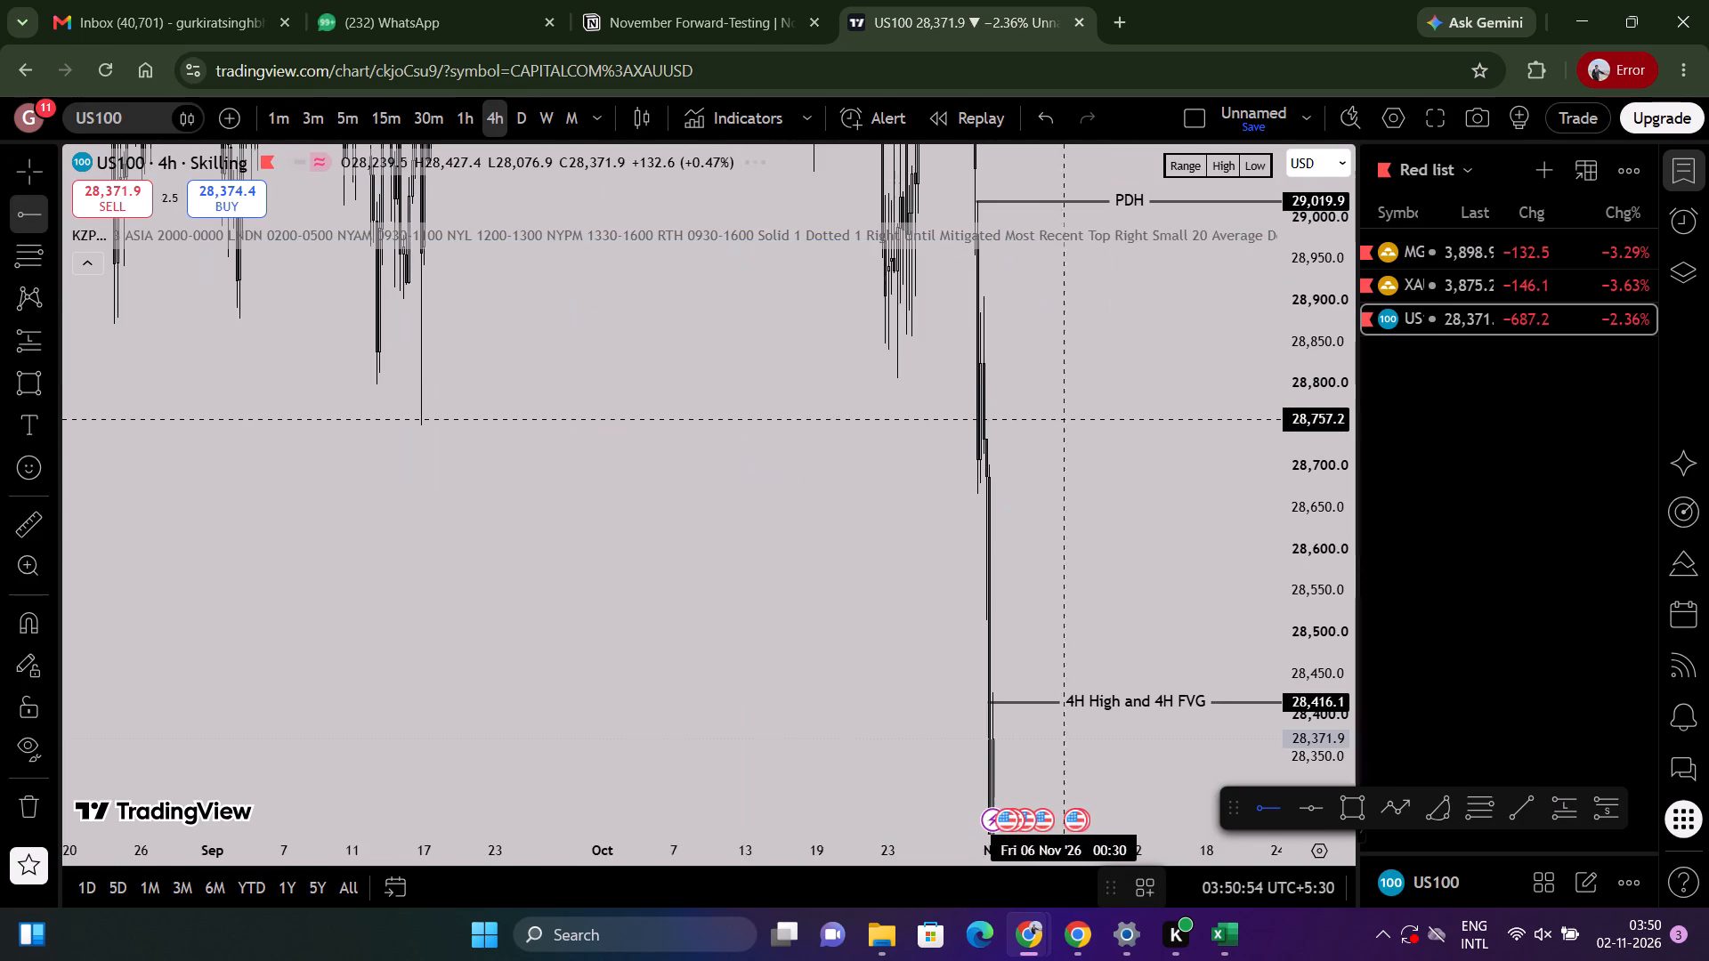
scroll(1065, 418, "up", 6)
scroll(863, 542, "up", 3)
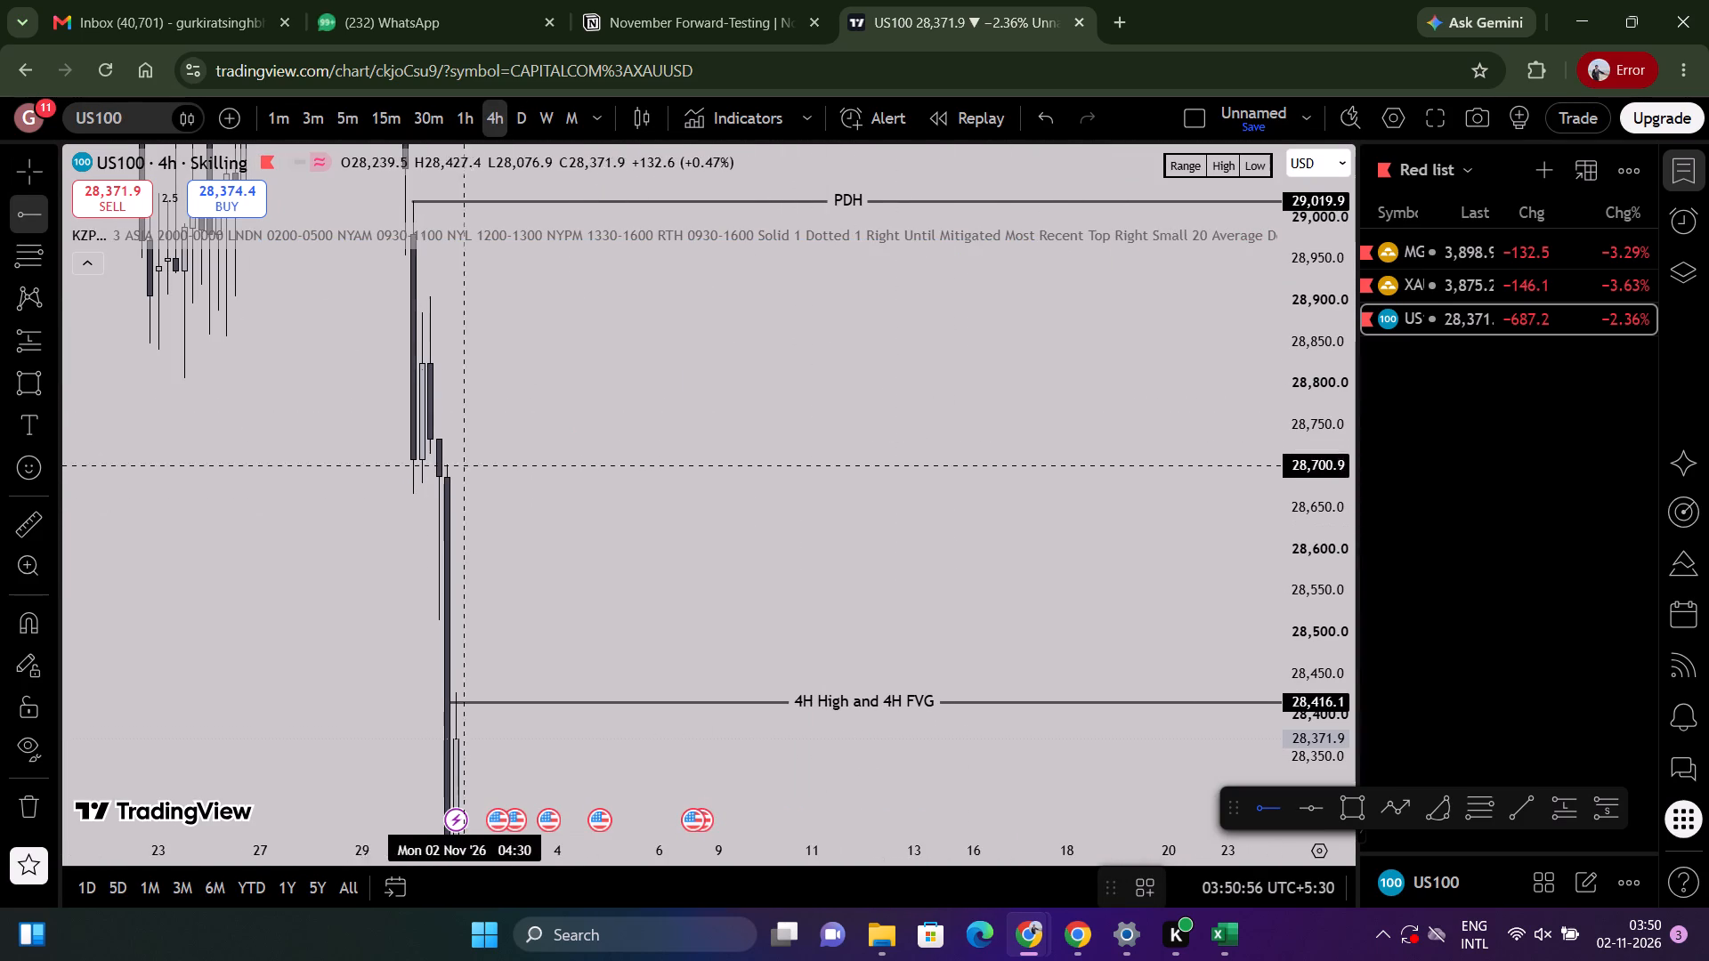
left_click(16, 214)
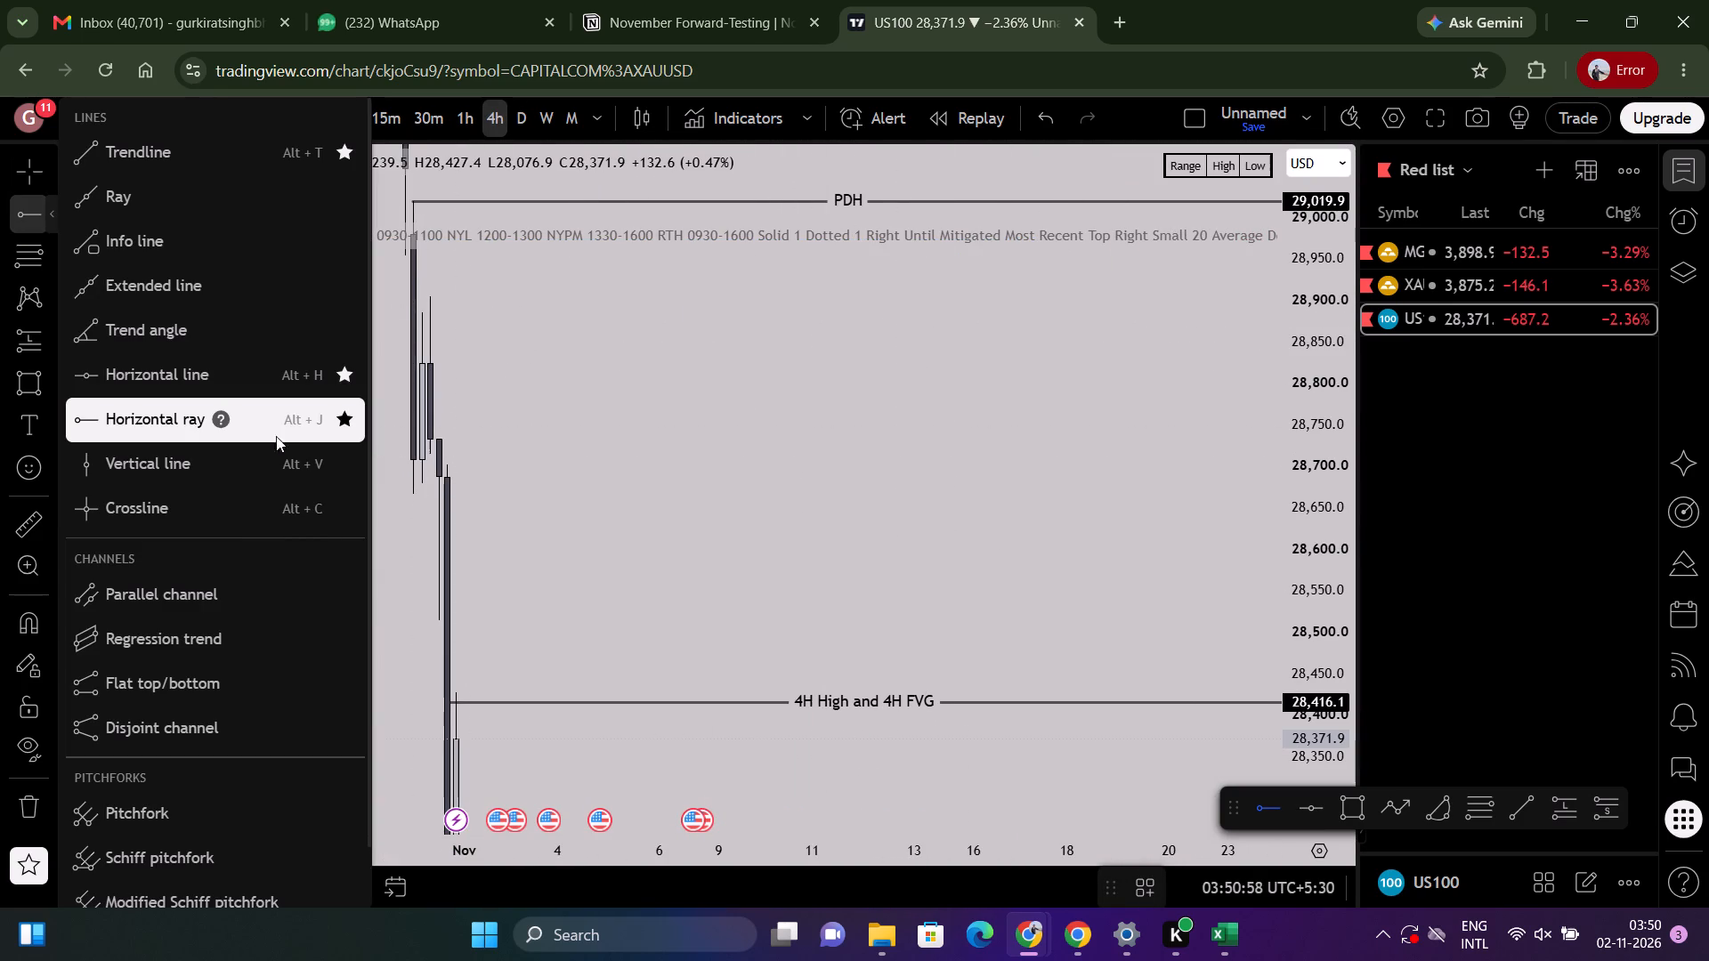
left_click(117, 419)
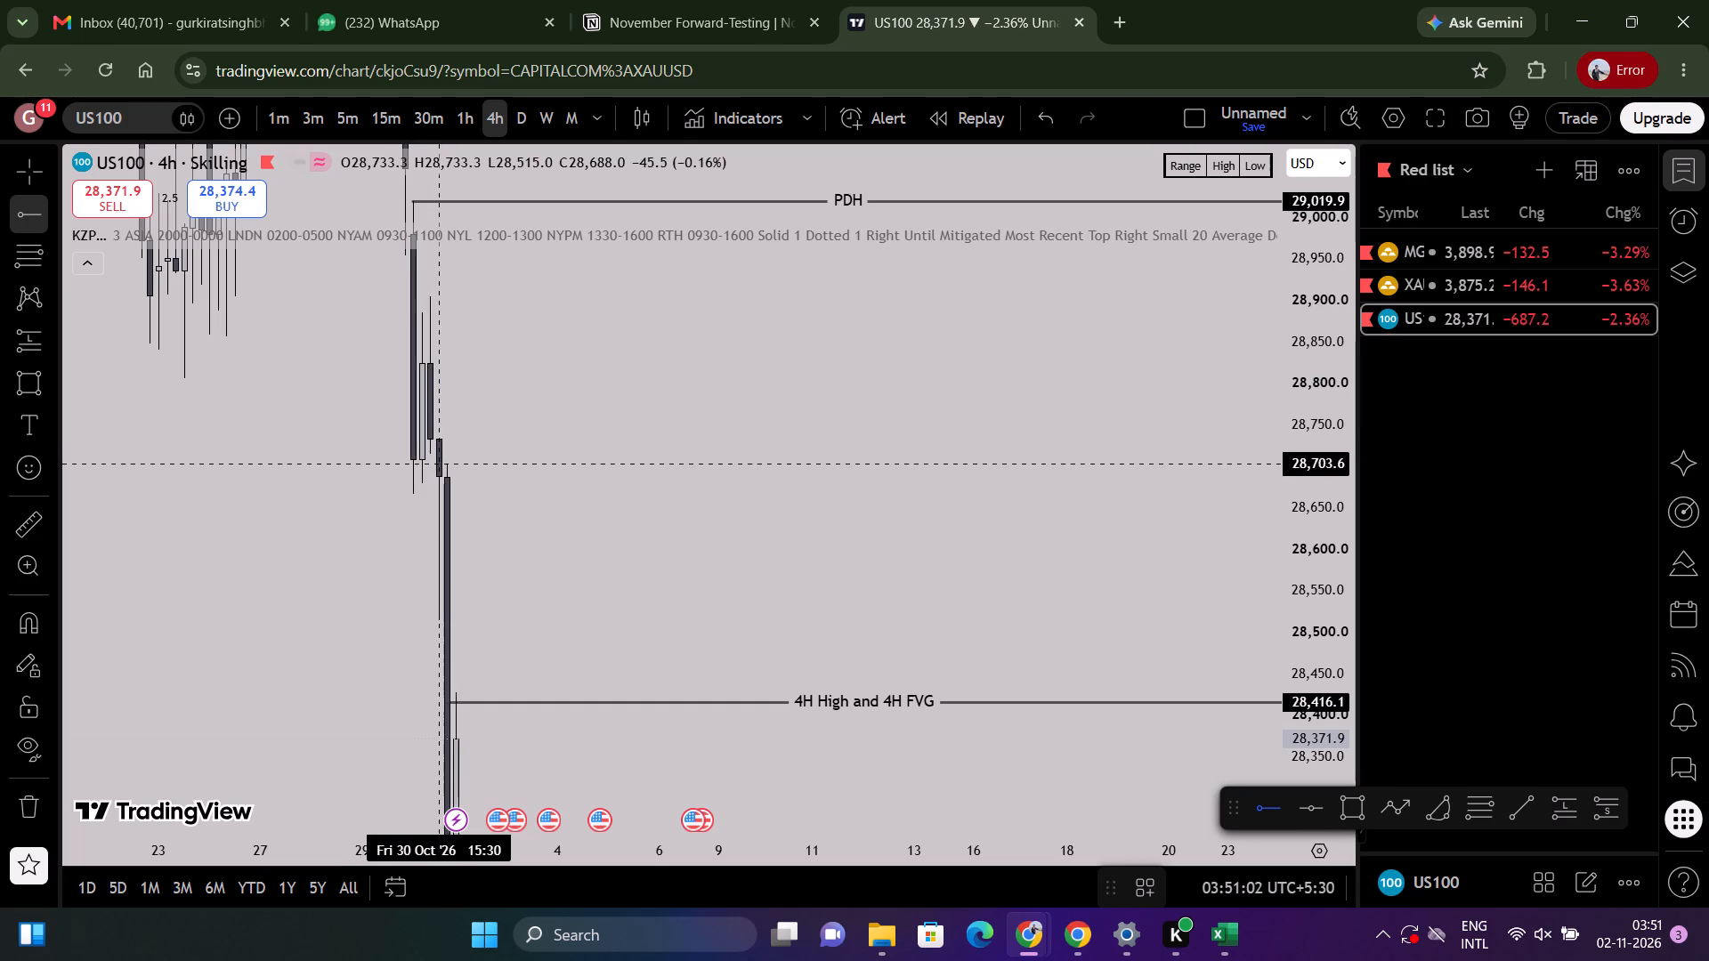
left_click(447, 464)
left_click(479, 507)
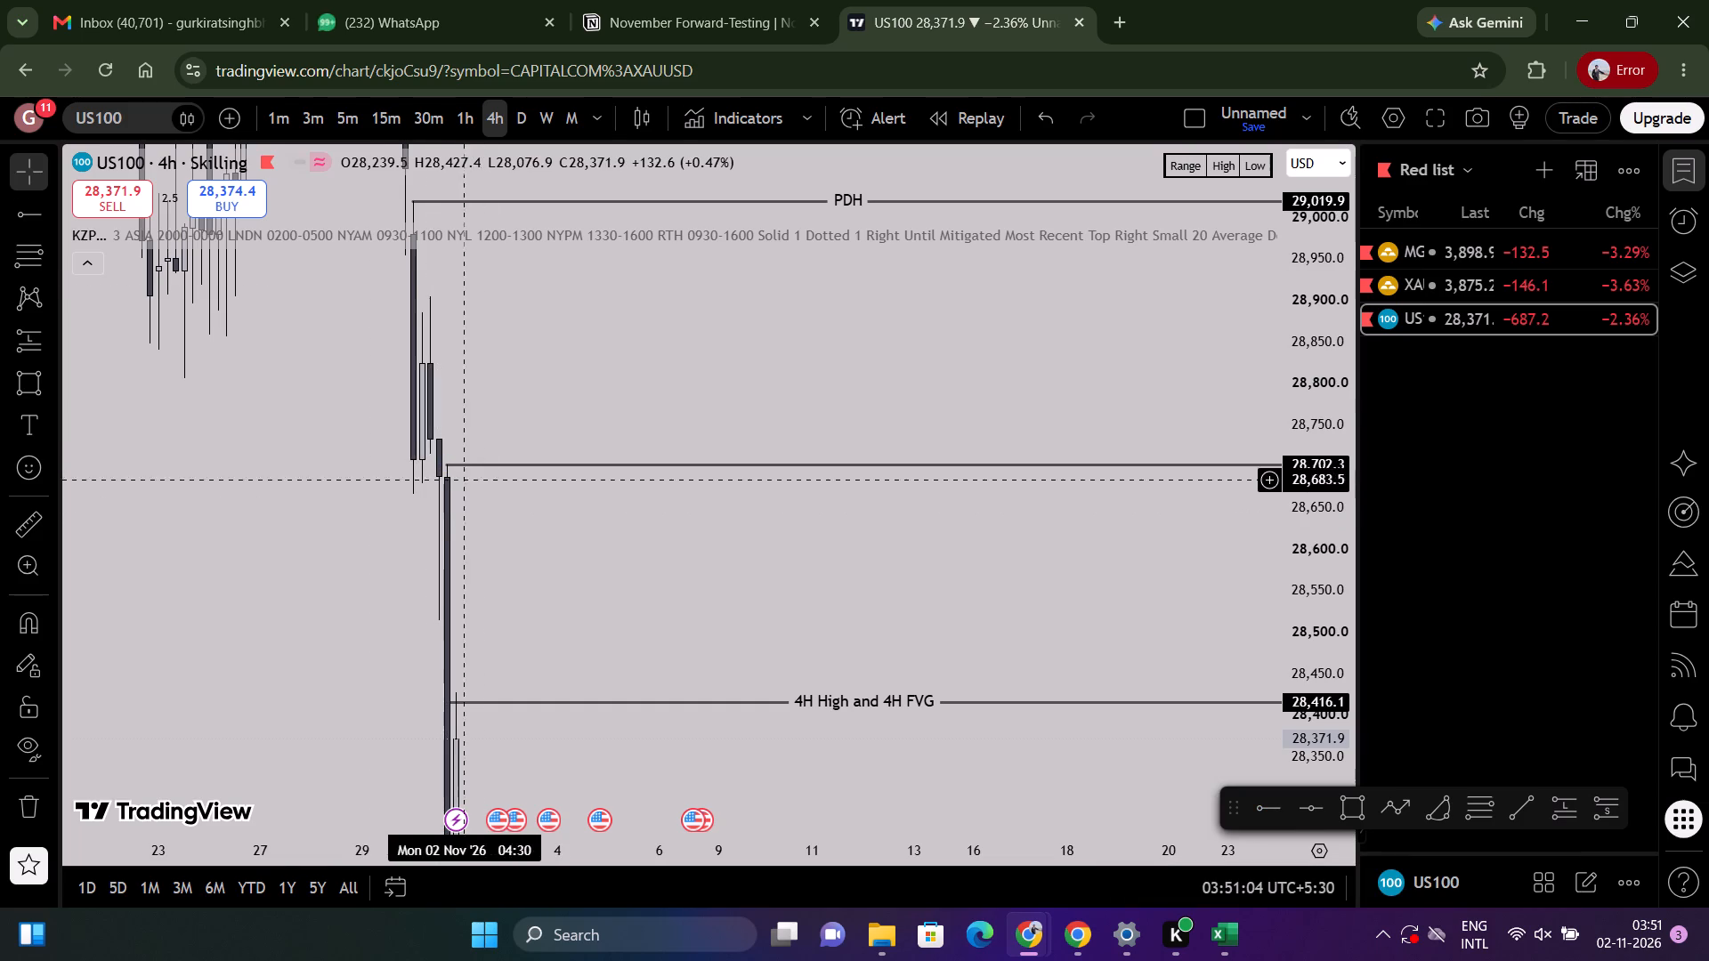
On the 5-minute chart, move the new ray to the NYAM session box's top, about 28,705.5, starting 30 October 19:00.
left_click(341, 114)
scroll(481, 330, "down", 4)
scroll(666, 332, "down", 3)
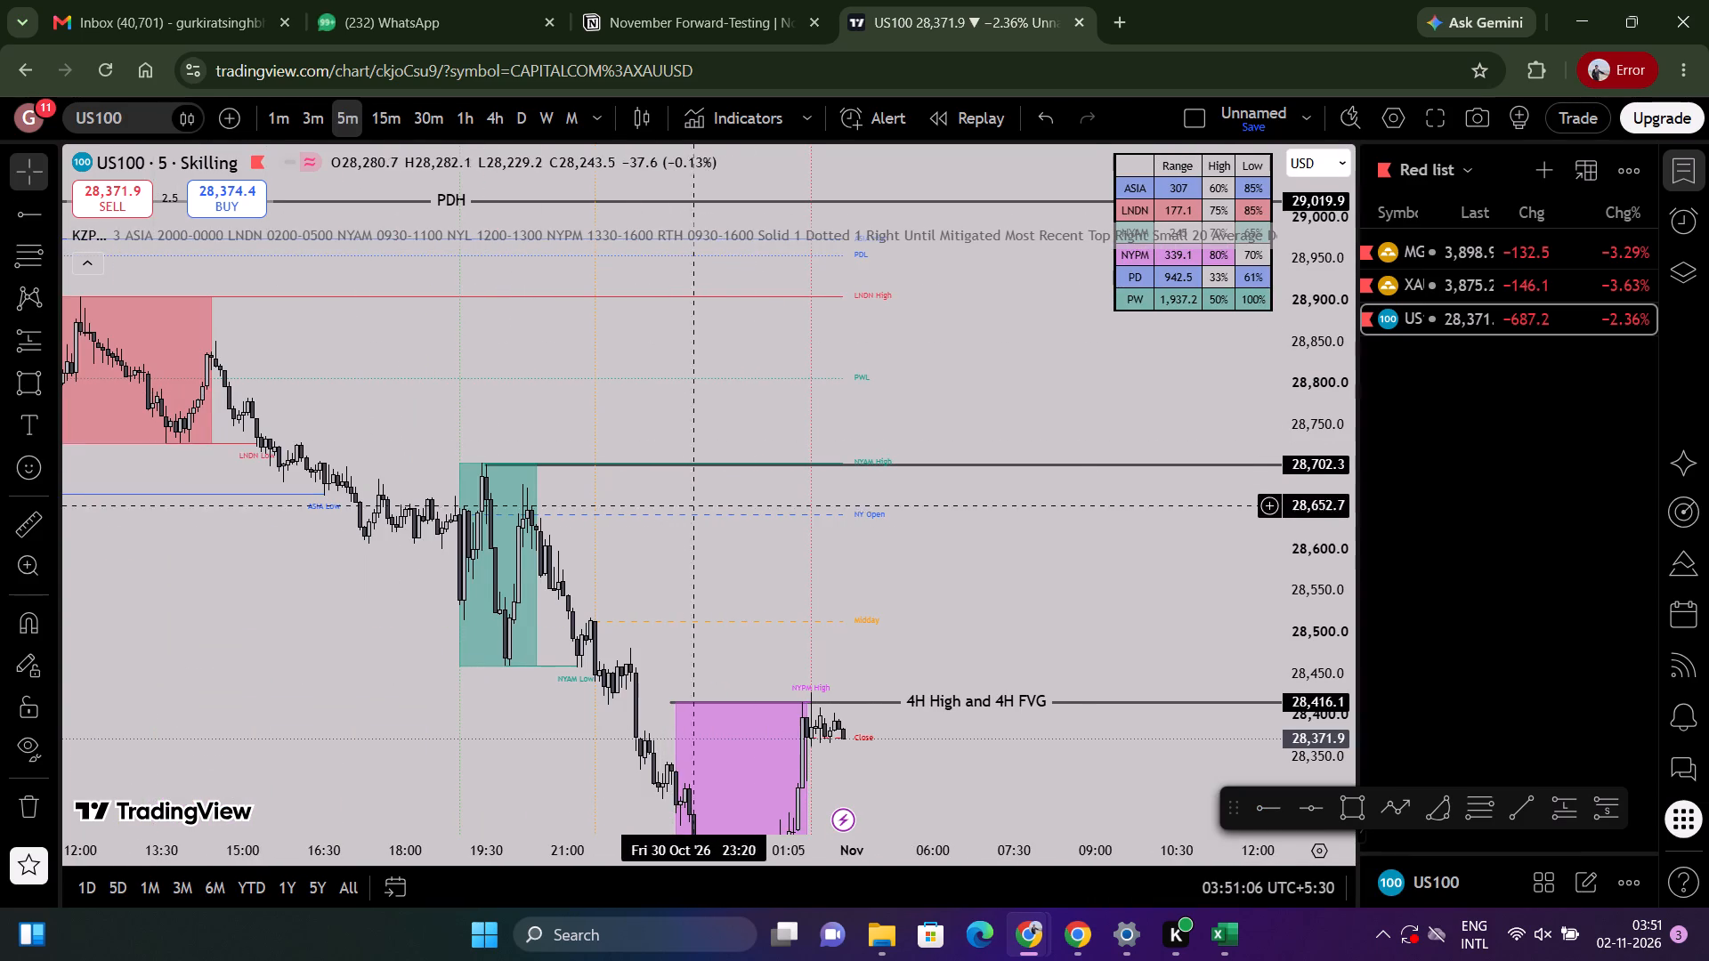
left_click_drag(1318, 682, 1294, 448)
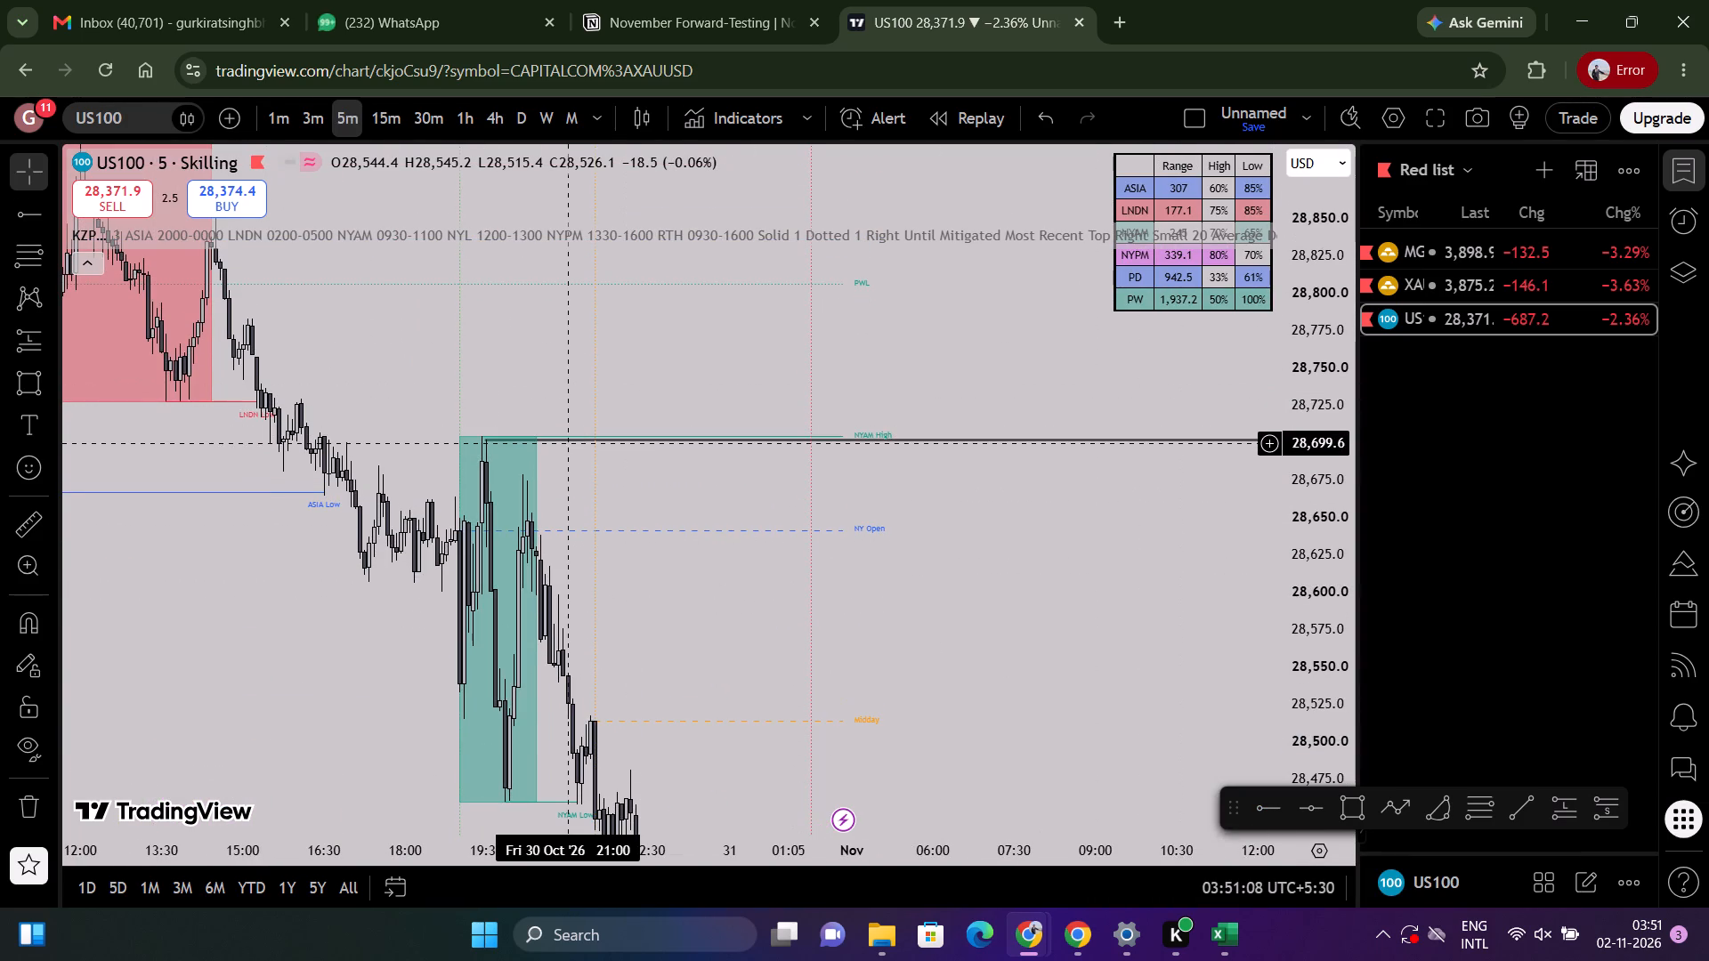
left_click_drag(568, 440, 539, 434)
Label the ray at the NYAM session high "NY AM High and Pshycological No".
left_click(554, 440)
double_click(555, 437)
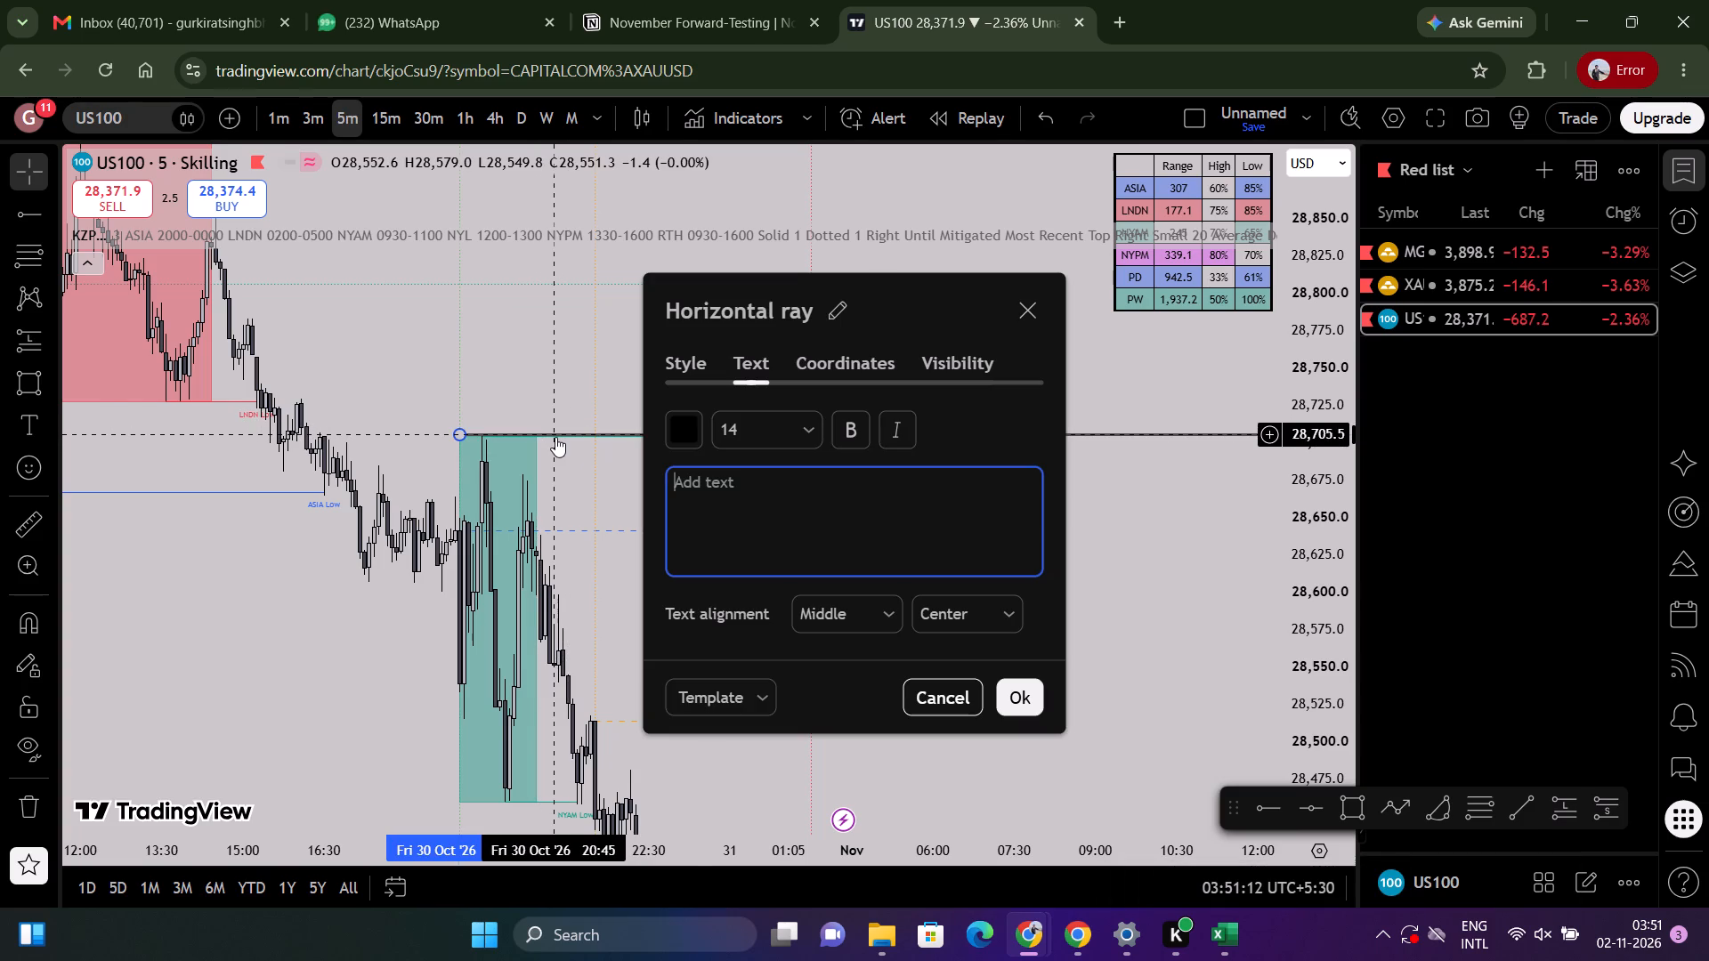
left_click(793, 493)
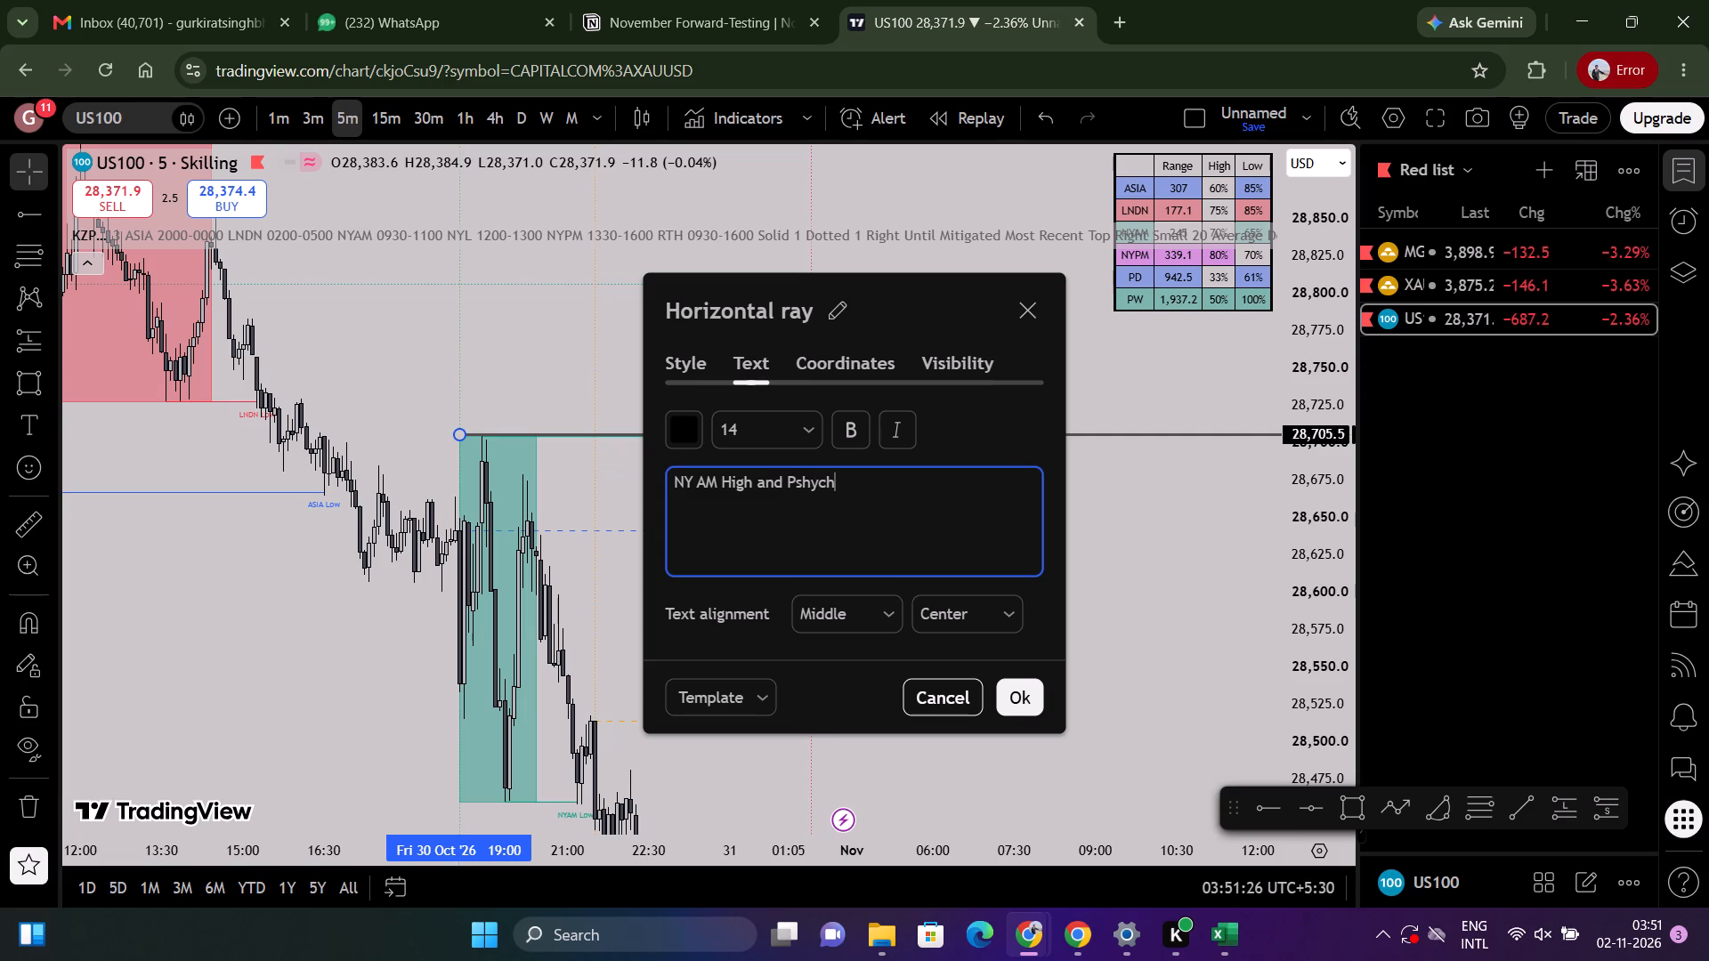
key("BackSpace")
left_click(1029, 692)
left_click(1190, 604)
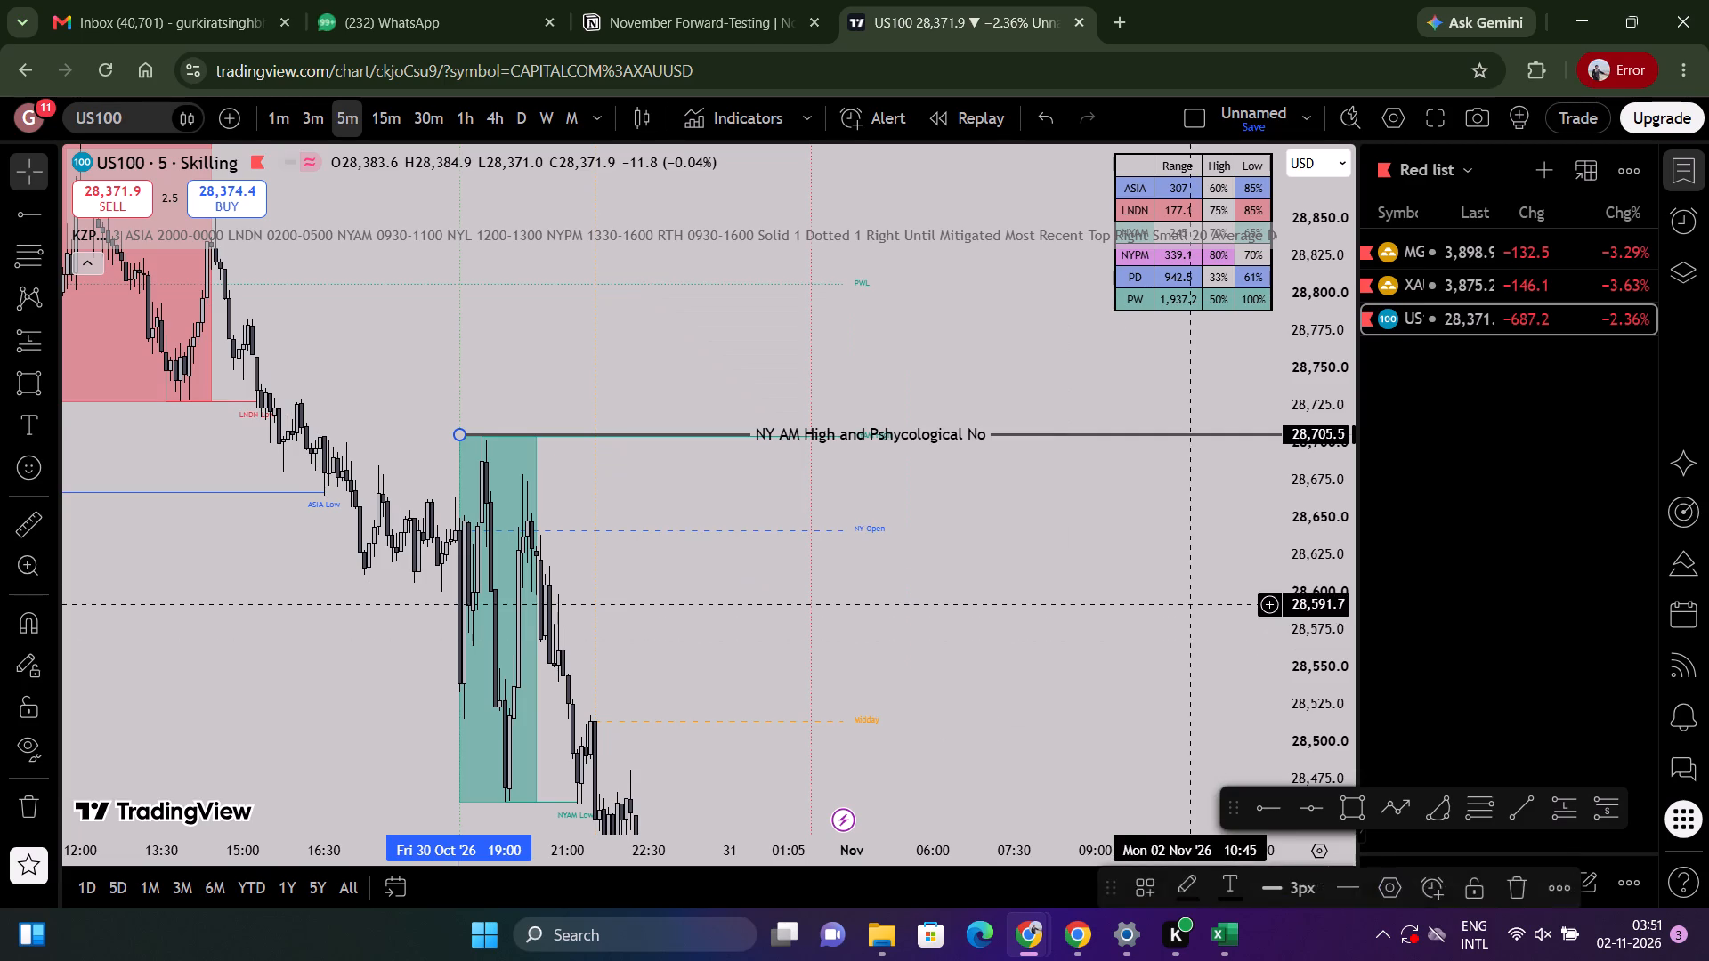
Examine the US100 5-minute price action and session boxes from the PDH ray down to the PDL ray.
left_click_drag(1276, 517, 1245, 641)
scroll(972, 481, "down", 5)
left_click_drag(1361, 486, 1358, 691)
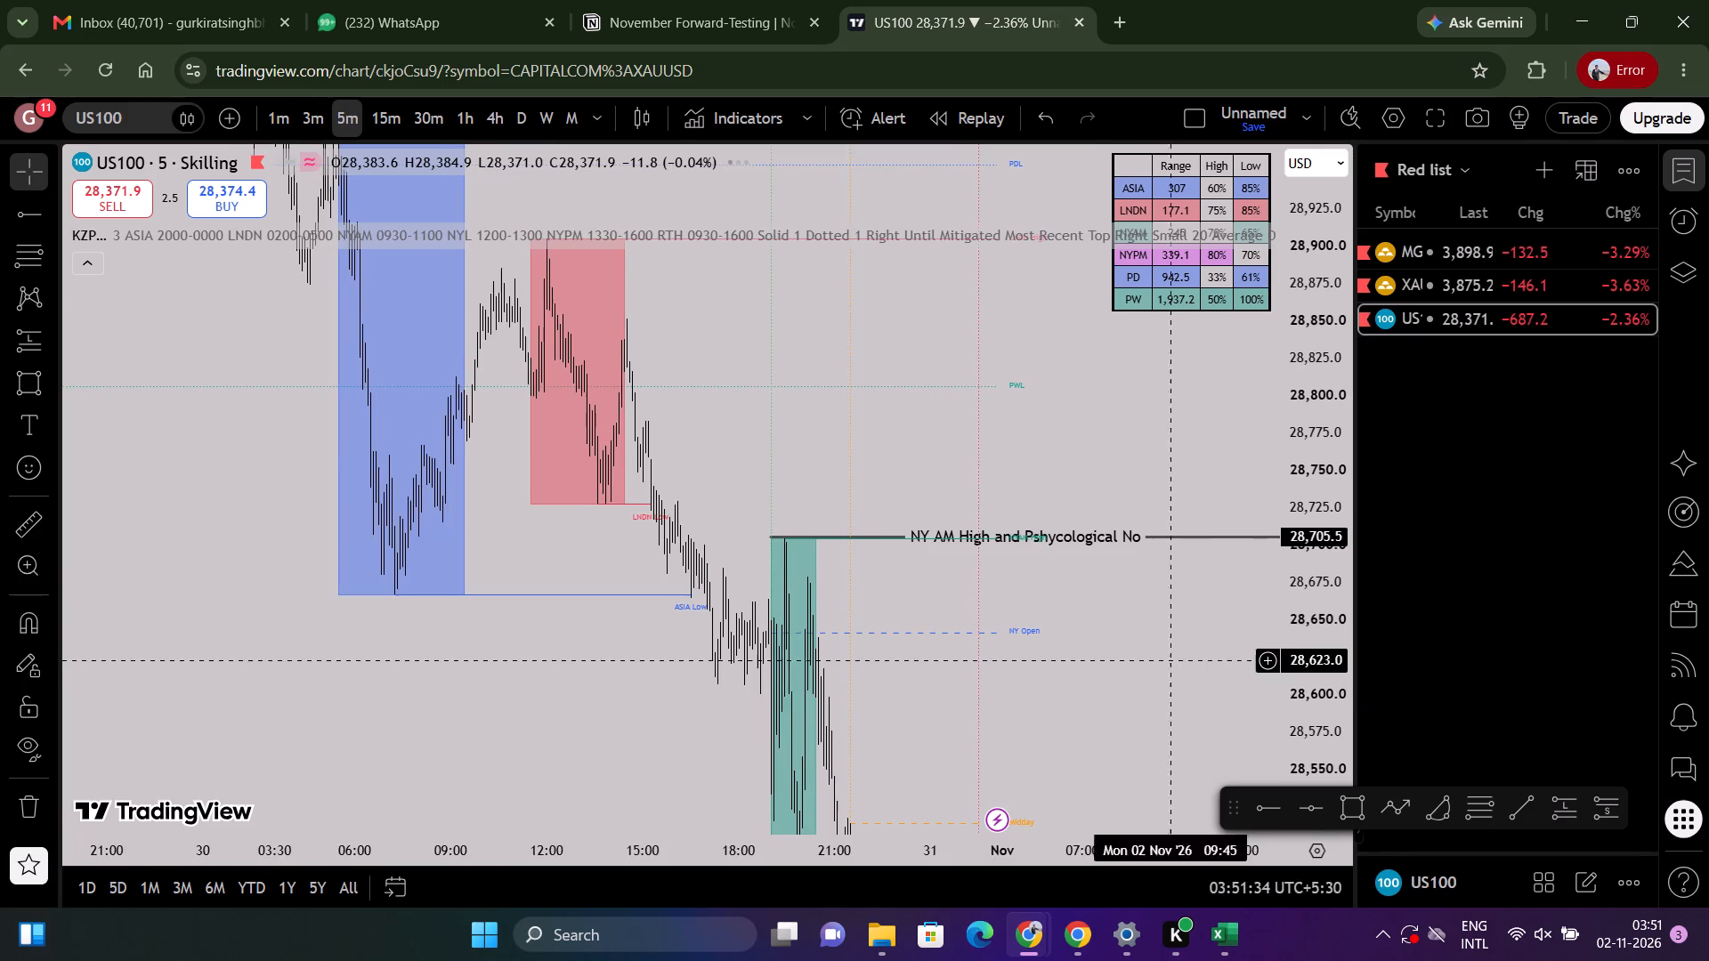
scroll(888, 659, "down", 4)
scroll(1085, 561, "up", 4)
left_click_drag(1345, 439, 1259, 748)
scroll(825, 618, "down", 4)
scroll(715, 610, "up", 1)
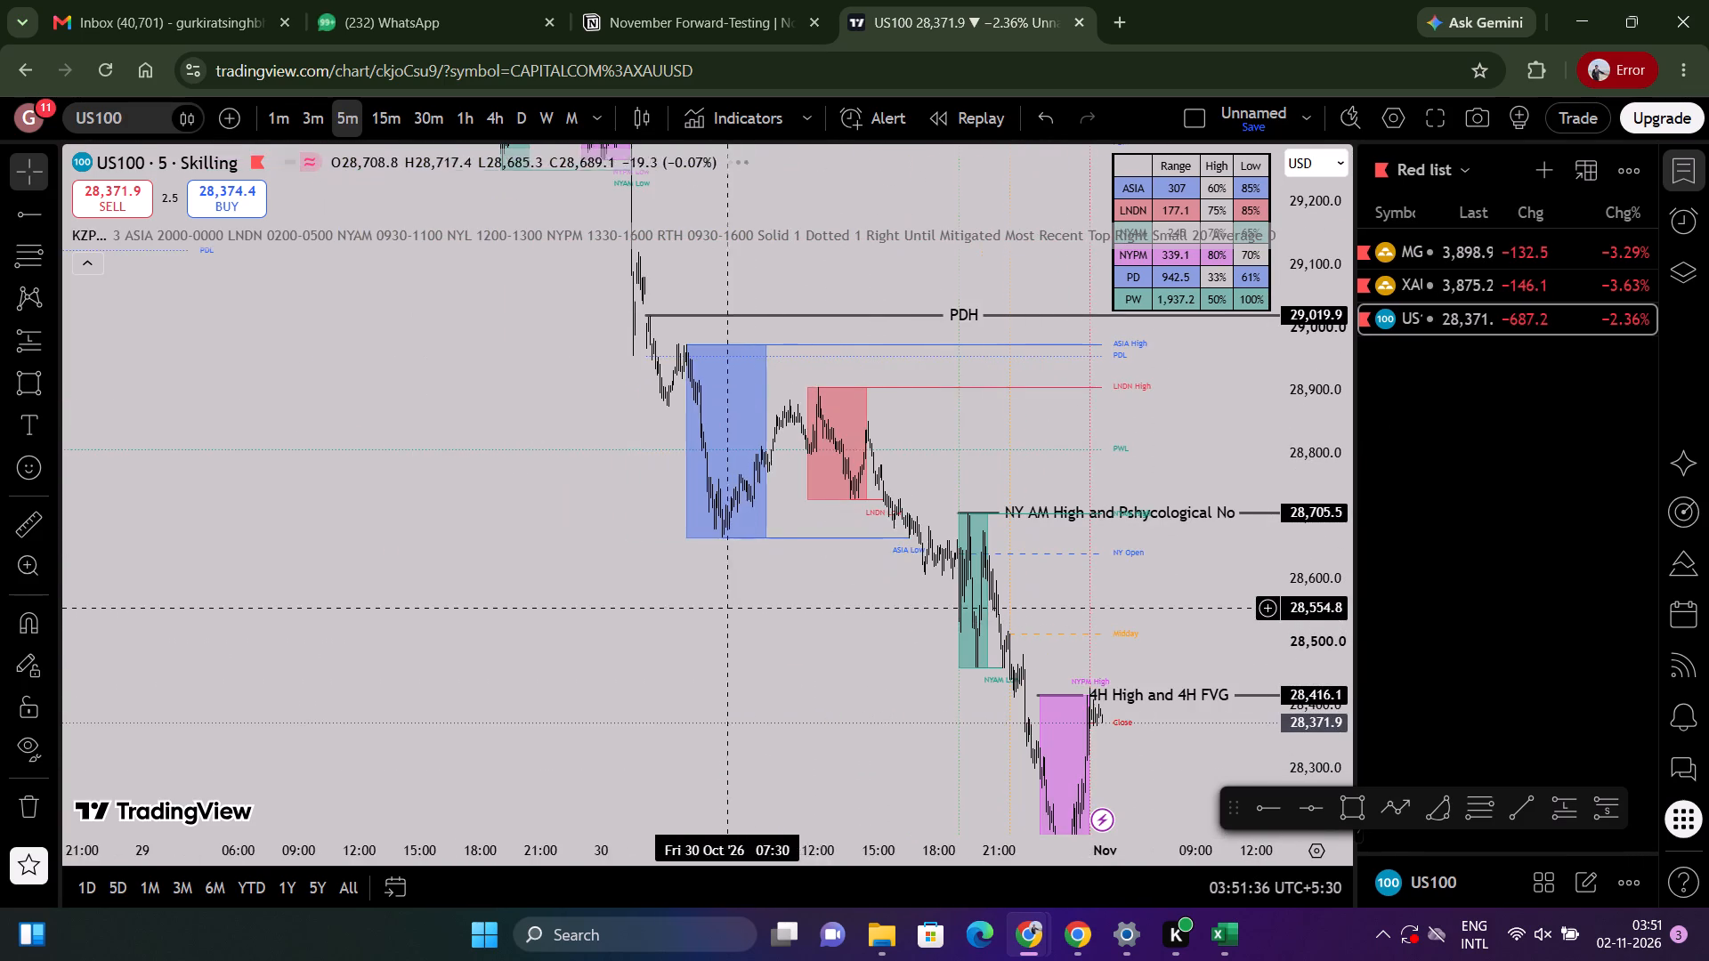
scroll(707, 611, "up", 2)
scroll(813, 440, "up", 2)
left_click_drag(998, 614, 1006, 495)
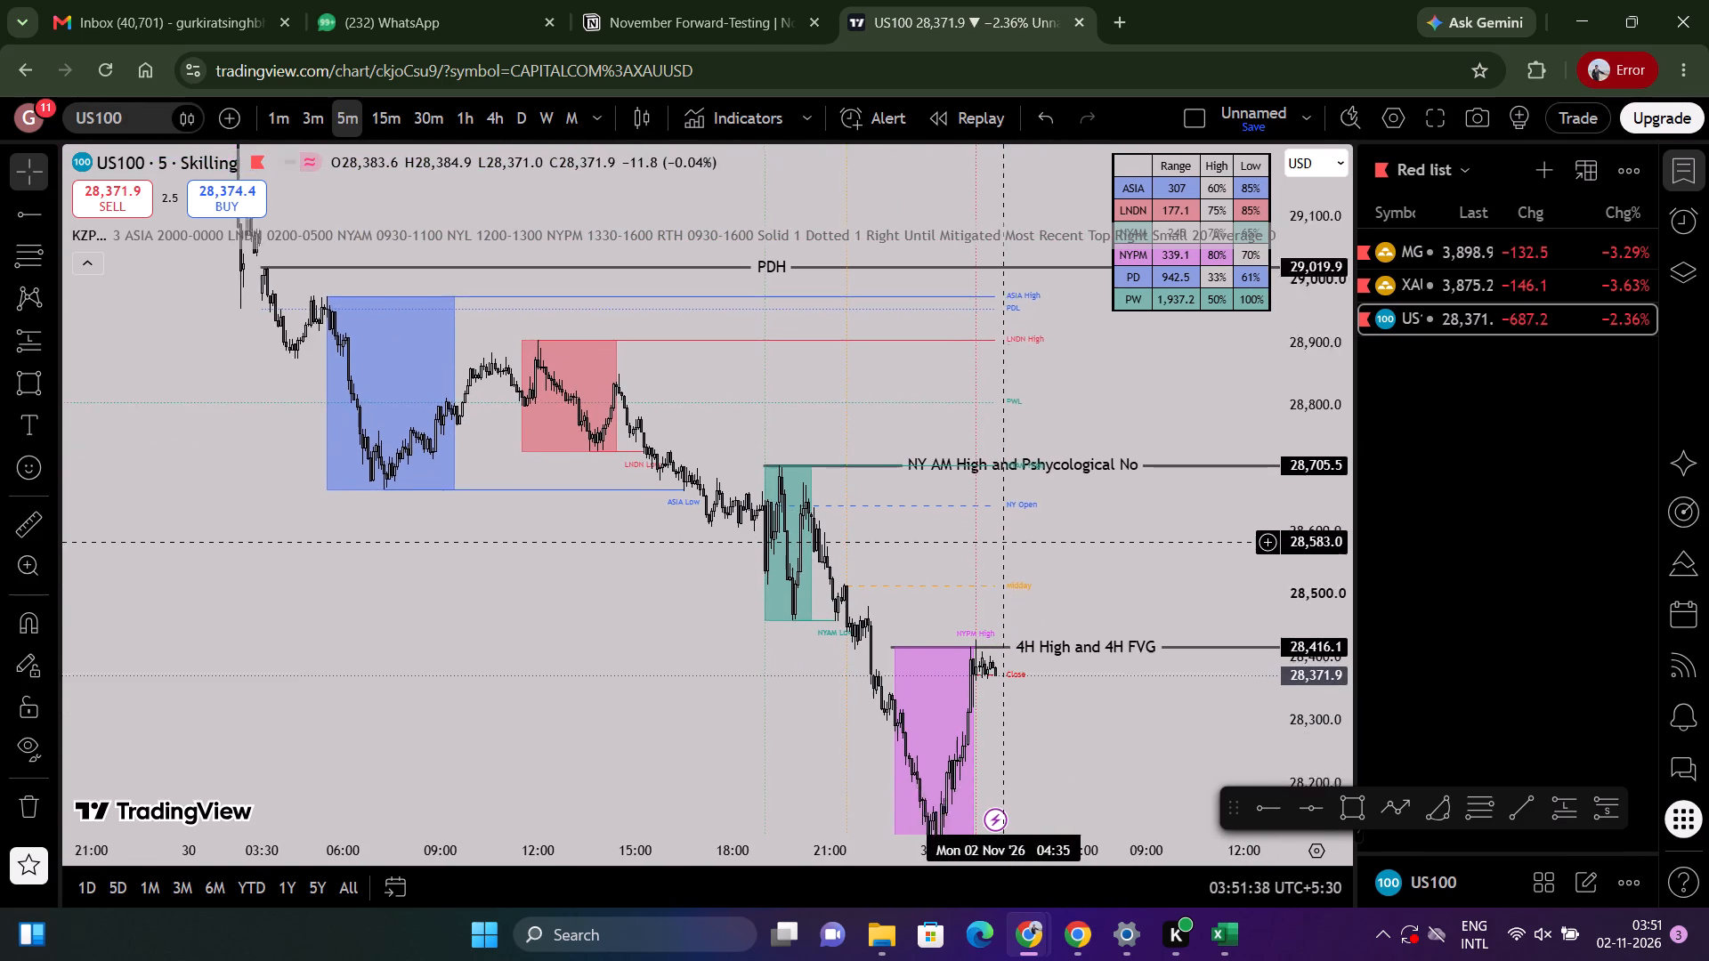
left_click_drag(1006, 495, 1003, 452)
left_click_drag(1114, 643, 1093, 531)
scroll(847, 464, "down", 4)
left_click_drag(1127, 563, 1116, 510)
scroll(1218, 556, "up", 4)
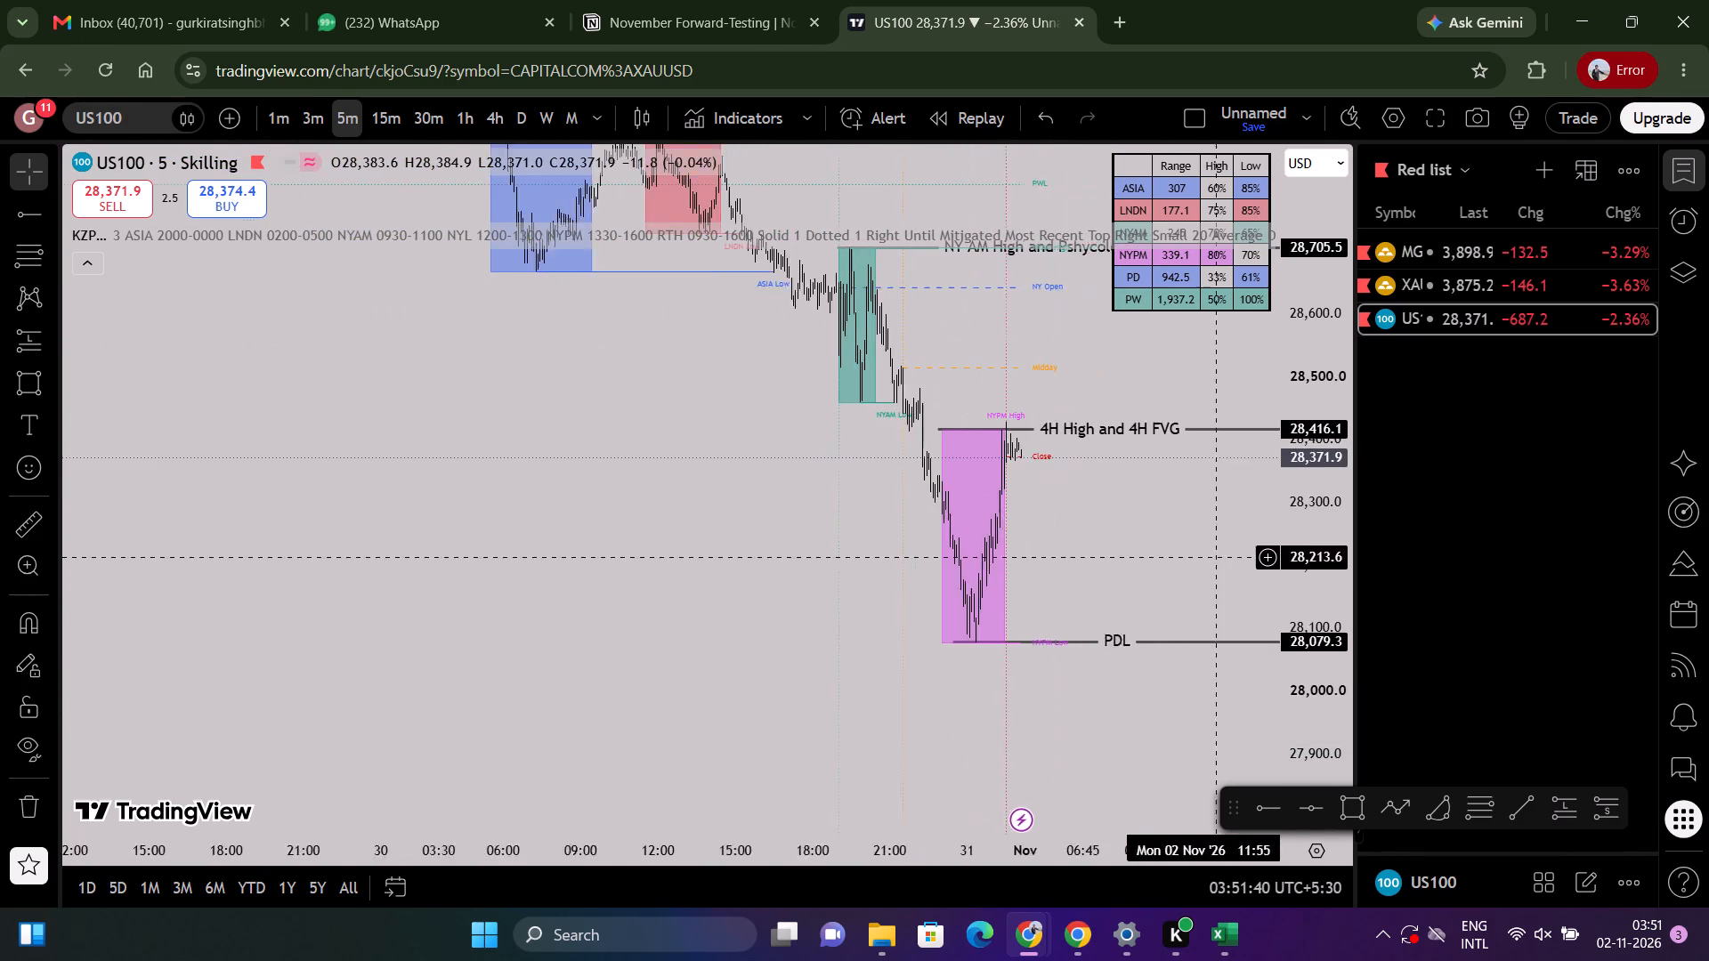
scroll(1214, 555, "up", 1)
Hide the KZ killzone sessions indicator on the US100 5-minute chart.
left_click(332, 109)
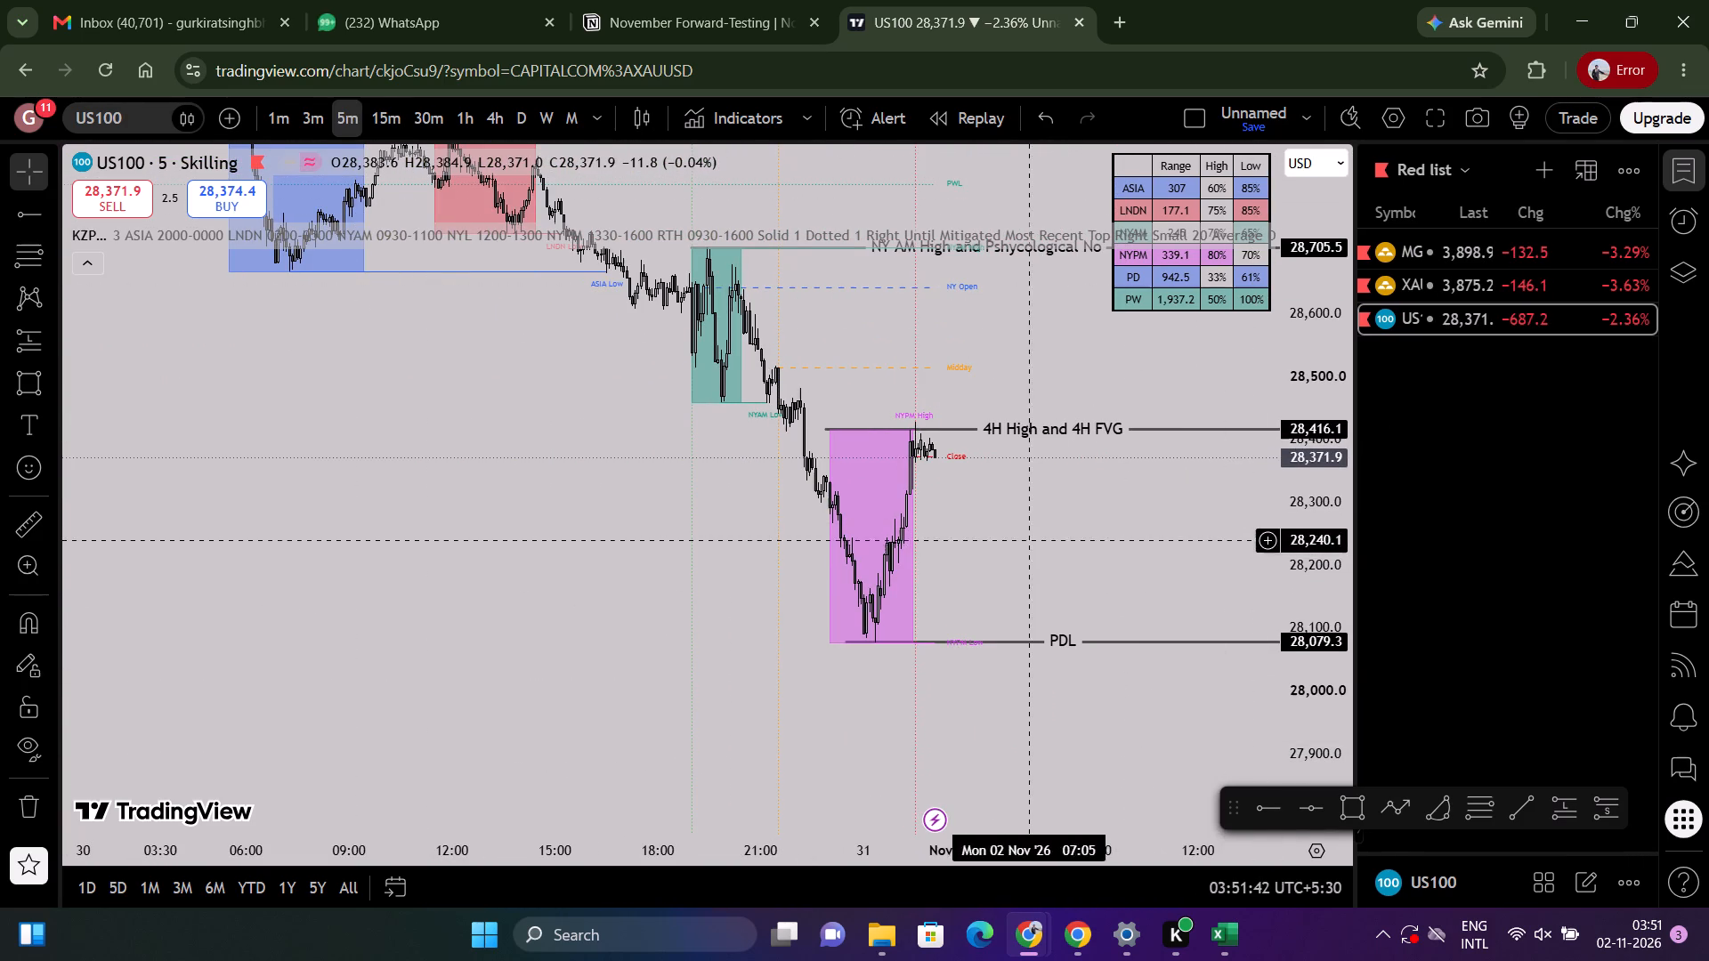
left_click(1135, 229)
Examine the marked levels on the US100 4-hour chart, from PDH down to the 4H FVG and Daily DOL.
left_click(487, 107)
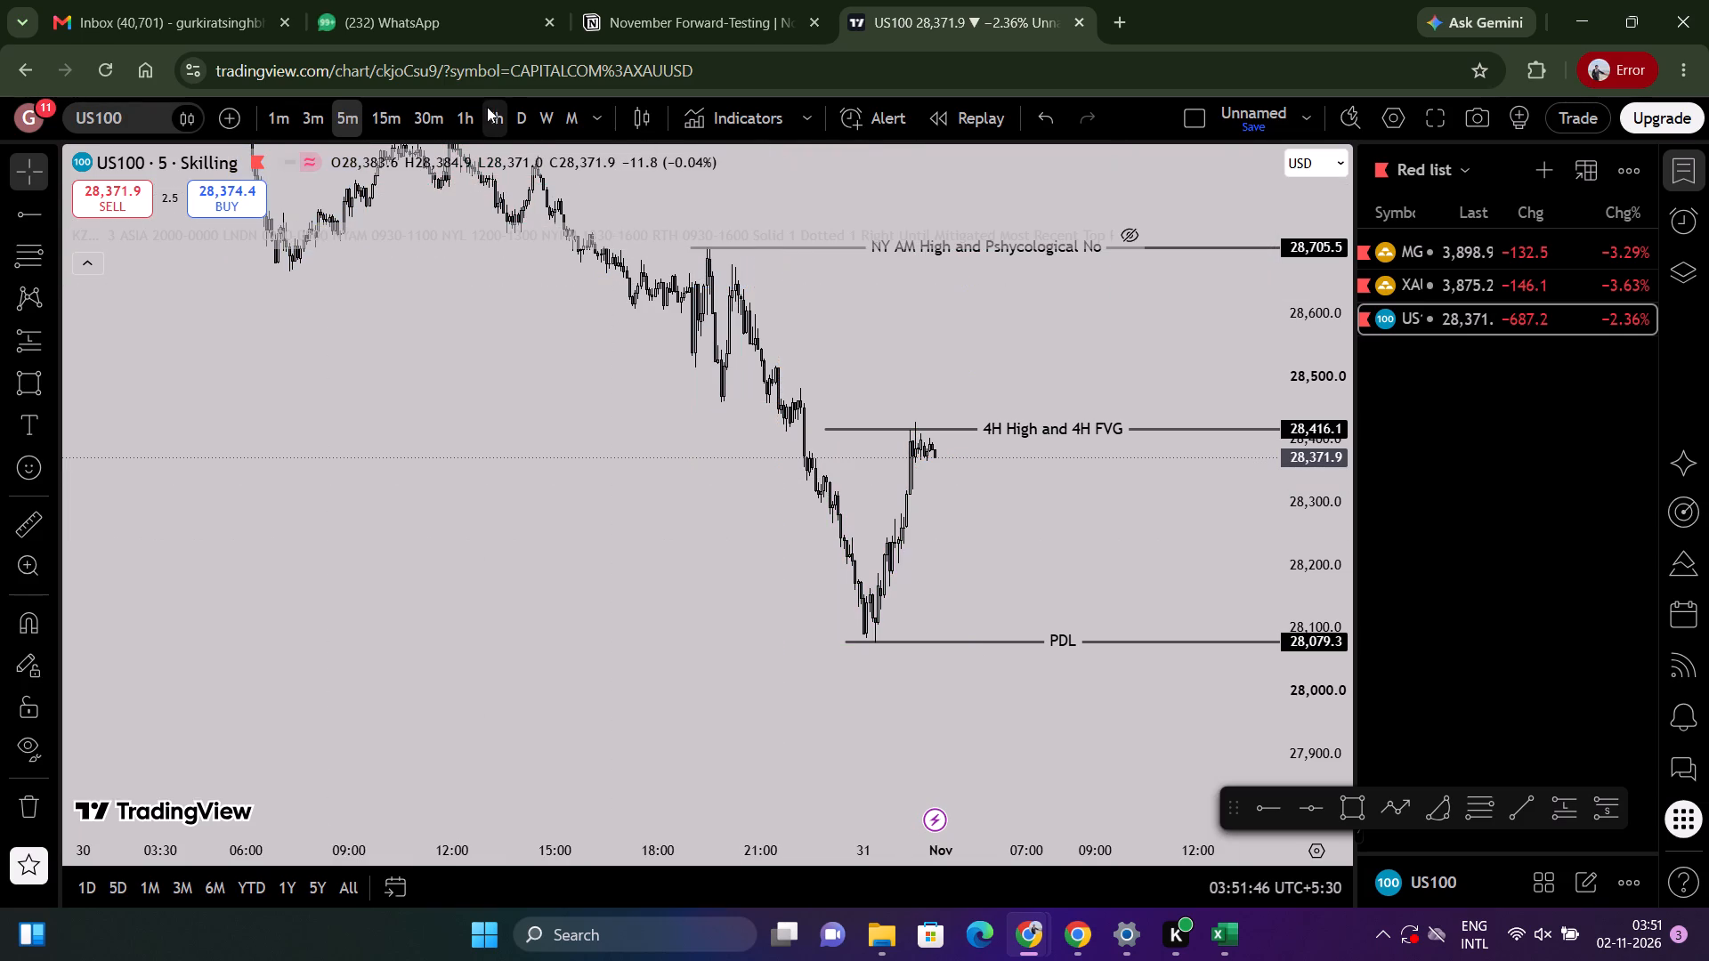
scroll(1308, 478, "down", 3)
left_click_drag(1304, 452, 1208, 759)
scroll(915, 634, "down", 13)
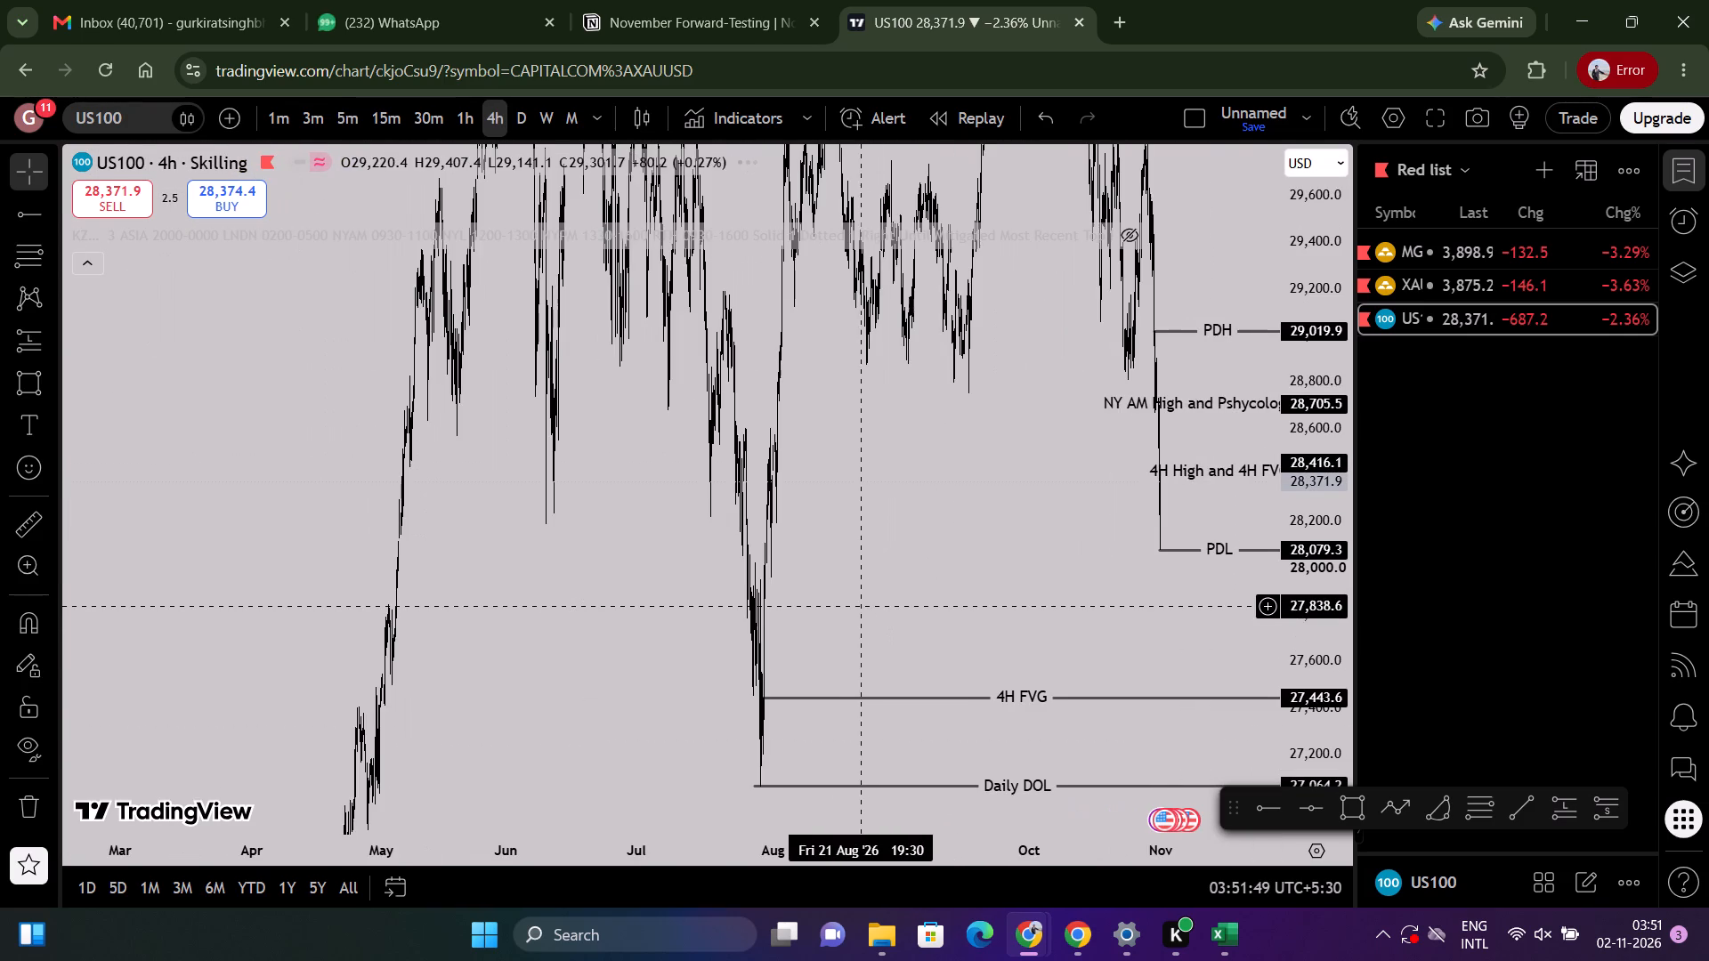
scroll(902, 608, "up", 10)
scroll(1057, 610, "up", 6)
scroll(852, 603, "down", 2)
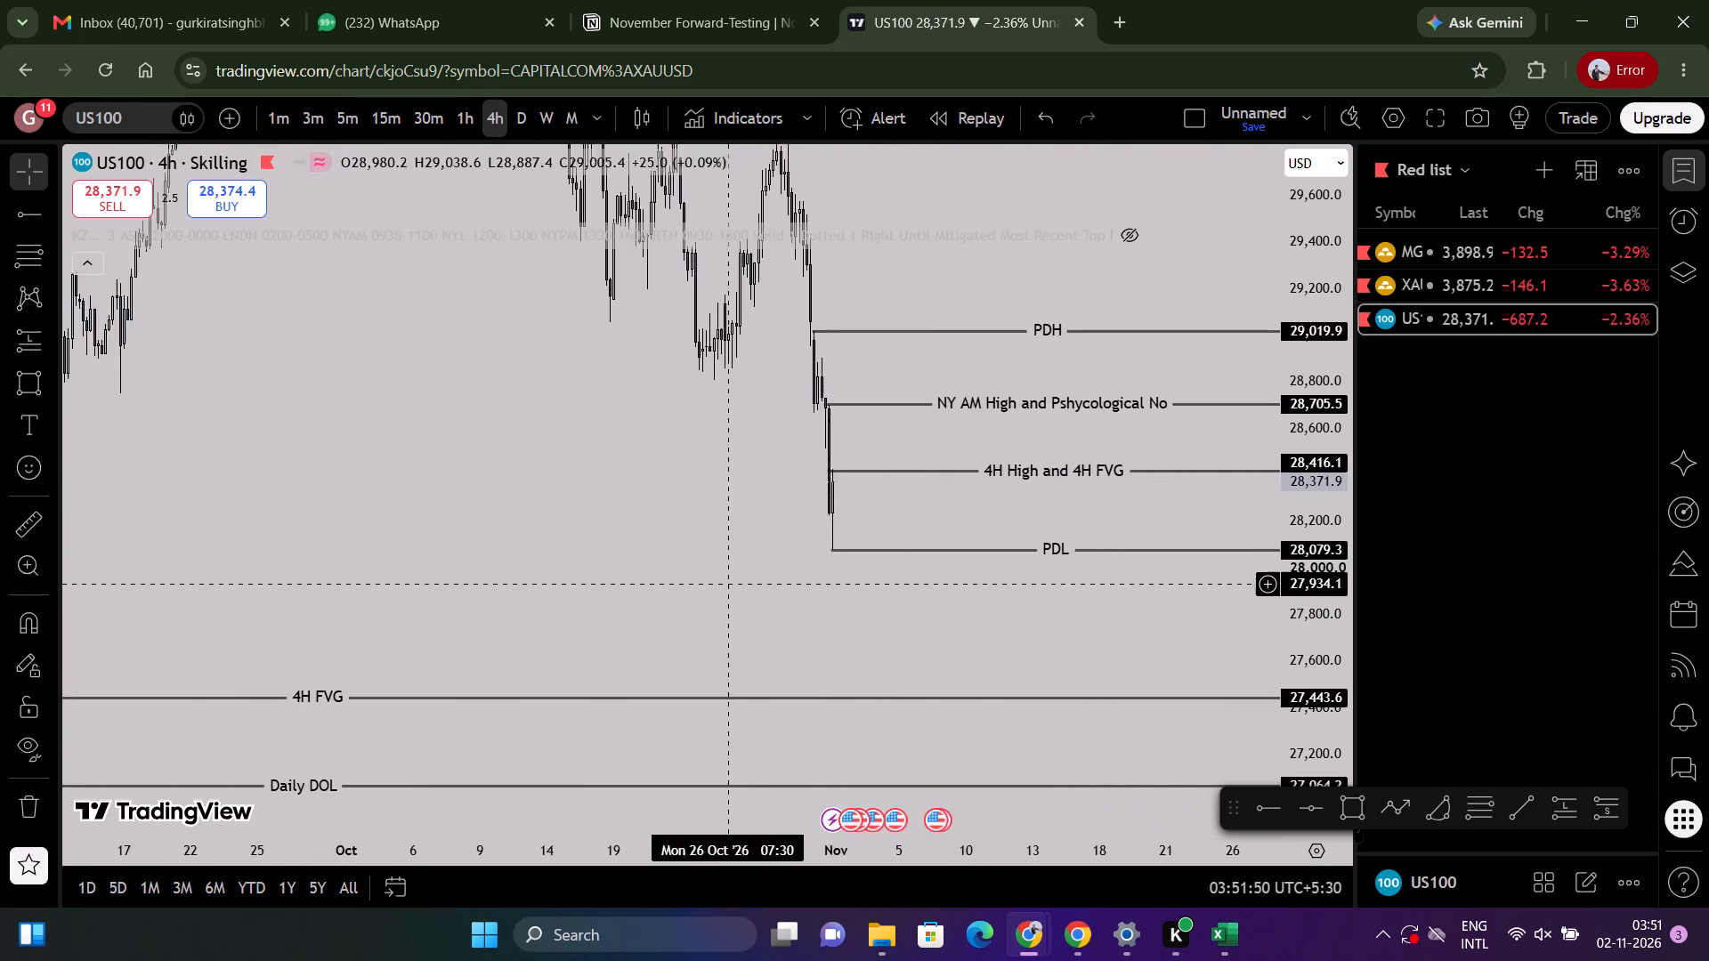
left_click_drag(425, 561, 1627, 524)
scroll(1276, 564, "up", 5)
left_click_drag(782, 569, 1381, 597)
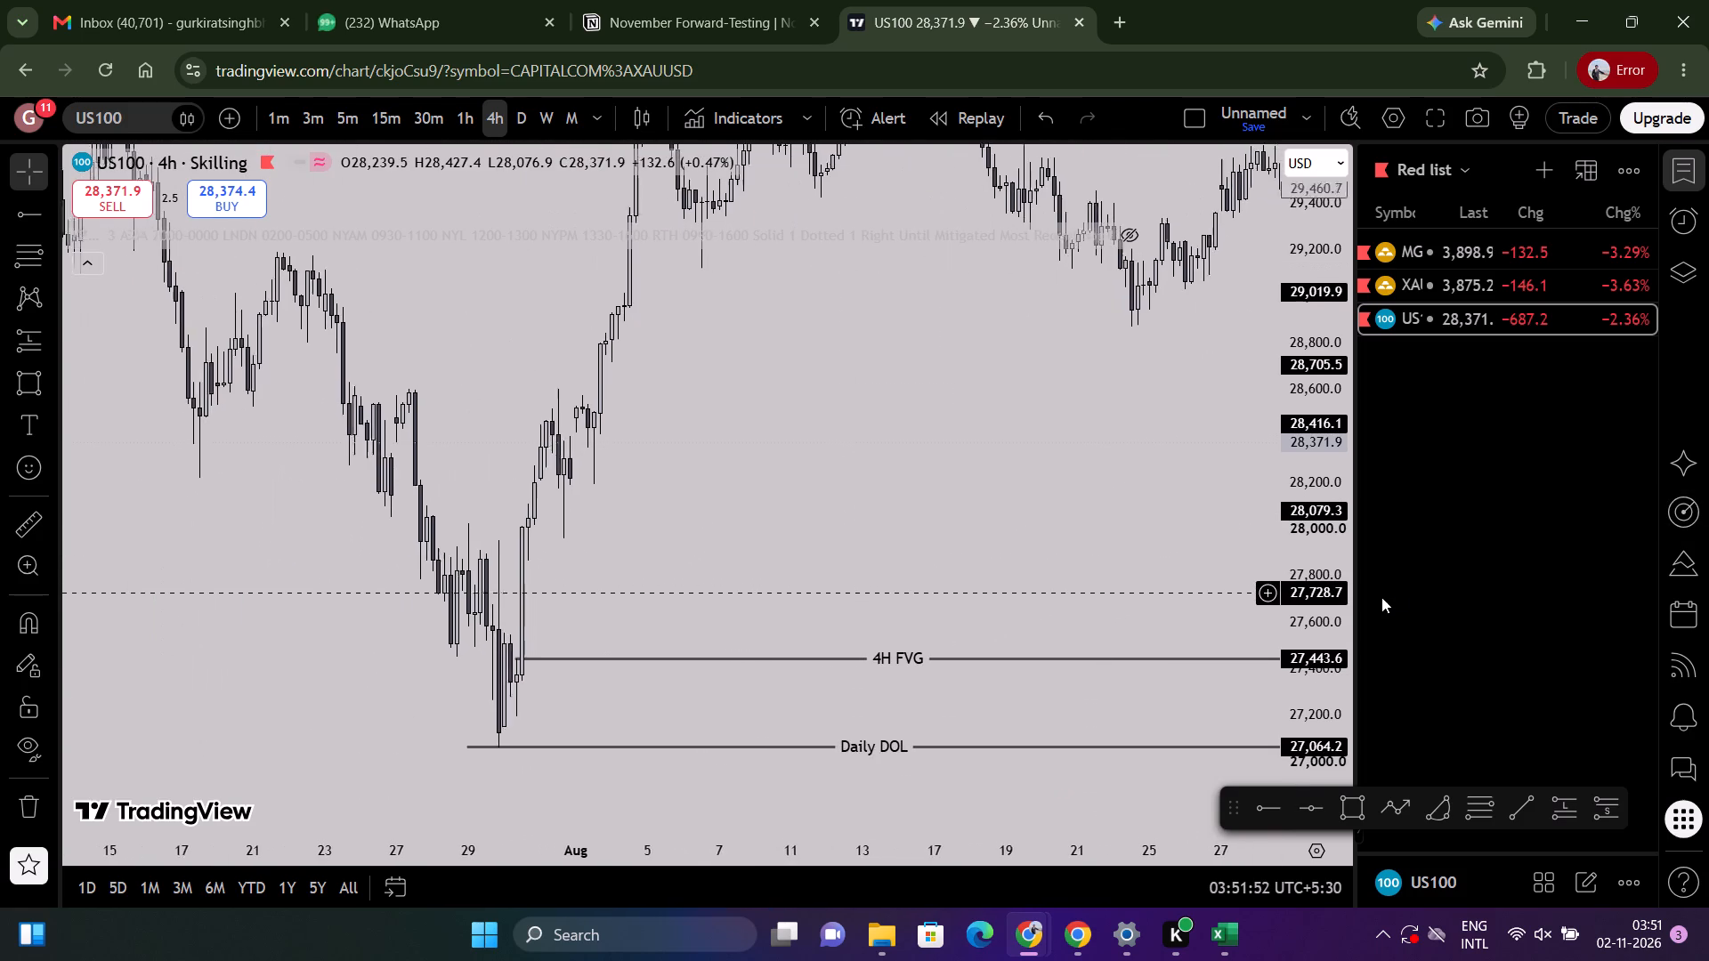
left_click_drag(1381, 597, 1230, 602)
scroll(1209, 599, "down", 3)
left_click_drag(1210, 577, 0, 437)
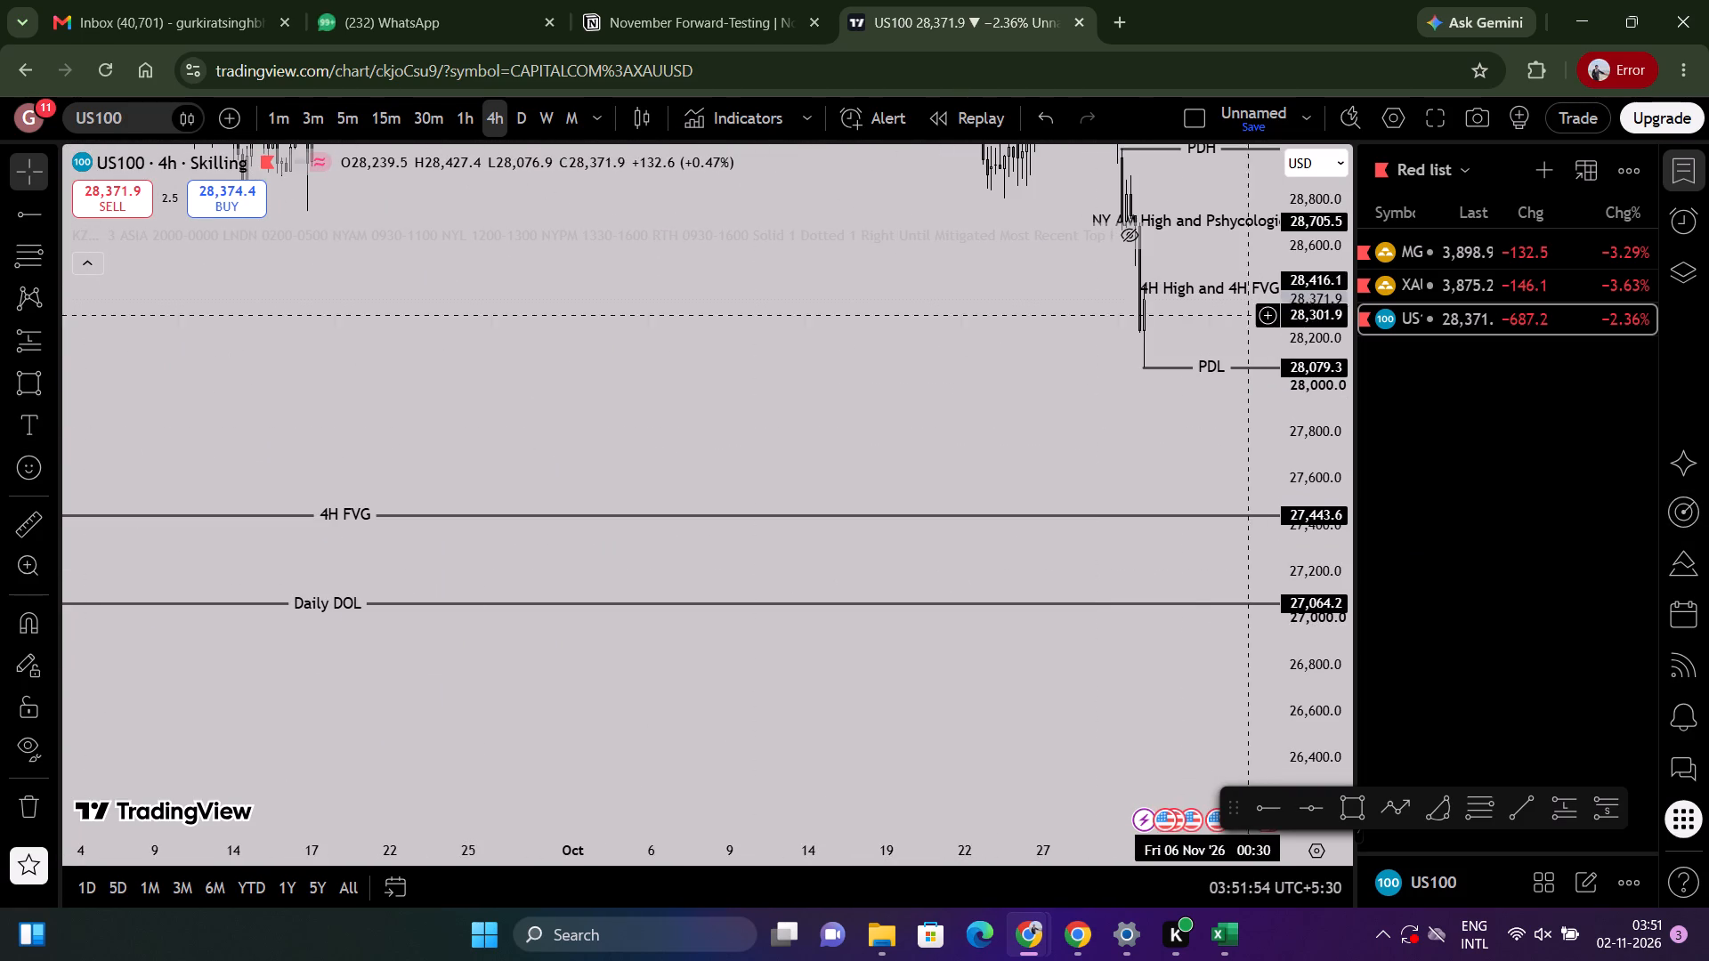
scroll(947, 383, "up", 3)
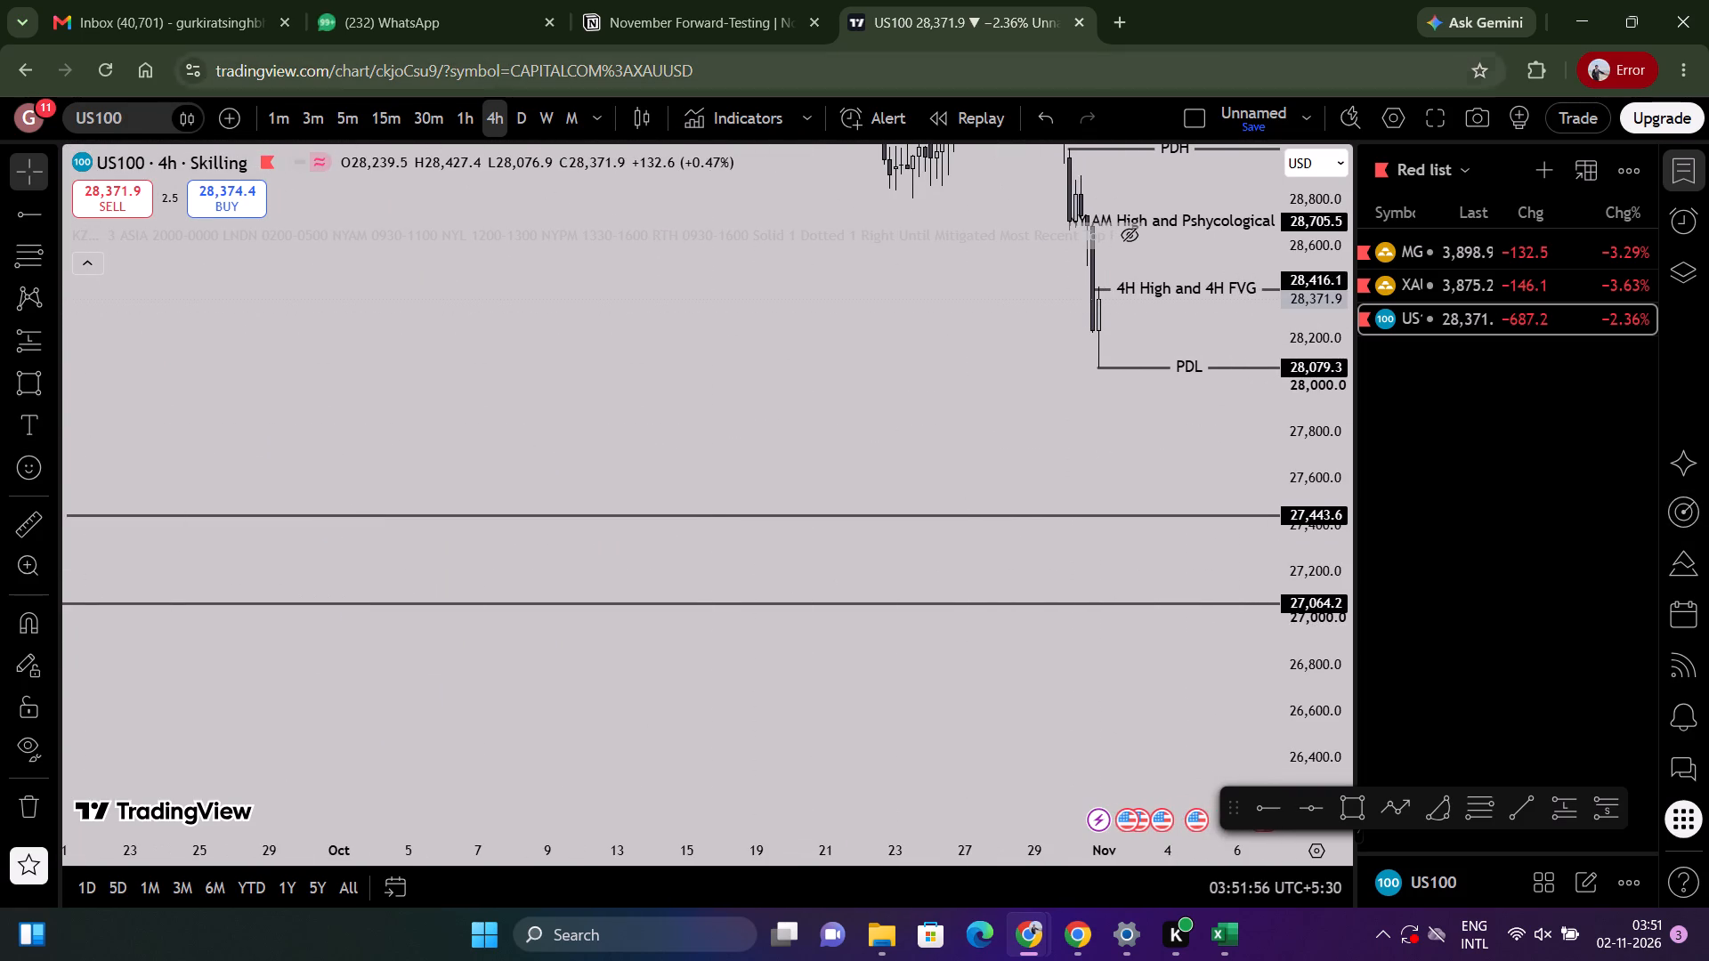
Examine the US100 5-minute chart against the PDH, NY AM high, 4H high and PDL rays.
left_click(344, 124)
left_click_drag(1063, 437, 1016, 602)
scroll(1174, 550, "down", 5)
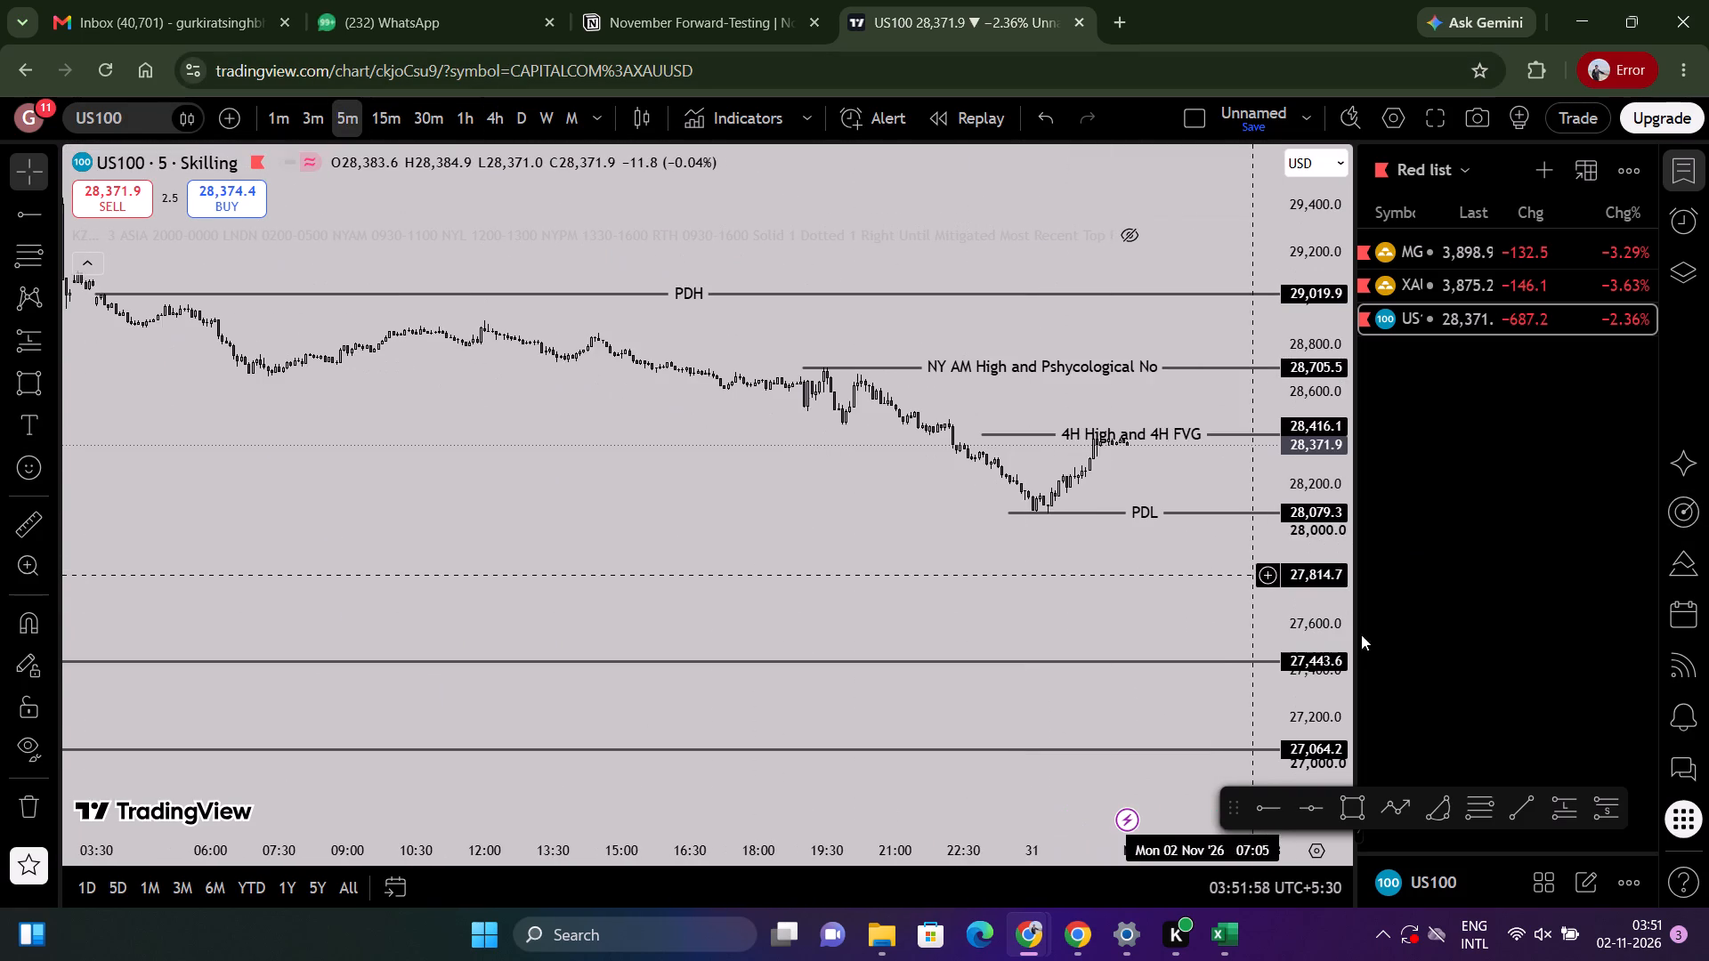
left_click_drag(1324, 654, 1251, 229)
scroll(1156, 394, "up", 3)
left_click_drag(1122, 429, 903, 593)
scroll(1090, 604, "down", 4)
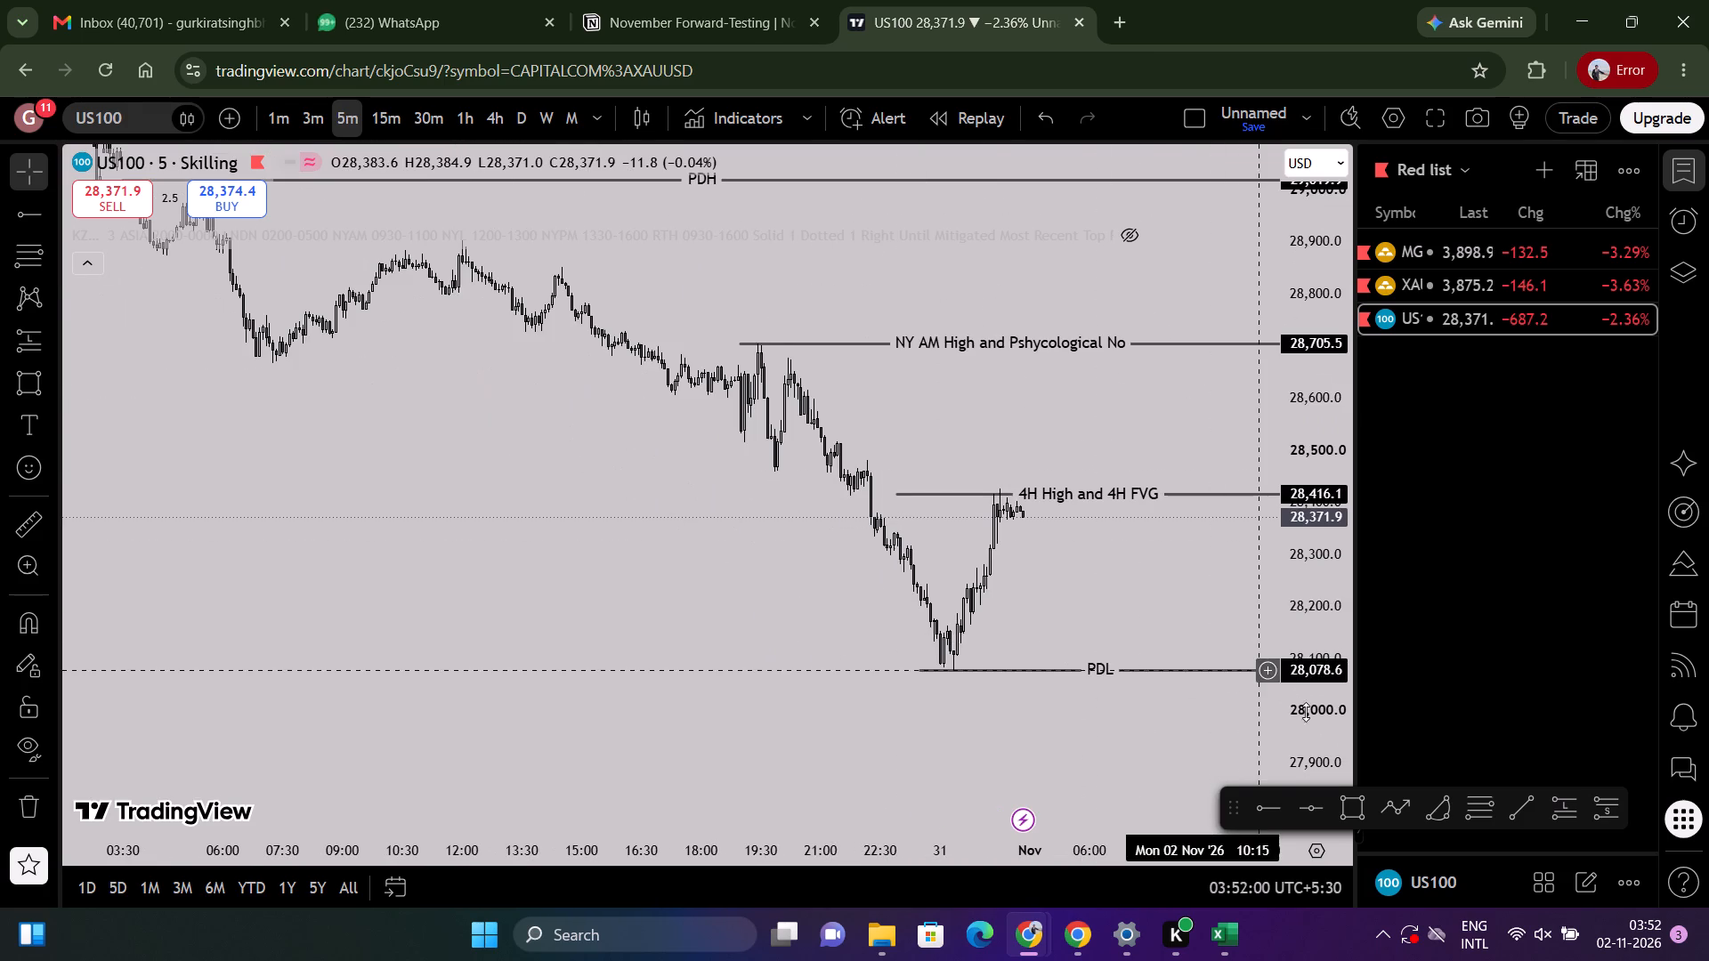
left_click_drag(1311, 704, 1324, 531)
scroll(1196, 494, "up", 3)
left_click_drag(1040, 393, 1168, 415)
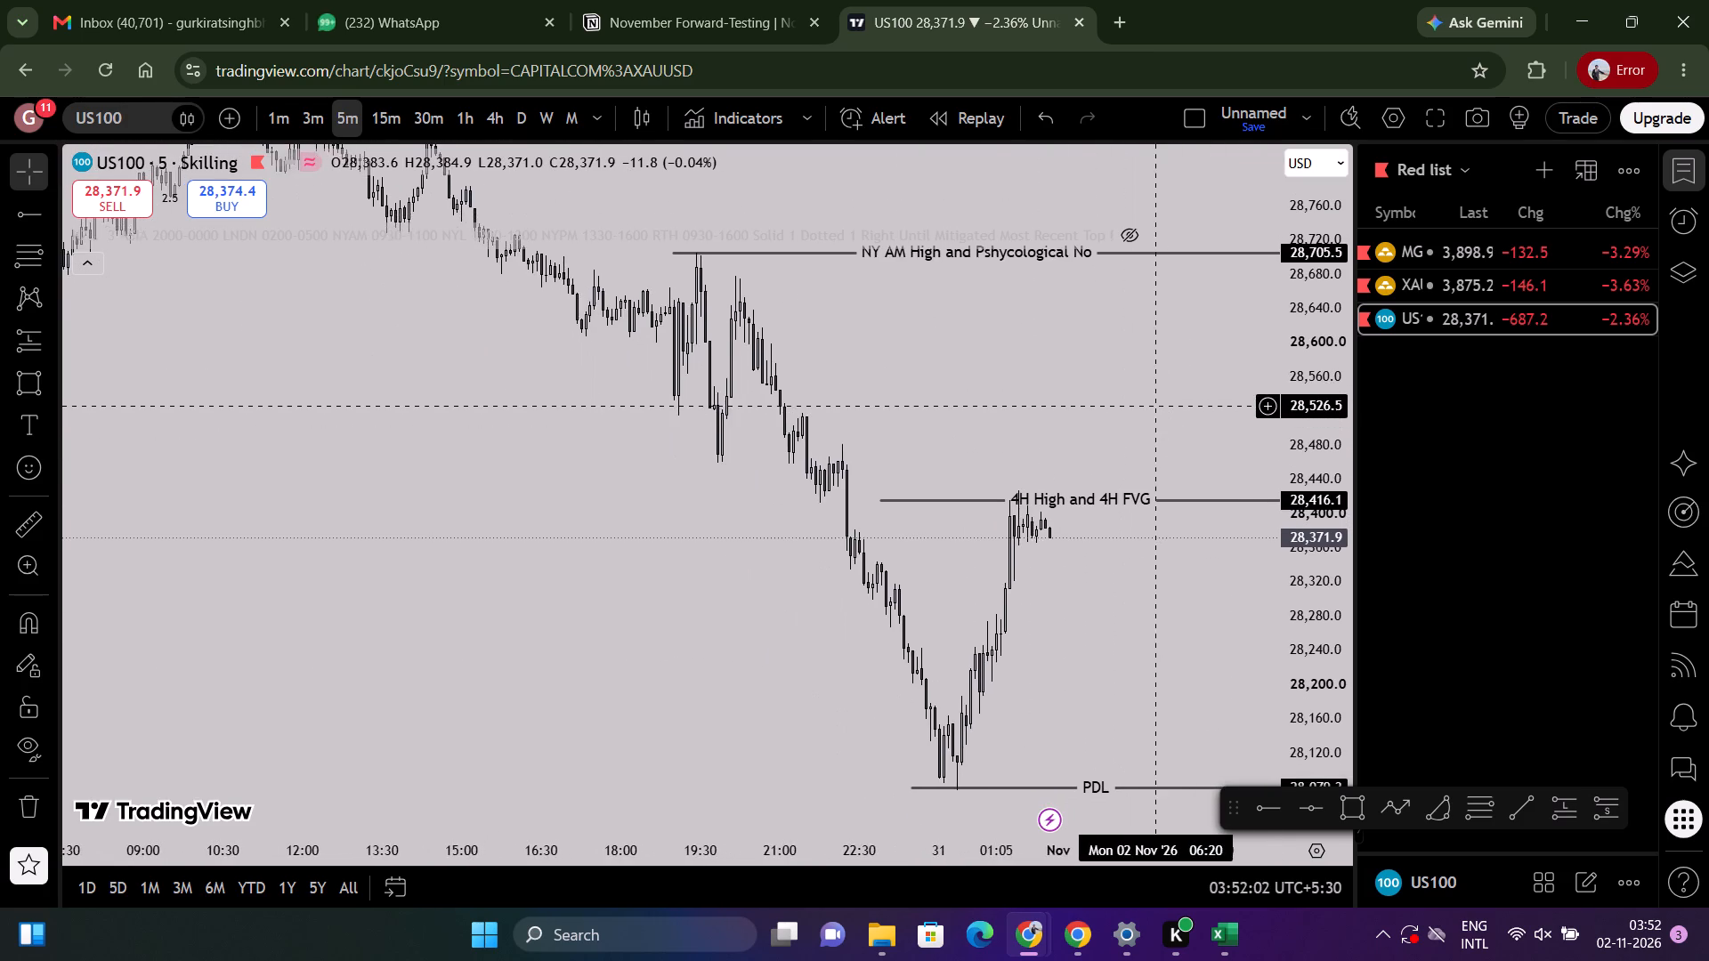
scroll(1154, 405, "up", 2)
left_click_drag(1154, 406, 1101, 311)
Bring up XAUUSD and then MGC1!, and examine the 5-minute MGC1! chart around its PDH, 4H High and FVG, and PDL levels.
left_click(1426, 279)
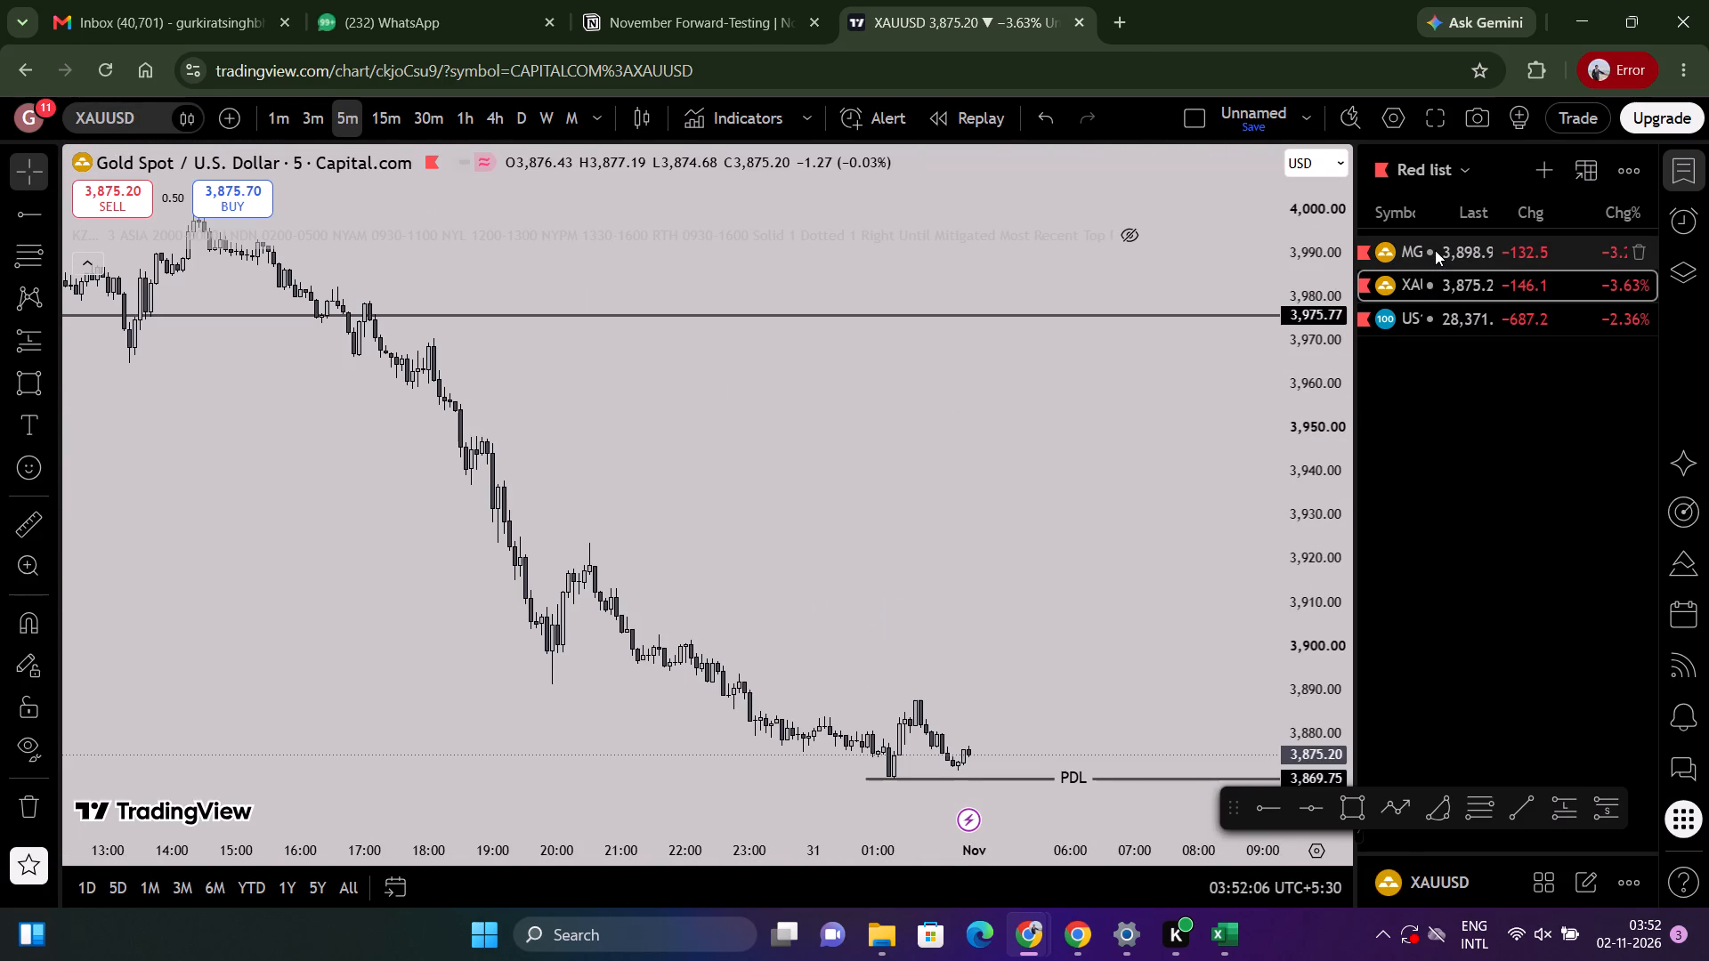
left_click(1435, 250)
scroll(1007, 521, "down", 4)
left_click_drag(1046, 602, 1036, 466)
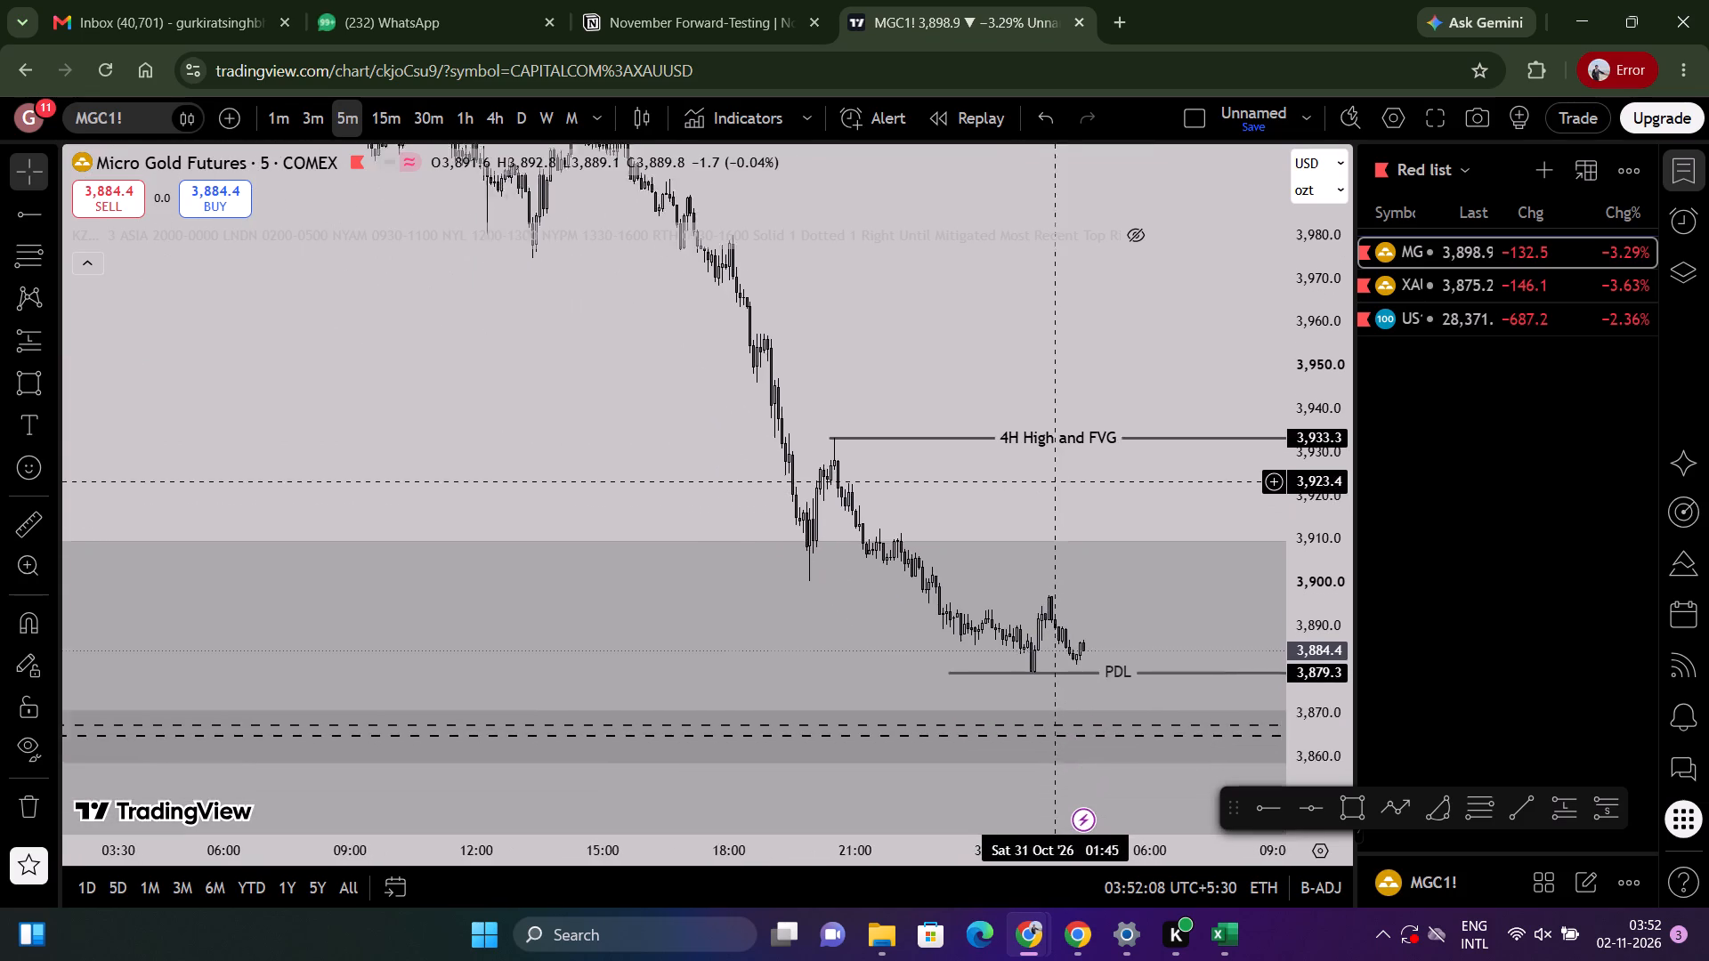
left_click_drag(1036, 466, 1031, 455)
scroll(1067, 460, "down", 7)
scroll(1140, 529, "up", 8)
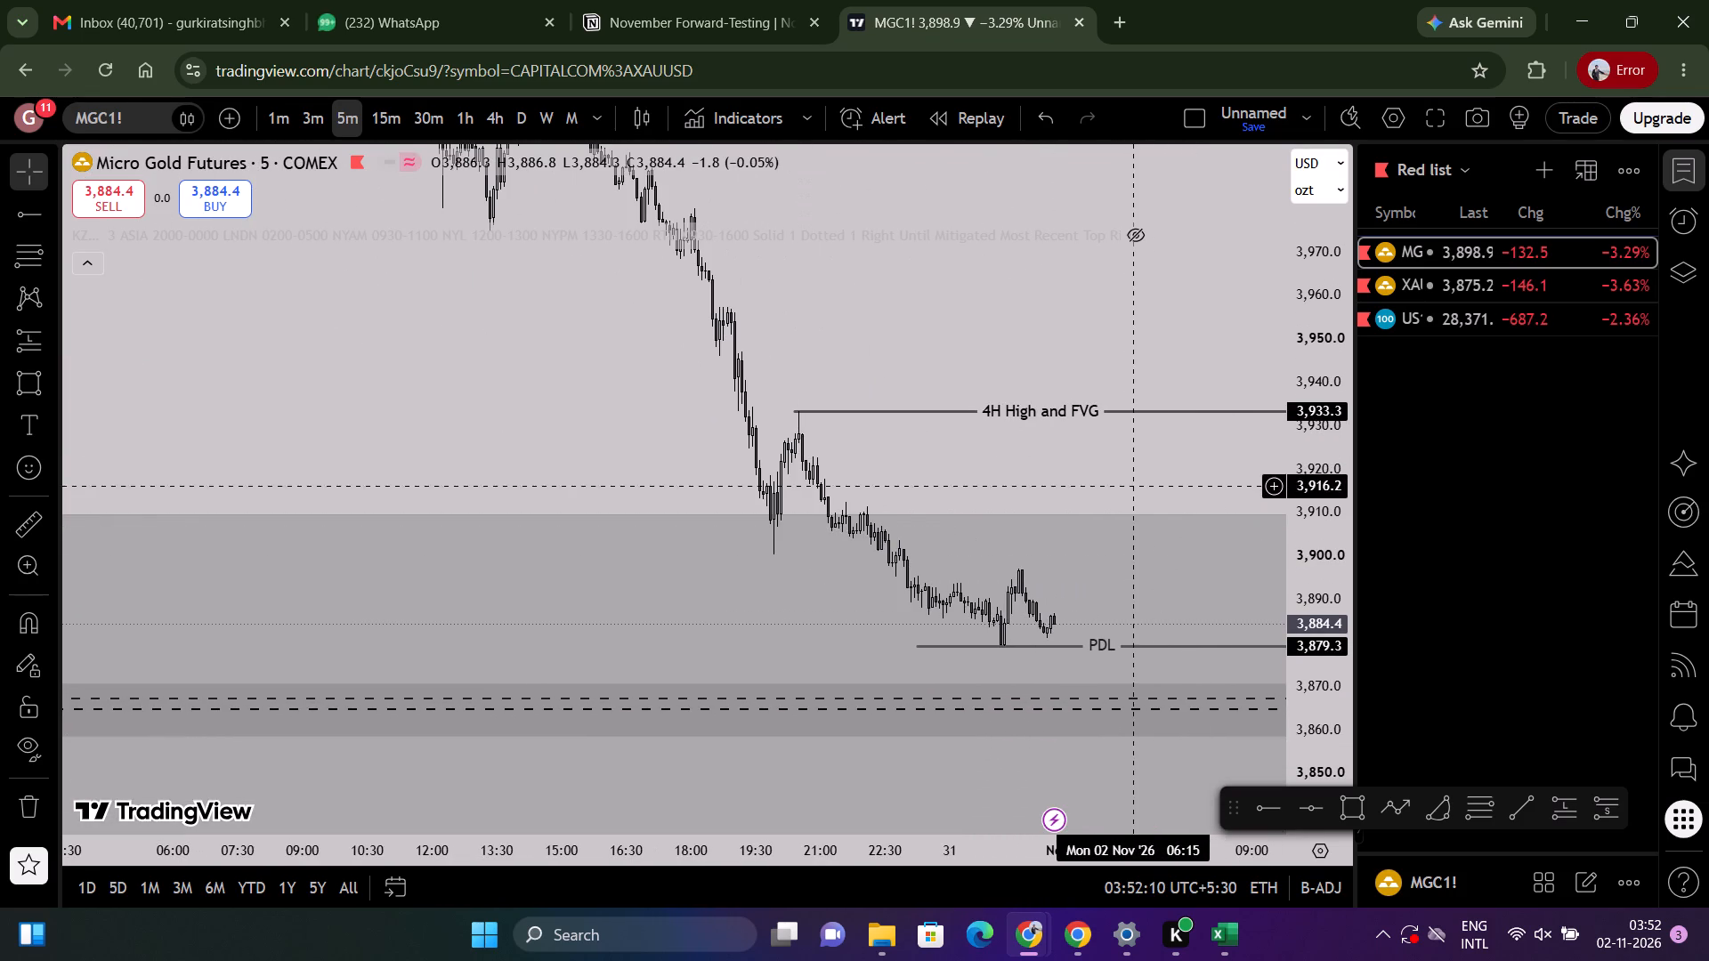
scroll(1164, 423, "down", 5)
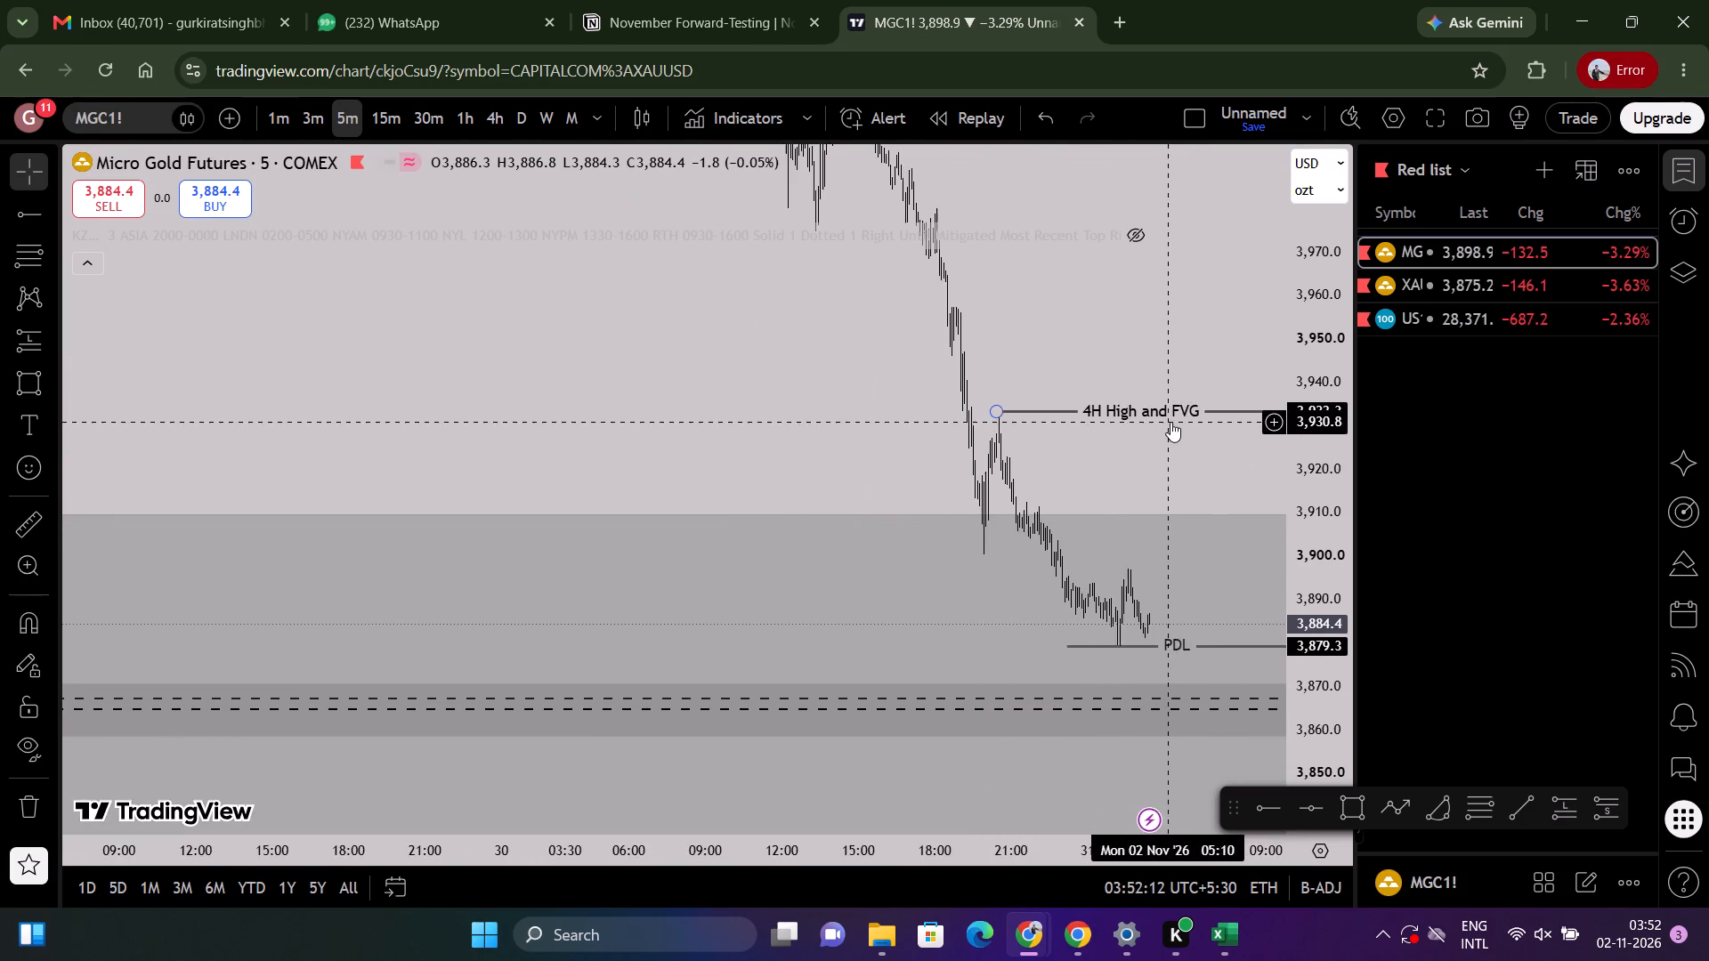
left_click_drag(1157, 442, 1179, 665)
scroll(1200, 569, "down", 4)
left_click_drag(1324, 432, 1204, 736)
scroll(977, 600, "down", 6)
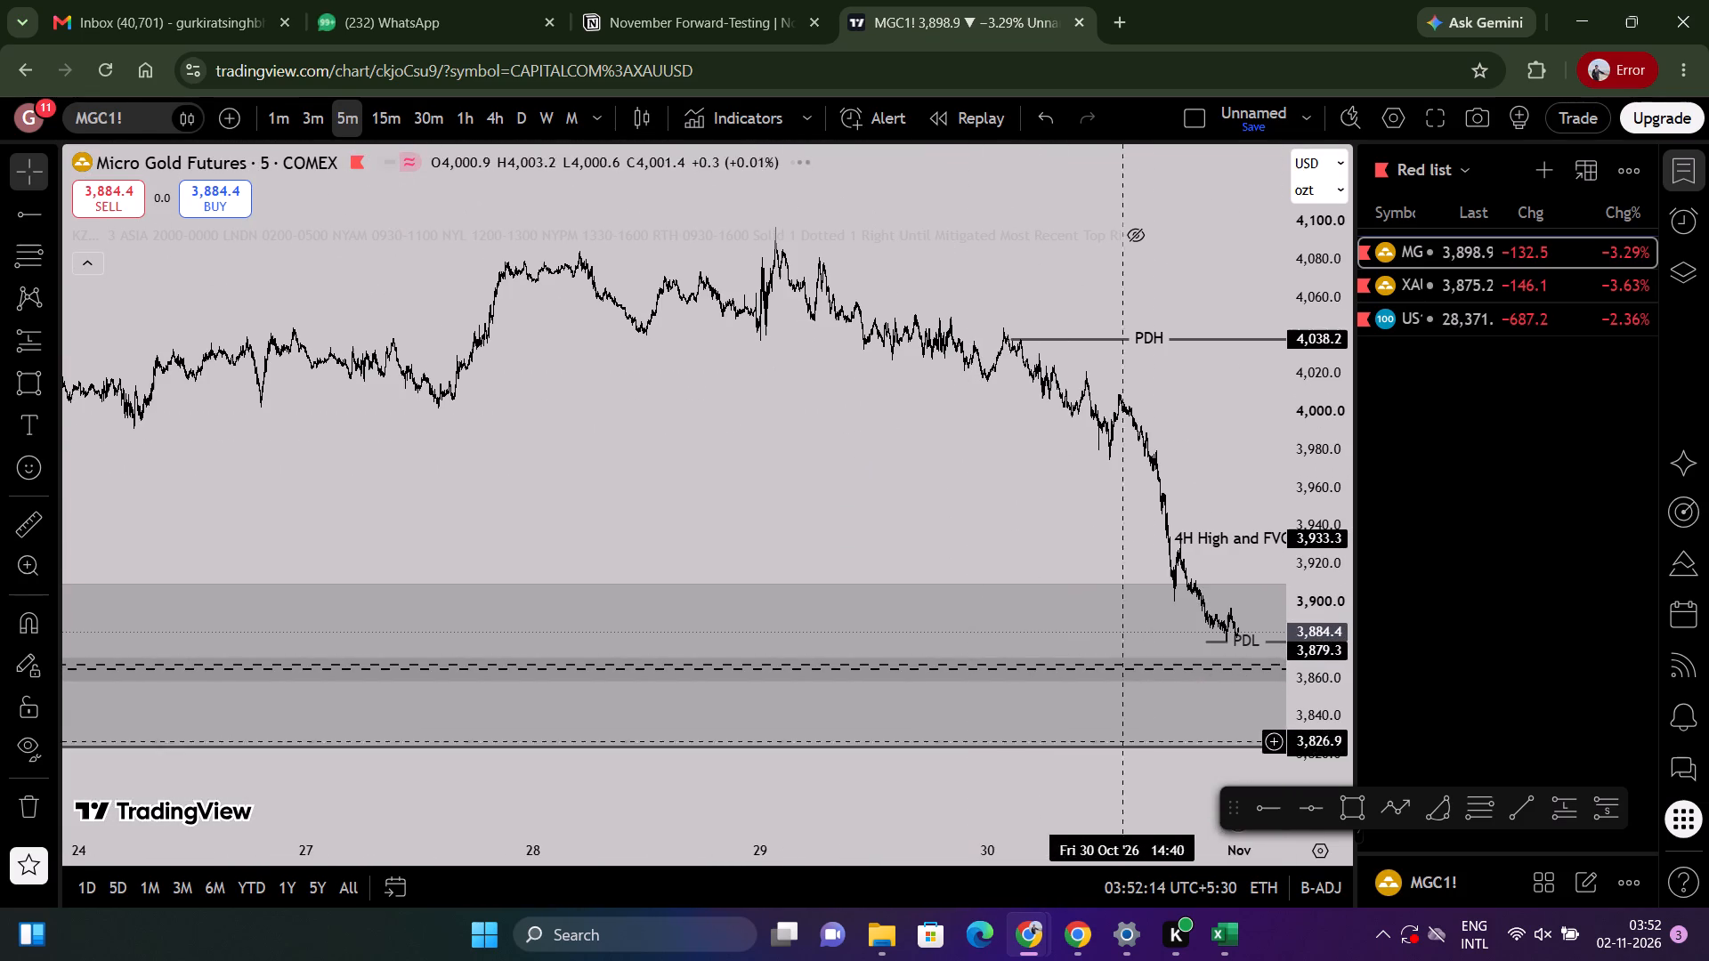
In the Prop Firm Journey workbook, insert twelve rows of blank cells above the Total Cost, Total Payout and Net block, shifting it down to row 23.
left_click(1237, 843)
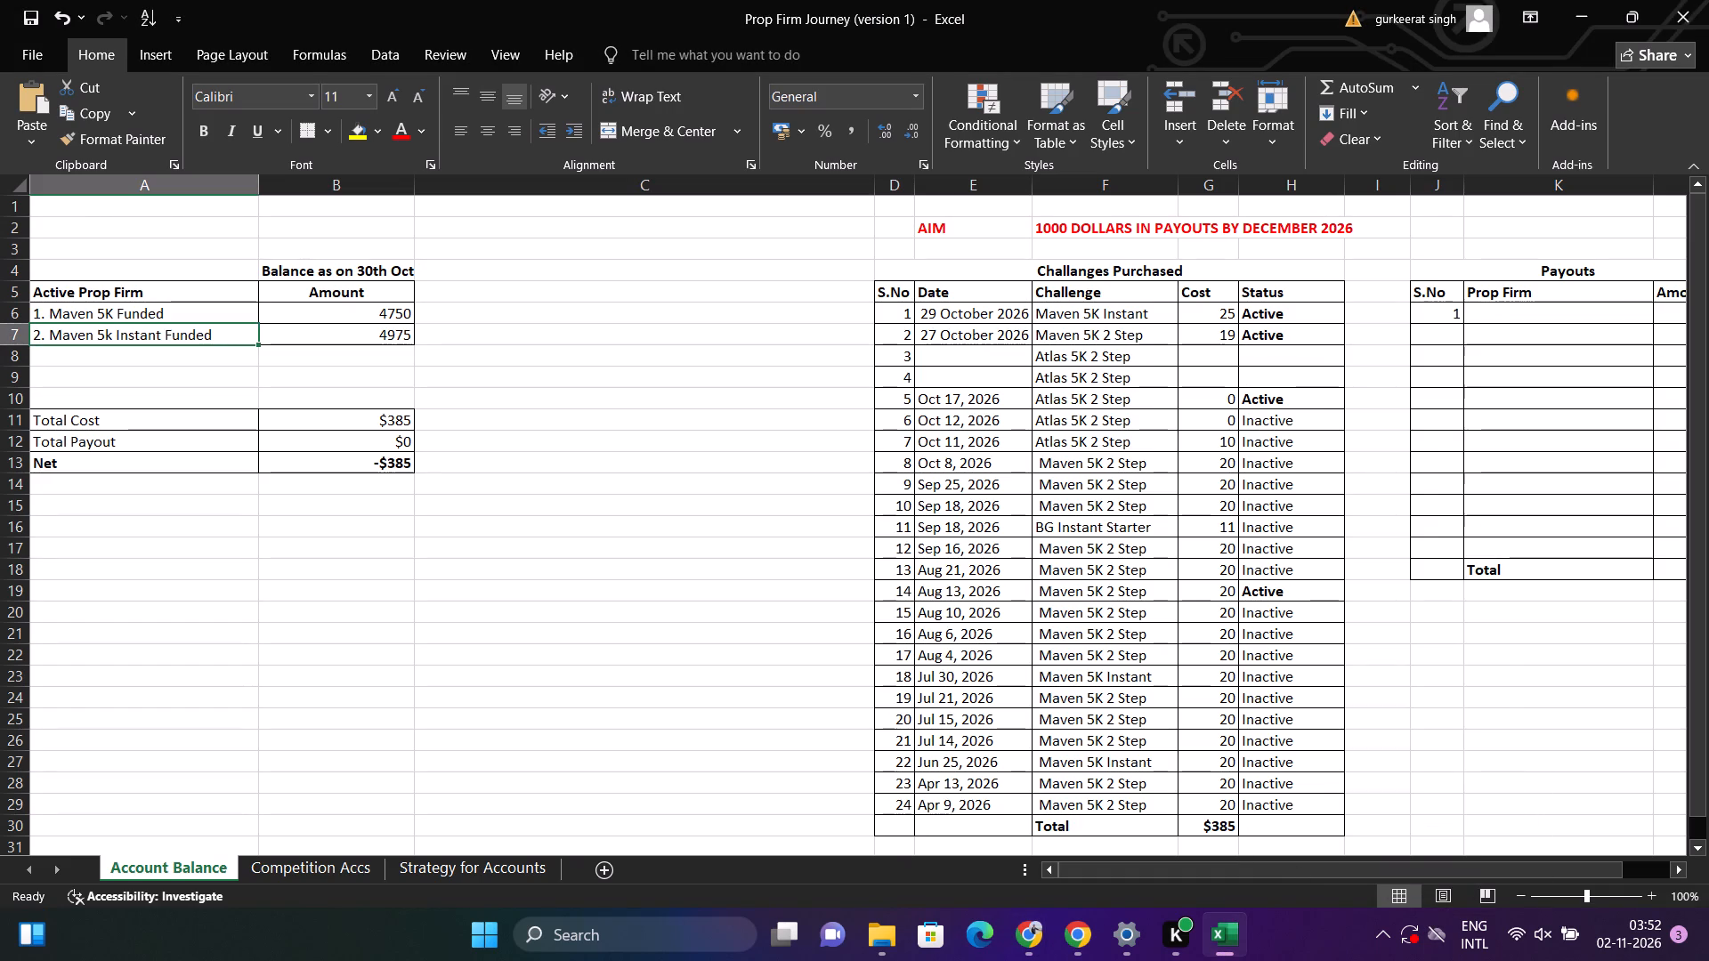
left_click(181, 352)
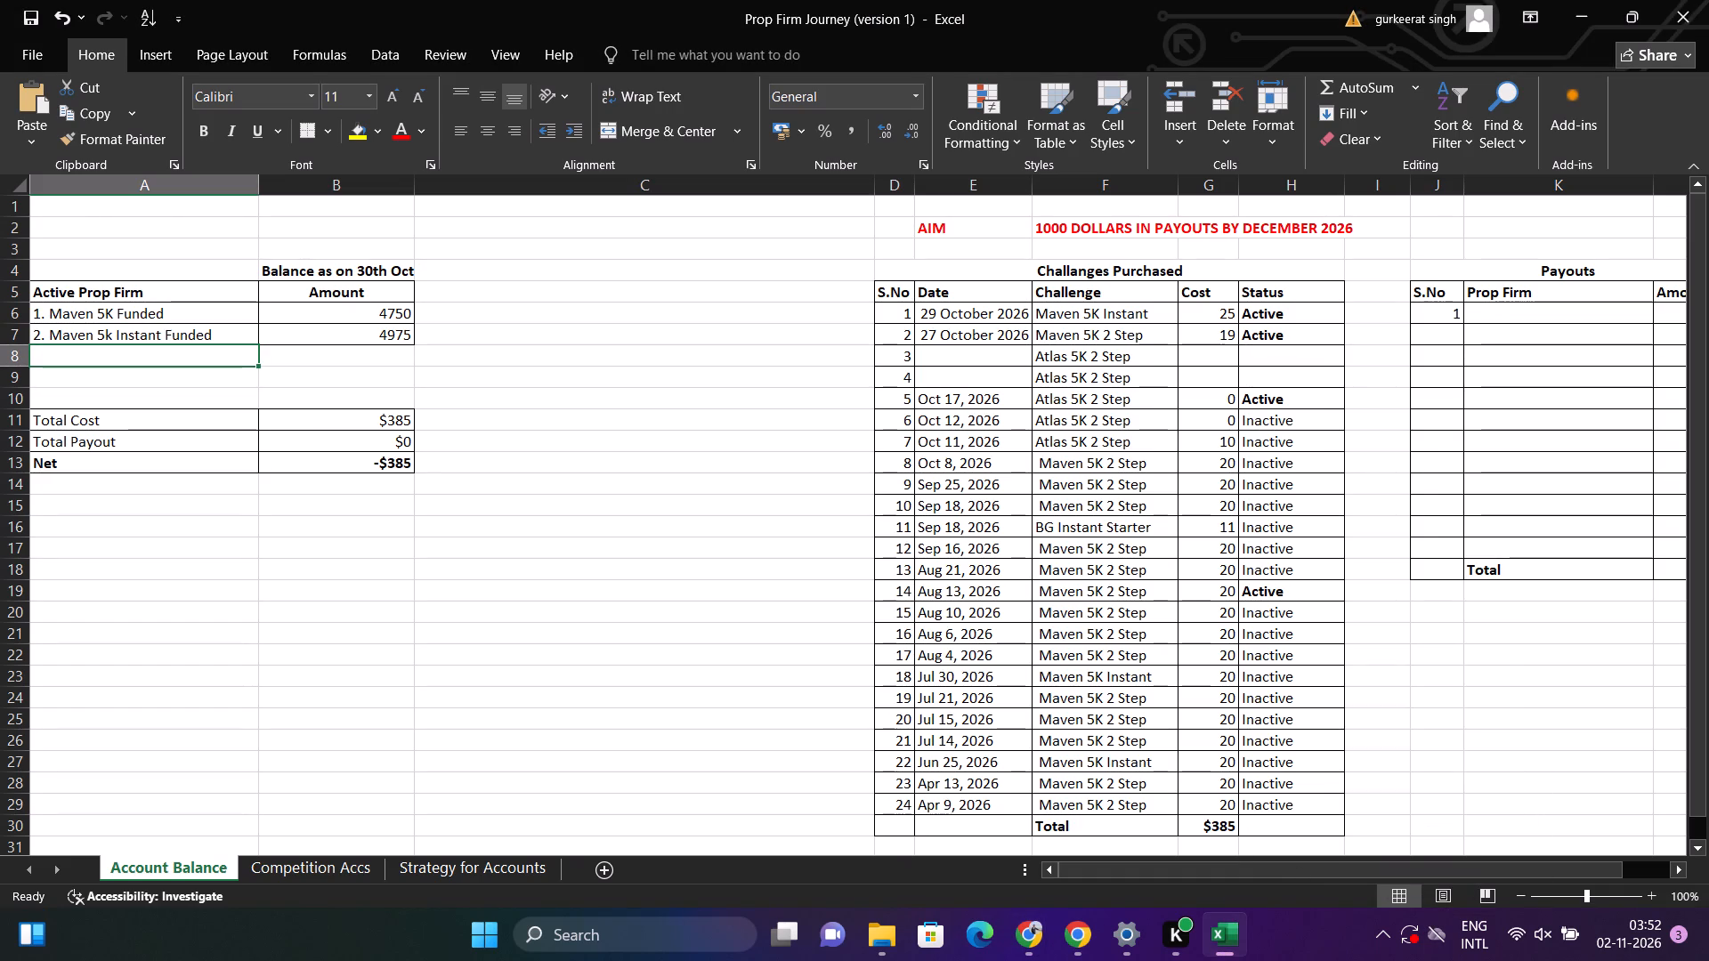
key("Down")
key("Down")
key("Down")
key("shift+Right")
key("shift+Right")
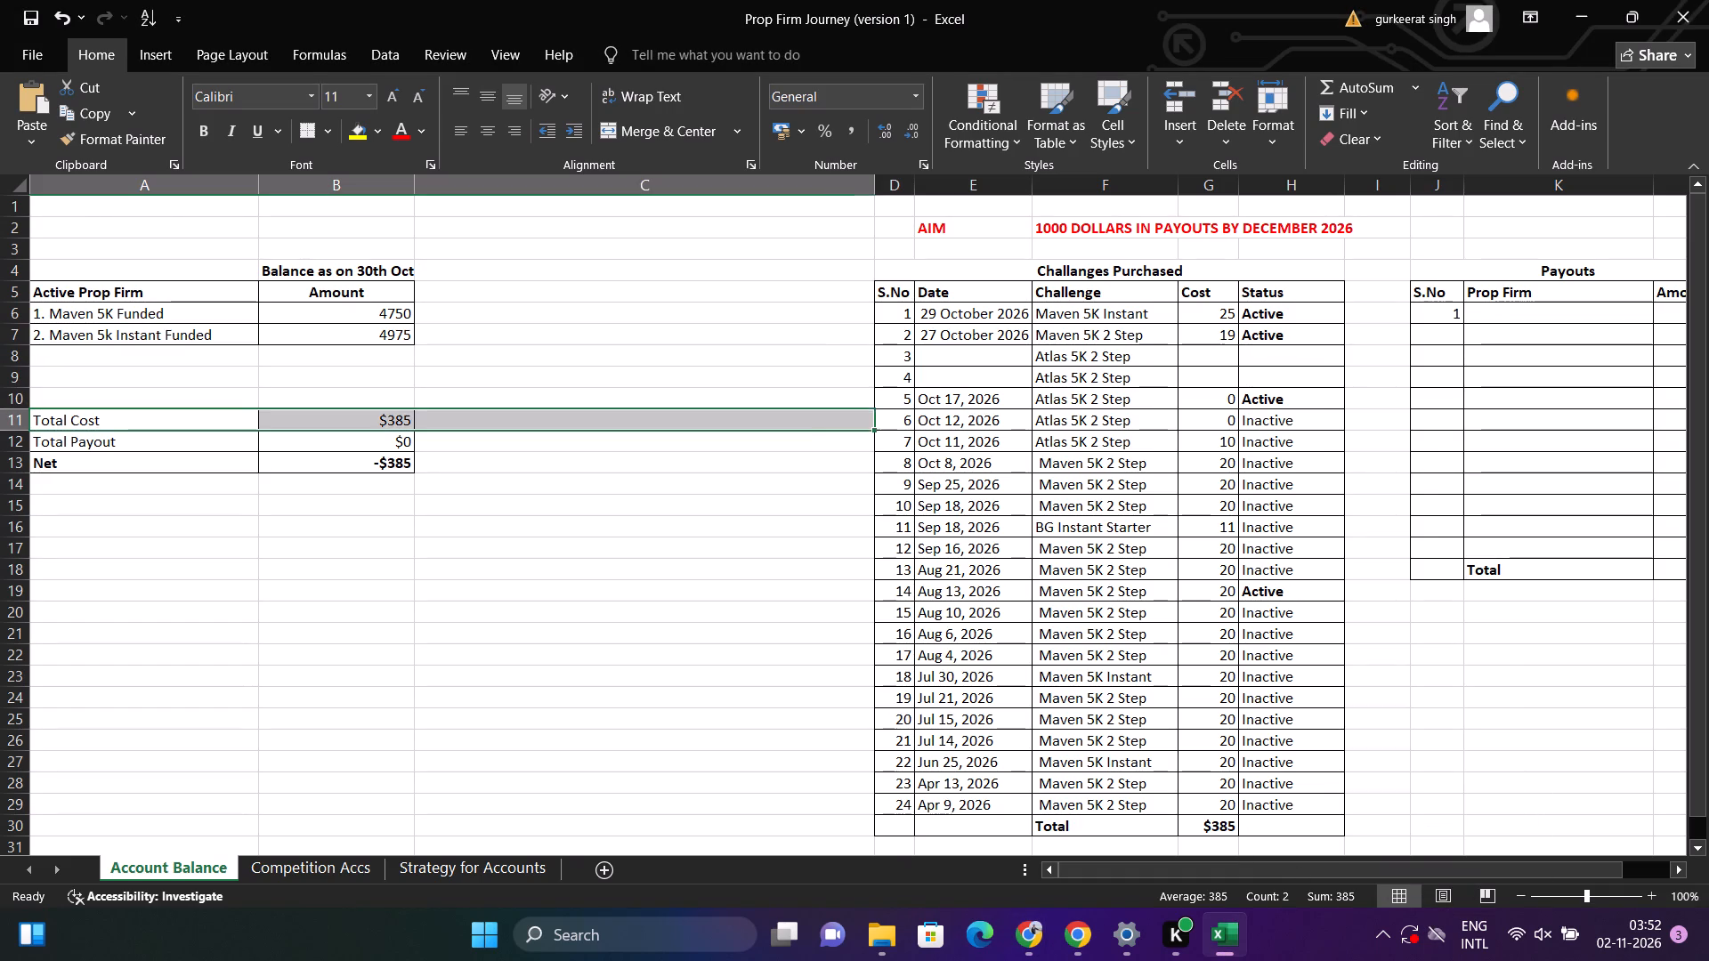
key("shift+Left")
key("shift+Down")
key("shift+Down")
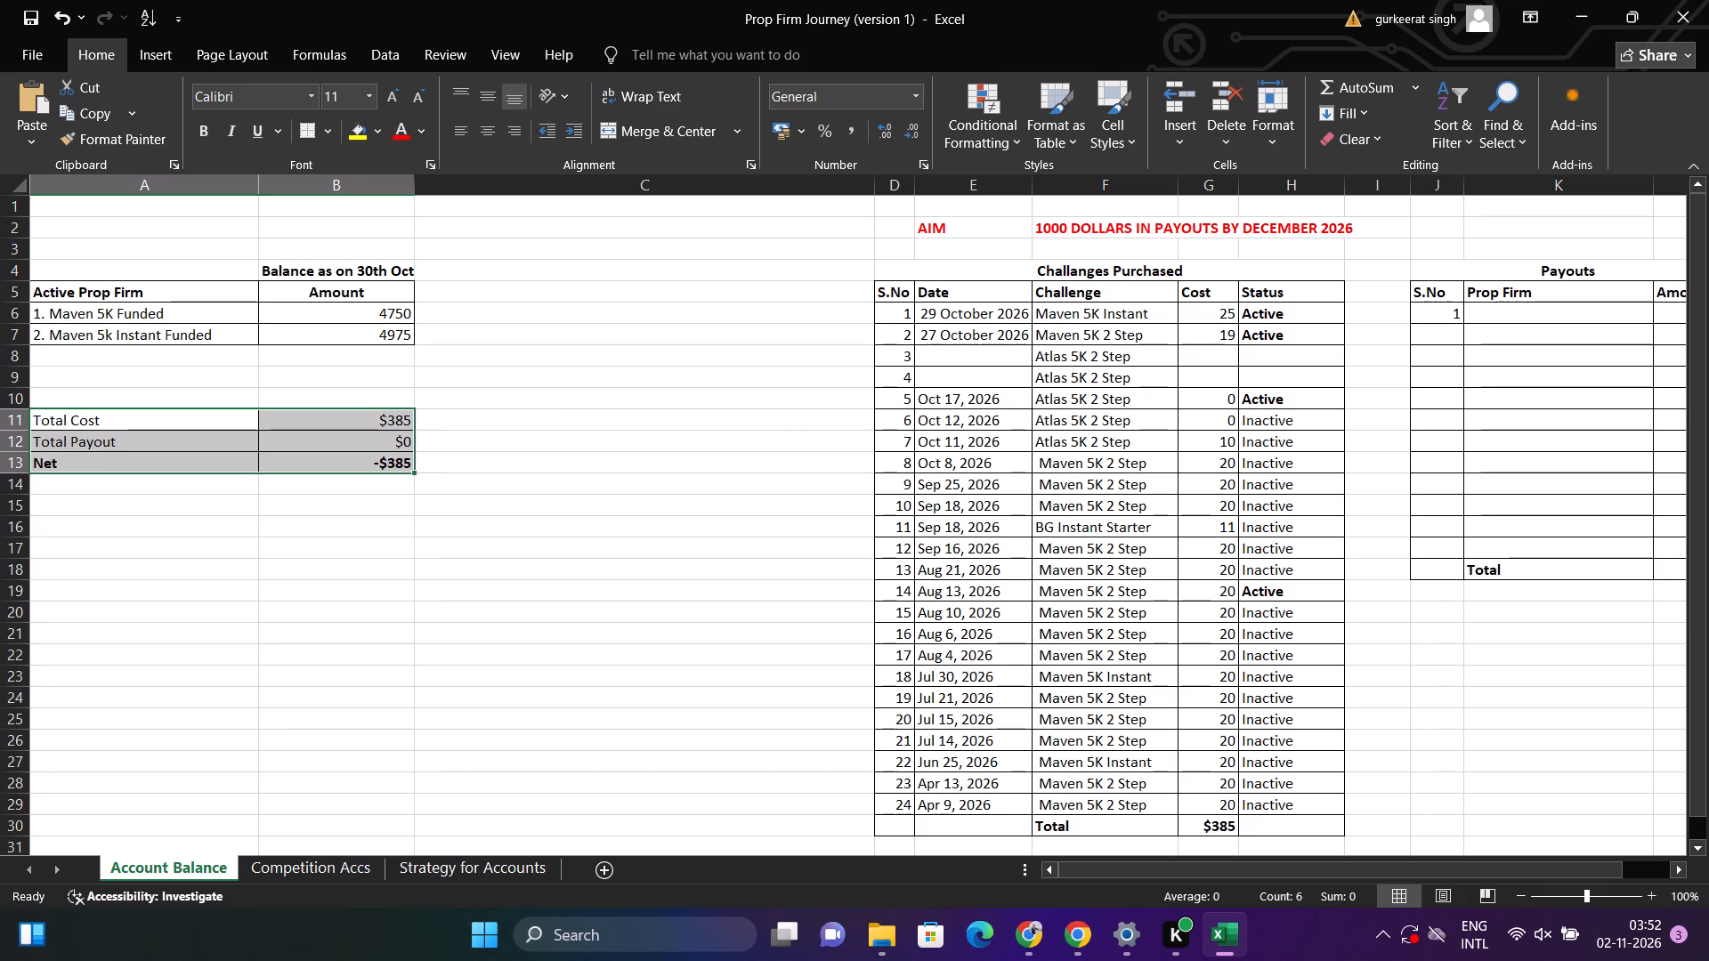
key("ctrl+shift+equal")
key("Down")
key("Return")
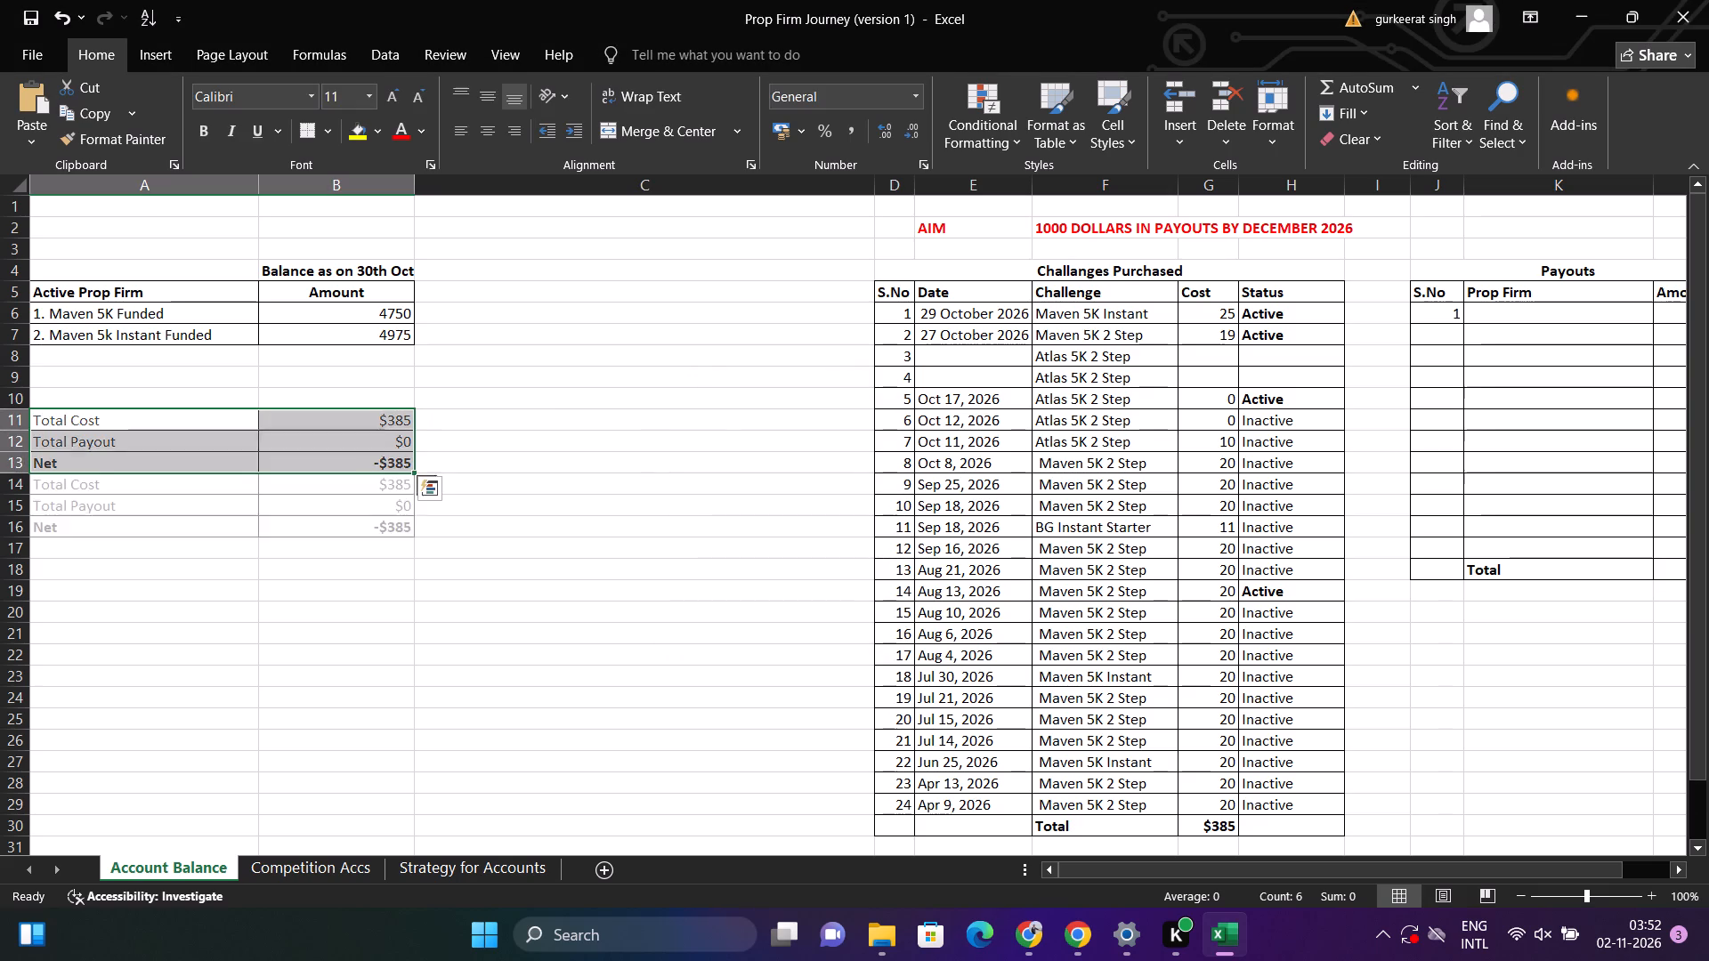
key("F4")
key("F4")
key("F4")
Add the entry "3. Maven 5k 2Step" to the Active Prop Firm list in cell A8.
key("Up")
key("Up")
key("Up")
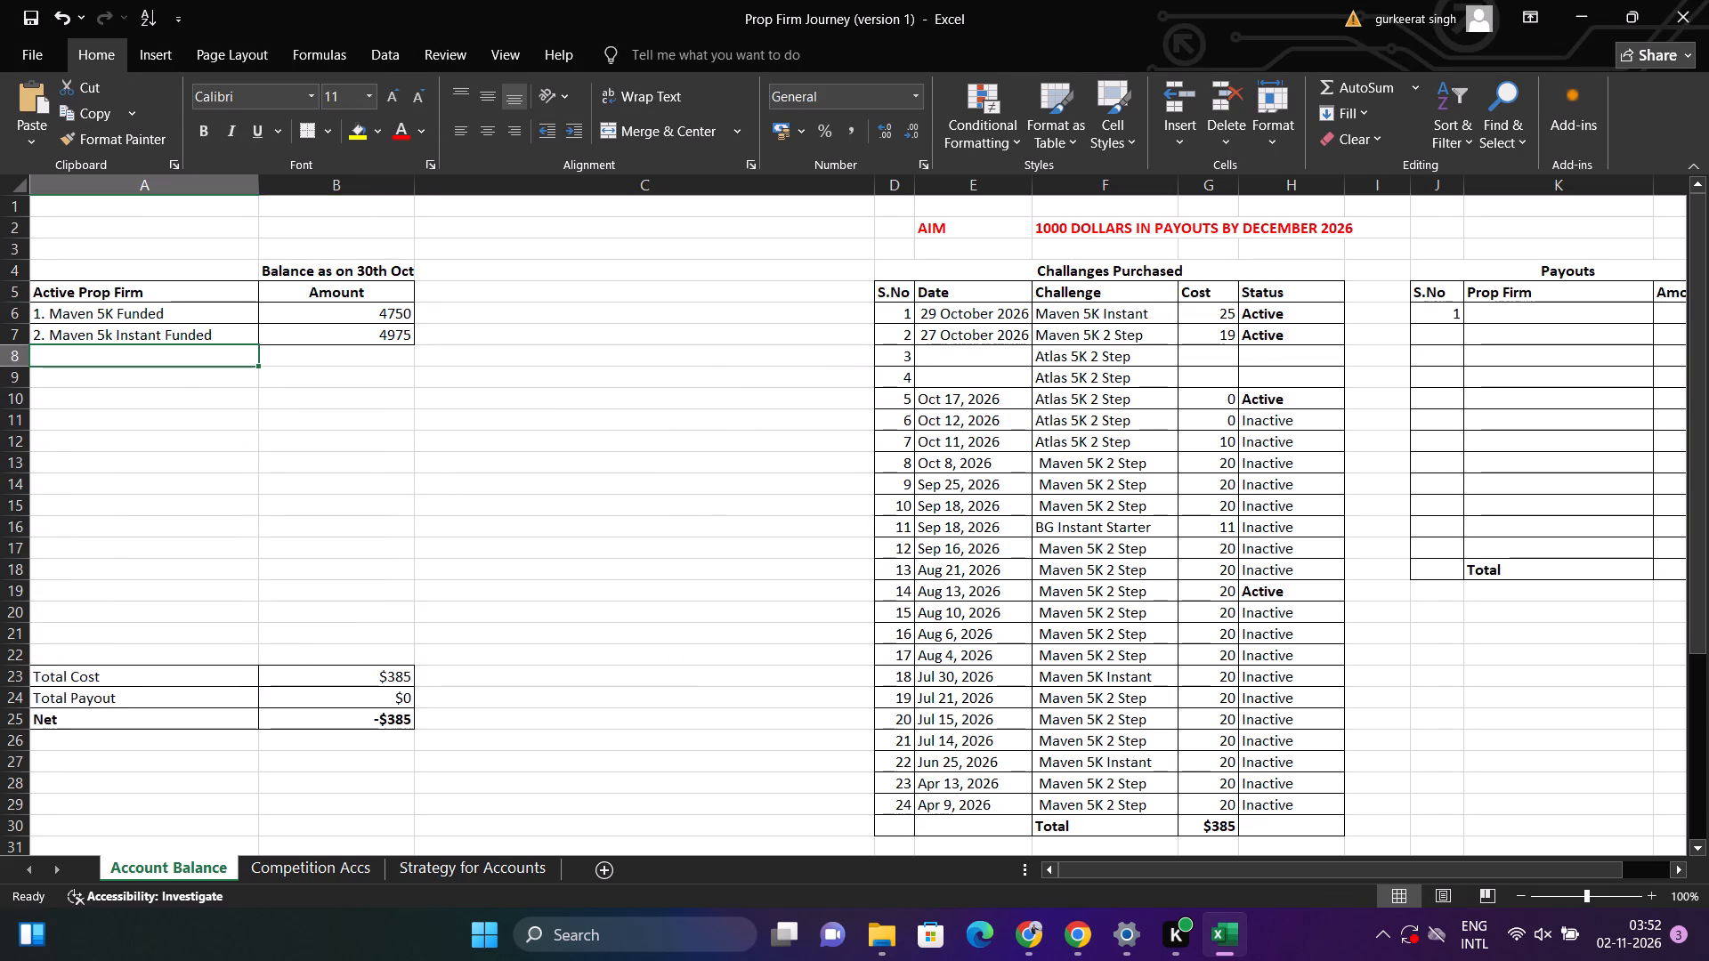
type("3.")
key("Return")
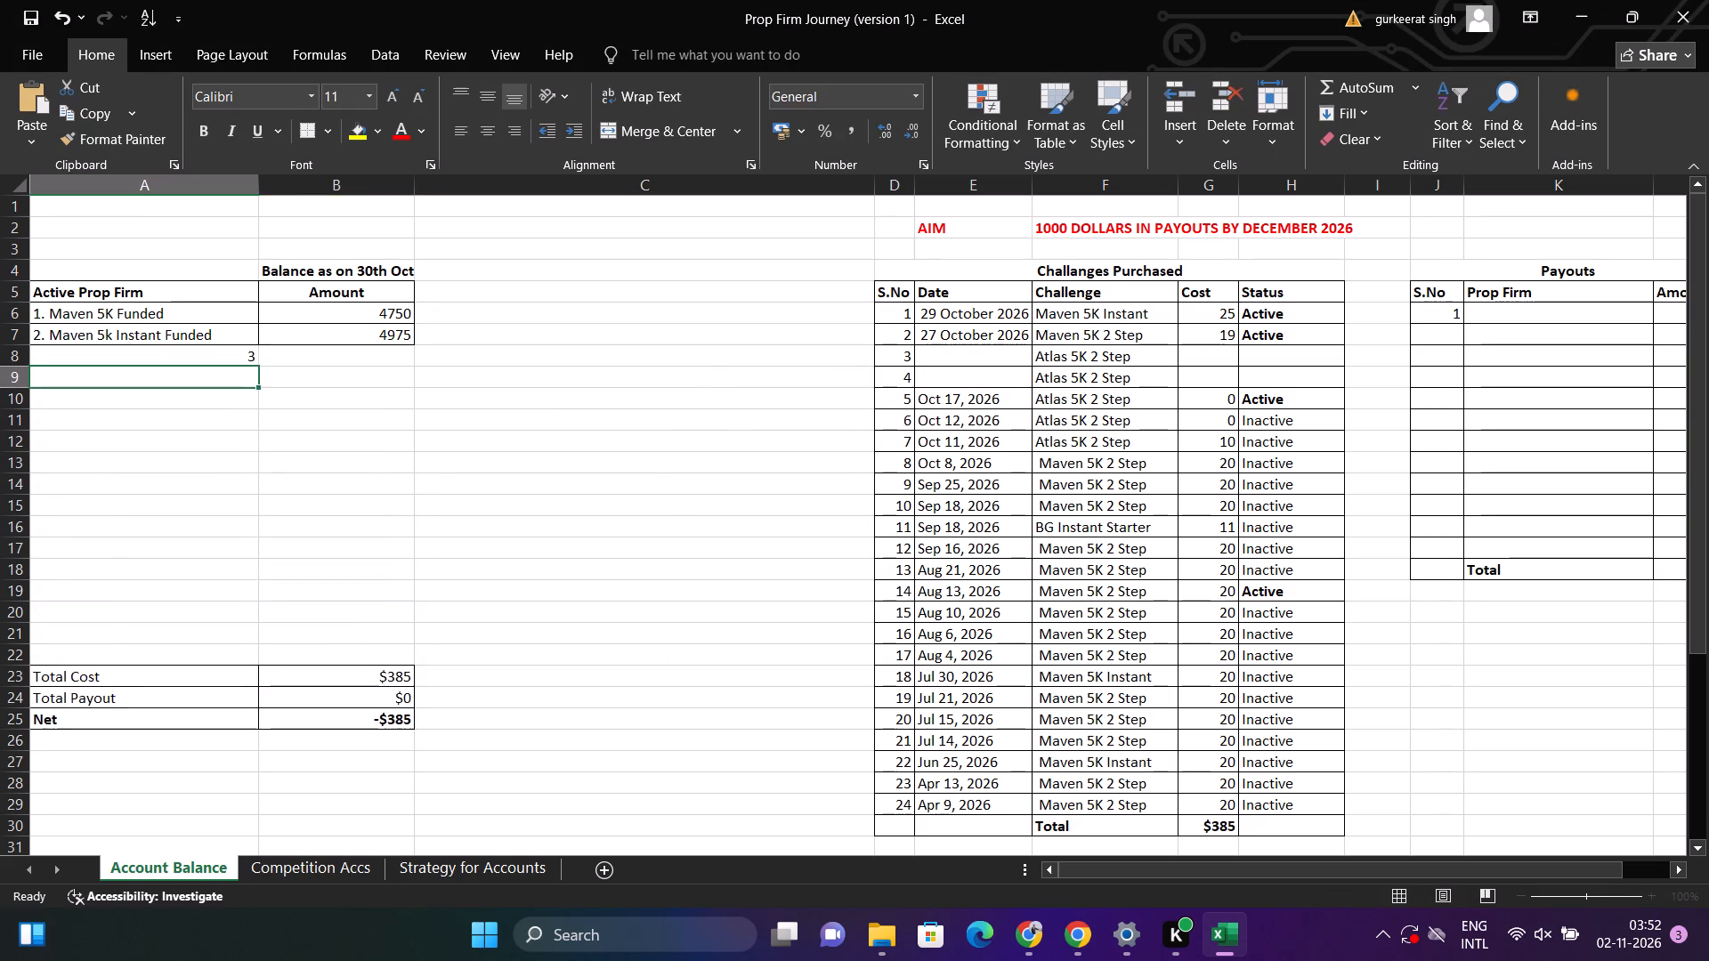
key("Up")
key("F2")
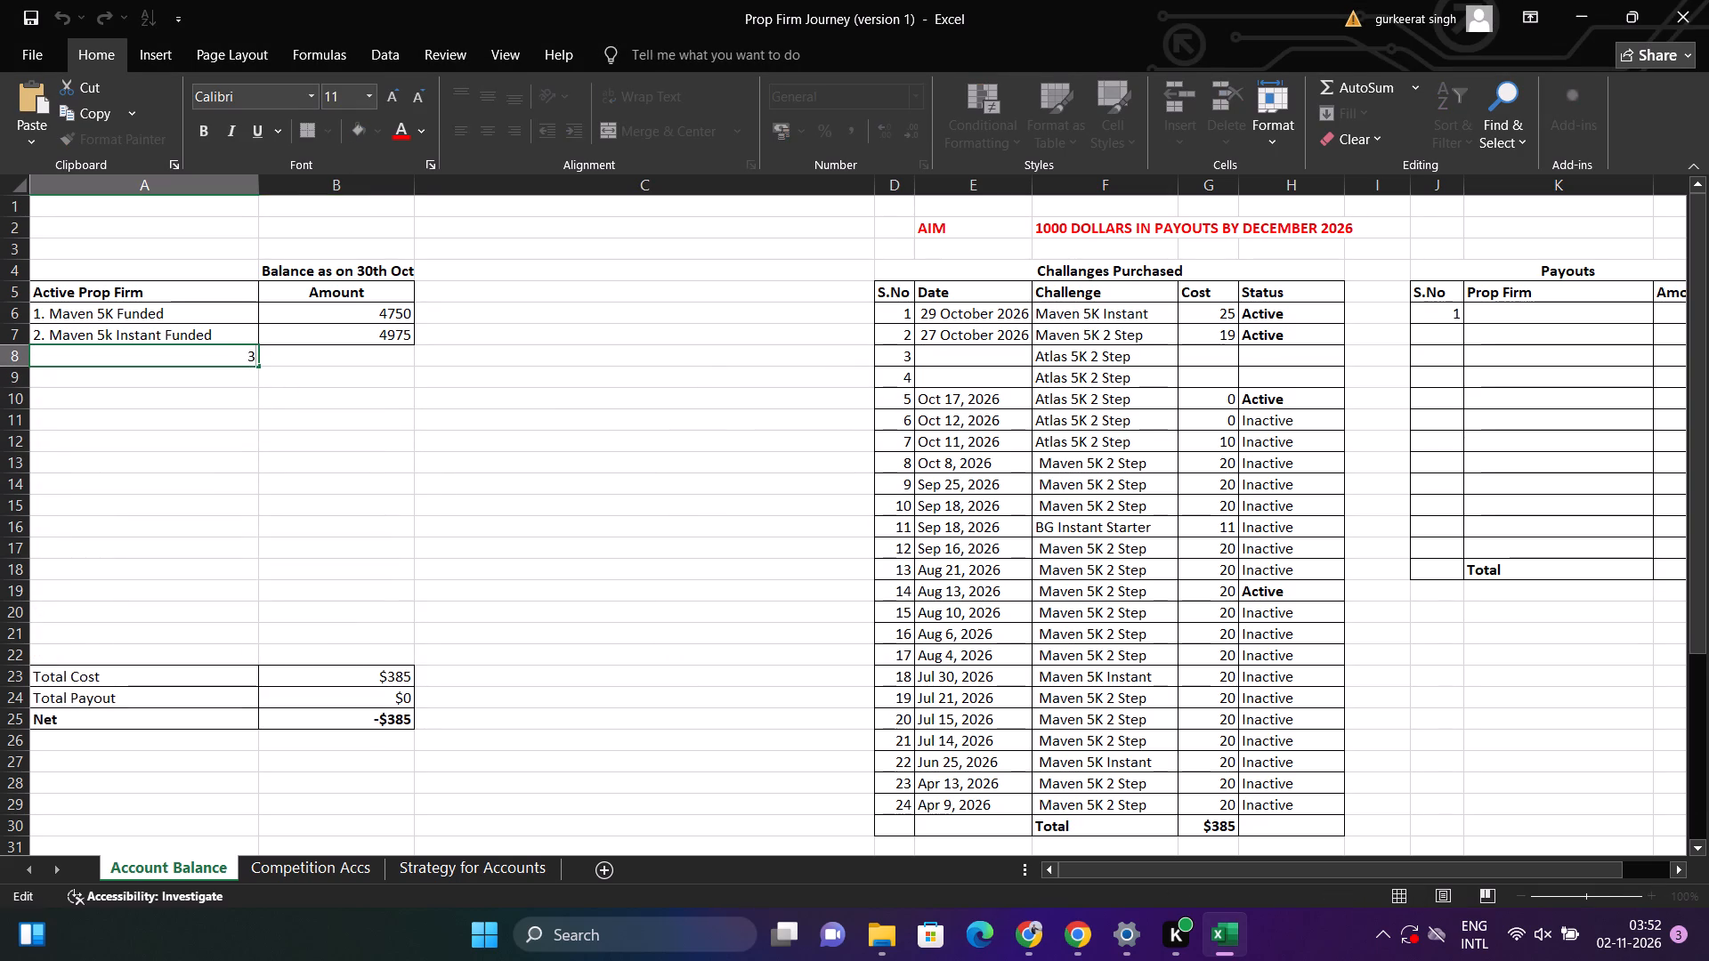
key("space")
key("grave")
key("Escape")
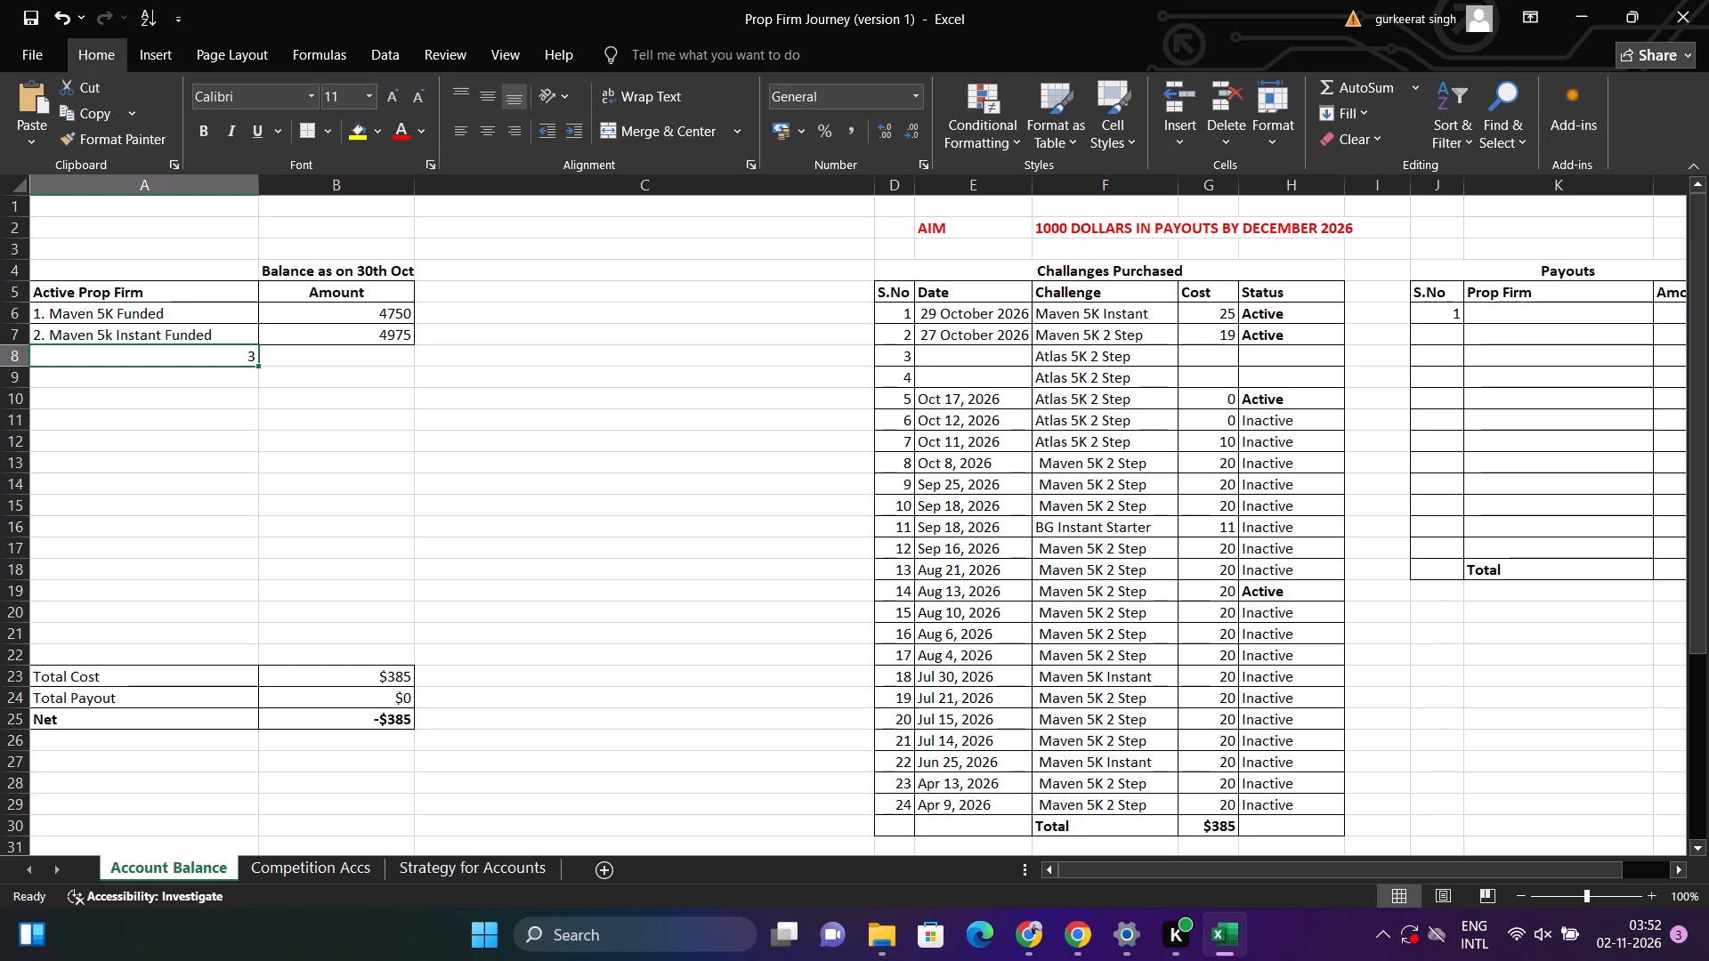
key("F2")
type(".")
key("space")
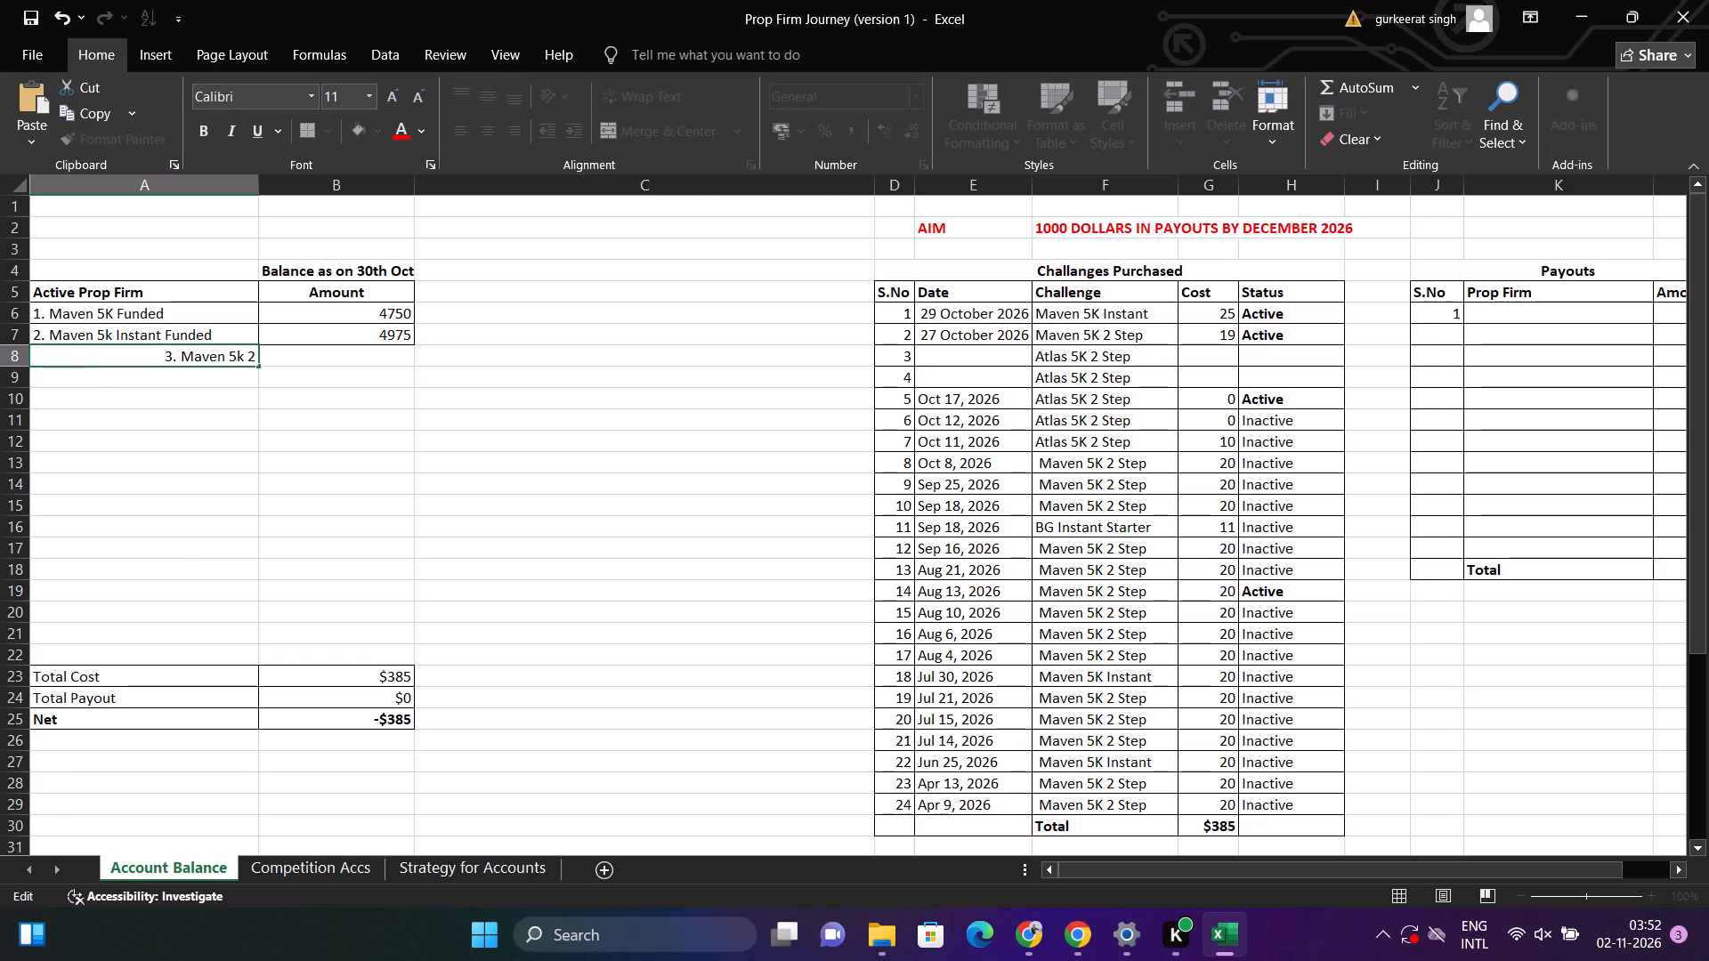
type("te")
key("p")
key("Return")
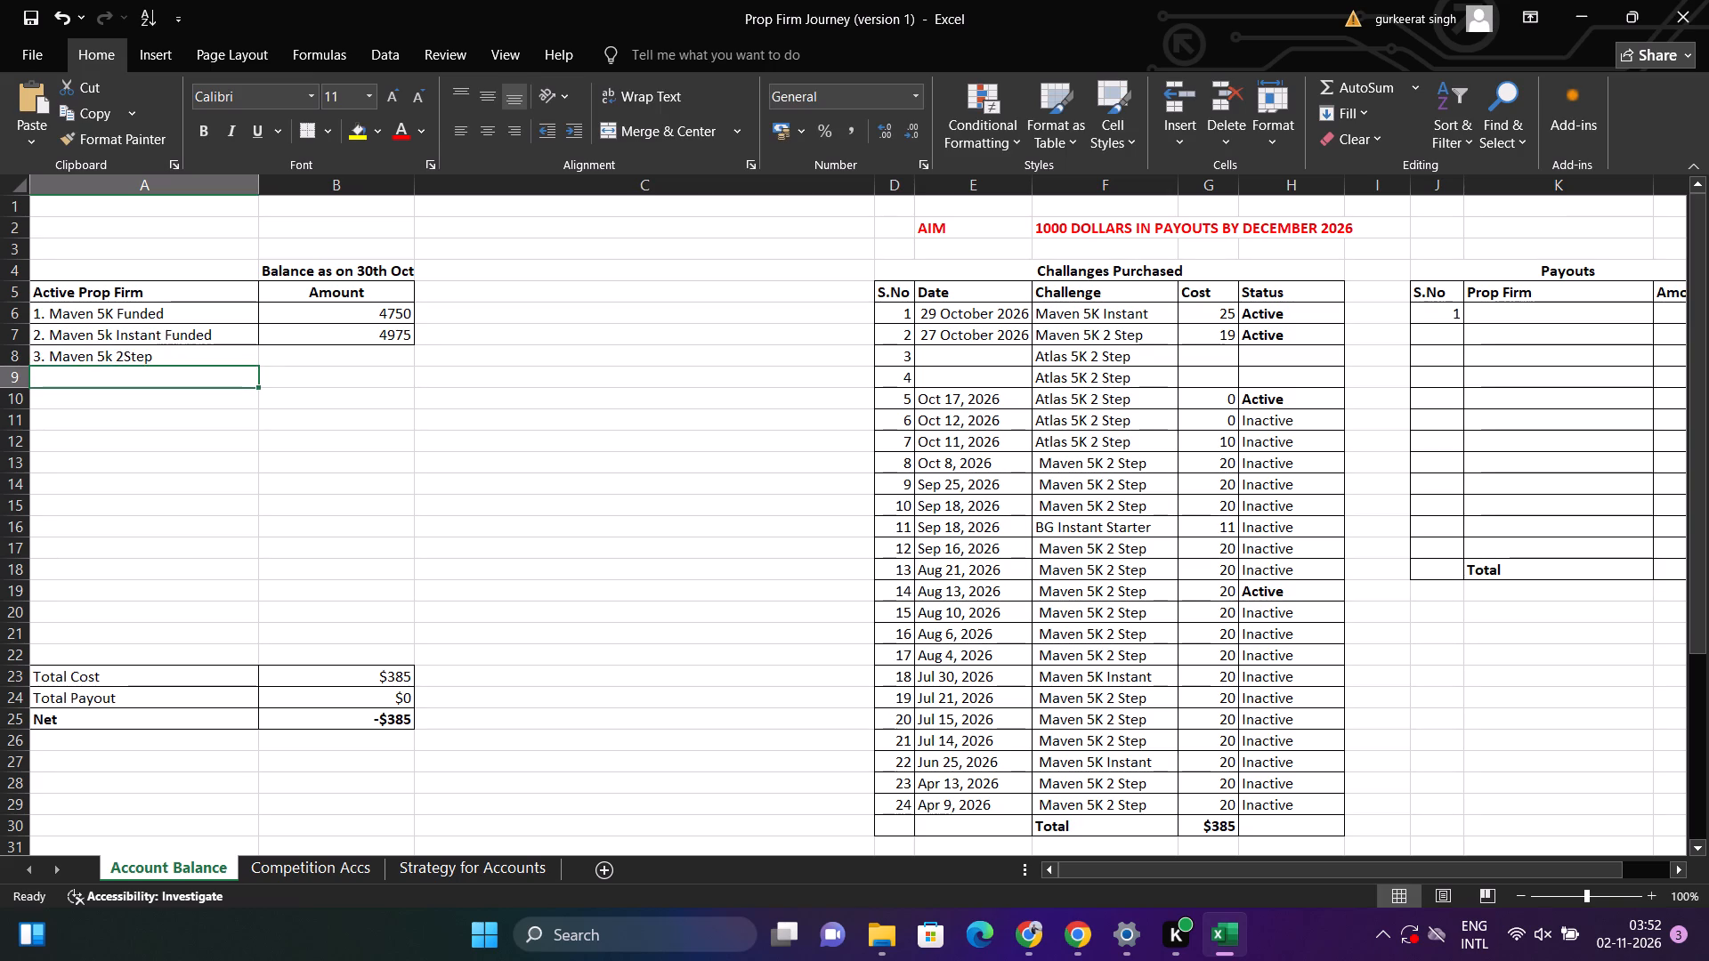
Apply all borders to the Active Prop Firm and Amount table, cells A5 to B8.
key("Up")
key("shift+Right")
key("shift+Right")
key("shift+Left")
key("shift+Up")
key("shift+Up")
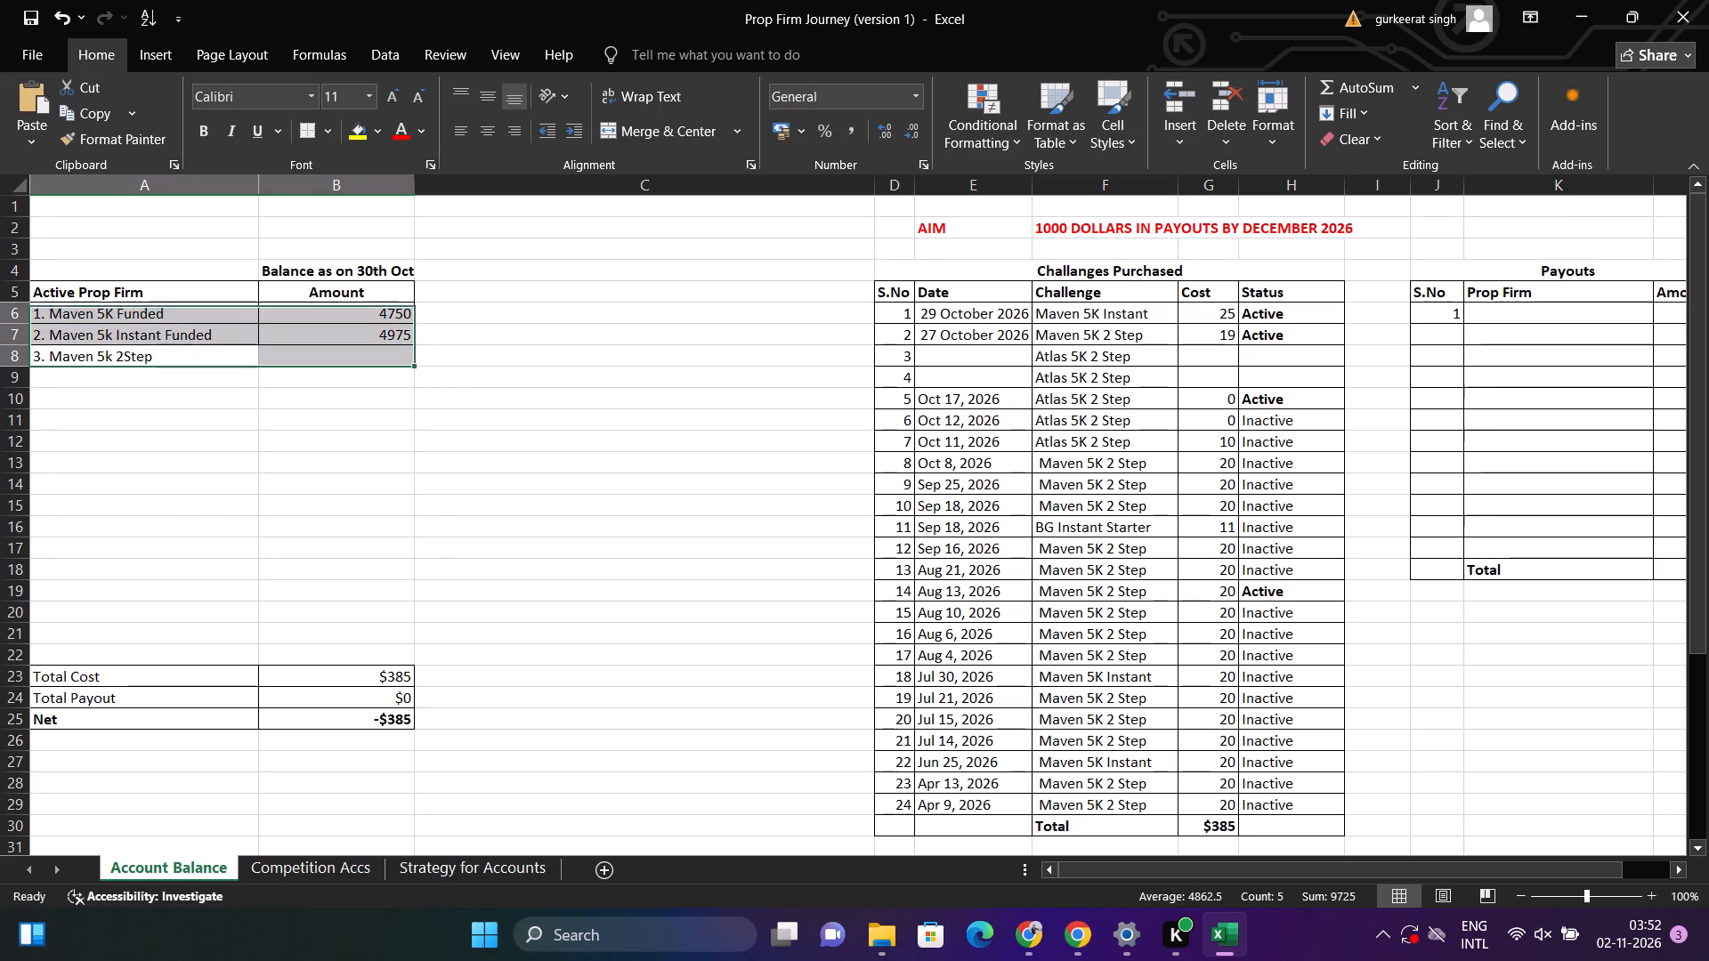
key("shift+Up")
key("alt+h")
type("a`")
key("Escape")
key("Escape")
type("hba")
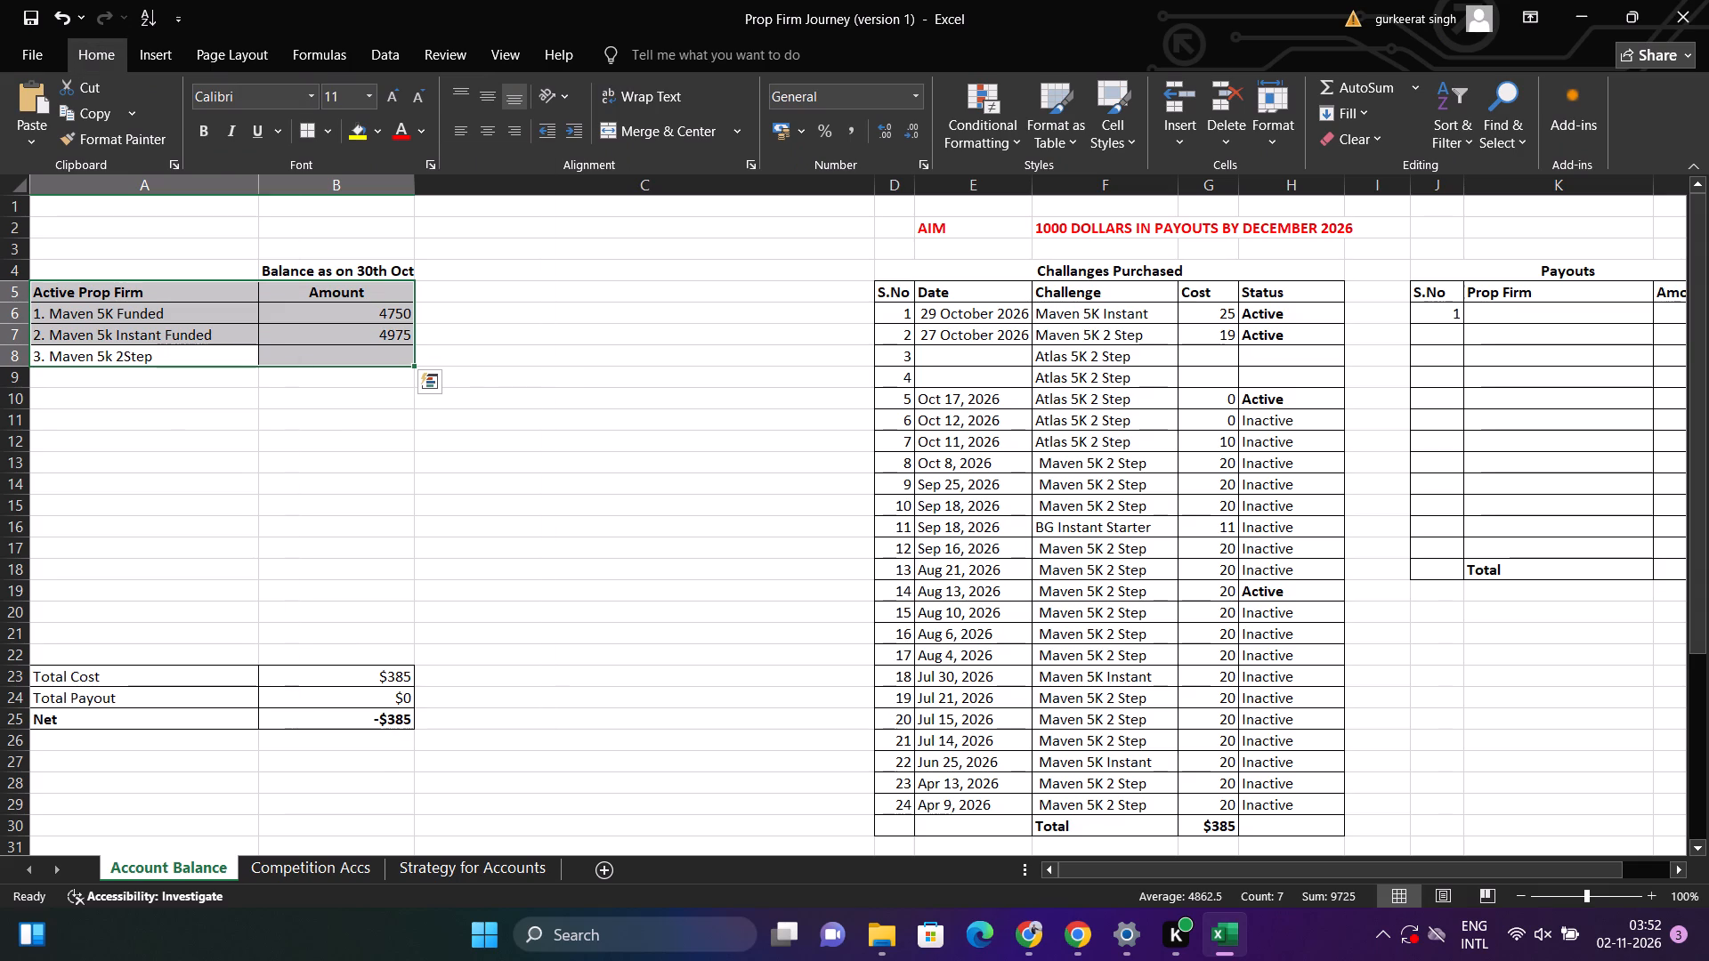
Change the day in the balance heading in cell B4 to 2nd.
key("Up")
key("Up")
key("Up")
key("Up")
key("Right")
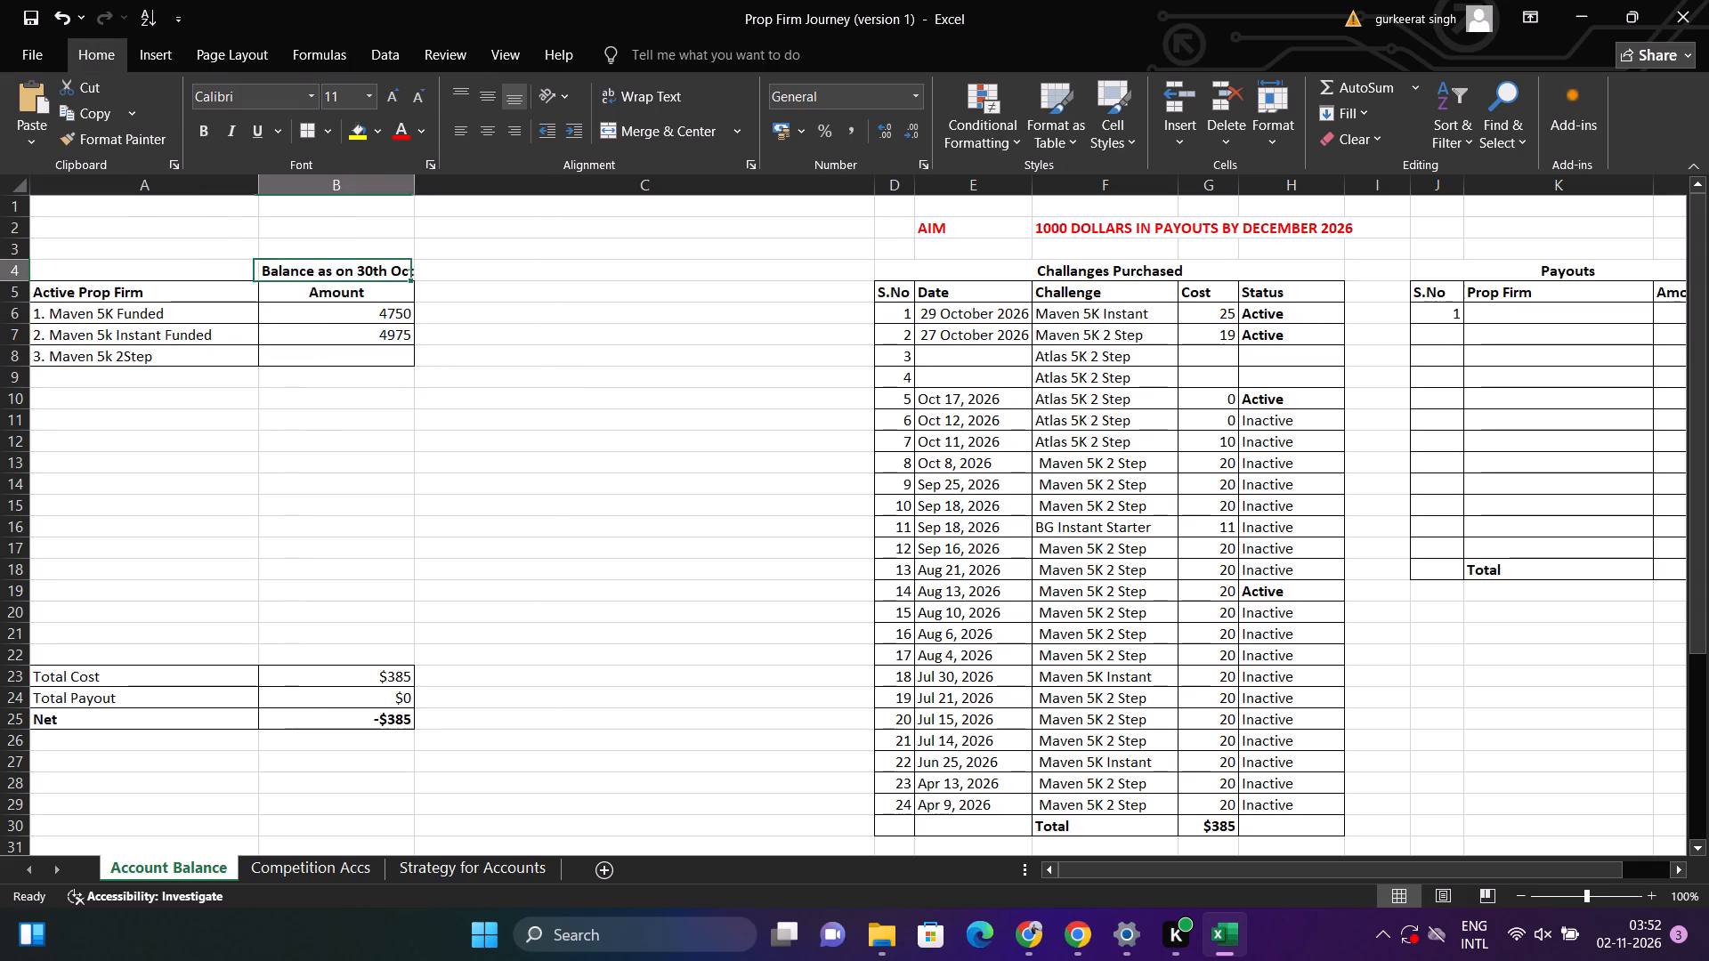
key("F2")
key("Left")
key("Left")
key("Left")
key("Left")
key("Left")
key("Left")
key("Left")
key("Right")
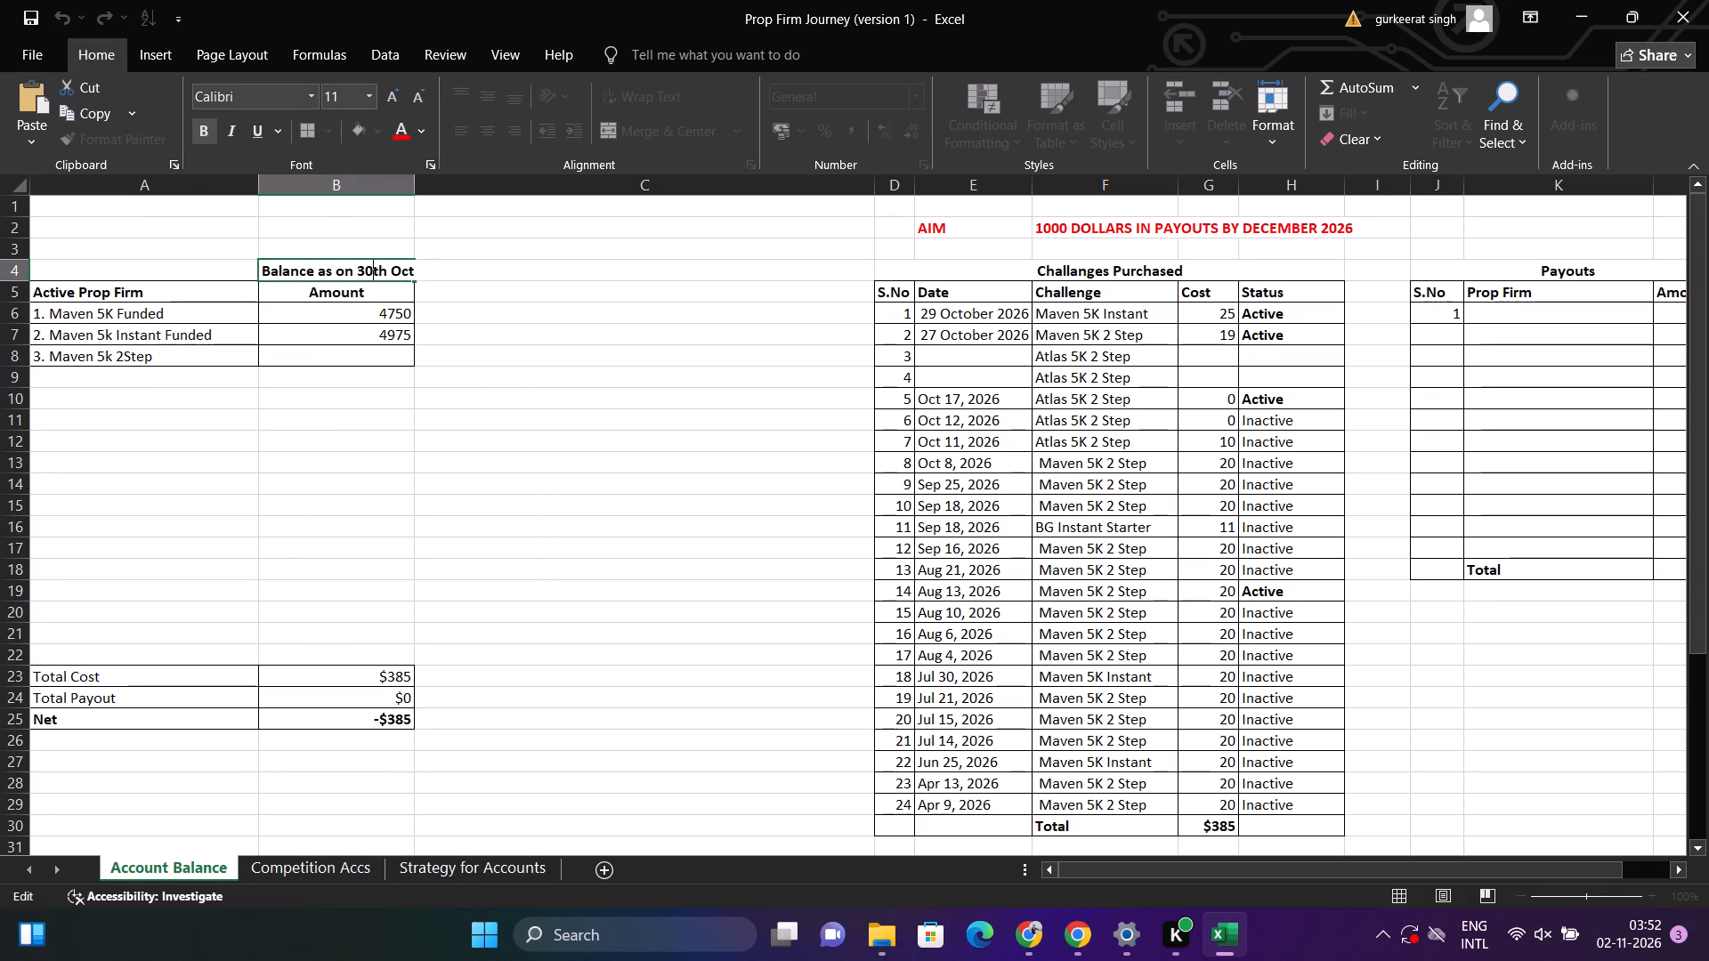
key("Right")
key("Right")
key("Right")
key("Left")
key("BackSpace")
key("BackSpace")
key("BackSpace")
key("BackSpace")
type("2nd")
key("Return")
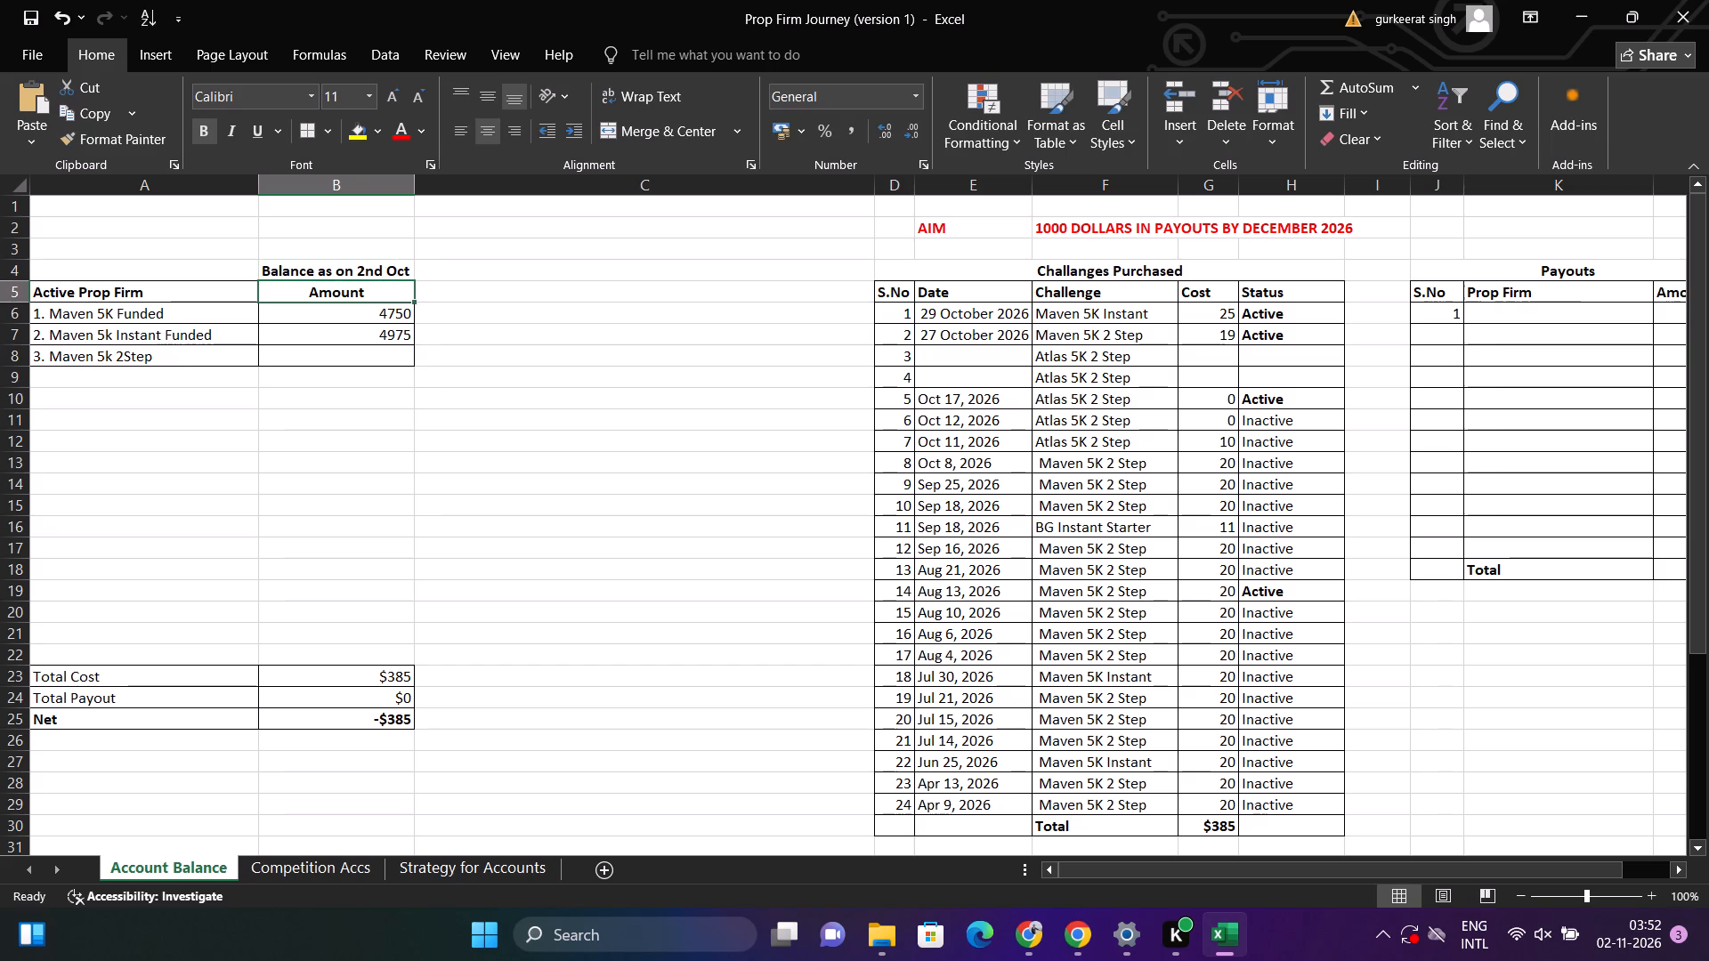
Change the month in the balance heading so it reads "Balance as on 2nd Nov".
key("Up")
key("F2")
key("BackSpace")
key("BackSpace")
key("BackSpace")
key("n")
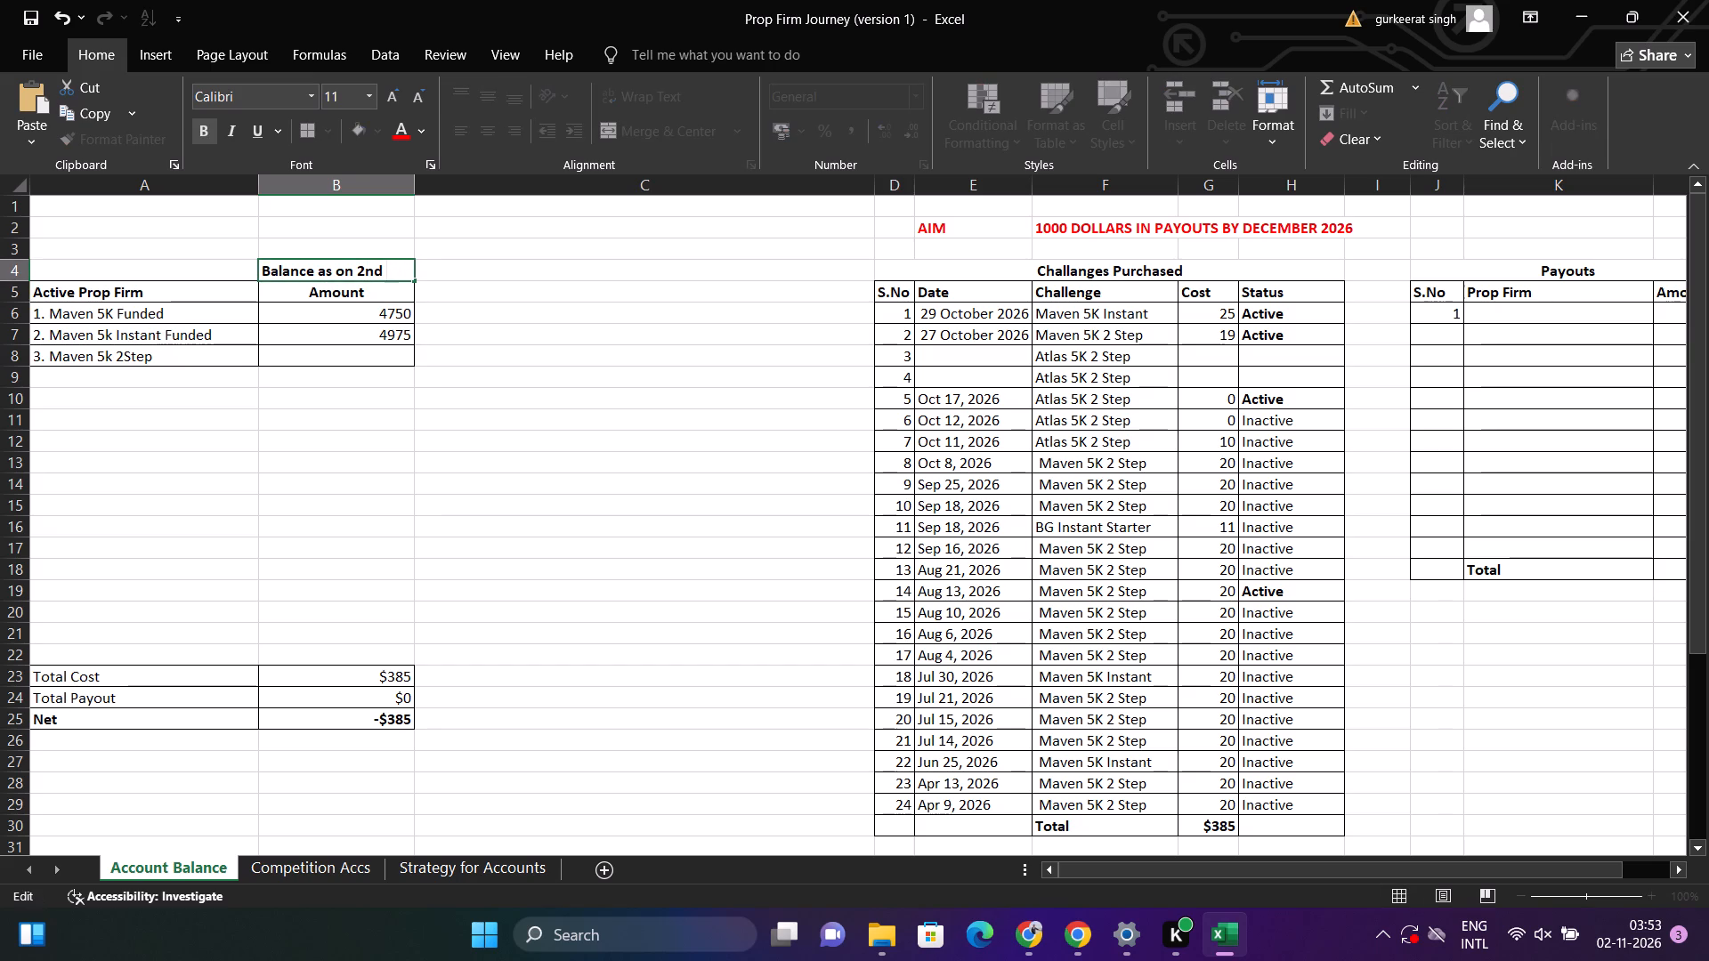
key("Return")
Autofit the width of column B to the balance heading.
key("Up")
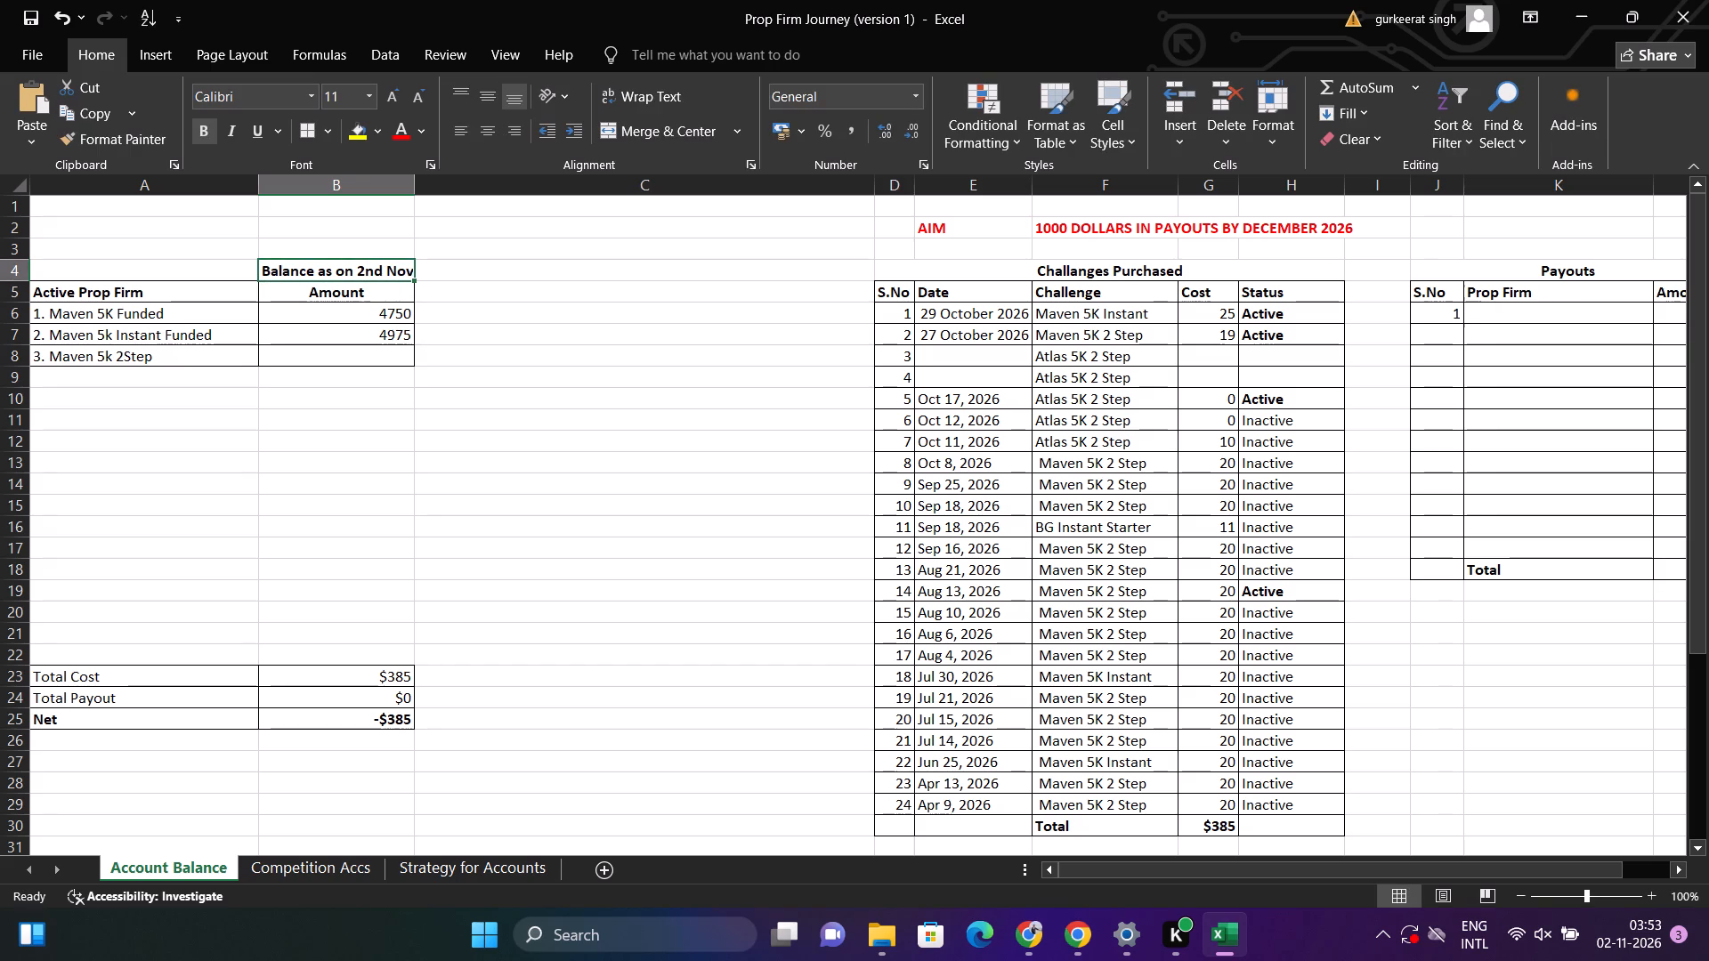
type("hoi")
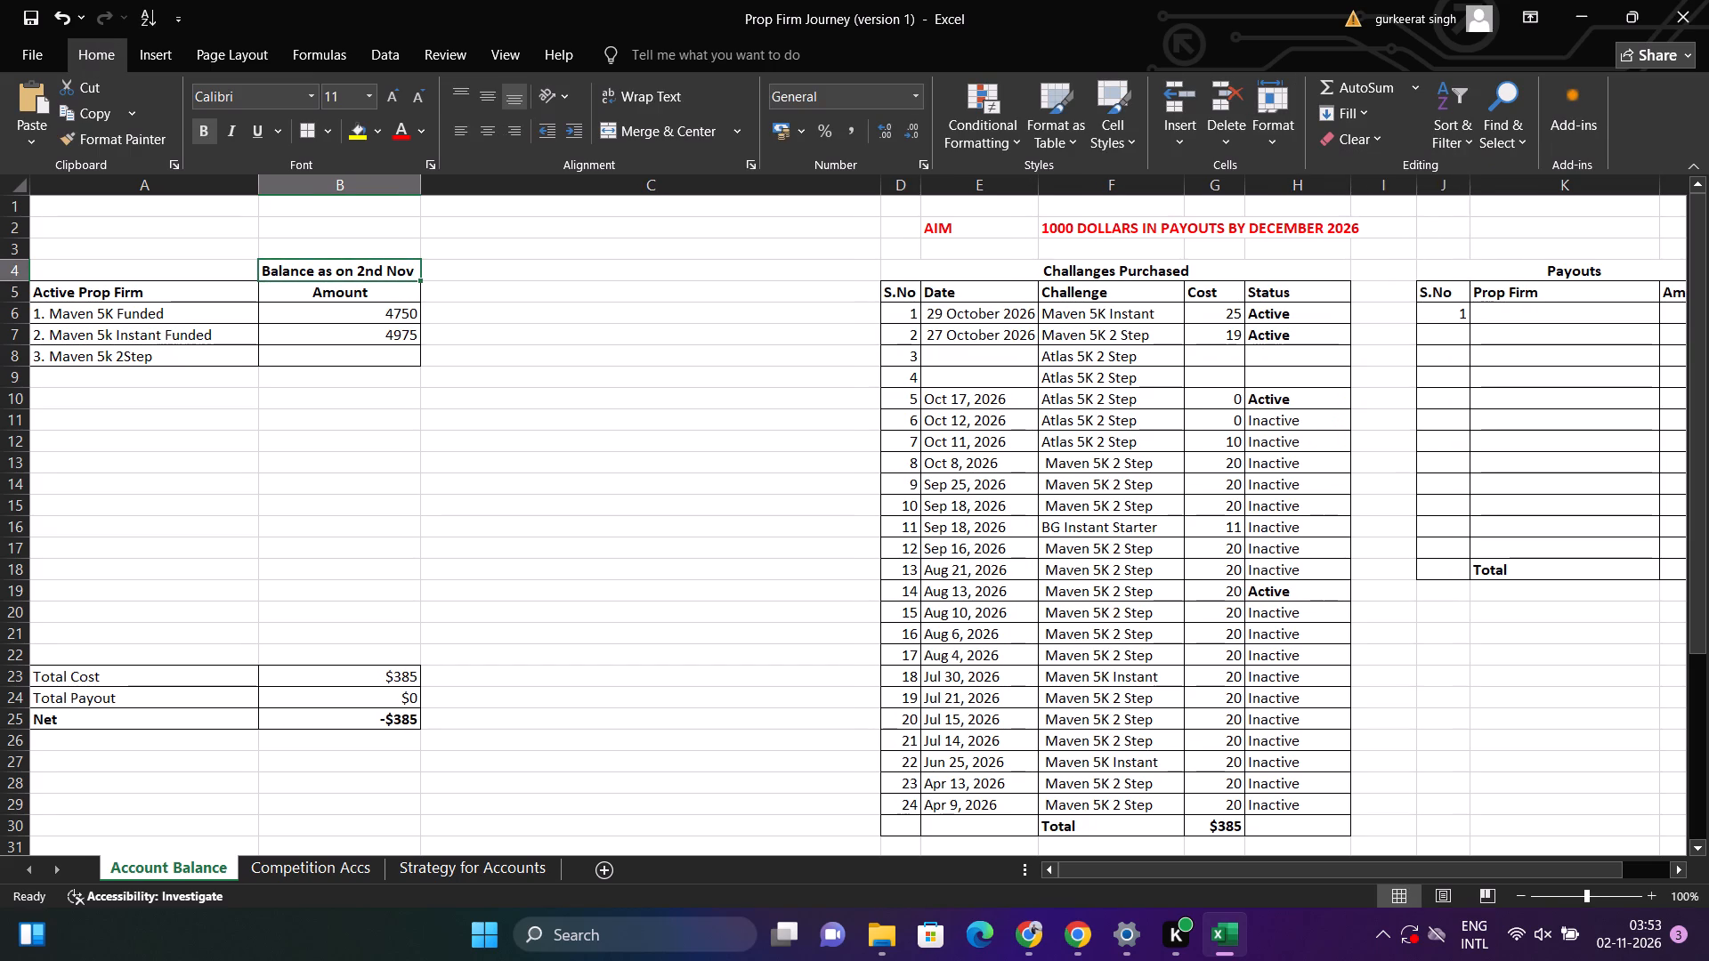
Open the Monthly Expense Working (version 1) workbook from the My Journal folder on the desktop.
key("super+d")
key("Left")
key("Up")
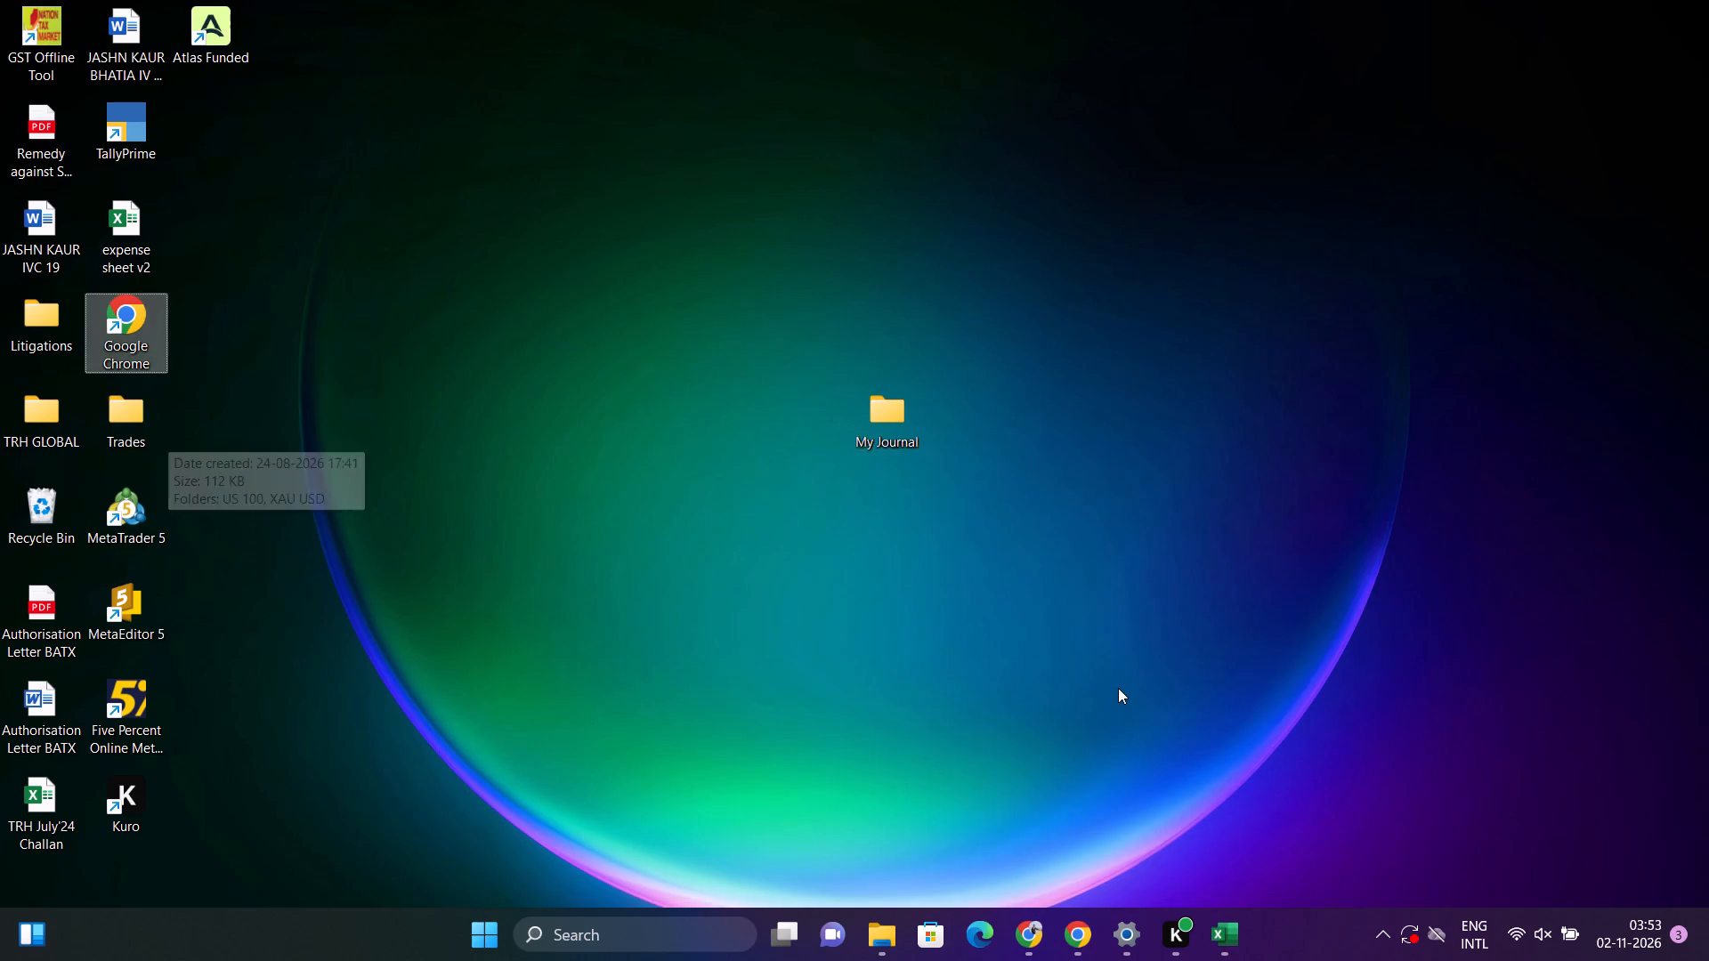
key("Down")
key("Right")
key("Right")
key("Left")
key("Left")
key("Right")
key("Right")
key("Return")
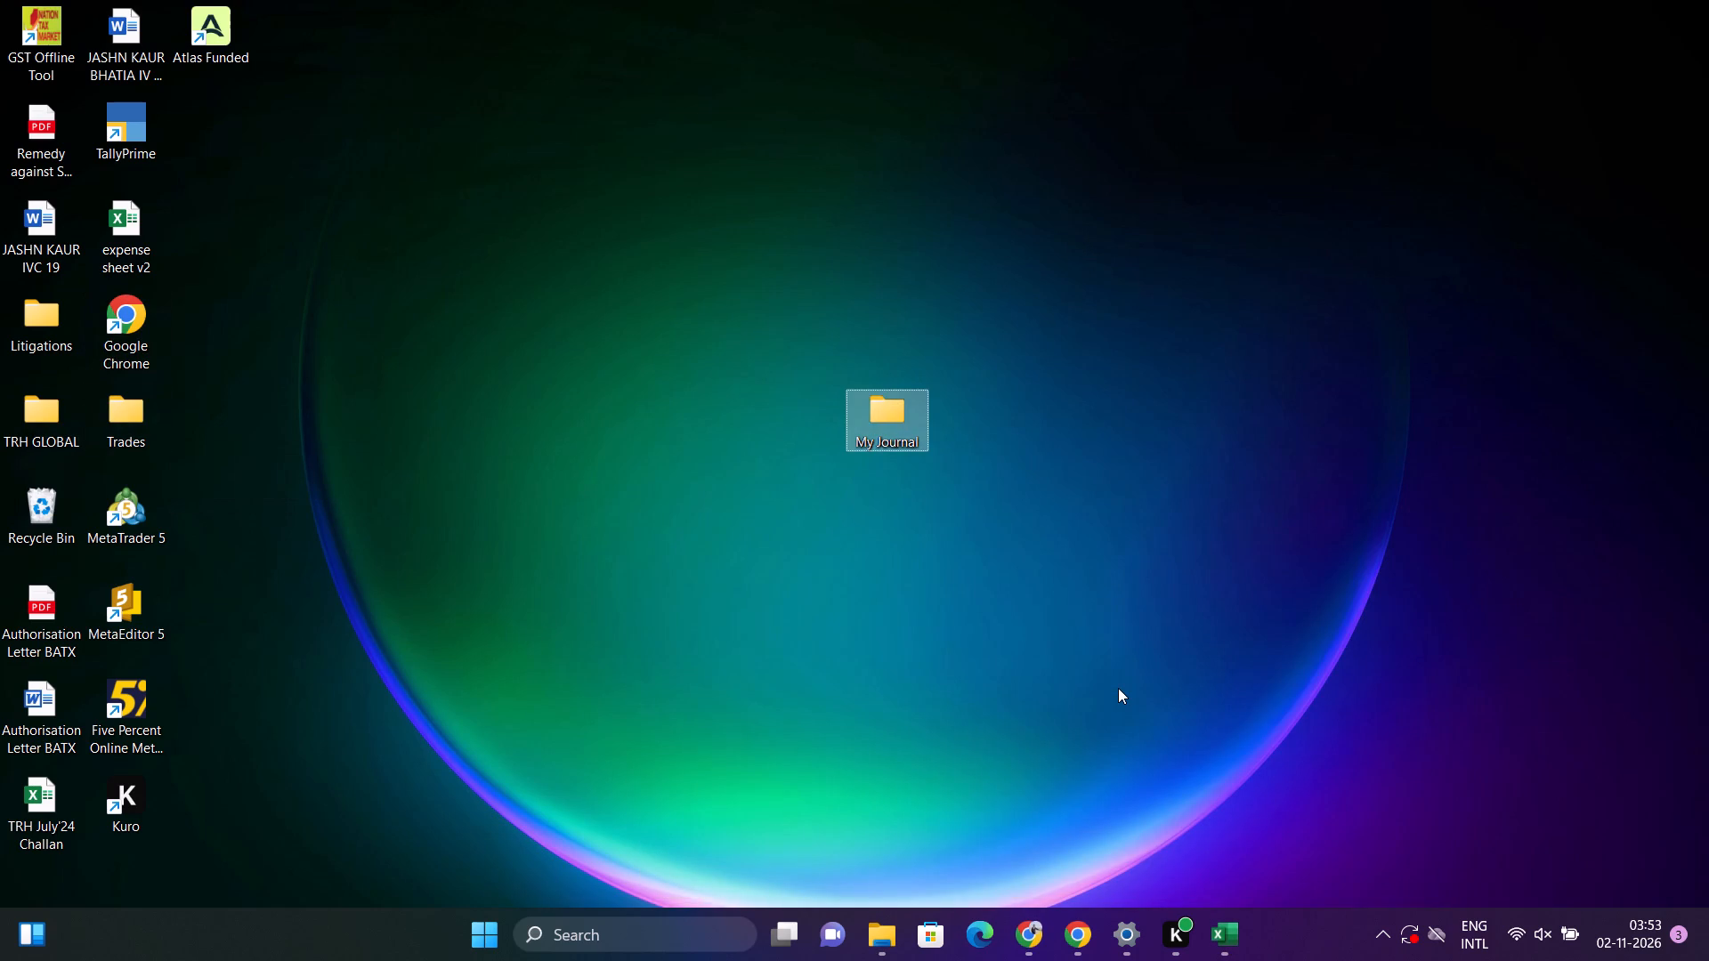
key("super+Up")
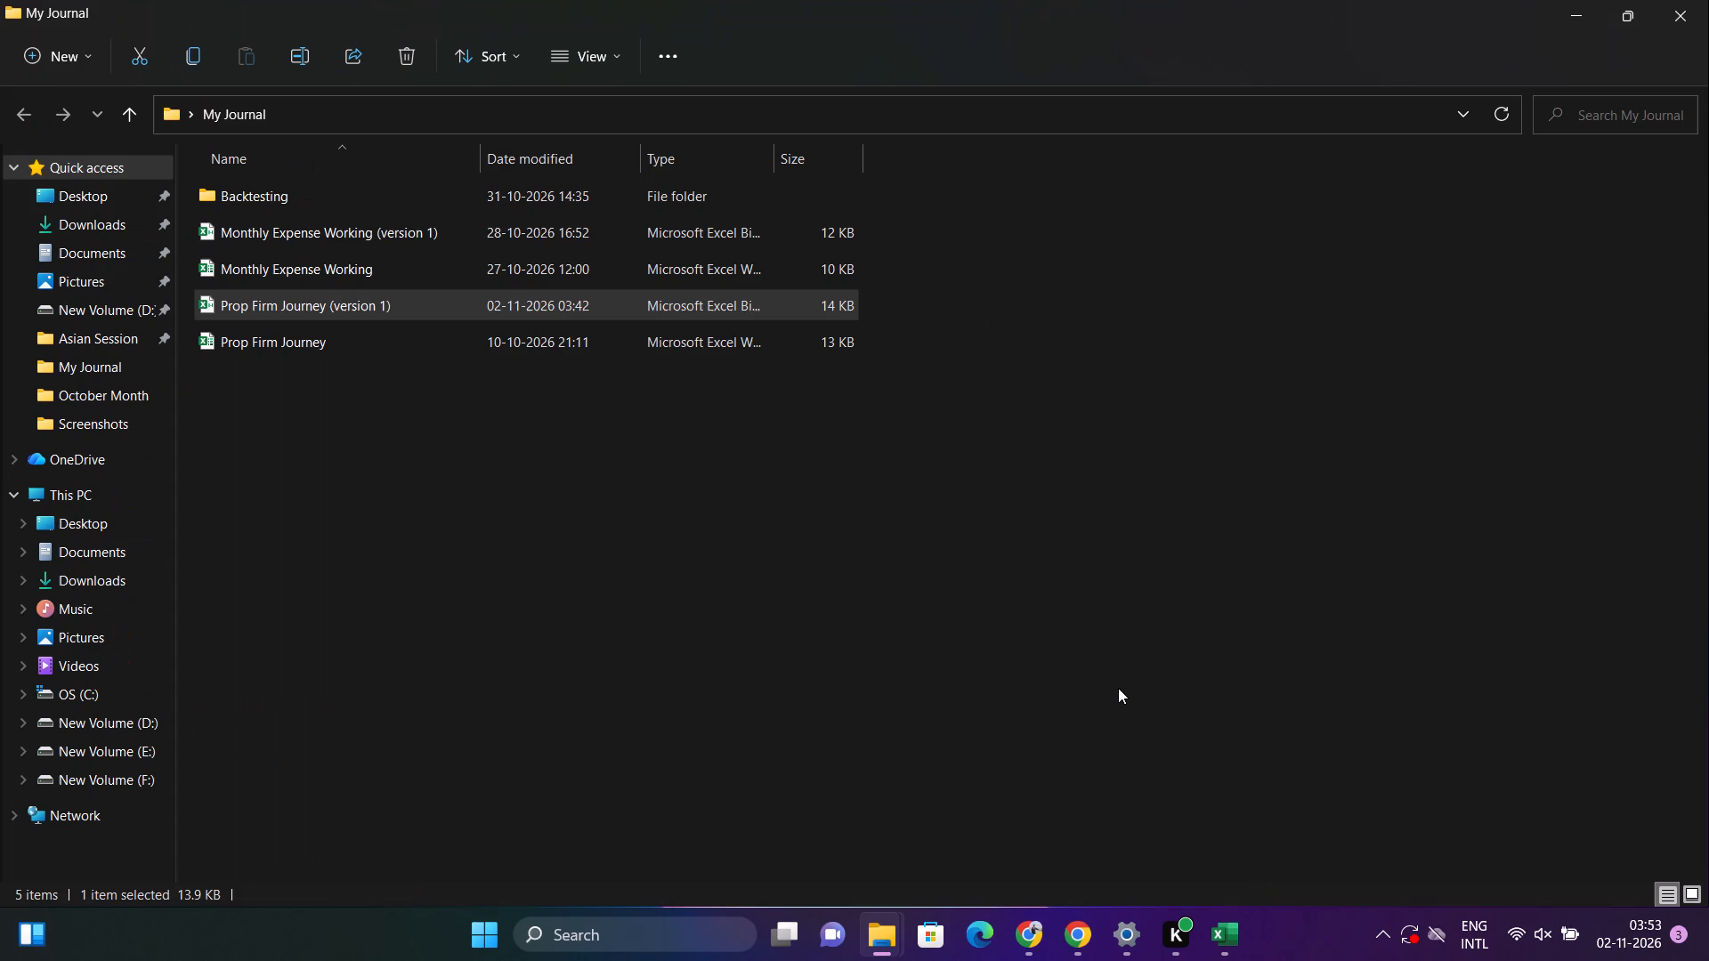
key("Down")
key("Up")
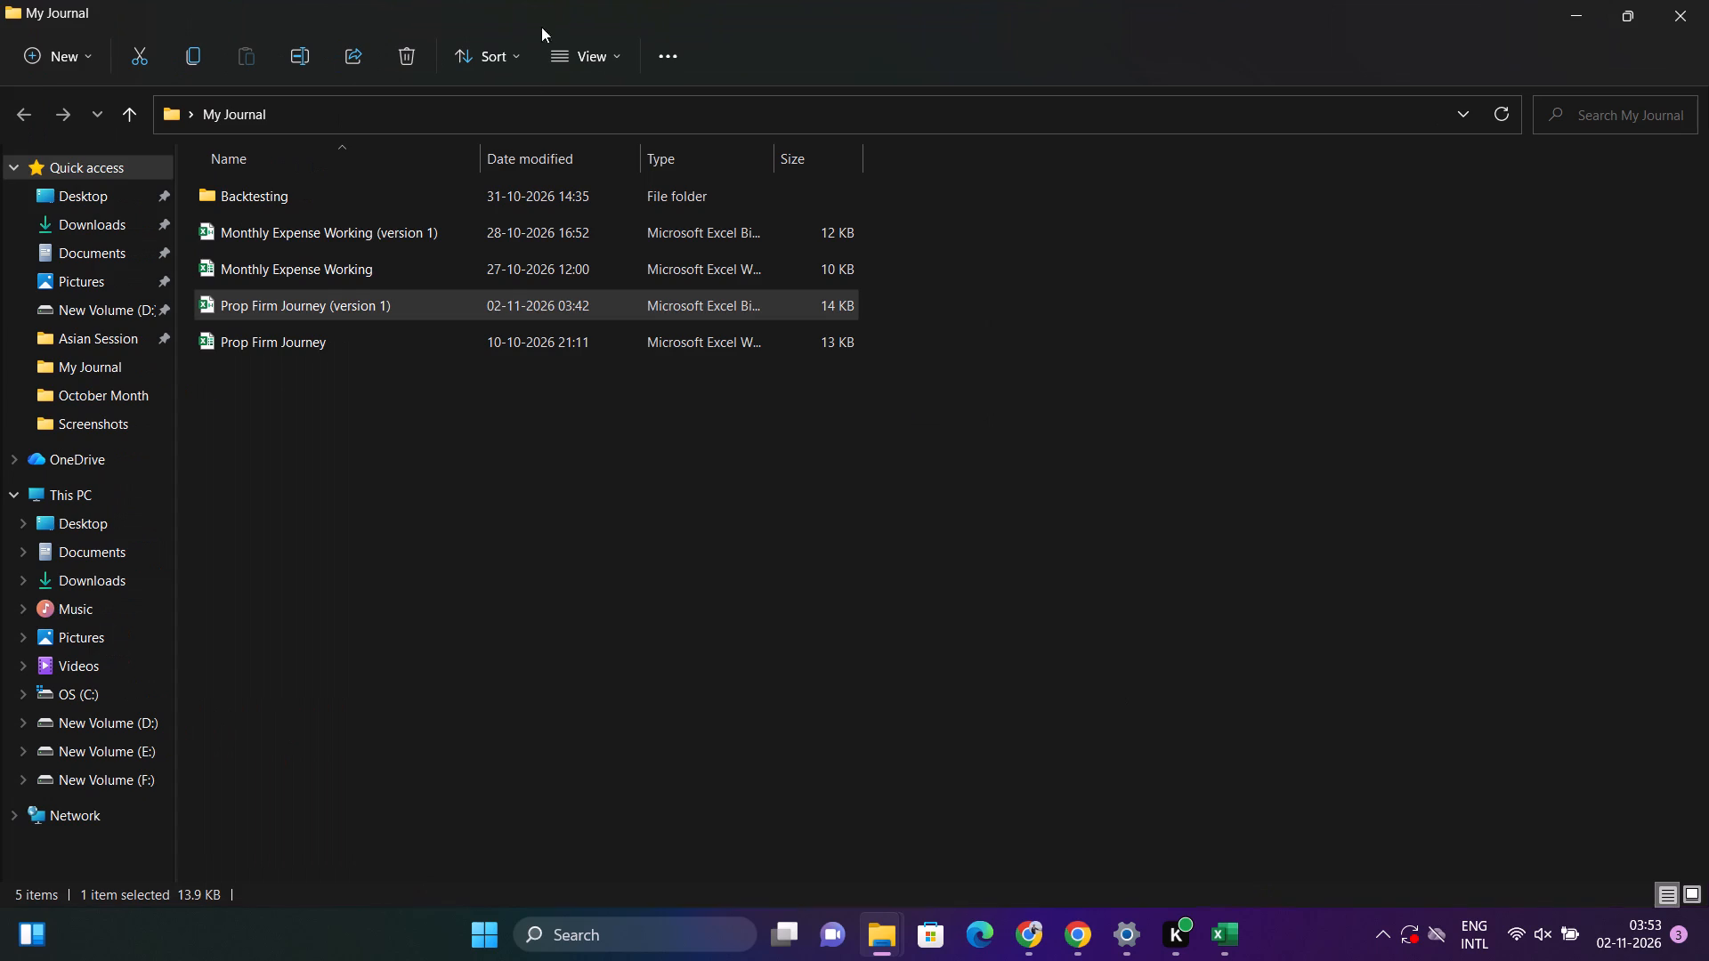
double_click(458, 223)
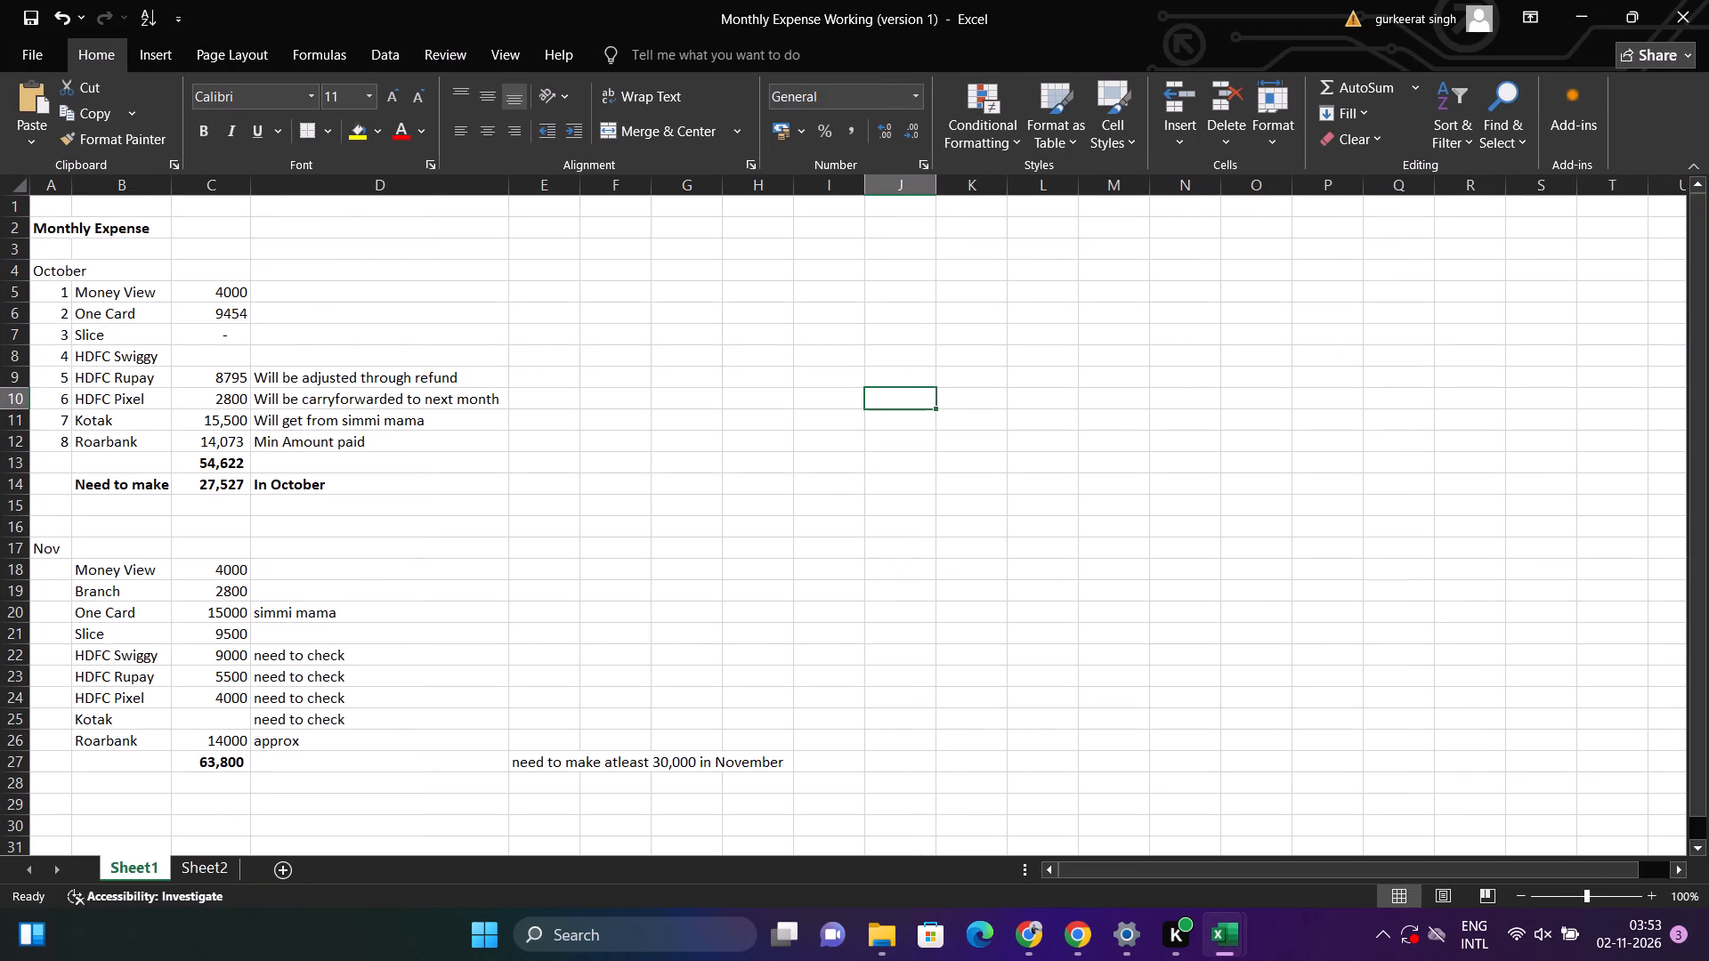
Examine the monthly expenses on Sheet1 and the per-person expense, receipt and payment lists on Sheet2.
scroll(427, 543, "down", 3)
left_click(212, 874)
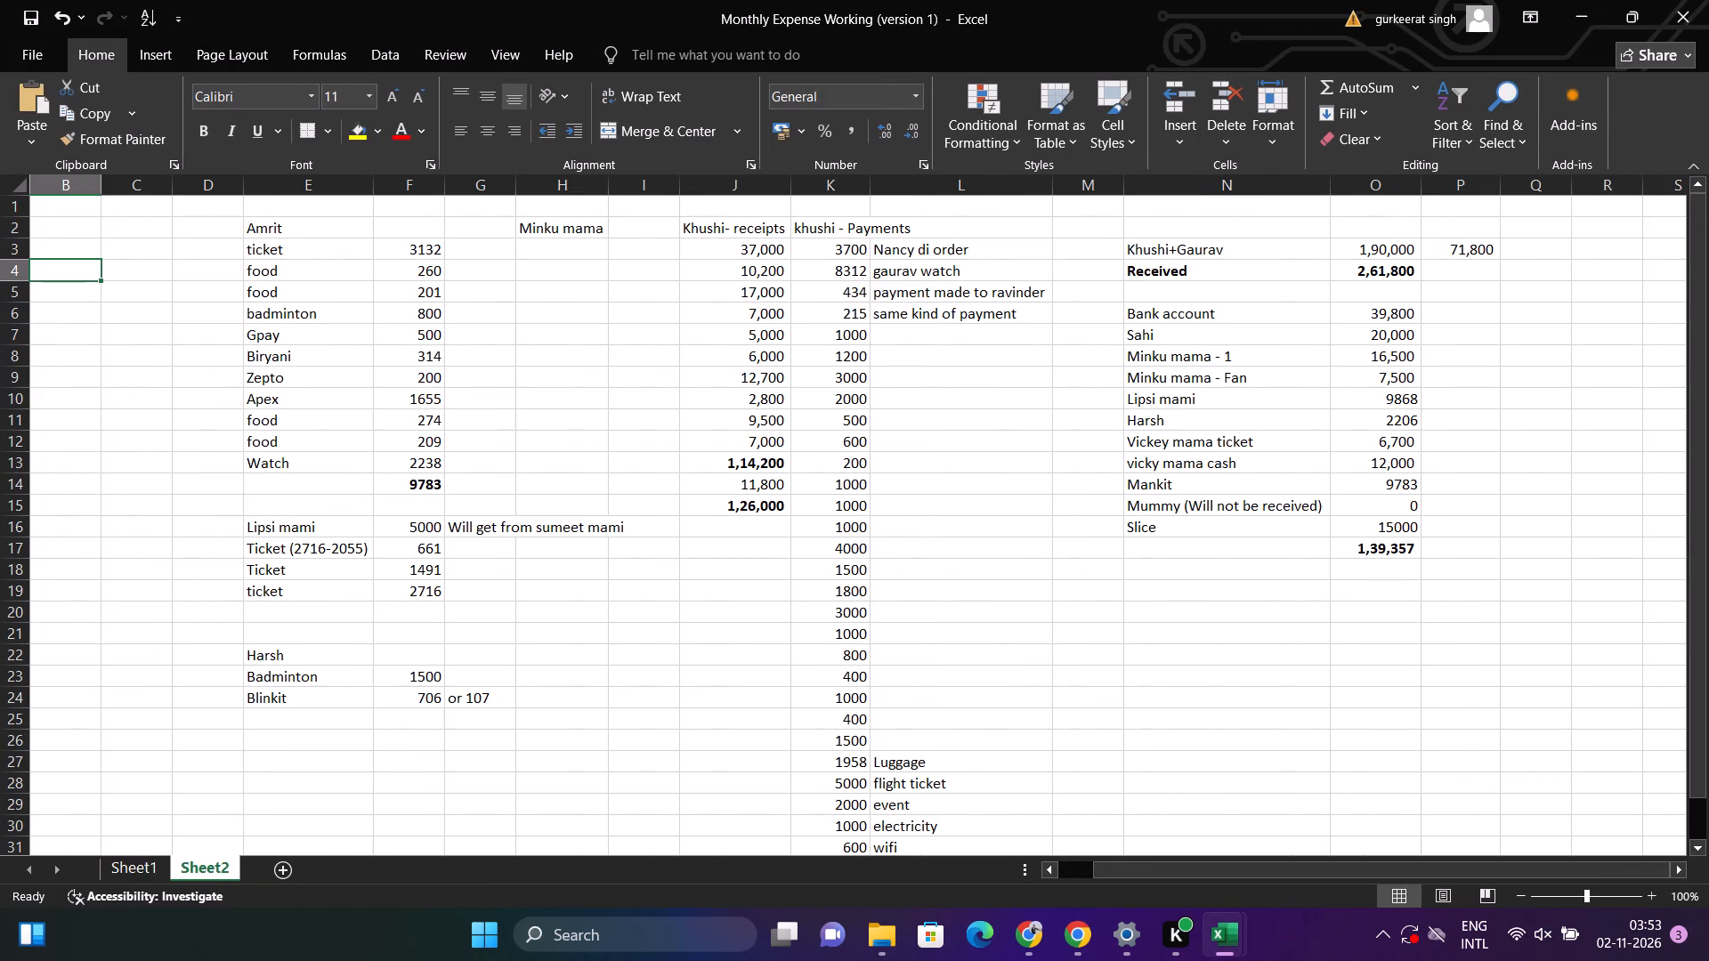
key("Left")
key("Right")
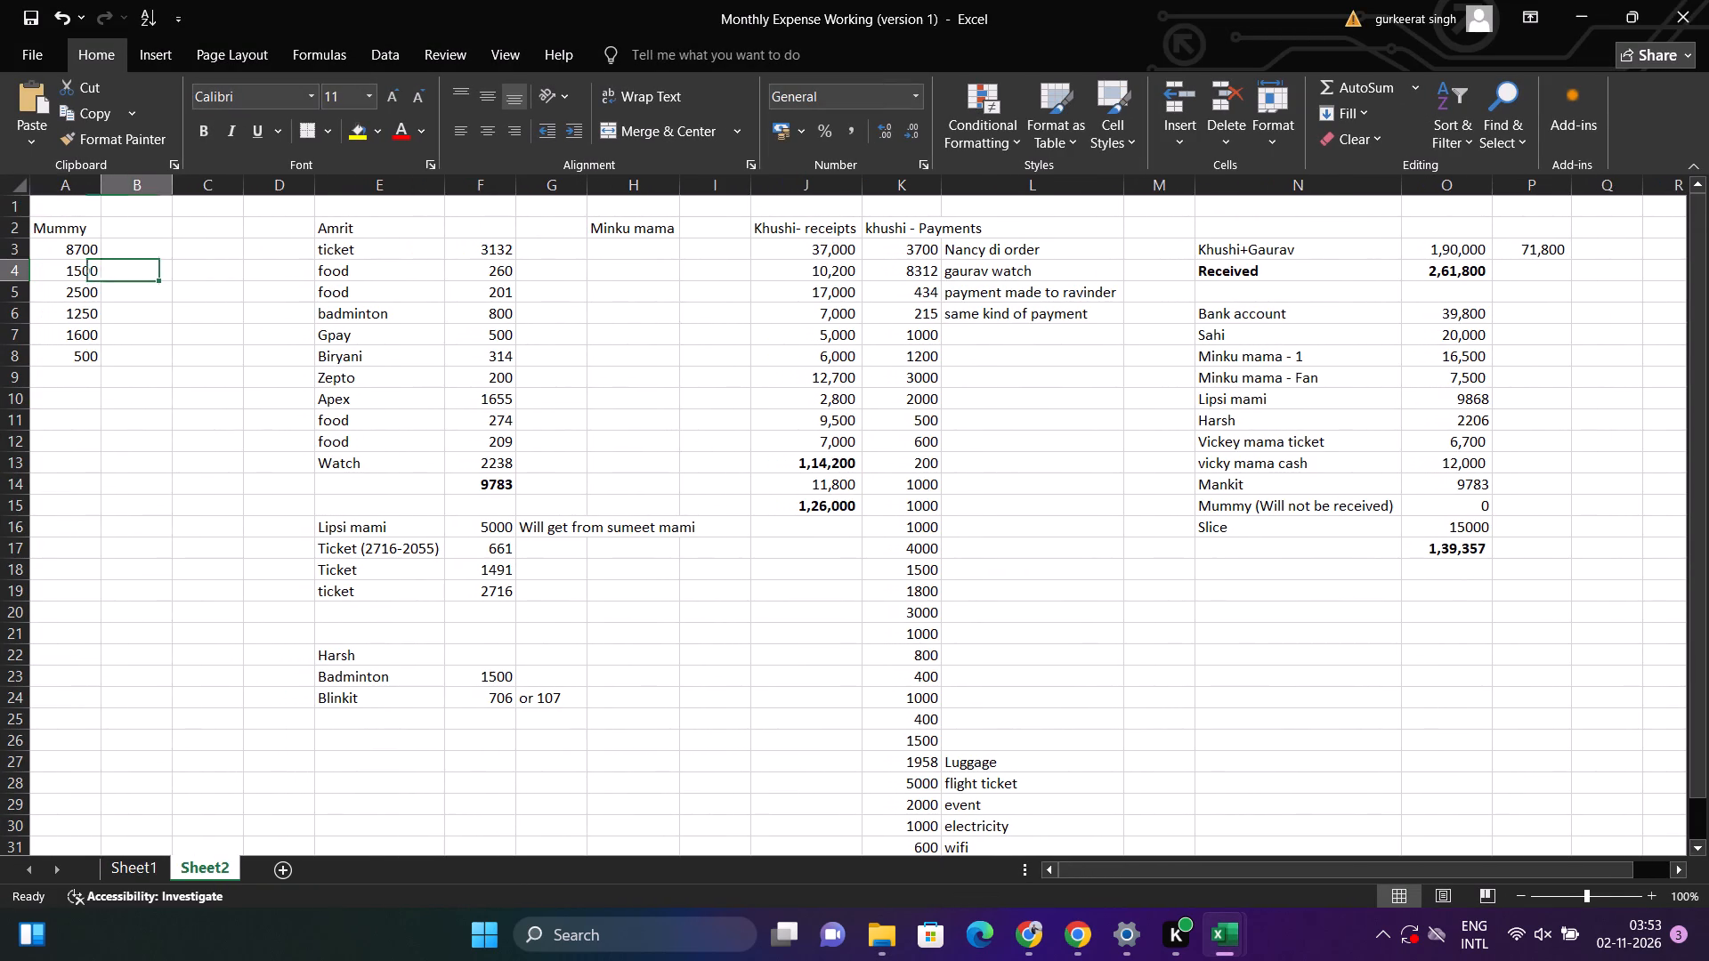
key("Left")
key("Left")
key("Down")
key("Right")
key("Right")
key("Right")
key("Right")
key("Right")
key("Right")
key("Right")
key("Down")
key("Down")
key("Down")
key("Down")
key("Down")
key("Down")
key("Down")
key("Down")
key("Down")
key("Down")
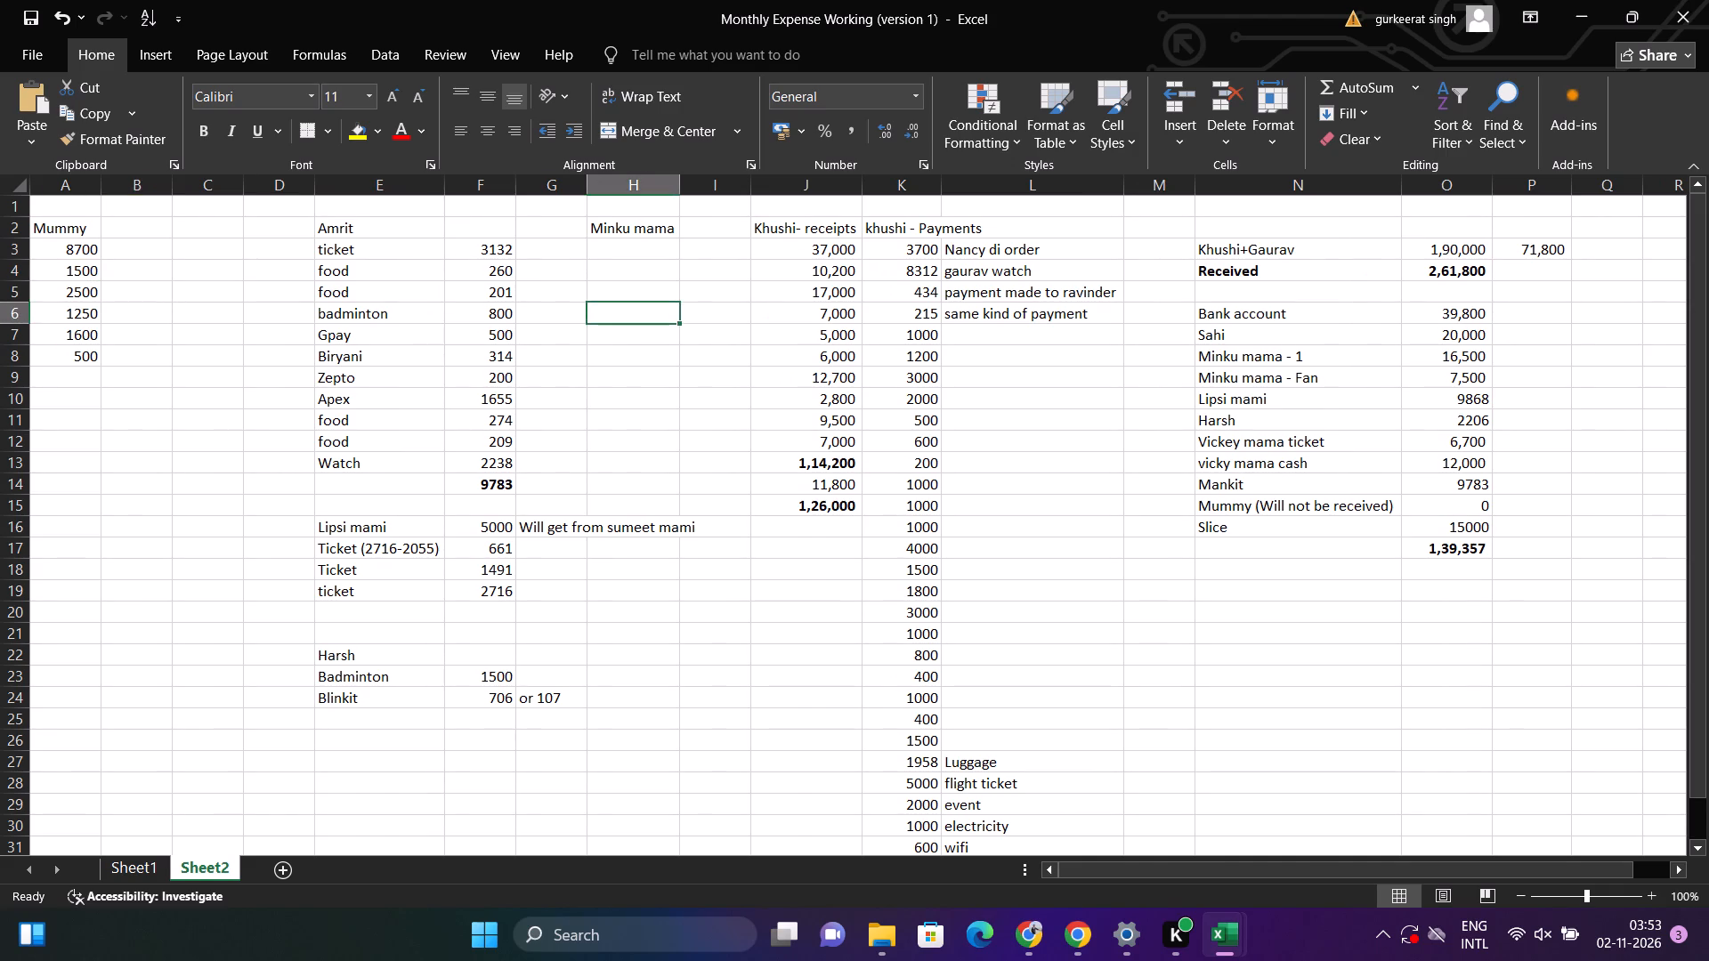
Insert blank cells at E16 to G24 on Sheet2, shifting the Lipsi mami and Harsh lists down.
key("Left")
key("Left")
key("Left")
key("Left")
key("Down")
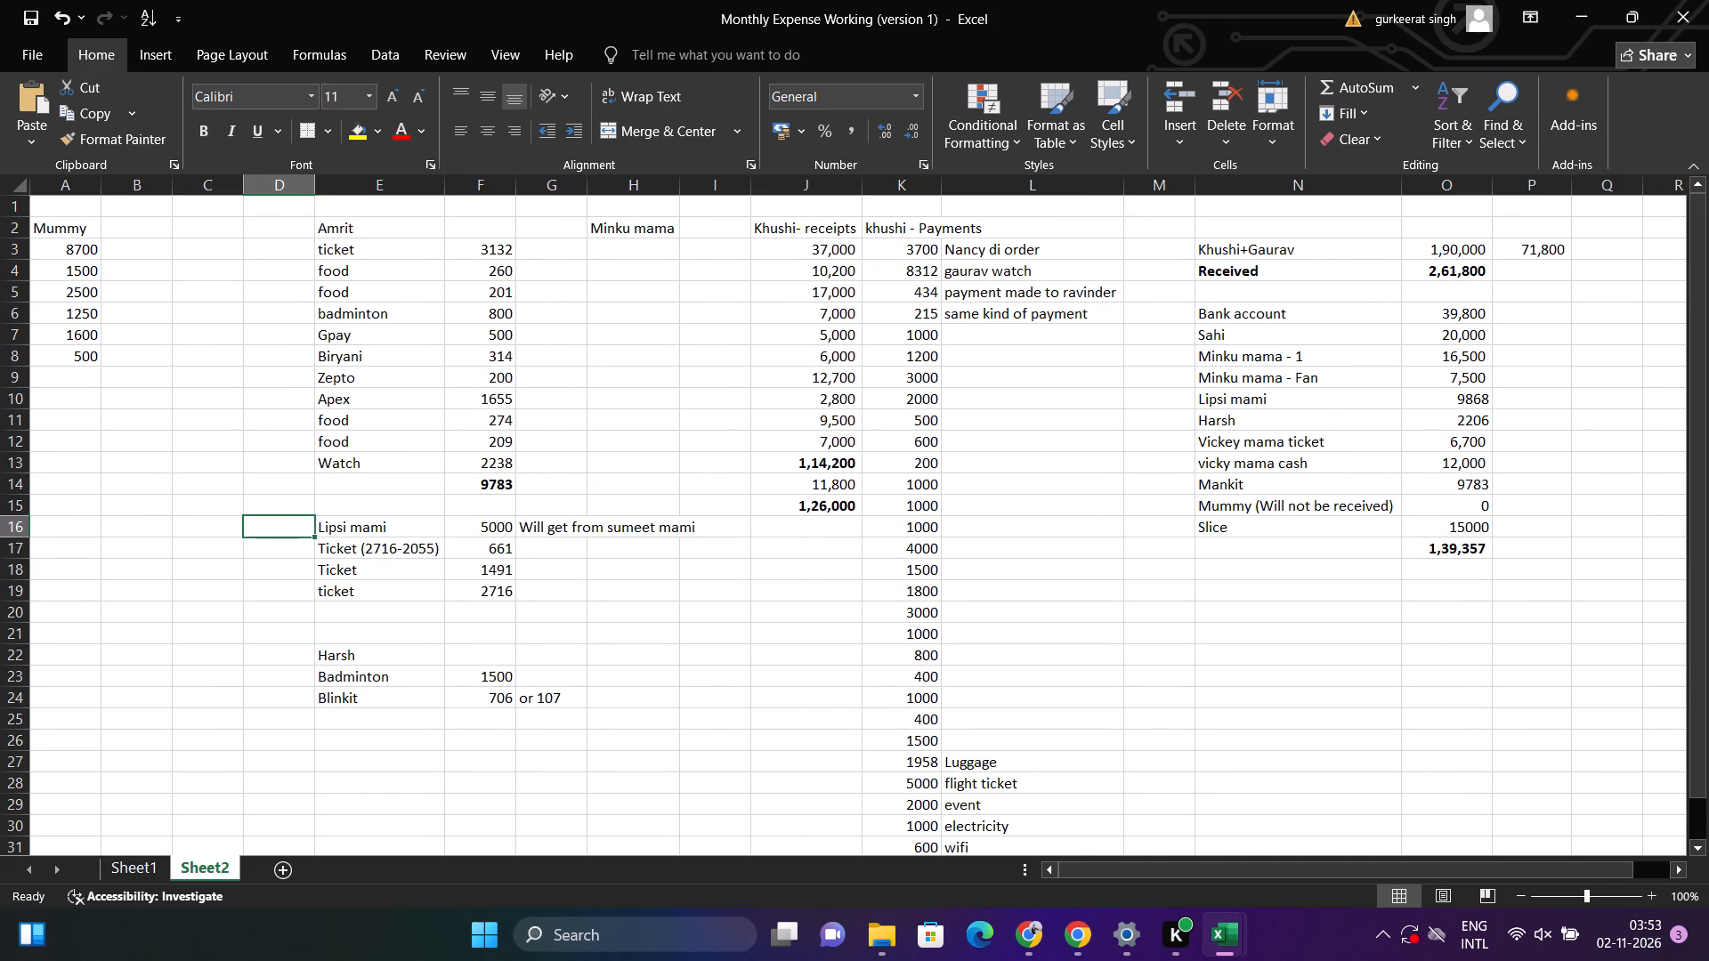
key("Right")
key("shift+Right")
key("shift+Right")
key("shift+Down")
key("shift+Down")
key("shift+Down")
key("shift+Down")
key("shift+Down")
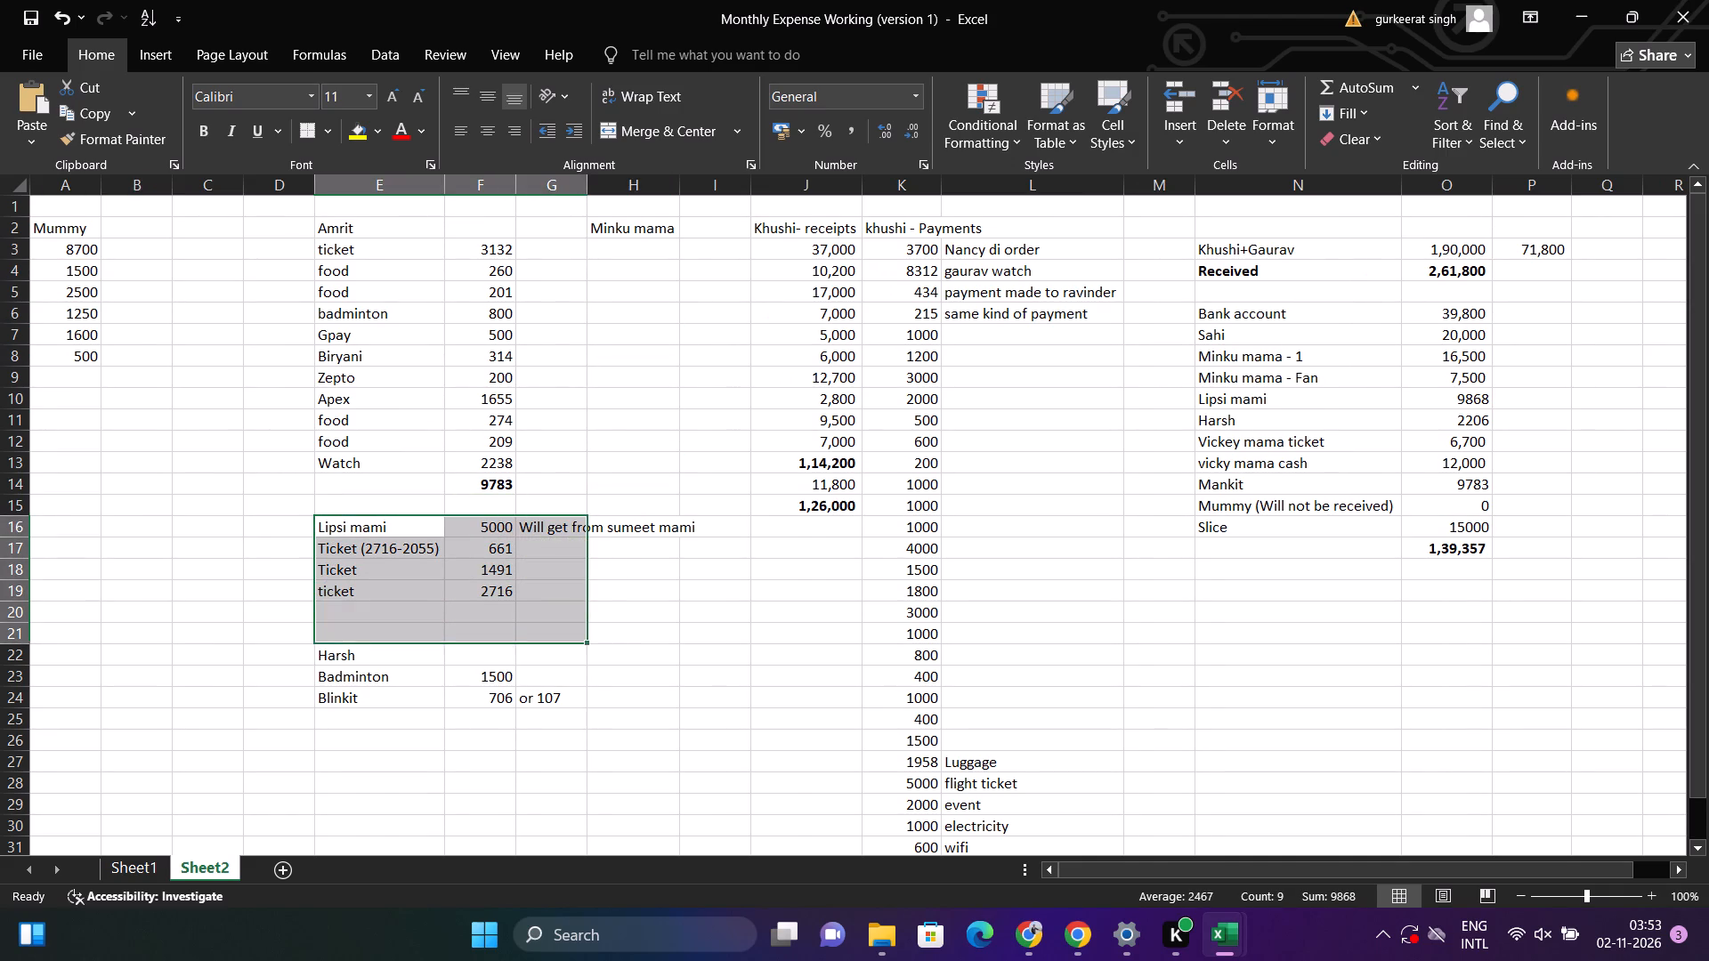
key("shift+Down")
key("shift+Down")
key("shift+Down")
key("ctrl+shift+equal")
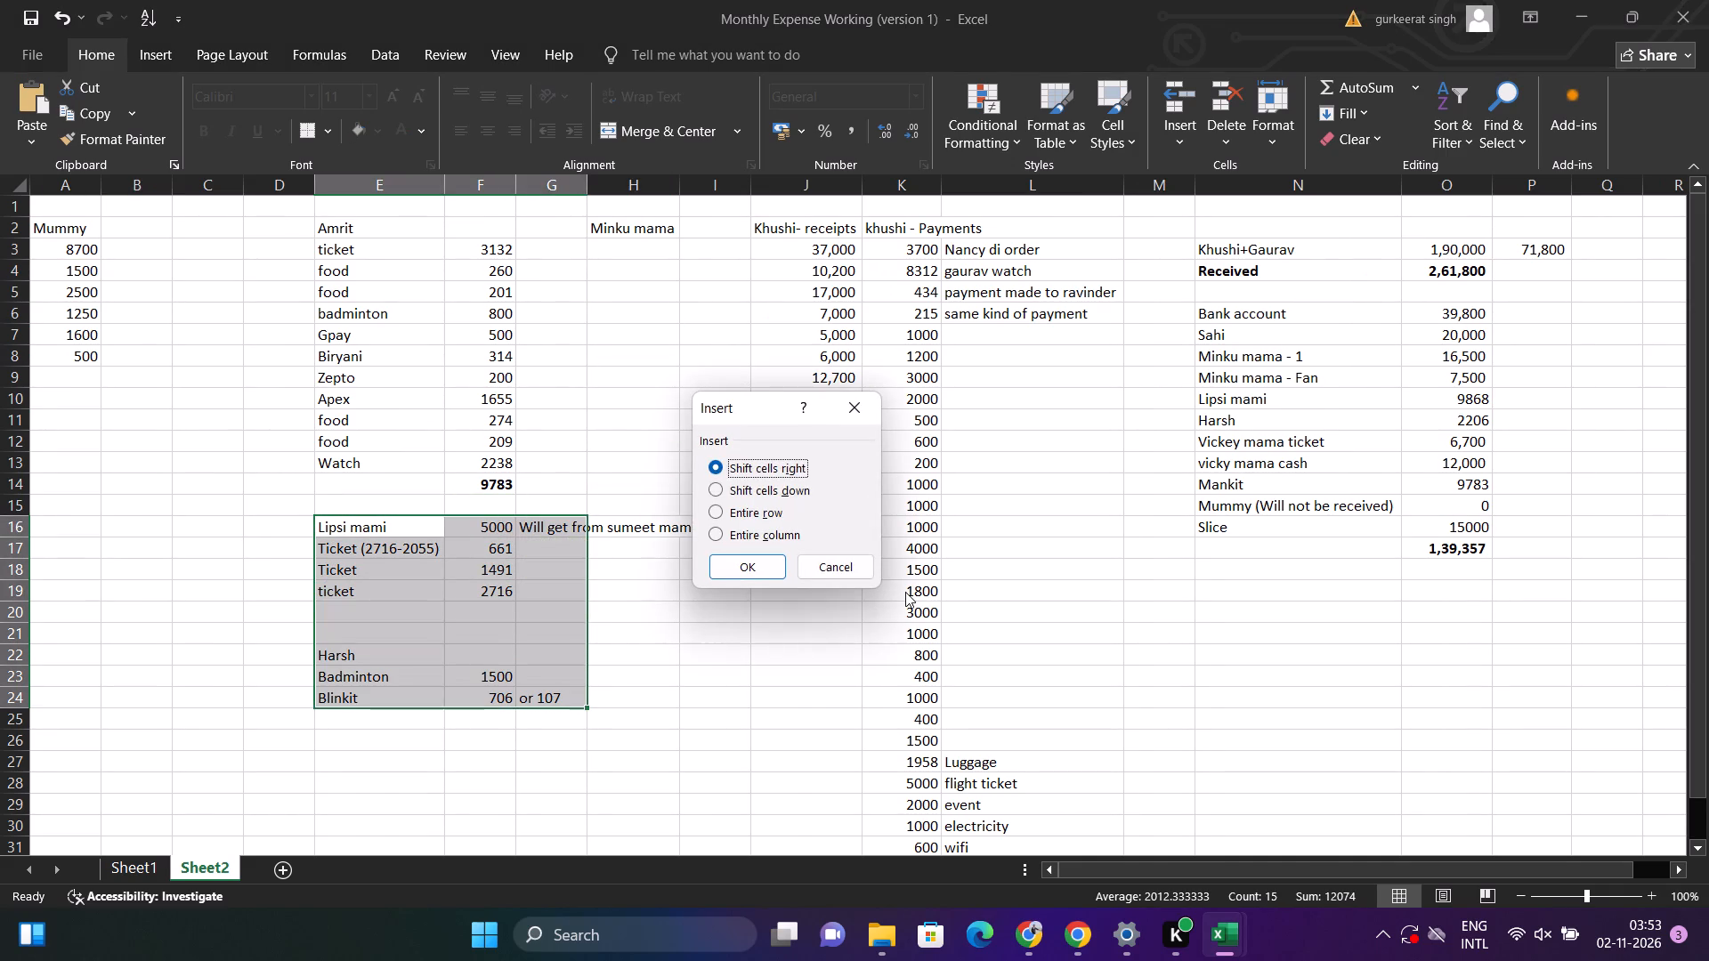
key("Down")
key("Return")
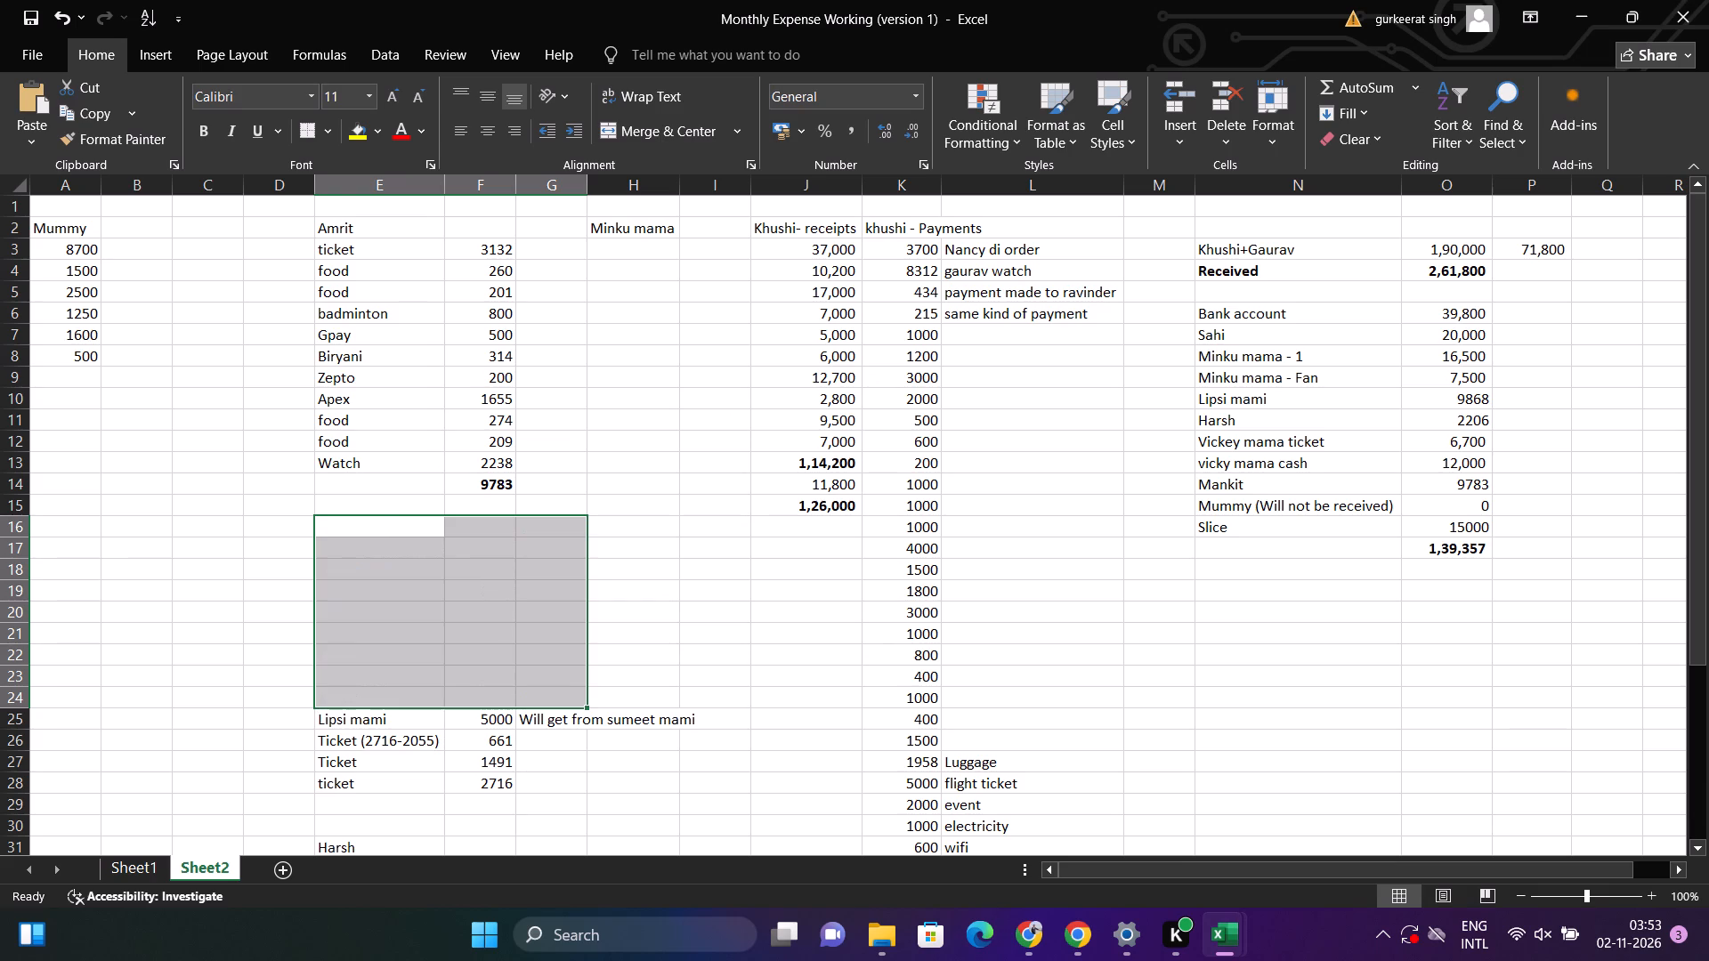
Enter the label "EMI" in cell E15, below the Amrit expense list.
key("Right")
key("Right")
key("Left")
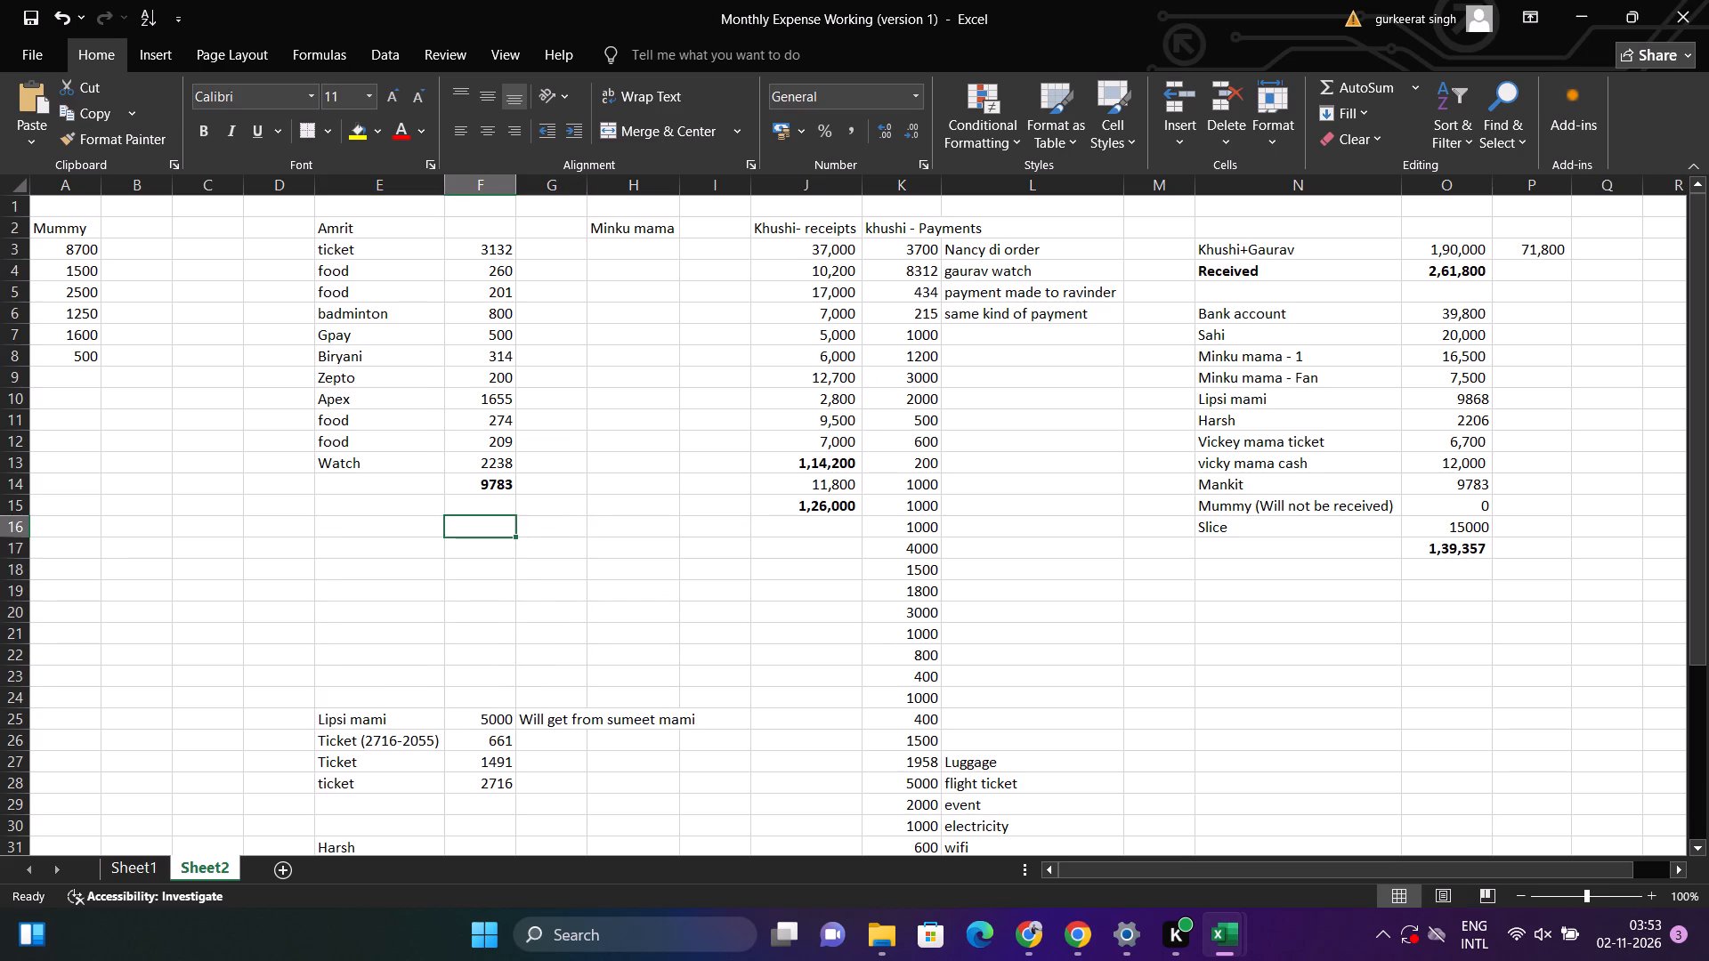
key("Up")
key("Left")
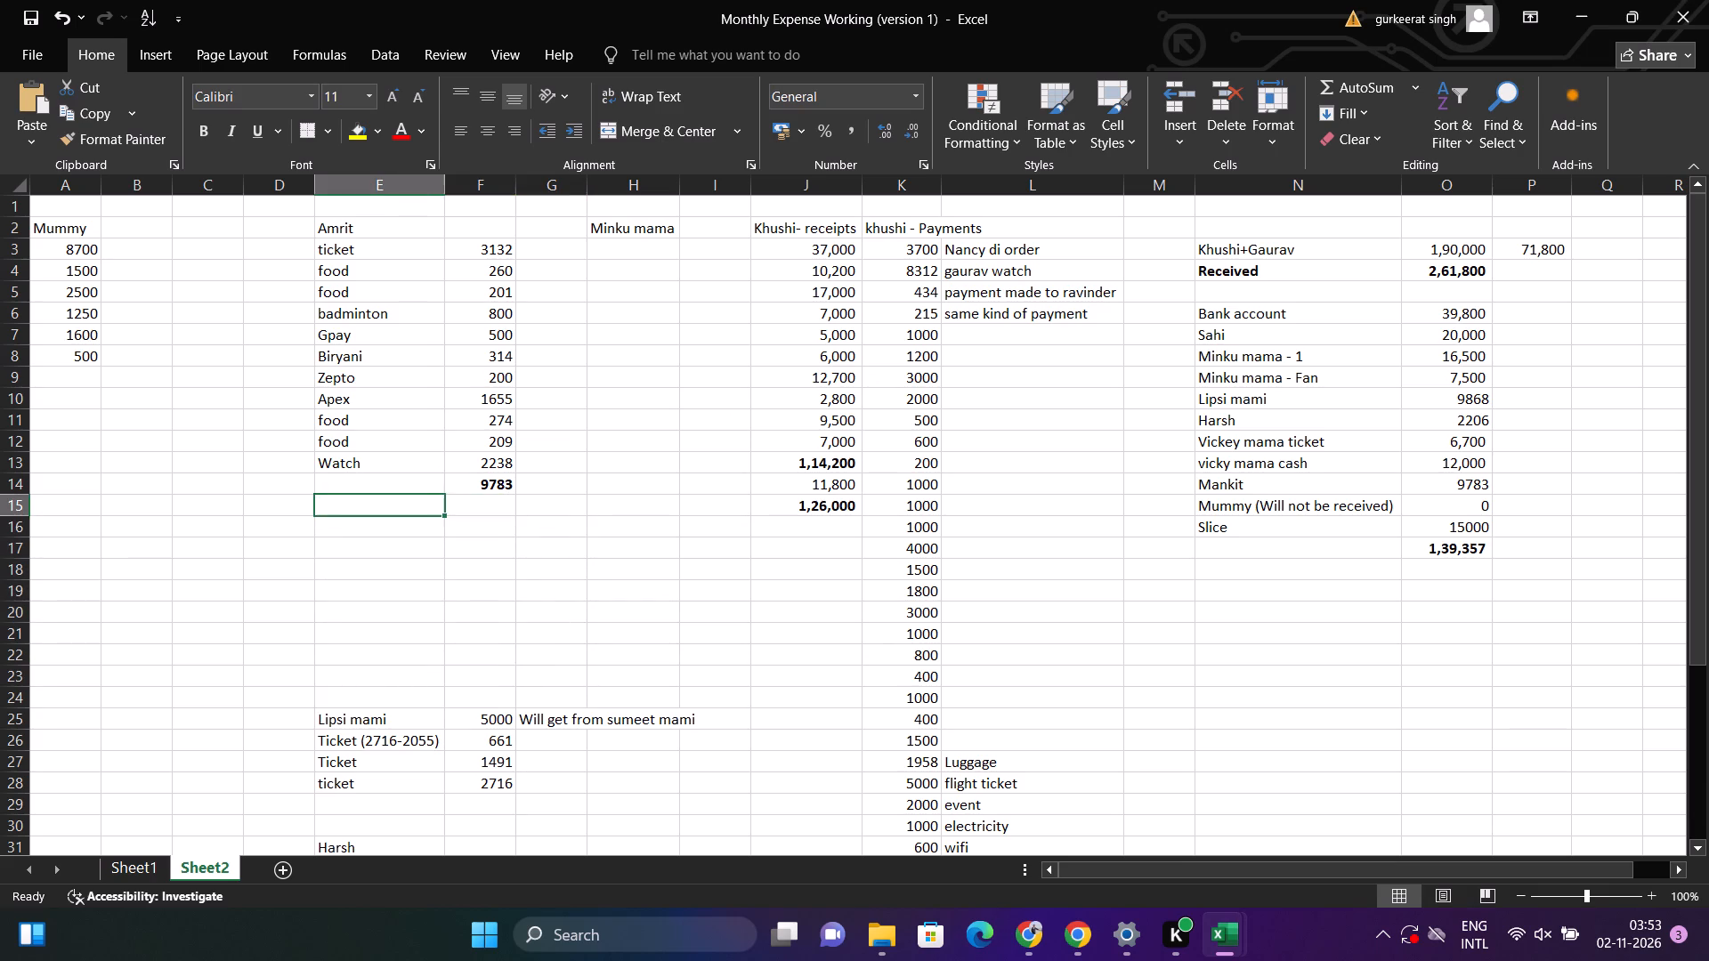
key("Up")
key("Down")
type("EMI")
key("Return")
key("Up")
Extend the EMI label in cell E15 to read "EMI (July-Nov)".
key("F2")
key("space")
key("shift+parenleft")
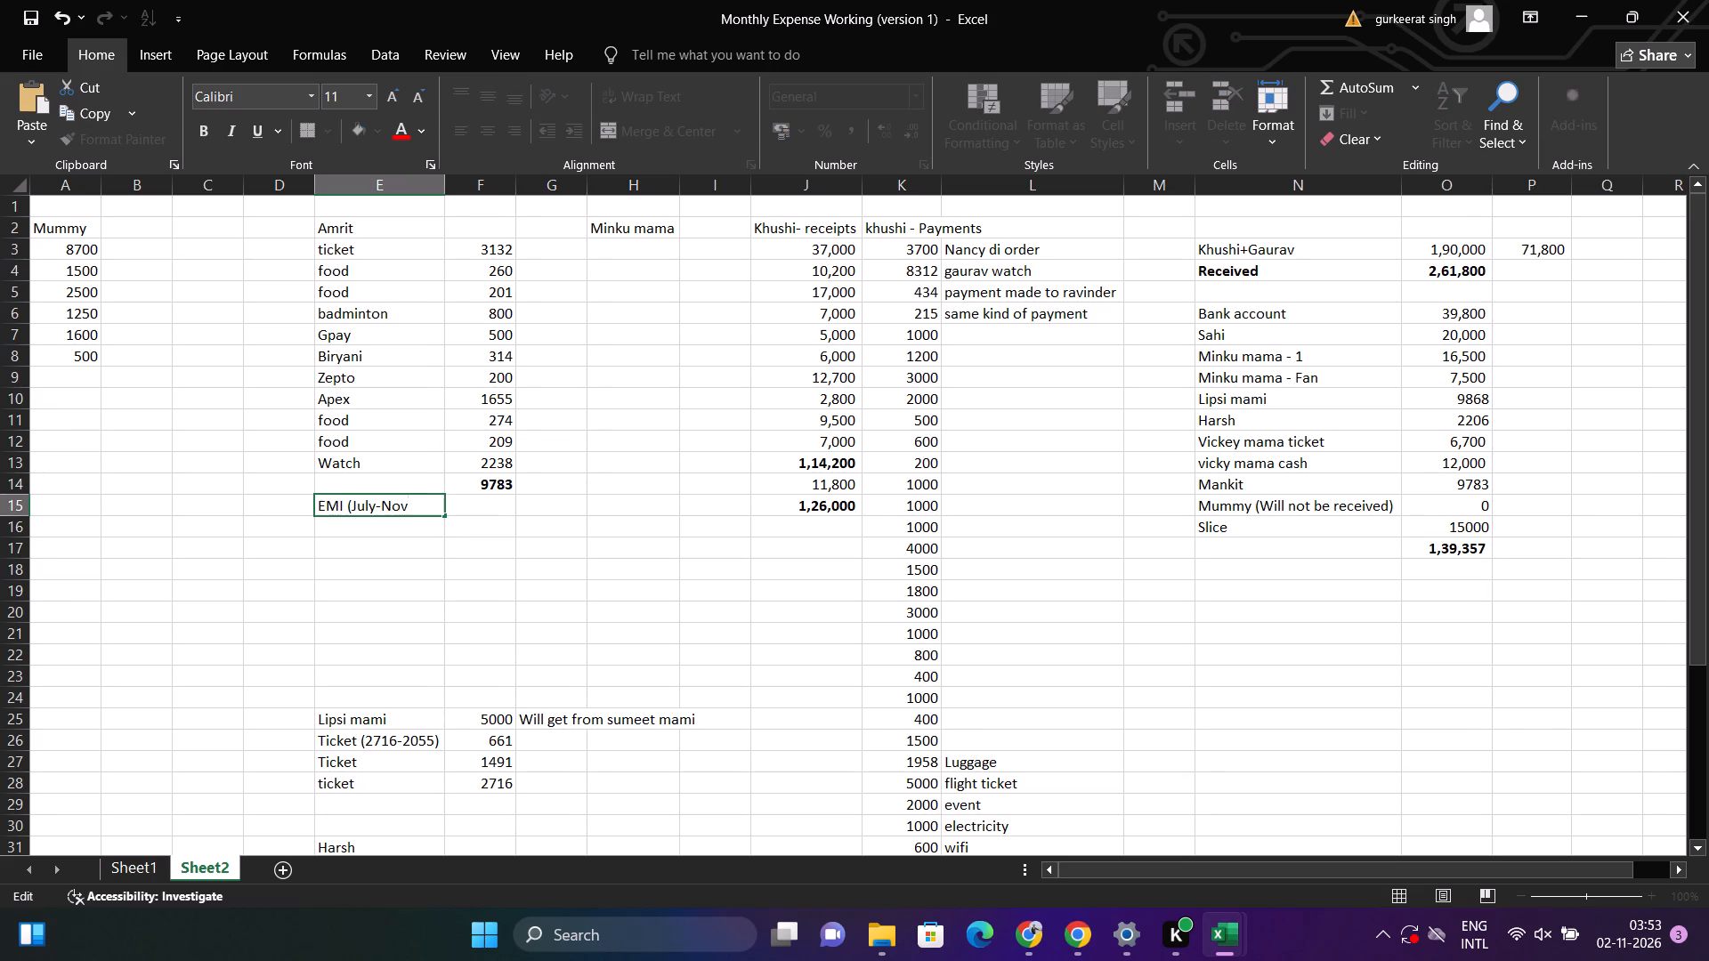
key("shift+parenright")
key("Return")
Calculate the EMI amount in cell F15 with the formula =1560*5.
key("Up")
key("Right")
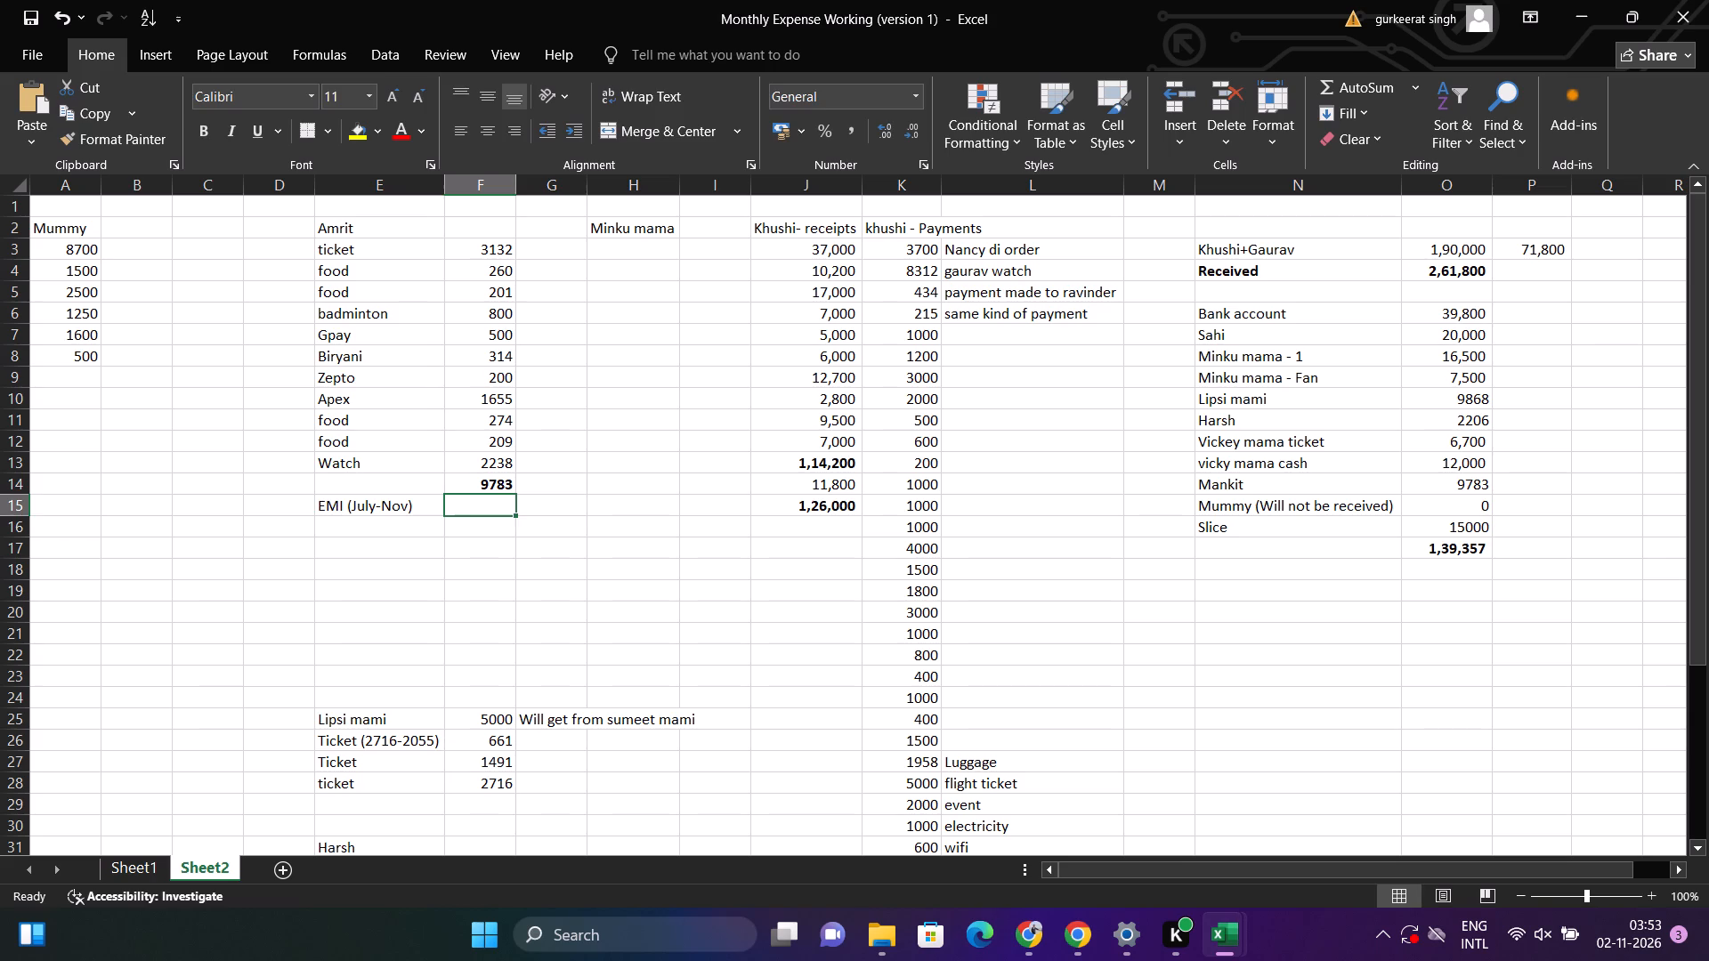
type("=15")
key("6")
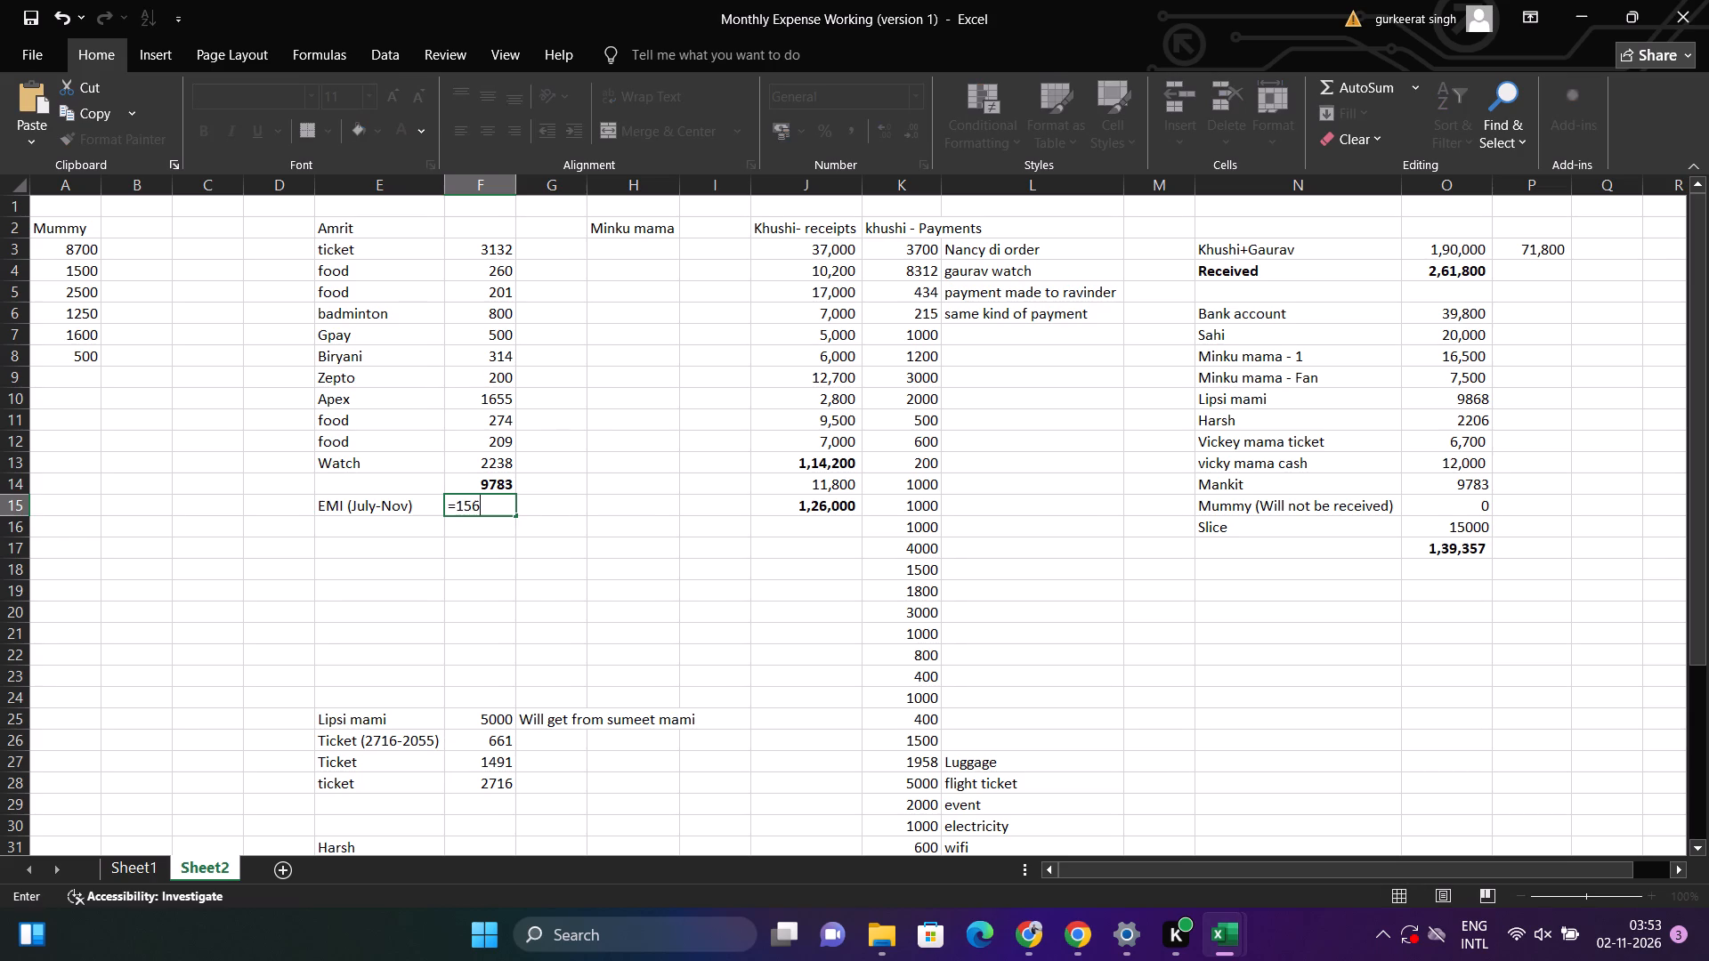
key("0")
key("shift+asterisk")
key("5")
key("Return")
key("Up")
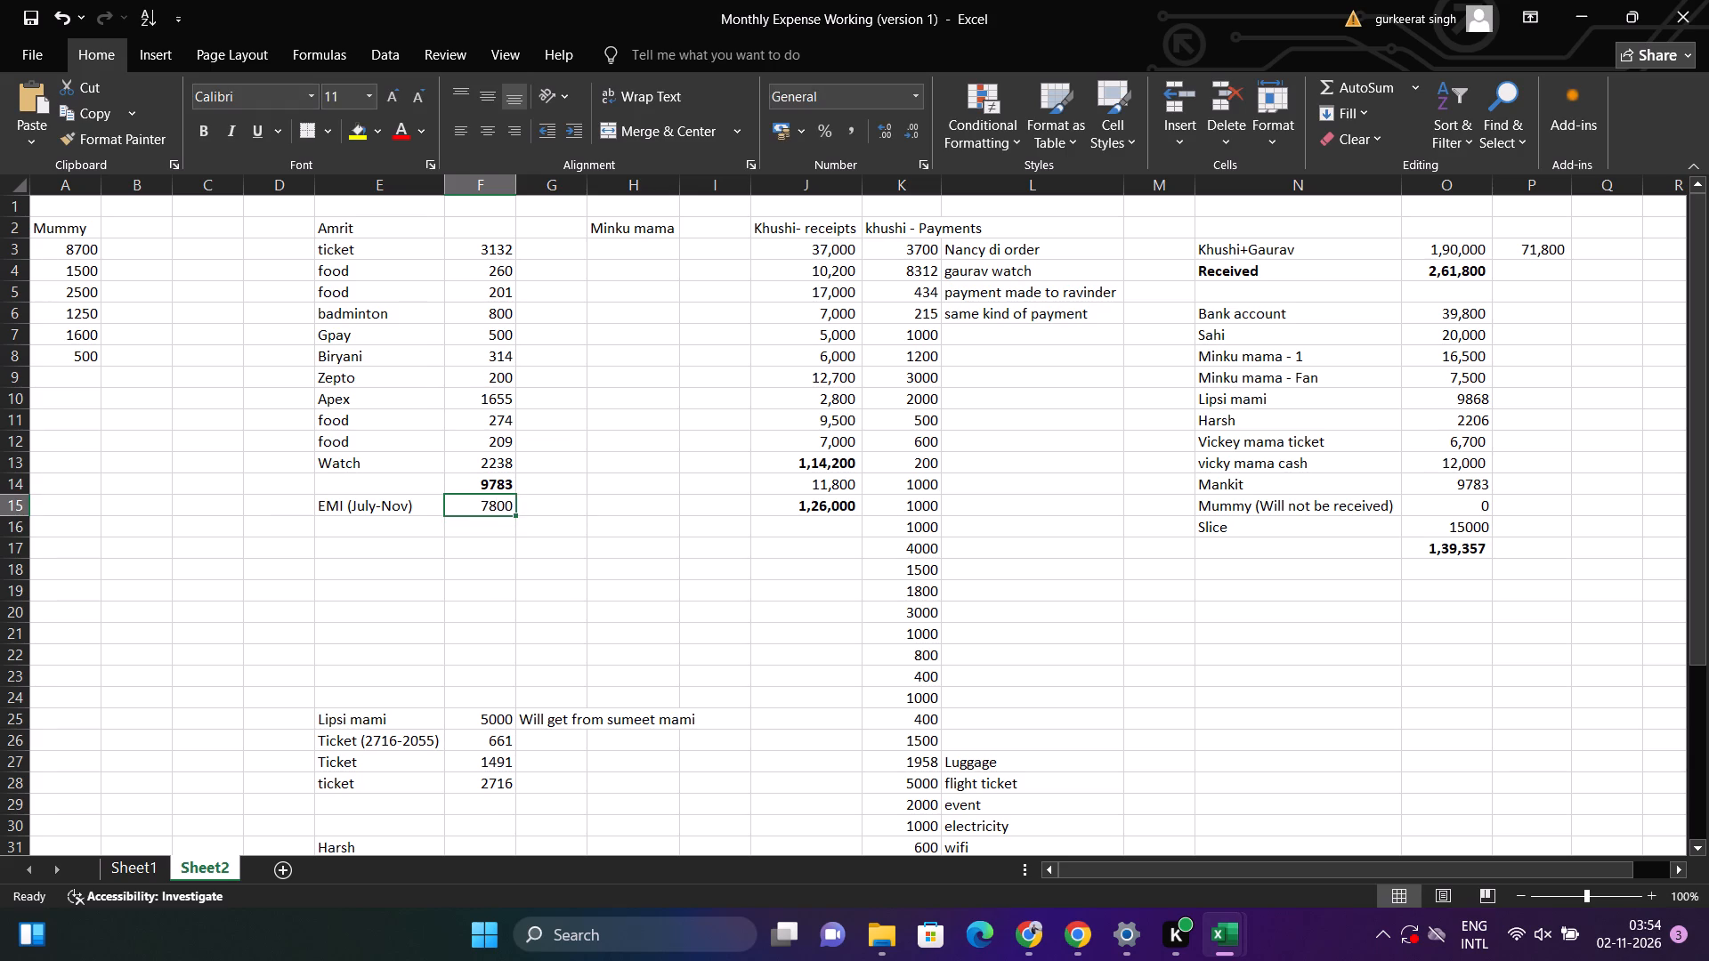
Add a bold SUM of F14:F15 in cell F16, formatted with a thousands separator and no decimals.
key("Down")
key("alt+equal")
key("Up")
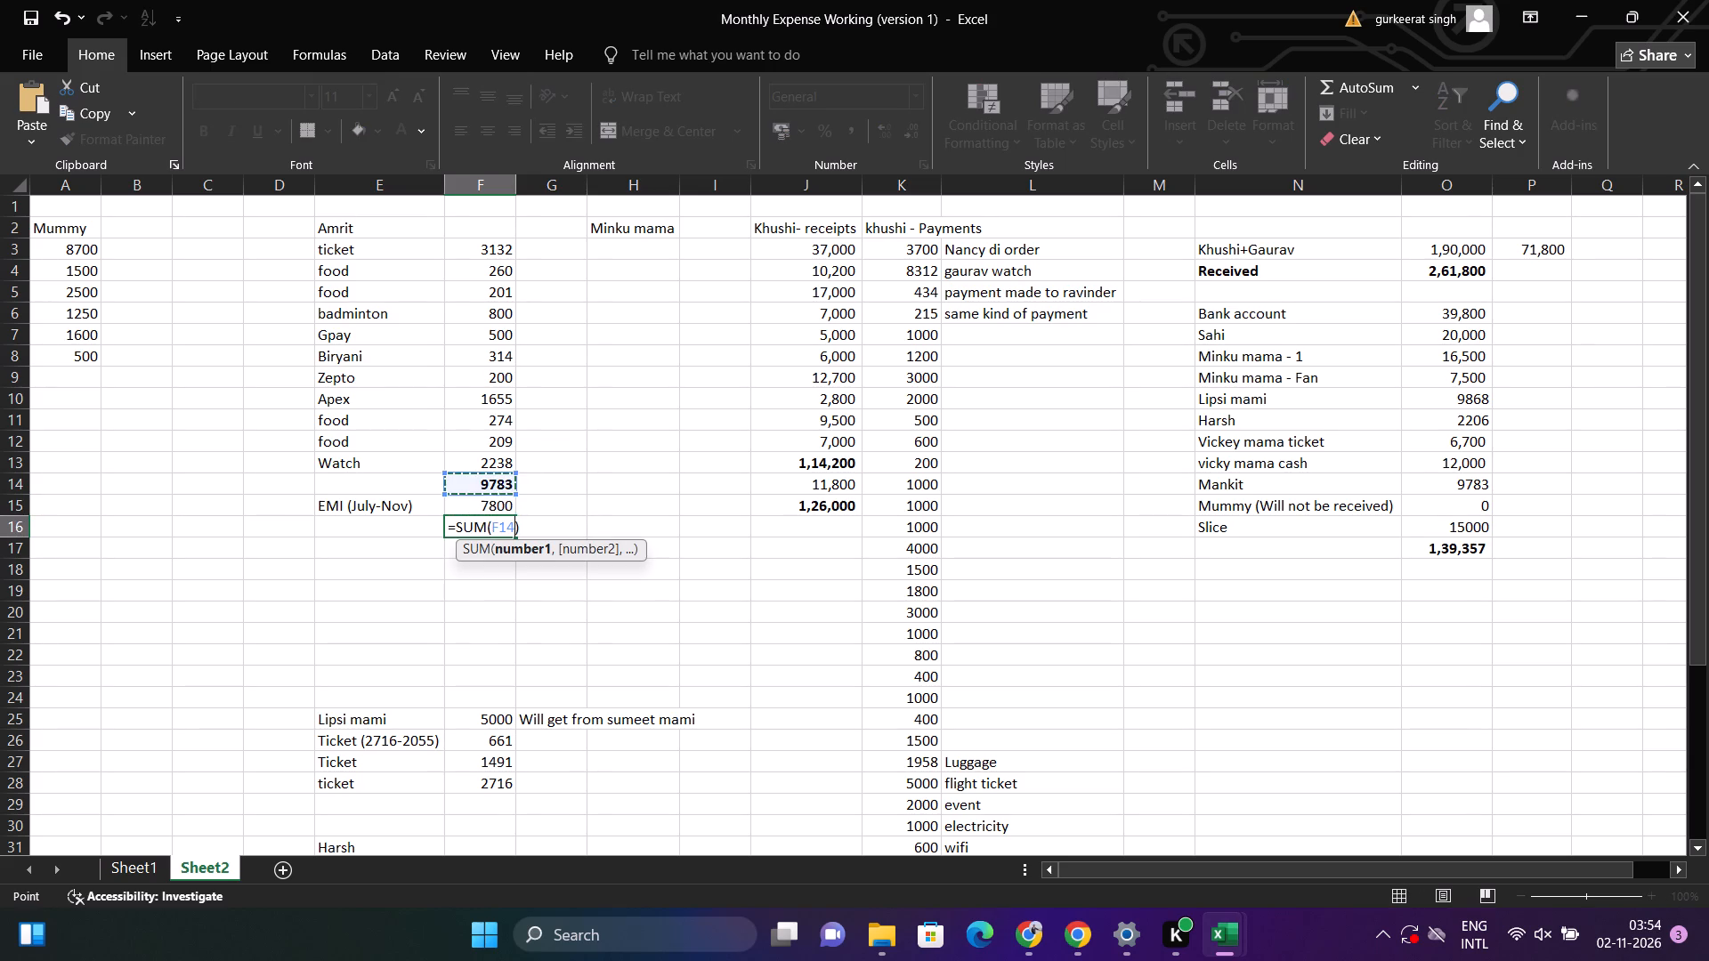
key("shift+Down")
key("Return")
key("Up")
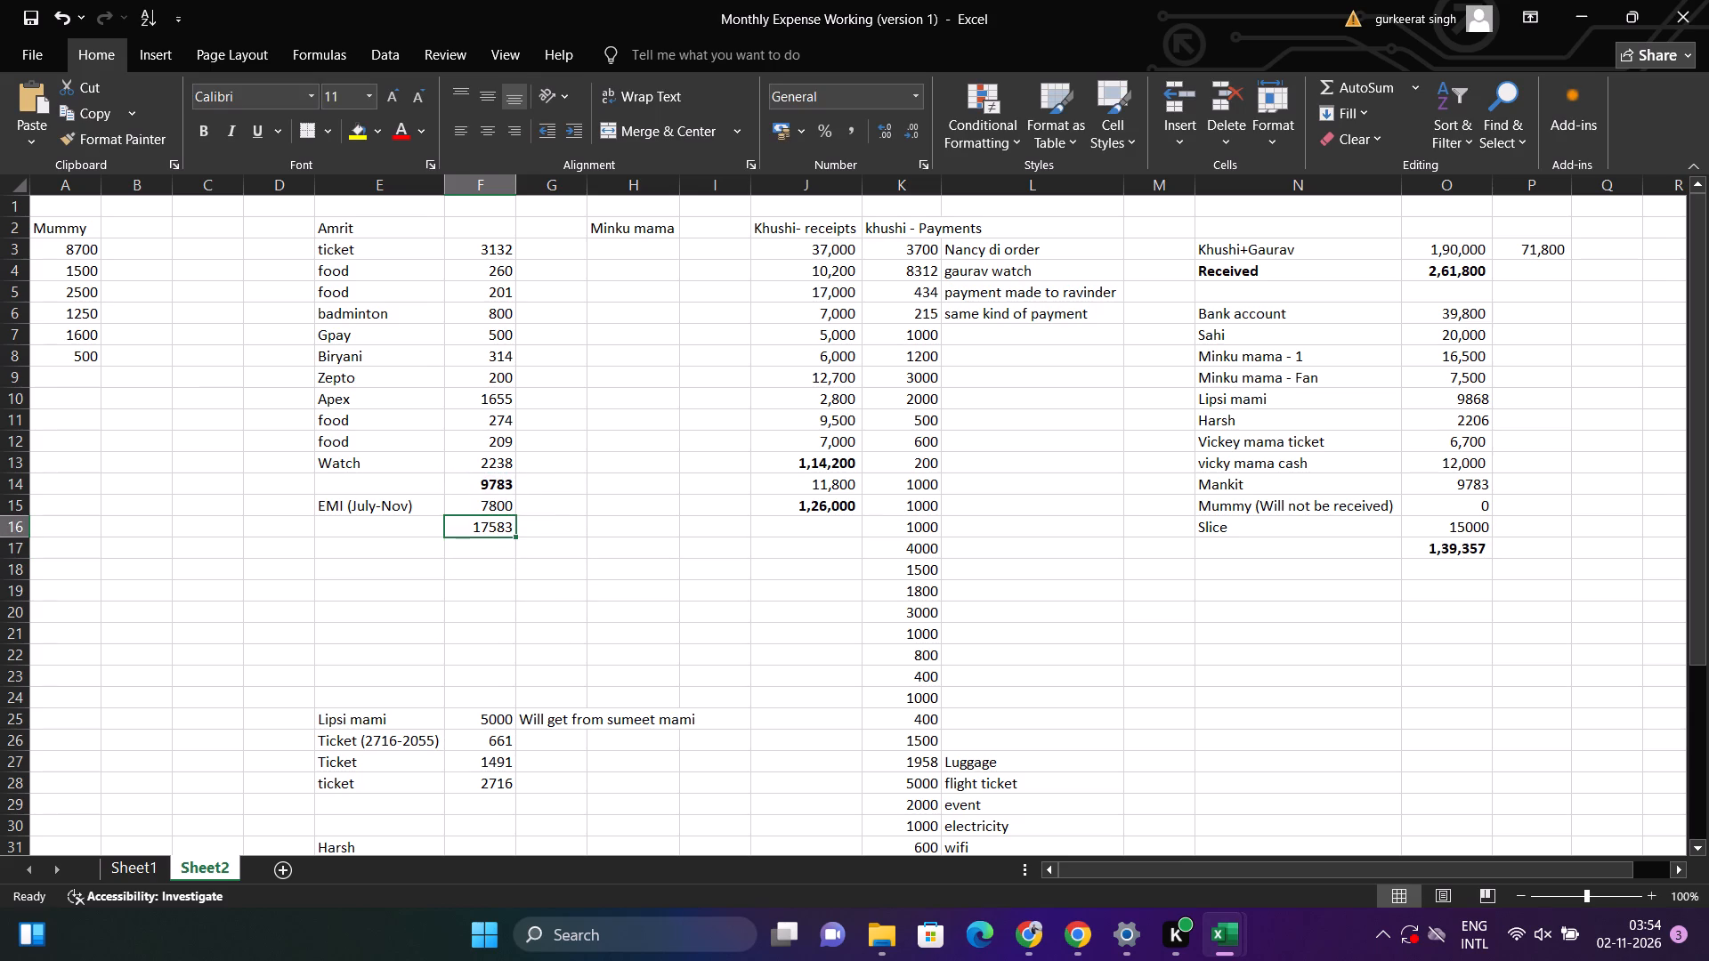
key("ctrl+b")
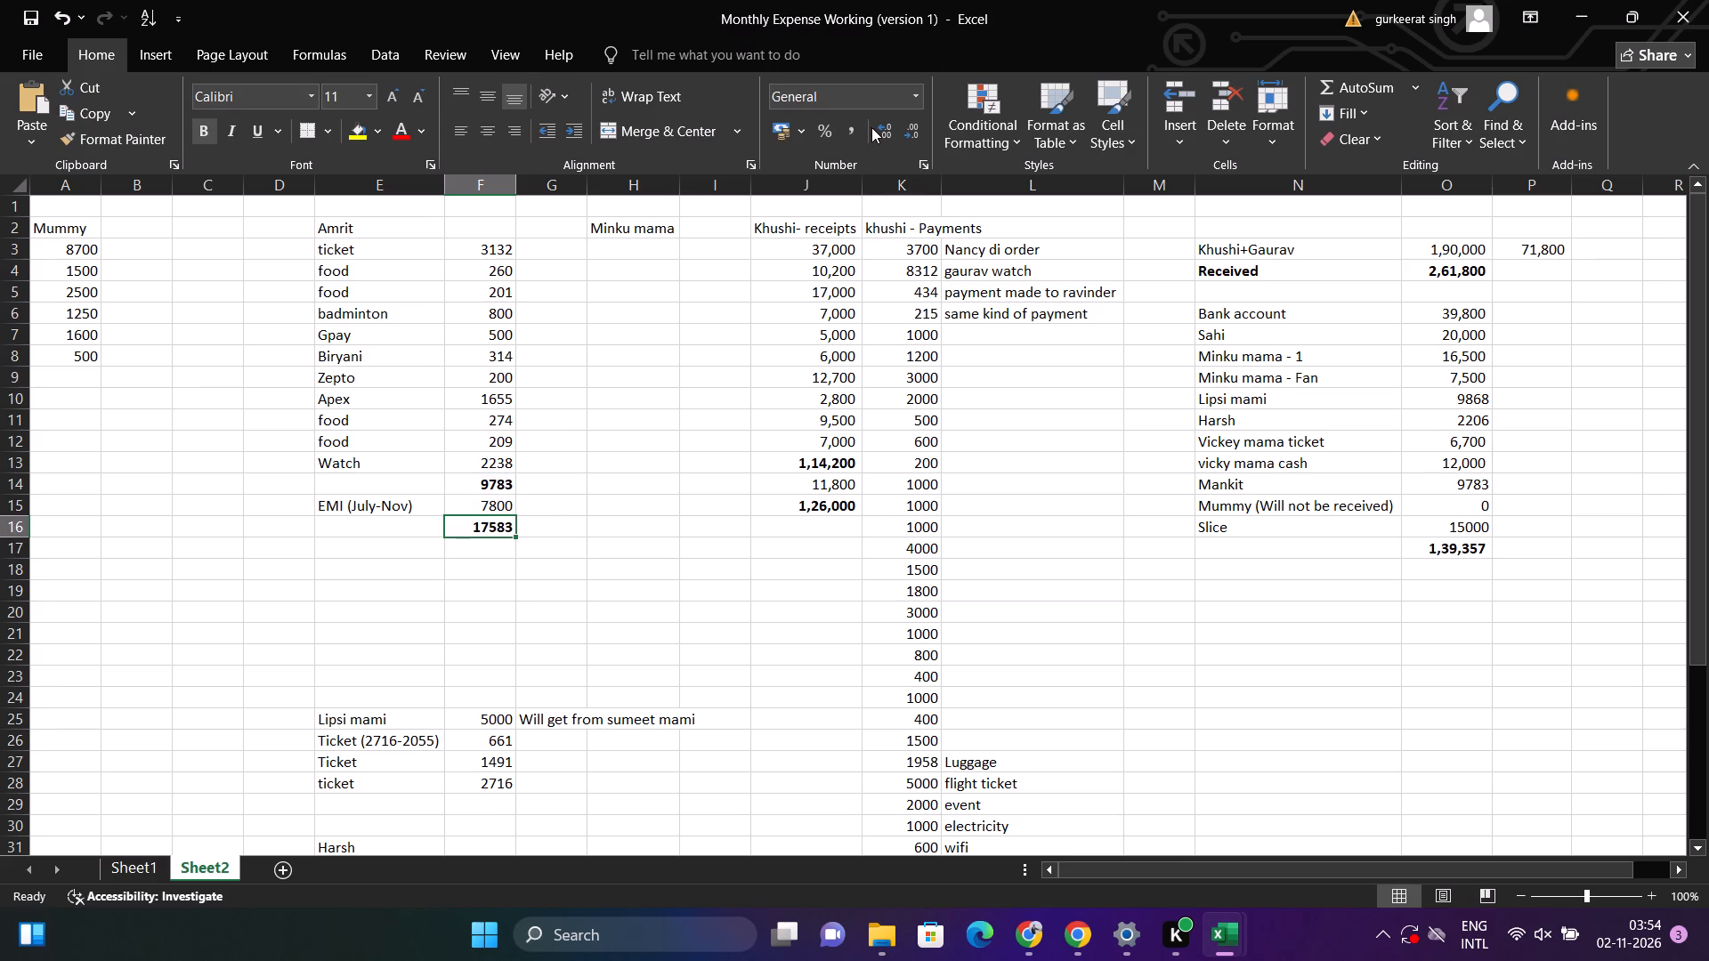
left_click(854, 133)
double_click(903, 133)
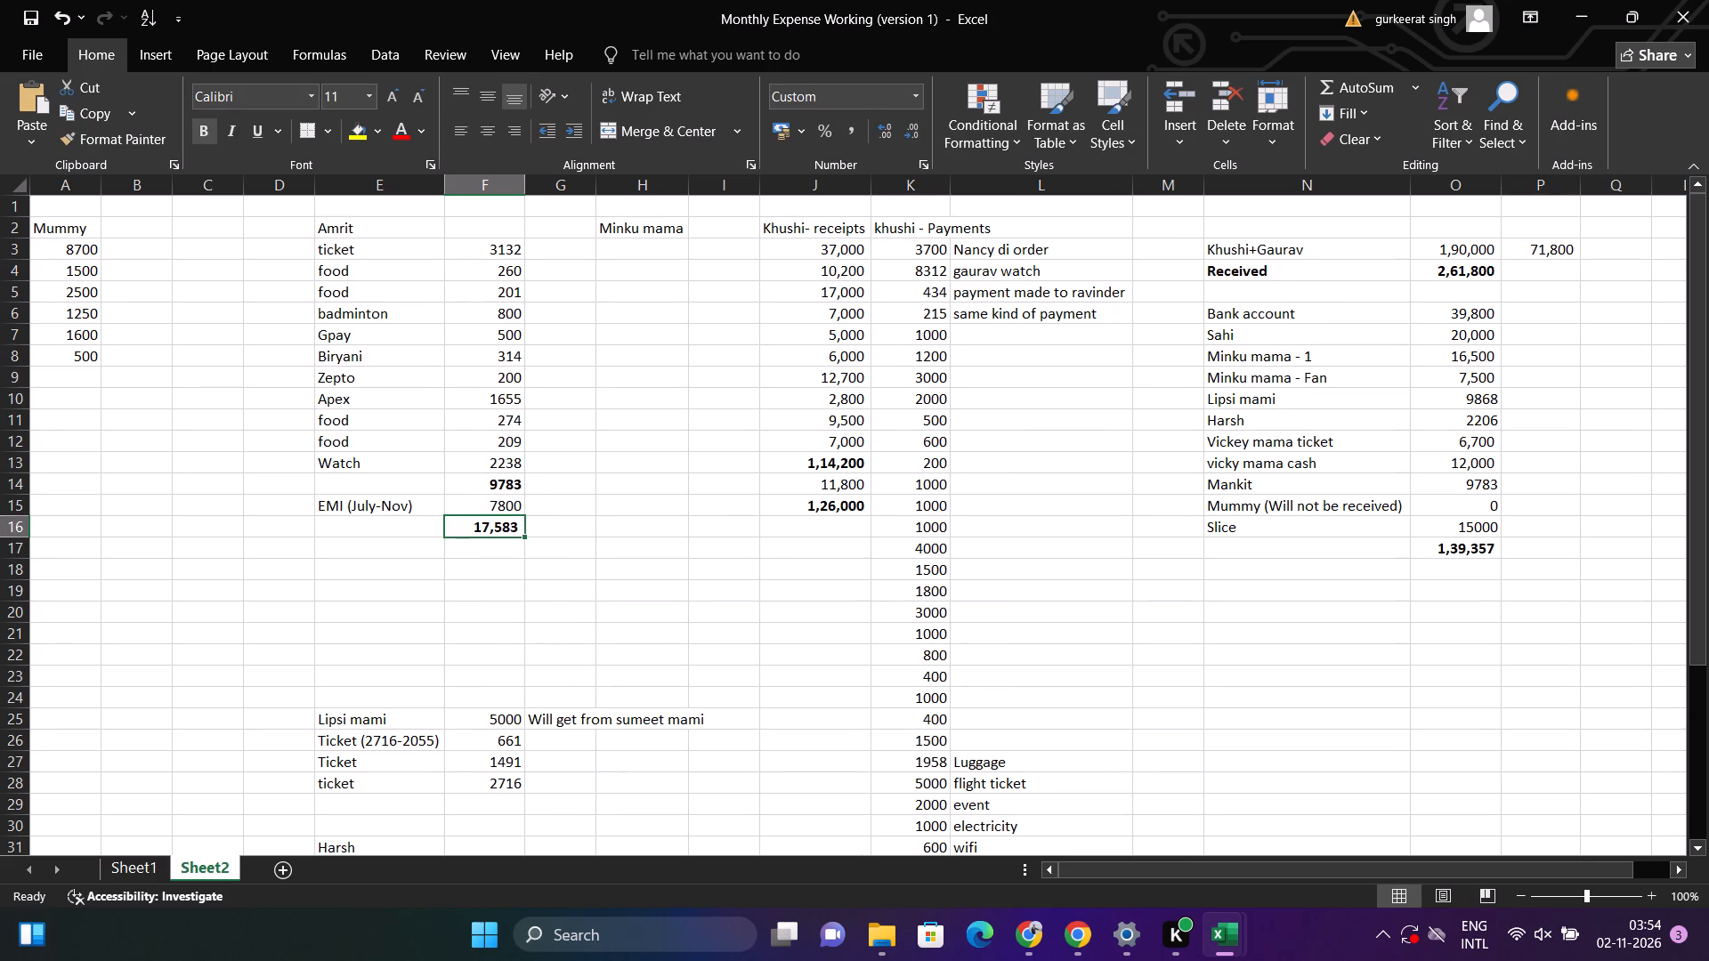
Enter "Due date" in cell G3 and fill it down through G6 beside the first four Amrit expenses.
left_click(571, 249)
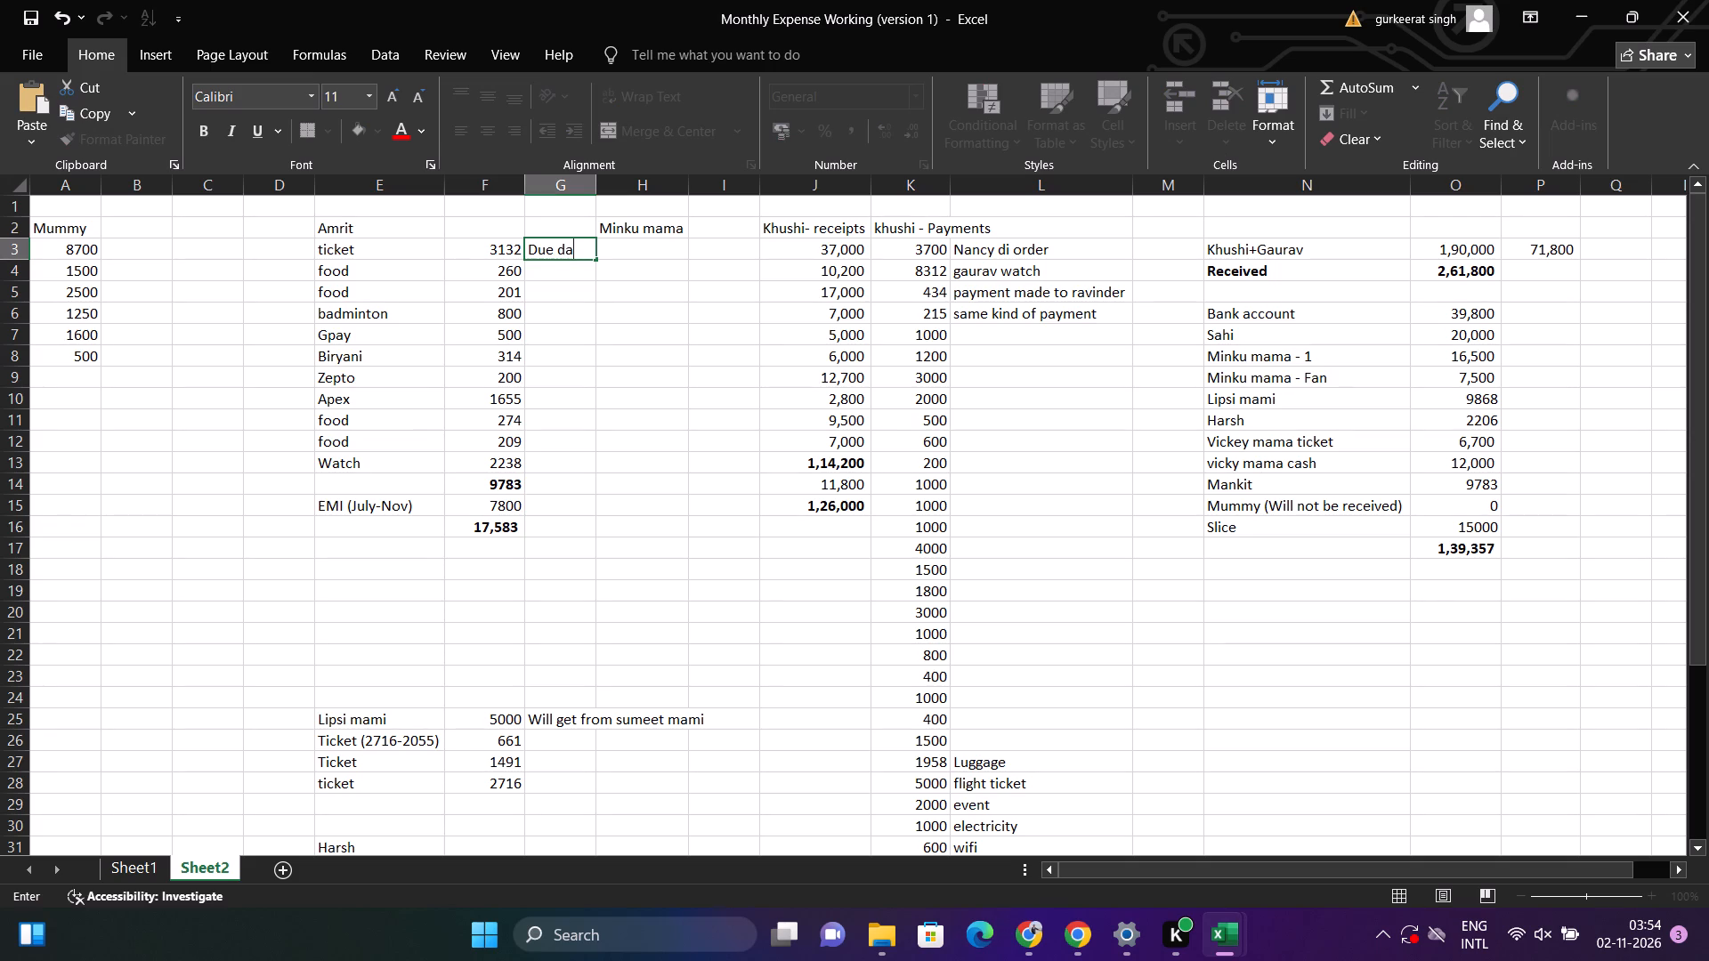
key("Return")
key("Up")
key("shift+Down")
key("shift+Down")
key("shift+Down")
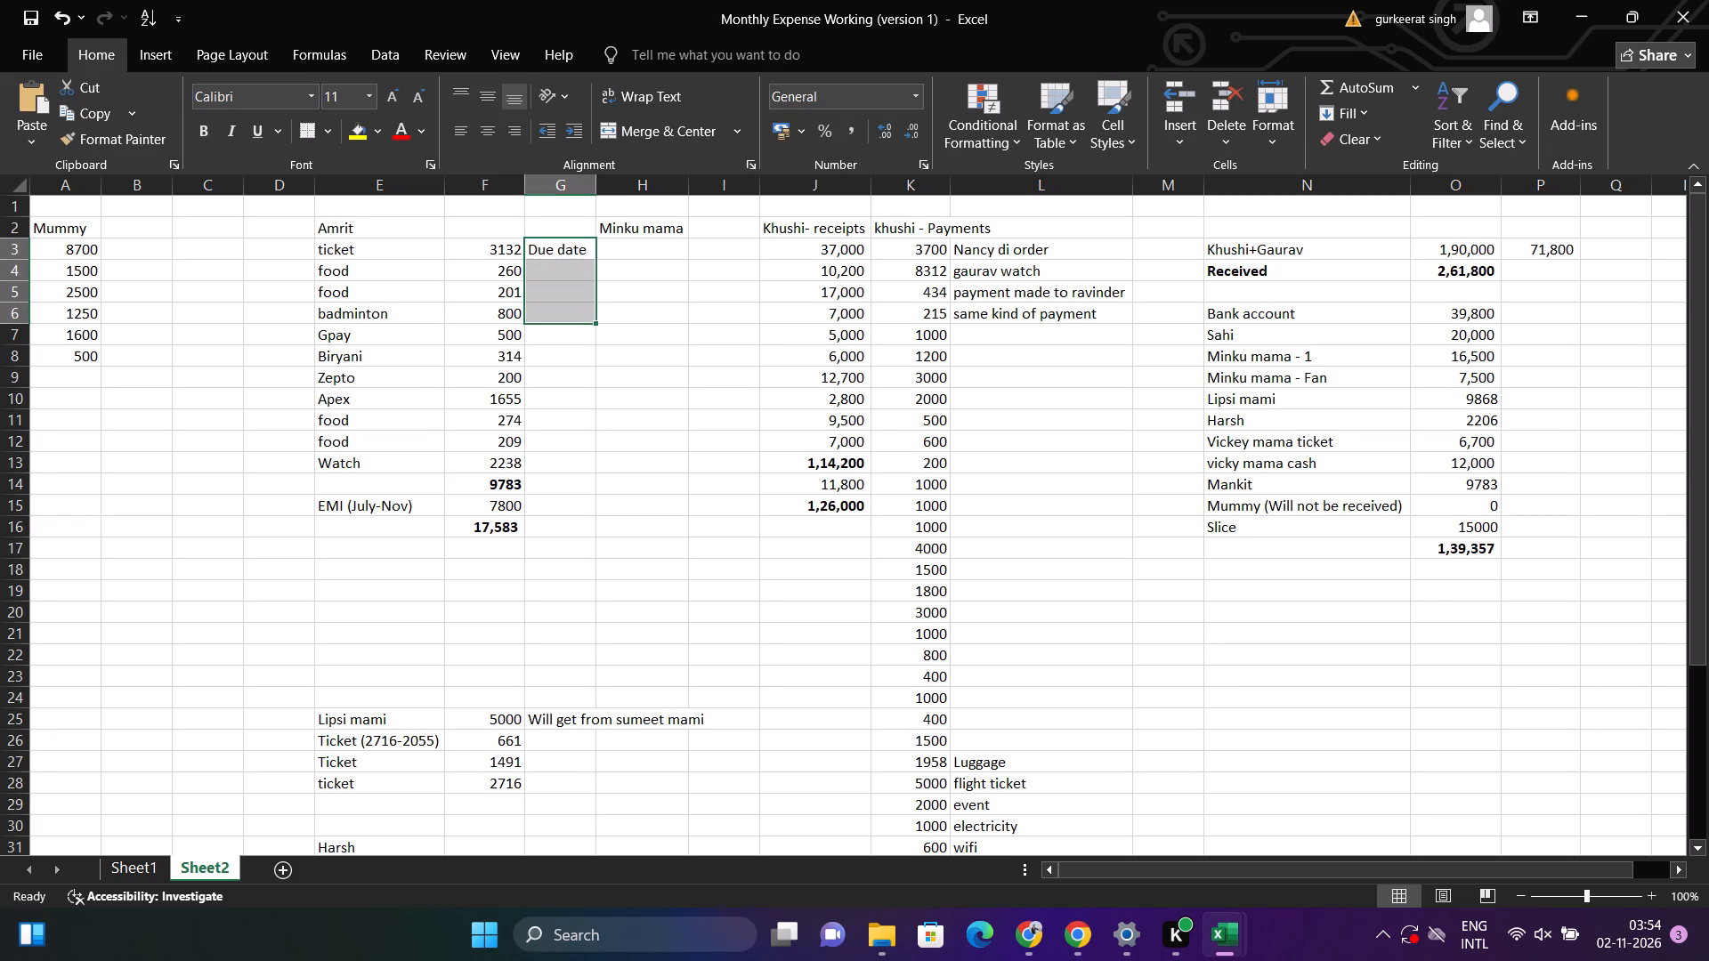
key("shift+Down")
key("shift+Up")
key("ctrl+d")
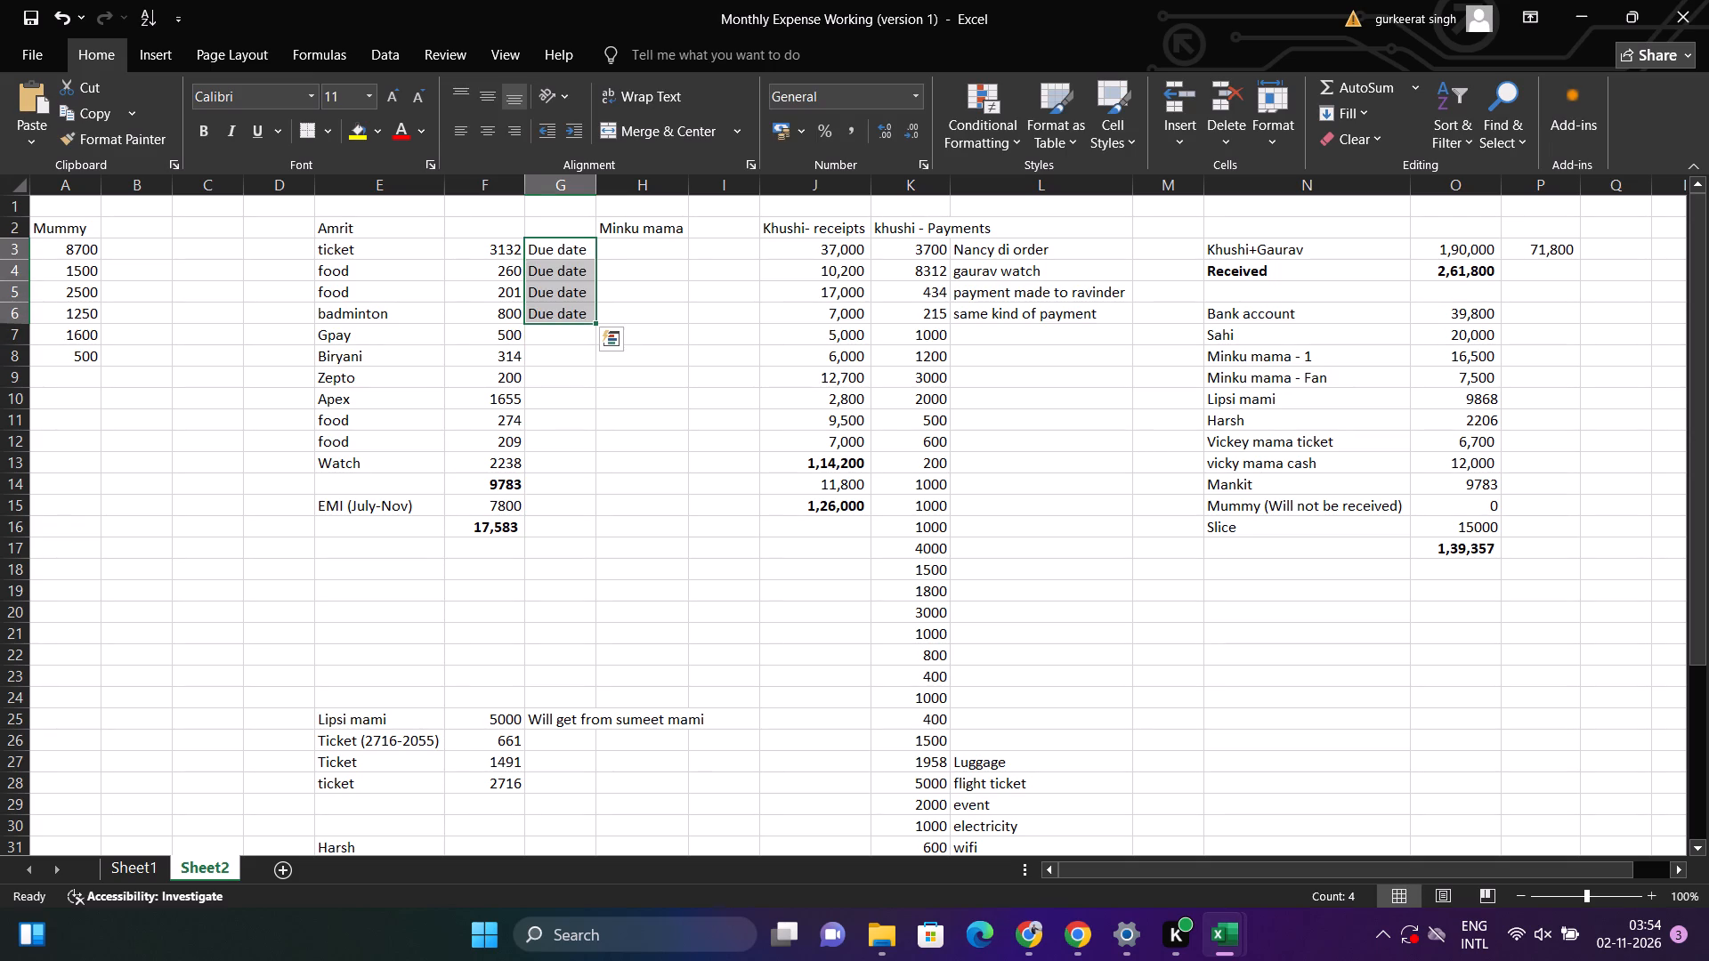
Check the Amrit expense amounts in column F against the rows carrying the "Due date" note.
key("Left")
key("shift+Down")
key("shift+Down")
key("shift+Down")
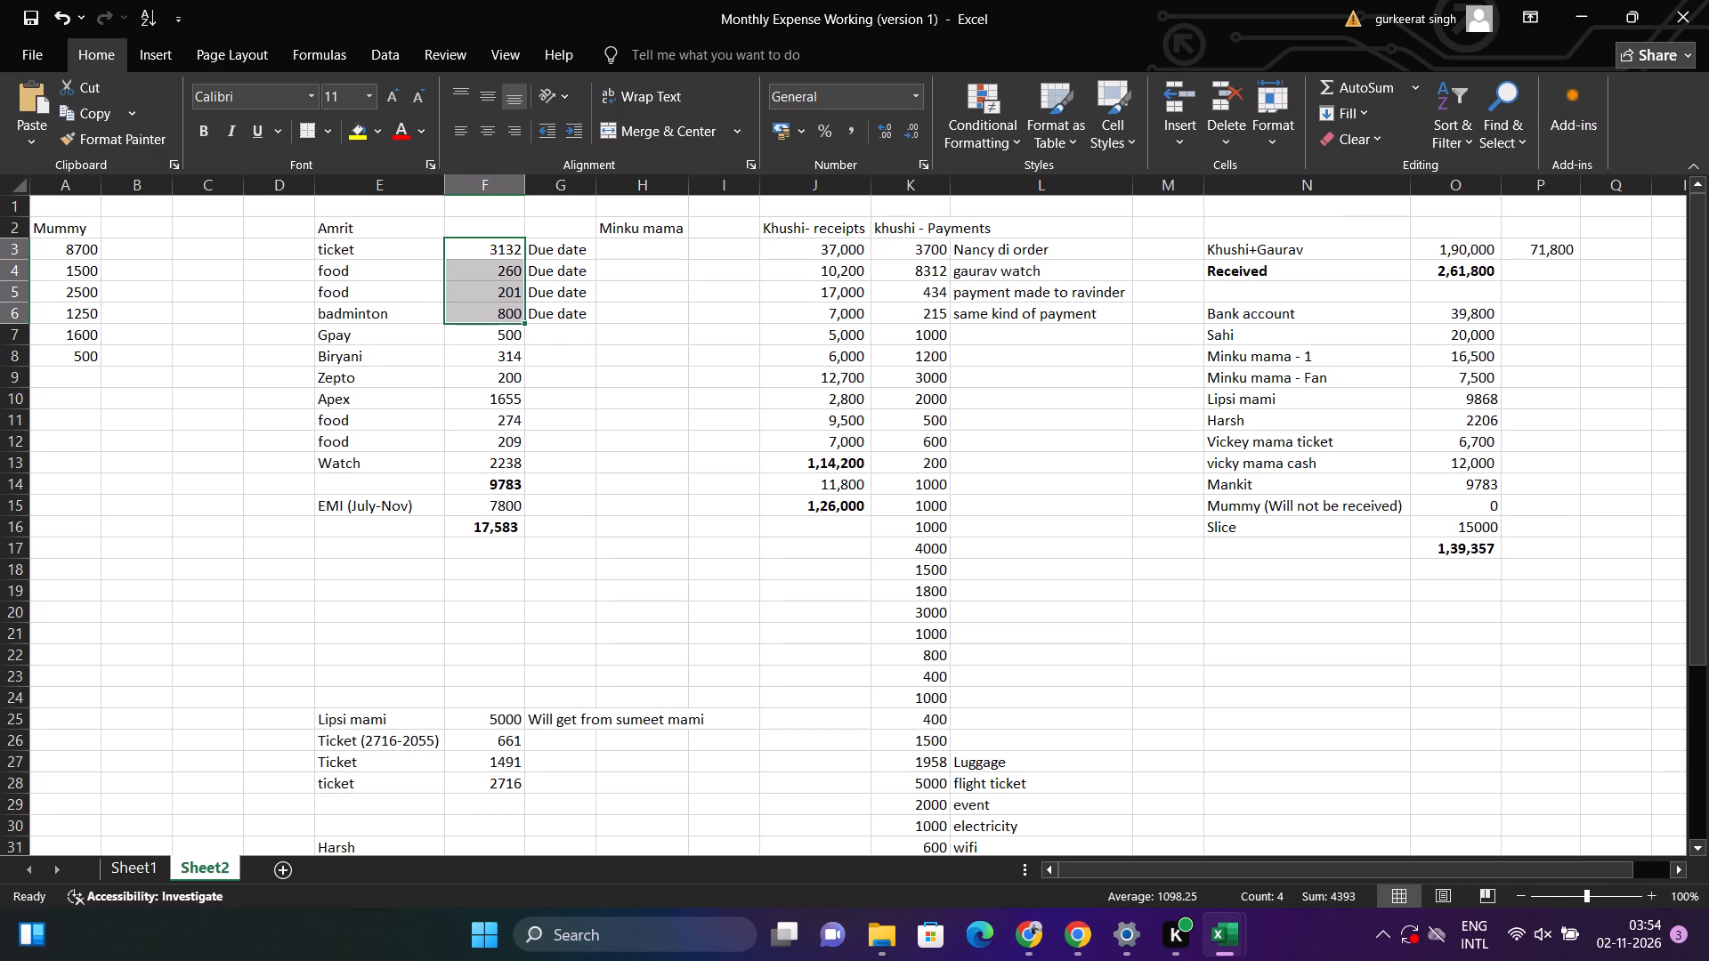
key("Right")
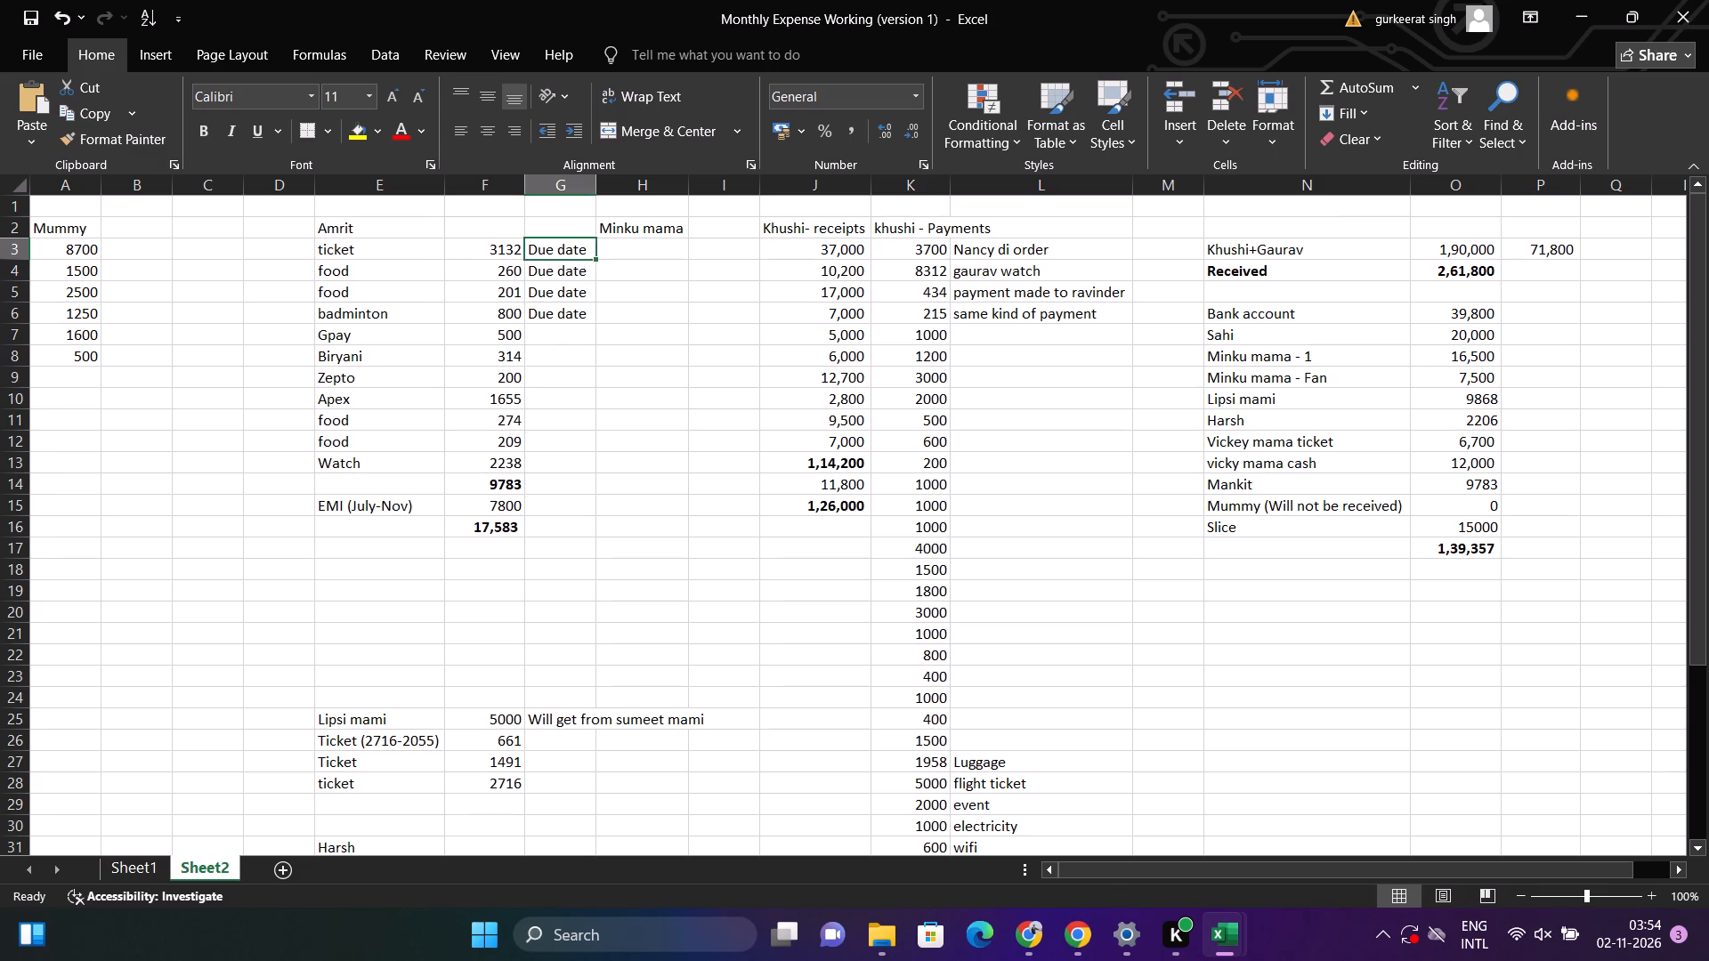
key("Down")
key("Down")
key("Down")
key("Down")
key("Down")
key("Down")
key("Down")
key("Left")
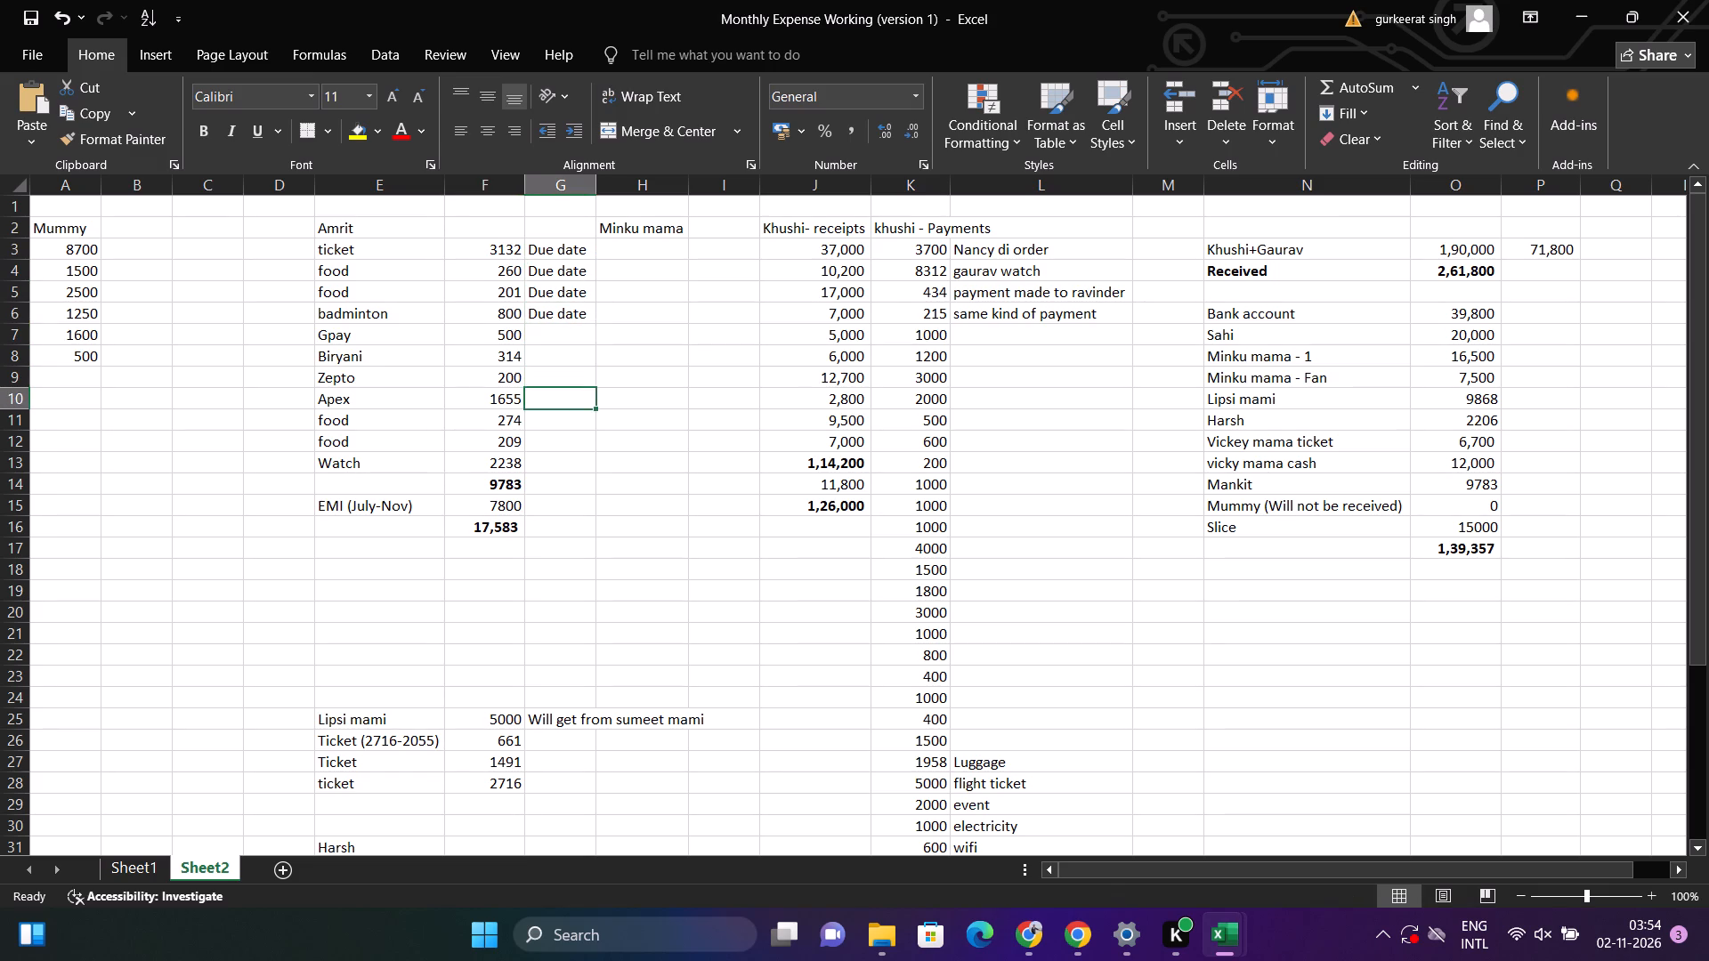
key("Right")
key("Left")
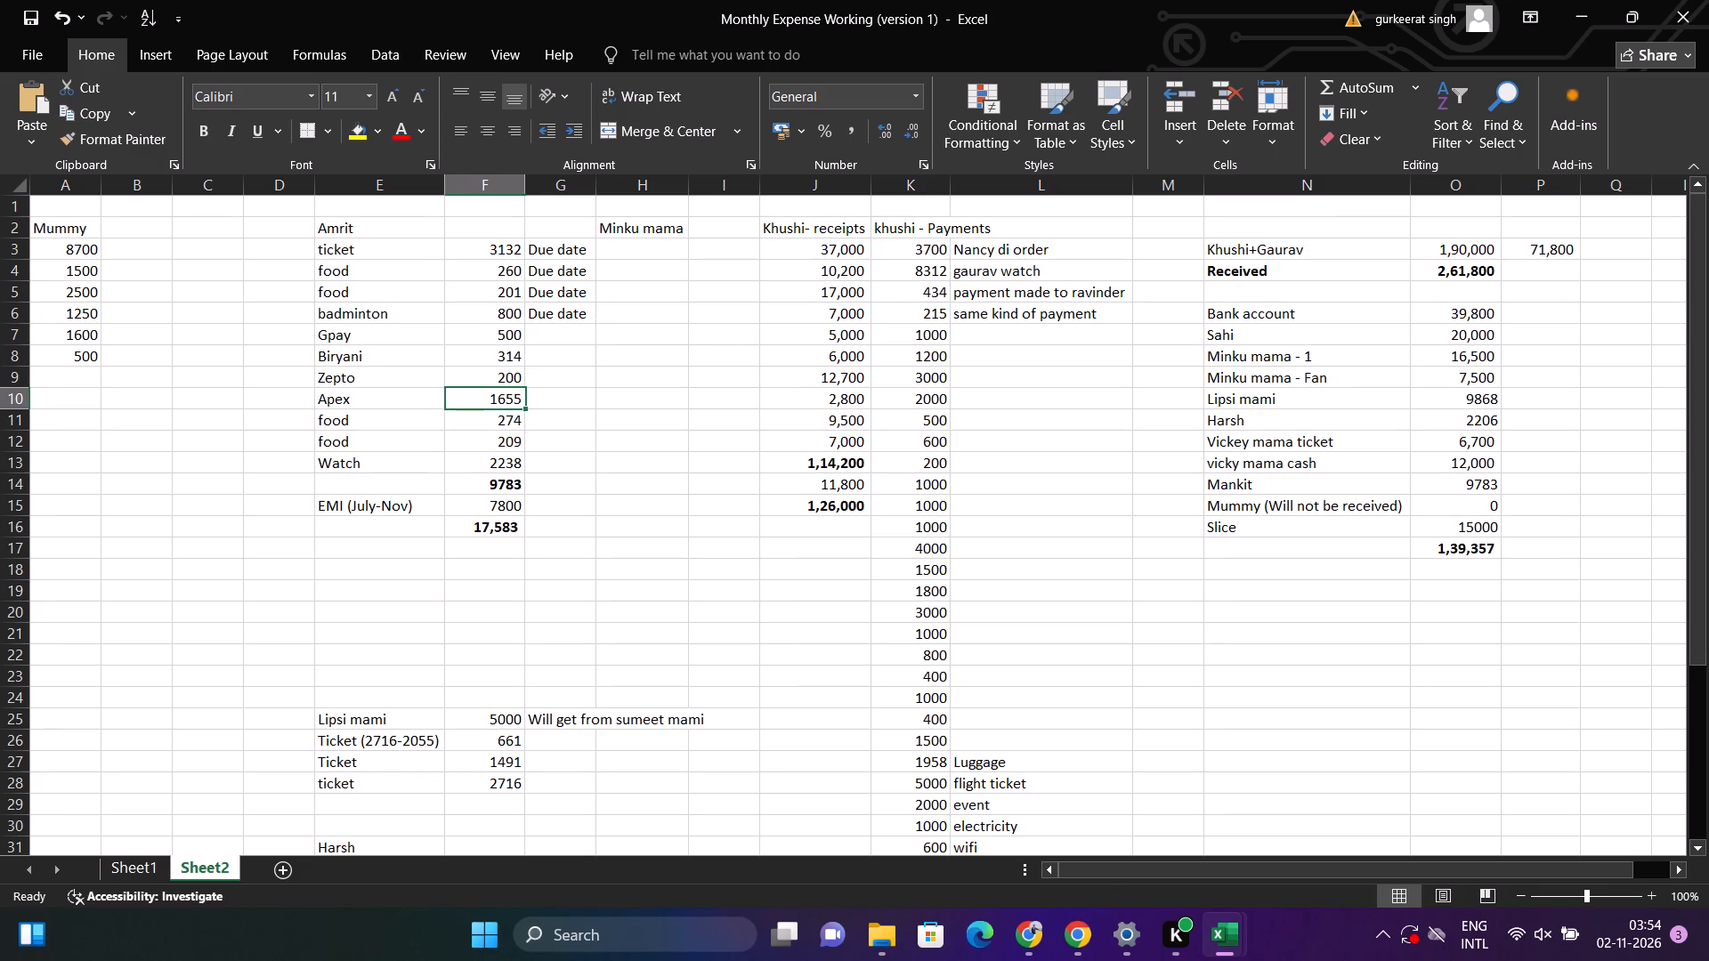
key("Left")
key("Right")
key("Down")
key("Down")
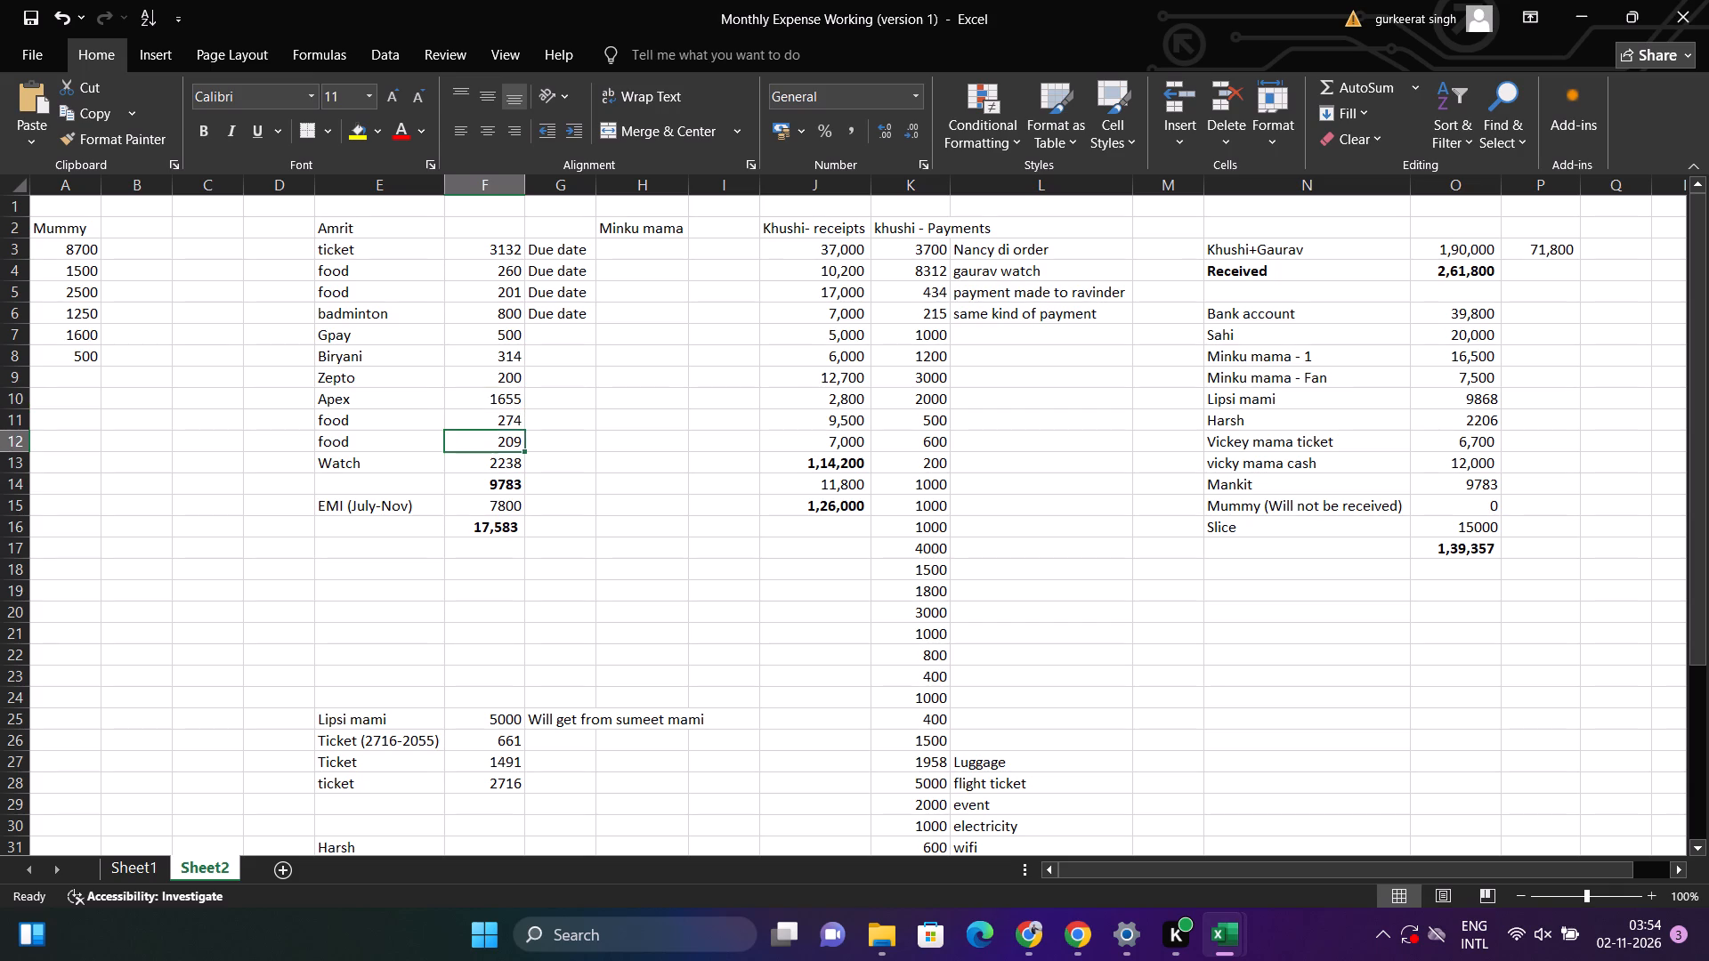
key("Down")
key("Down")
key("Up")
key("Up")
key("Up")
key("Up")
key("Up")
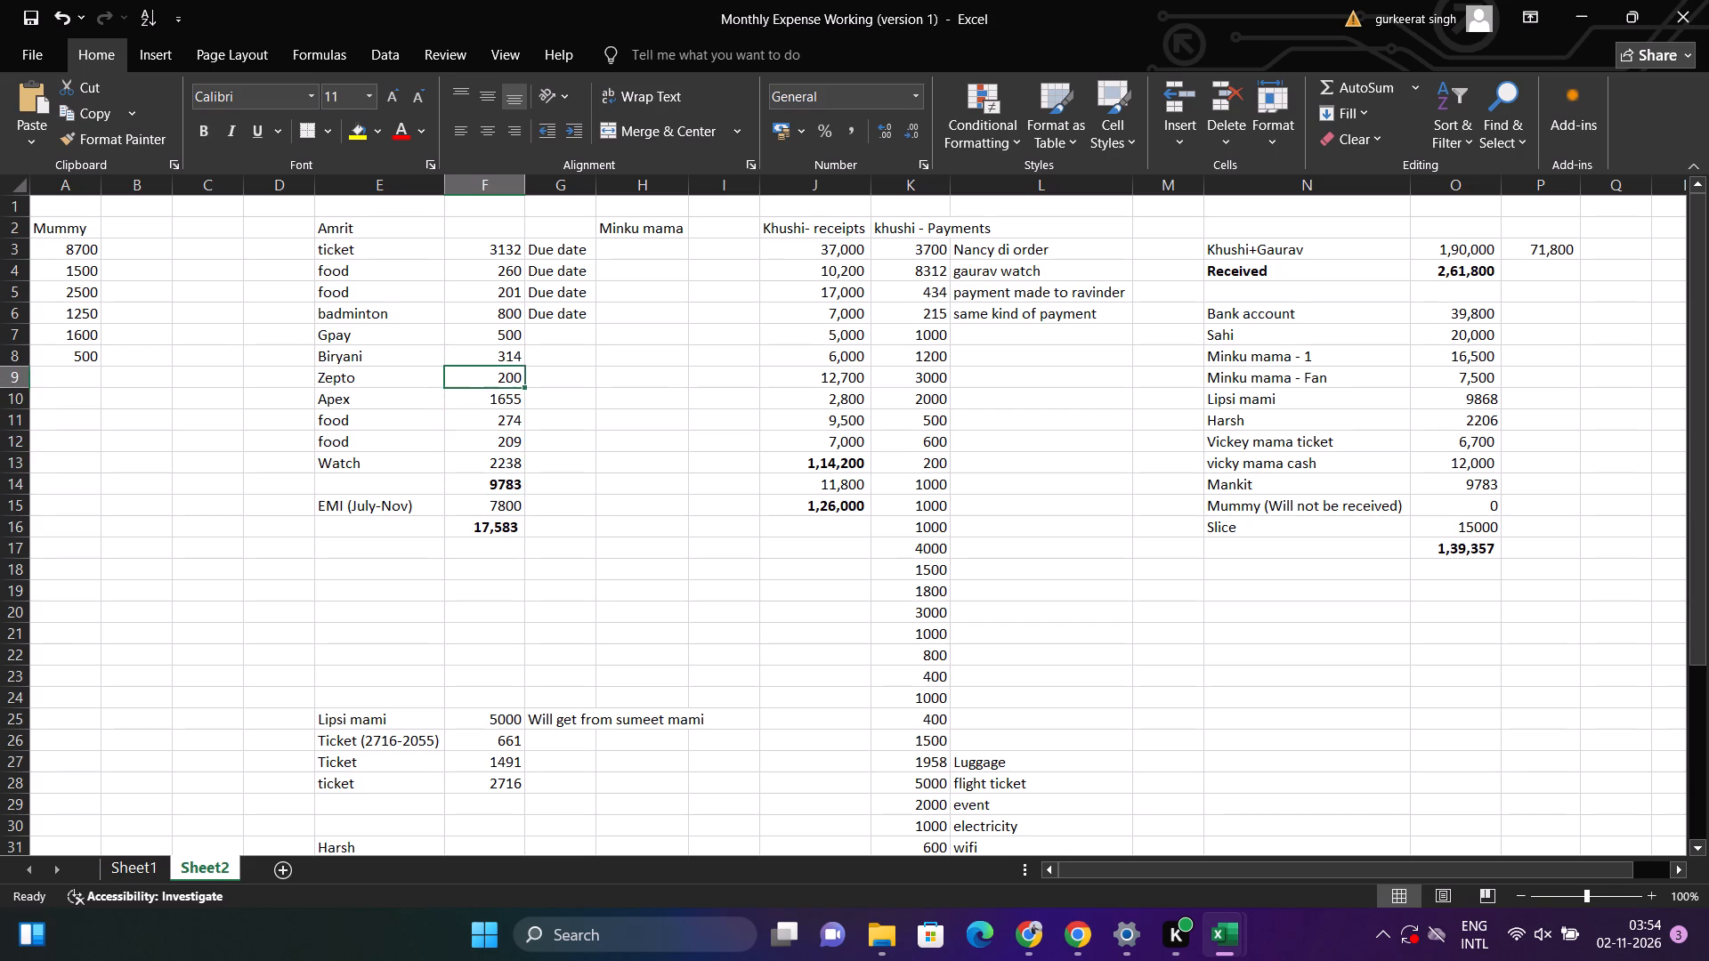
key("Up")
key("Up")
key("Up")
key("Up")
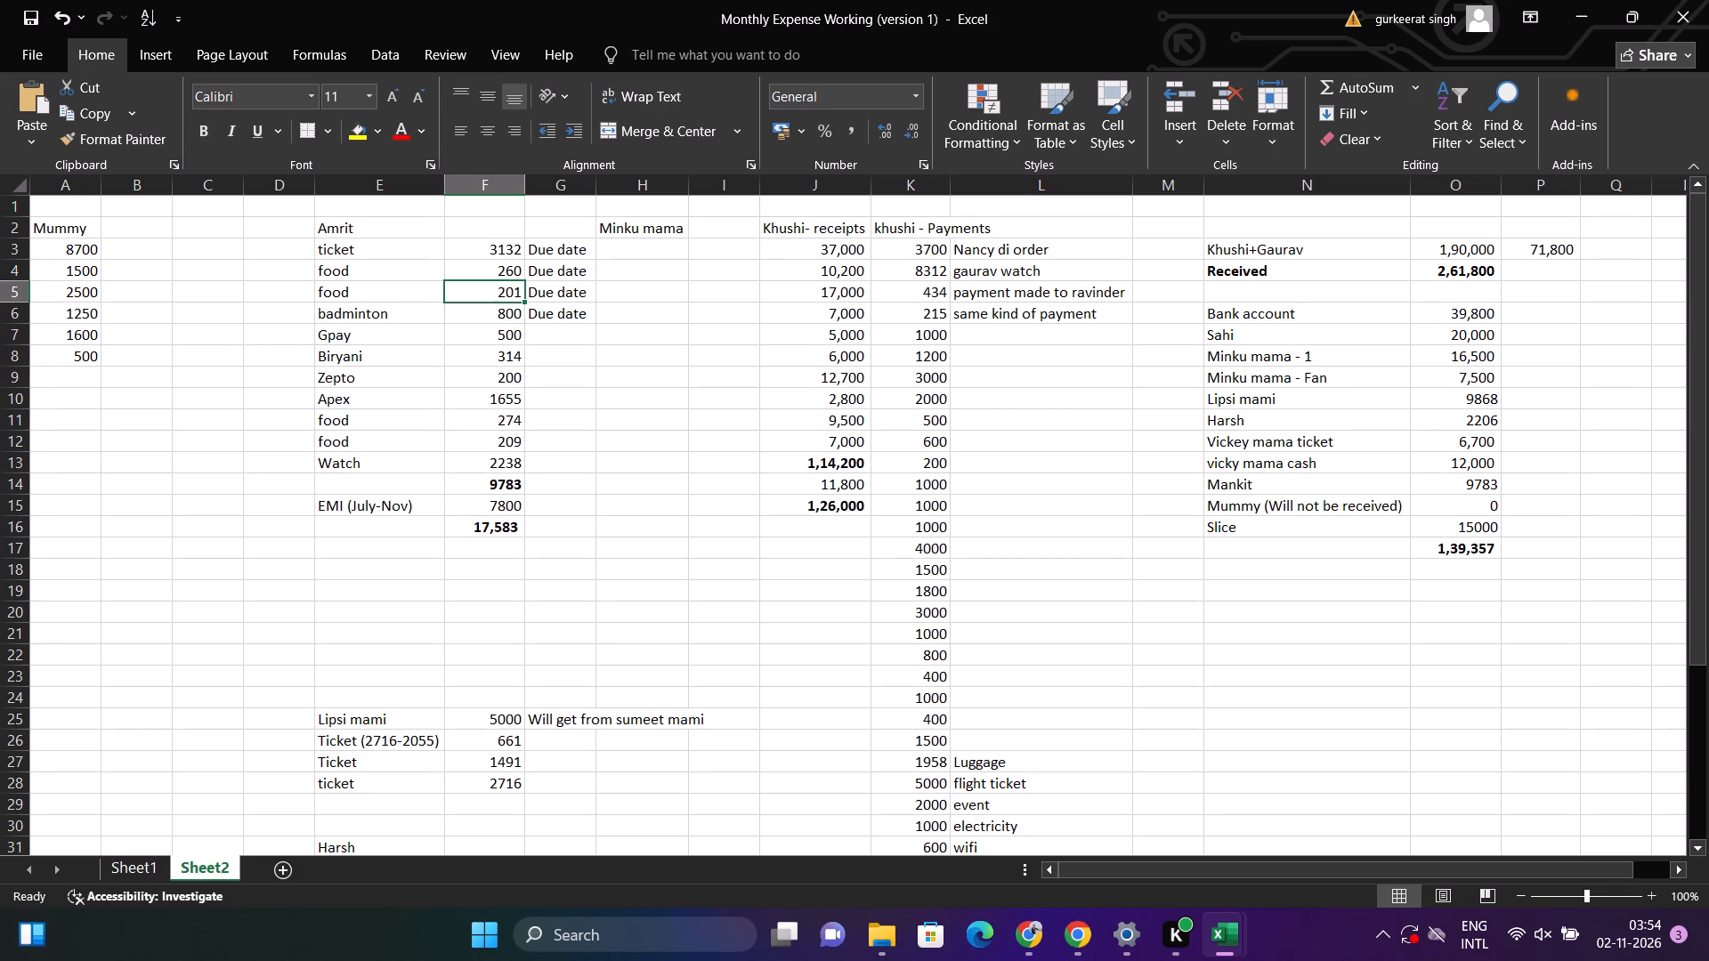
key("Right")
key("Down")
key("shift+Up")
key("shift+Up")
key("shift+Up")
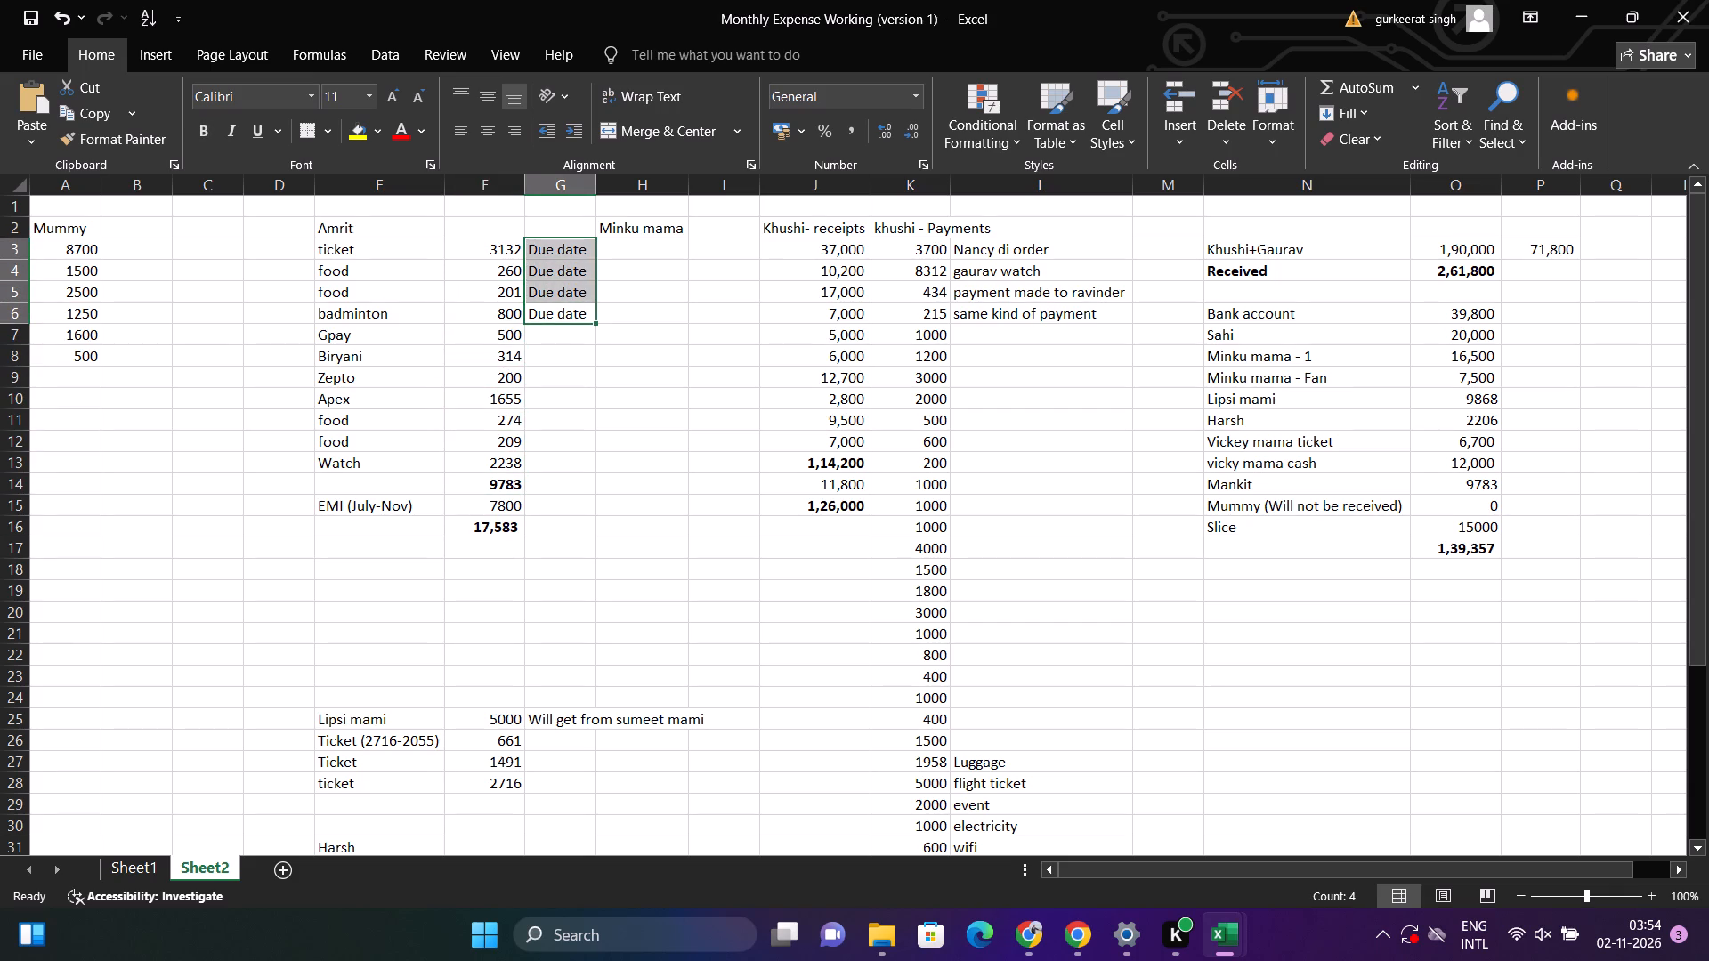
key("Left")
key("Right")
key("Left")
Select the Amrit list in E2:G16 and capture a rectangular screenshot of it.
key("Up")
key("Left")
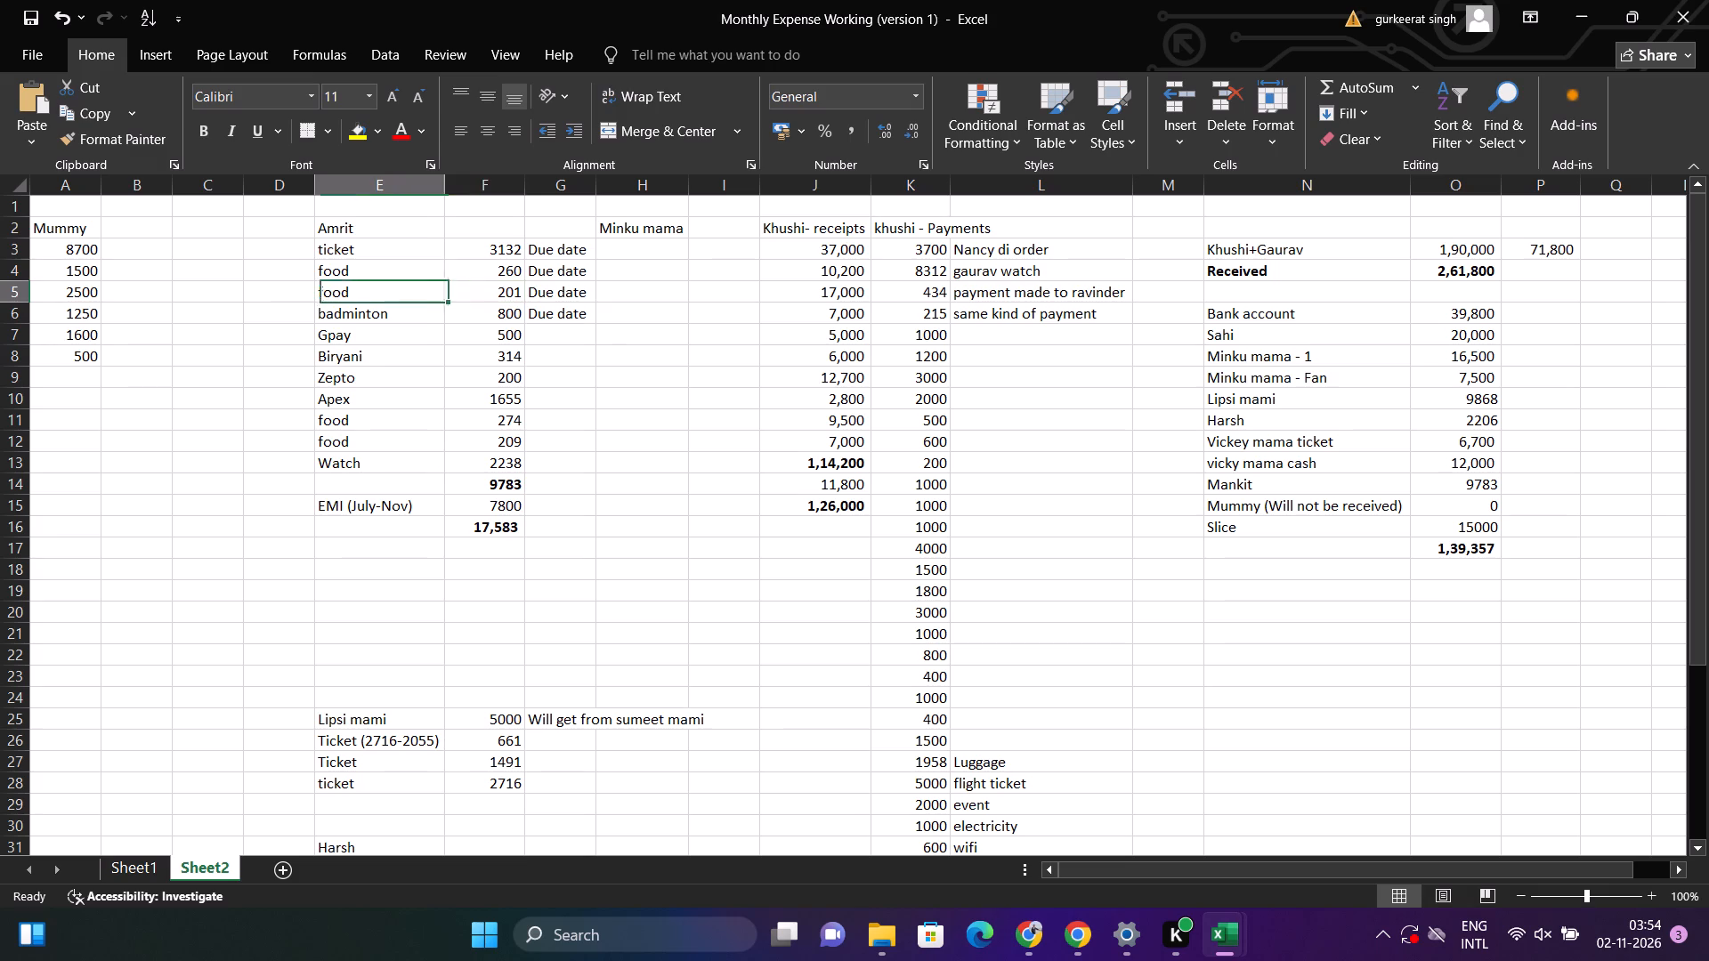
key("Up")
key("Up")
key("Up")
key("Right")
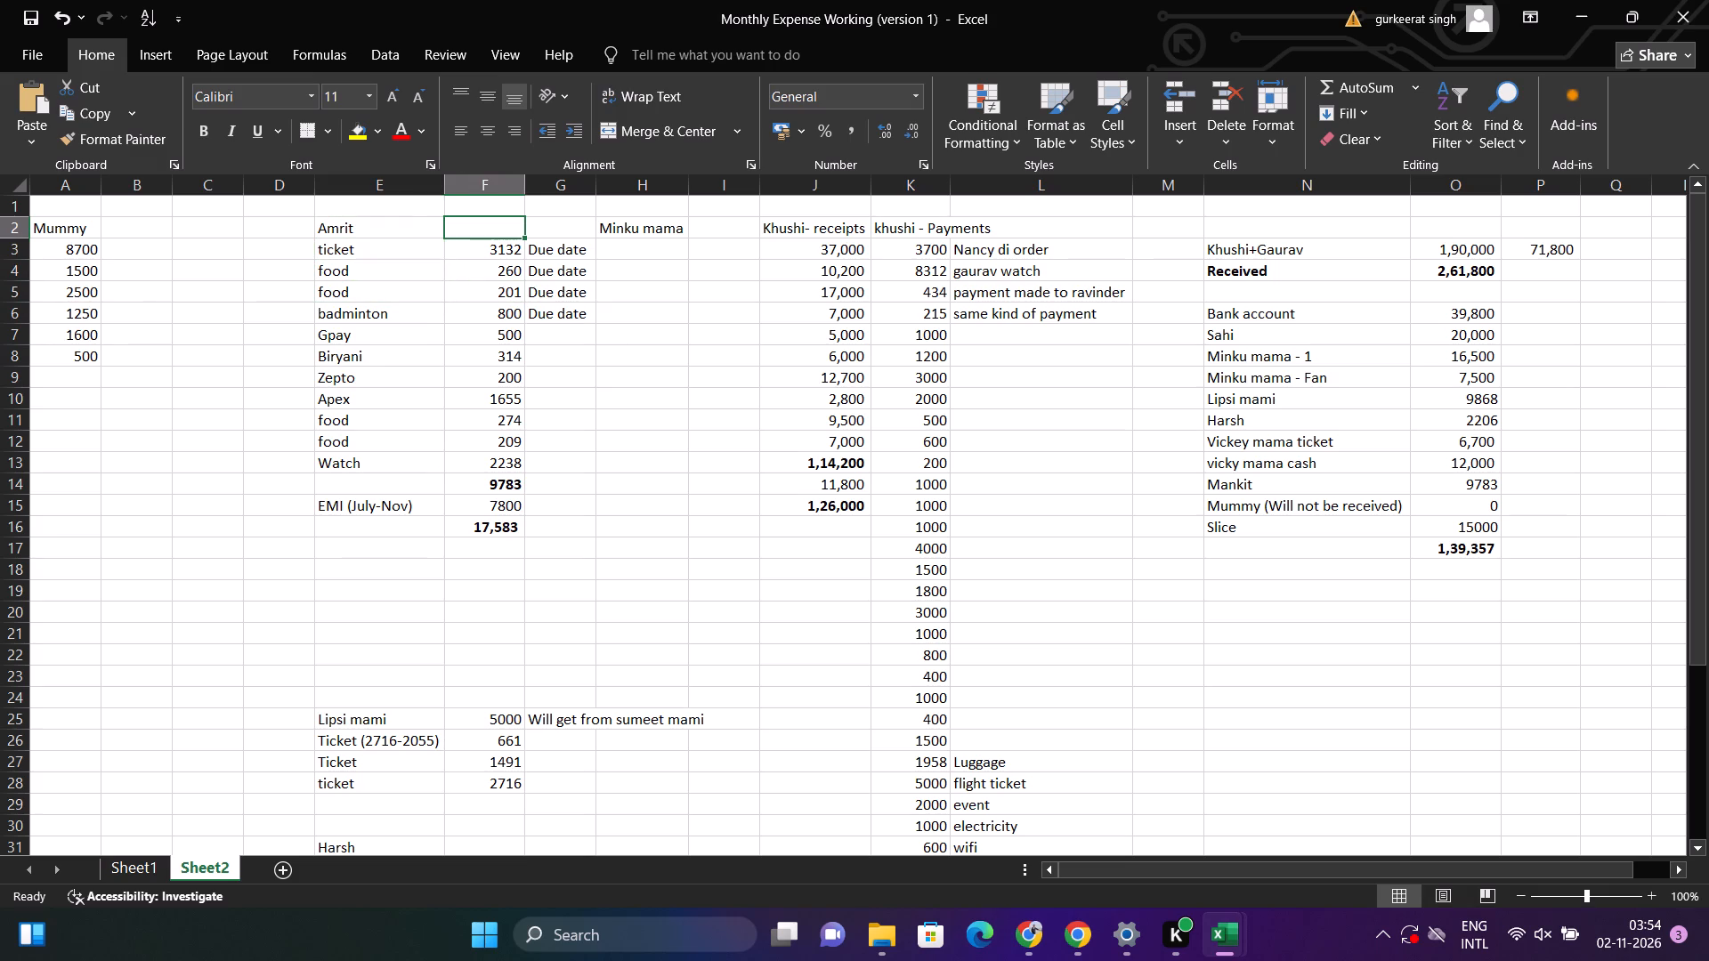
key("Right")
key("shift+Down")
key("shift+Down")
key("shift+Down")
key("shift+Down")
key("shift+Down")
key("shift+Down")
key("shift+Down")
key("shift+Down")
key("shift+Down")
key("shift+Down")
key("shift+Down")
key("shift+Down")
key("shift+Down")
key("shift+Down")
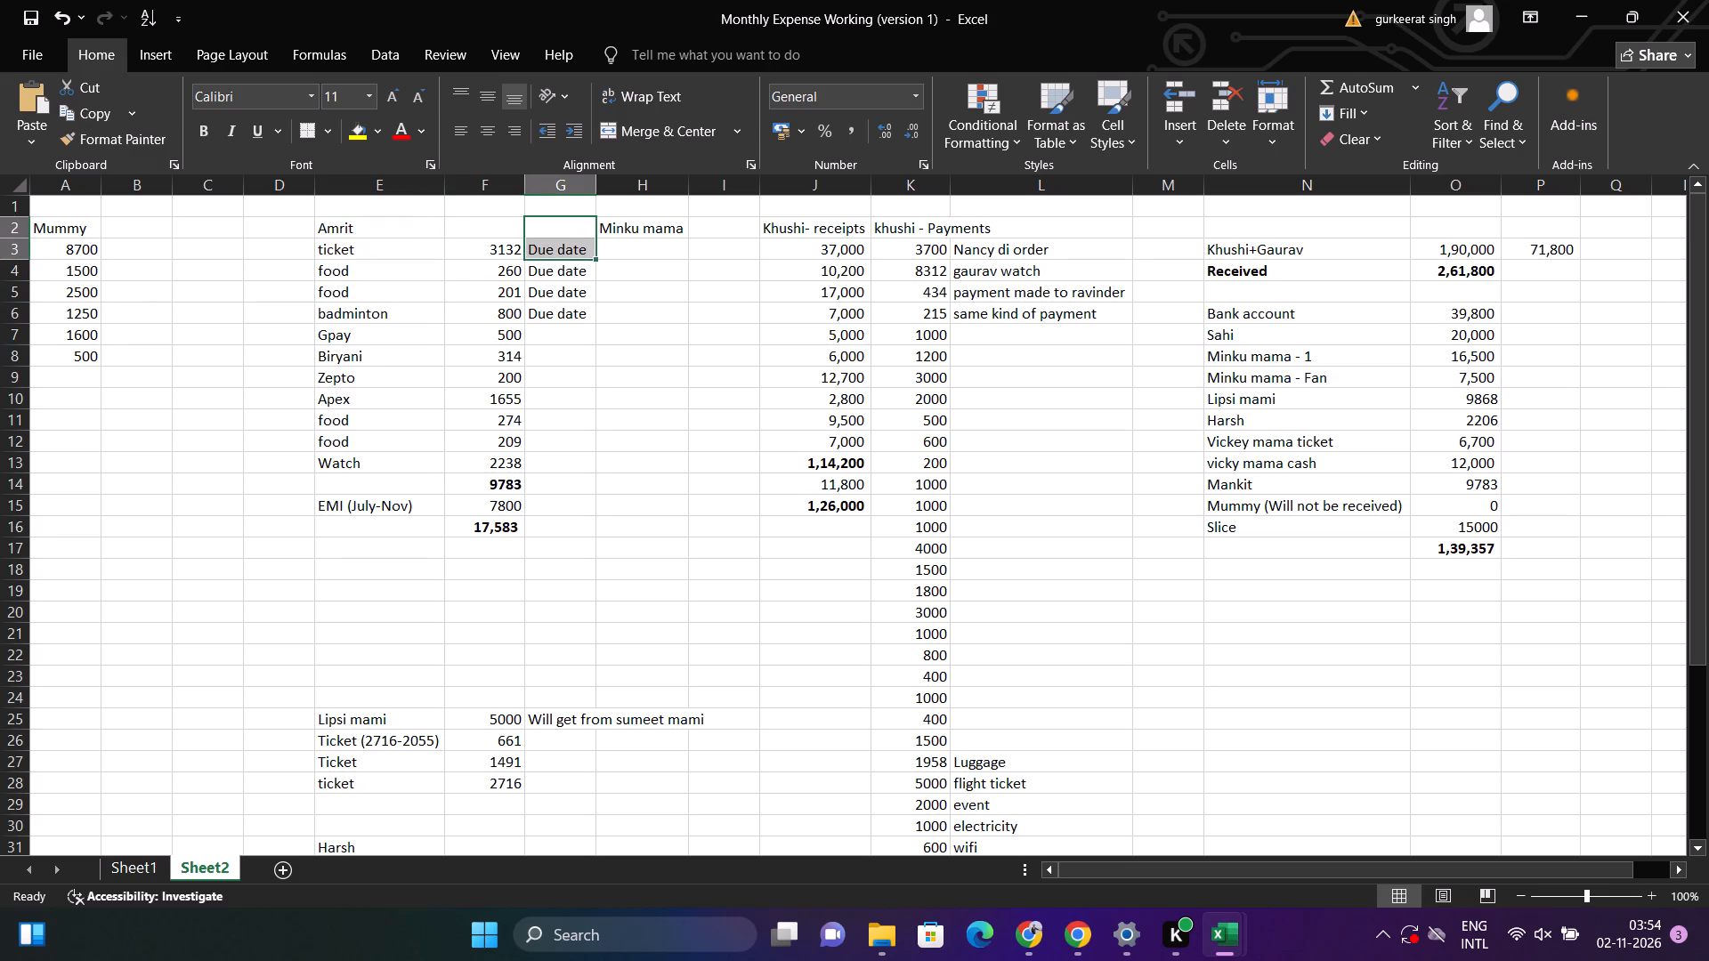
key("shift+Left")
key("shift+Left")
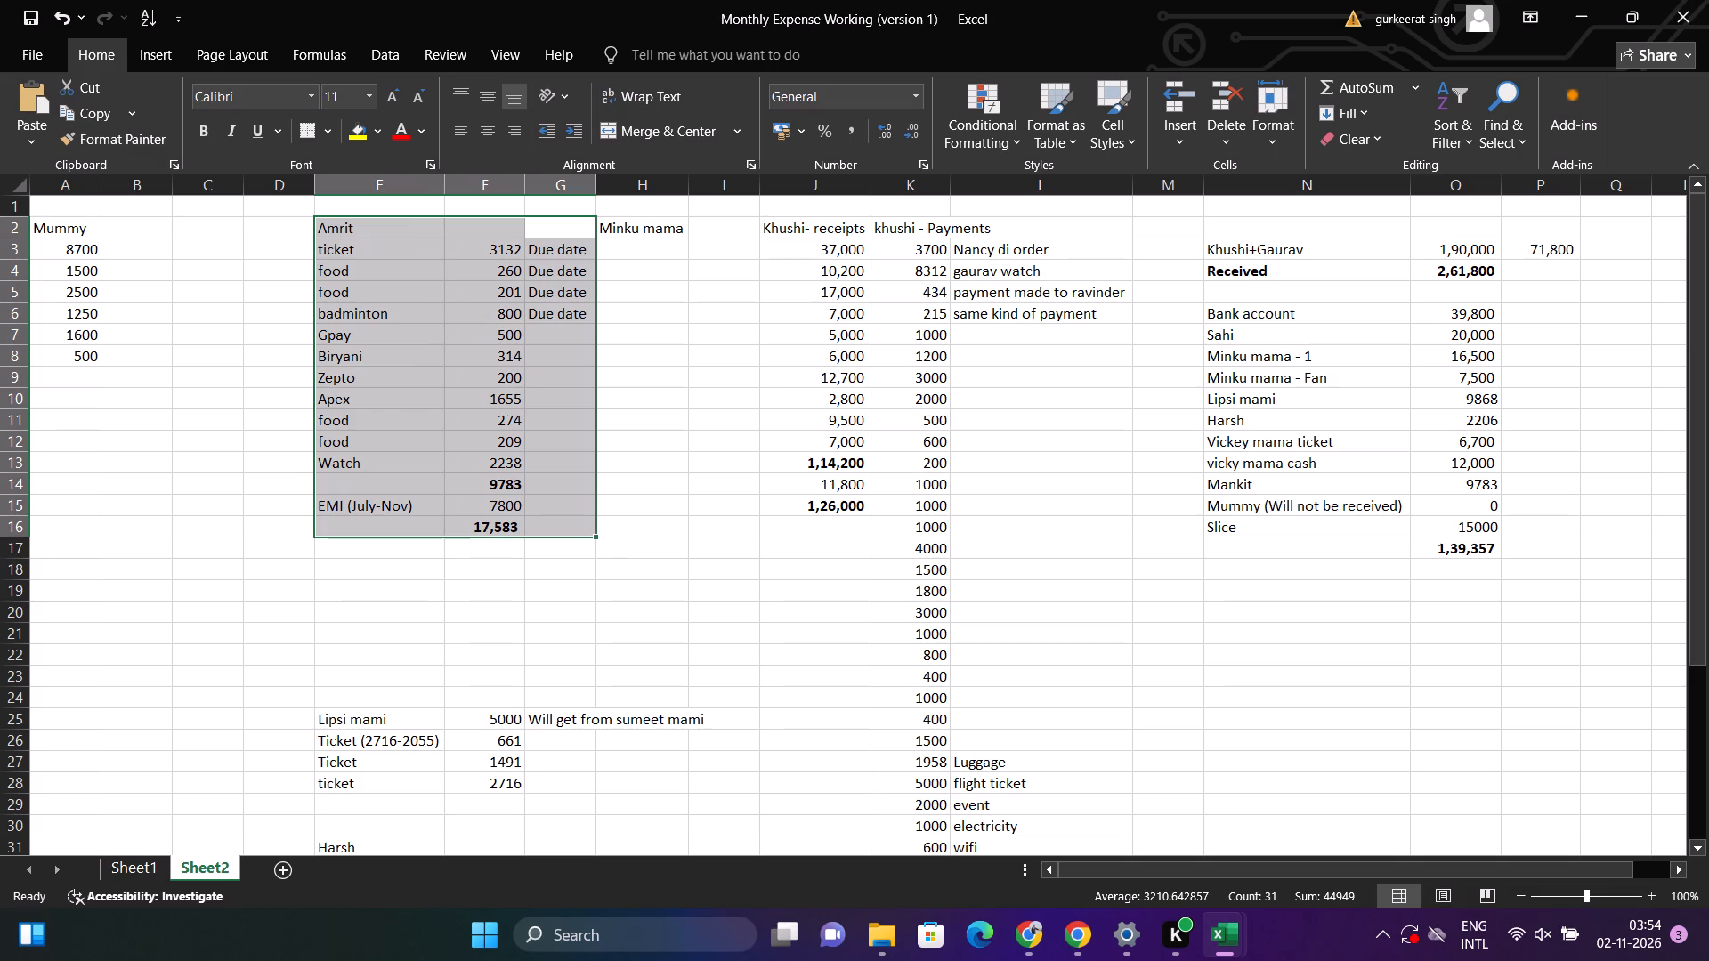
key("shift+super+s")
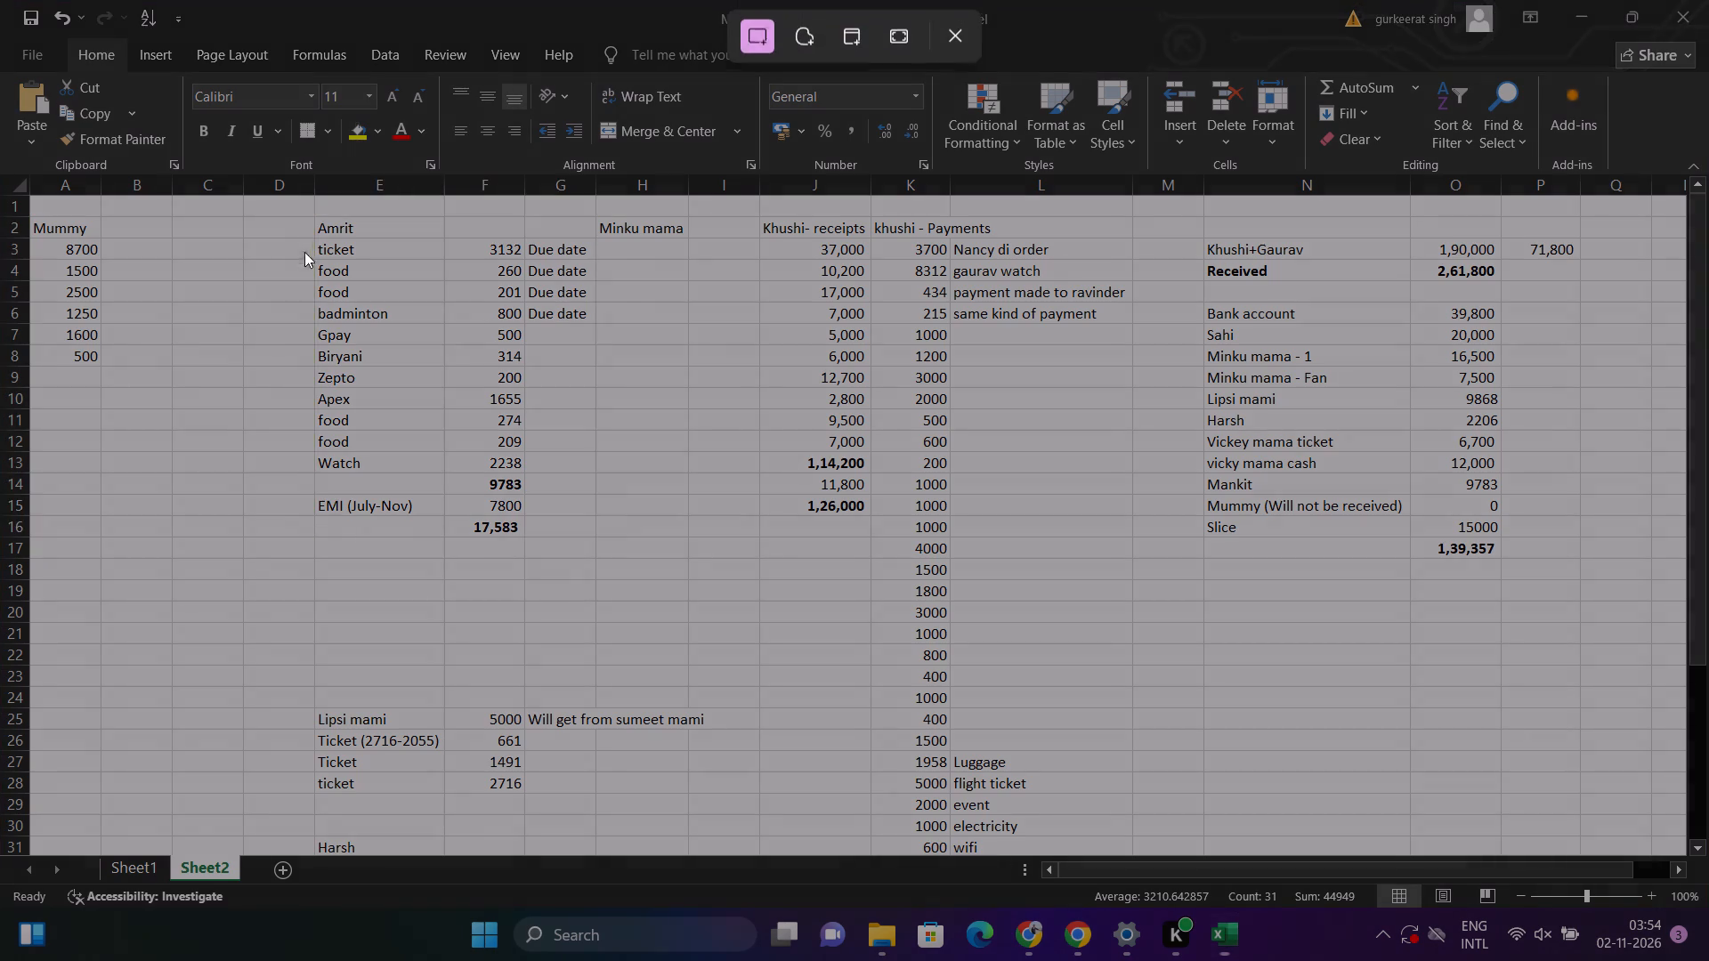
left_click_drag(309, 218, 576, 506)
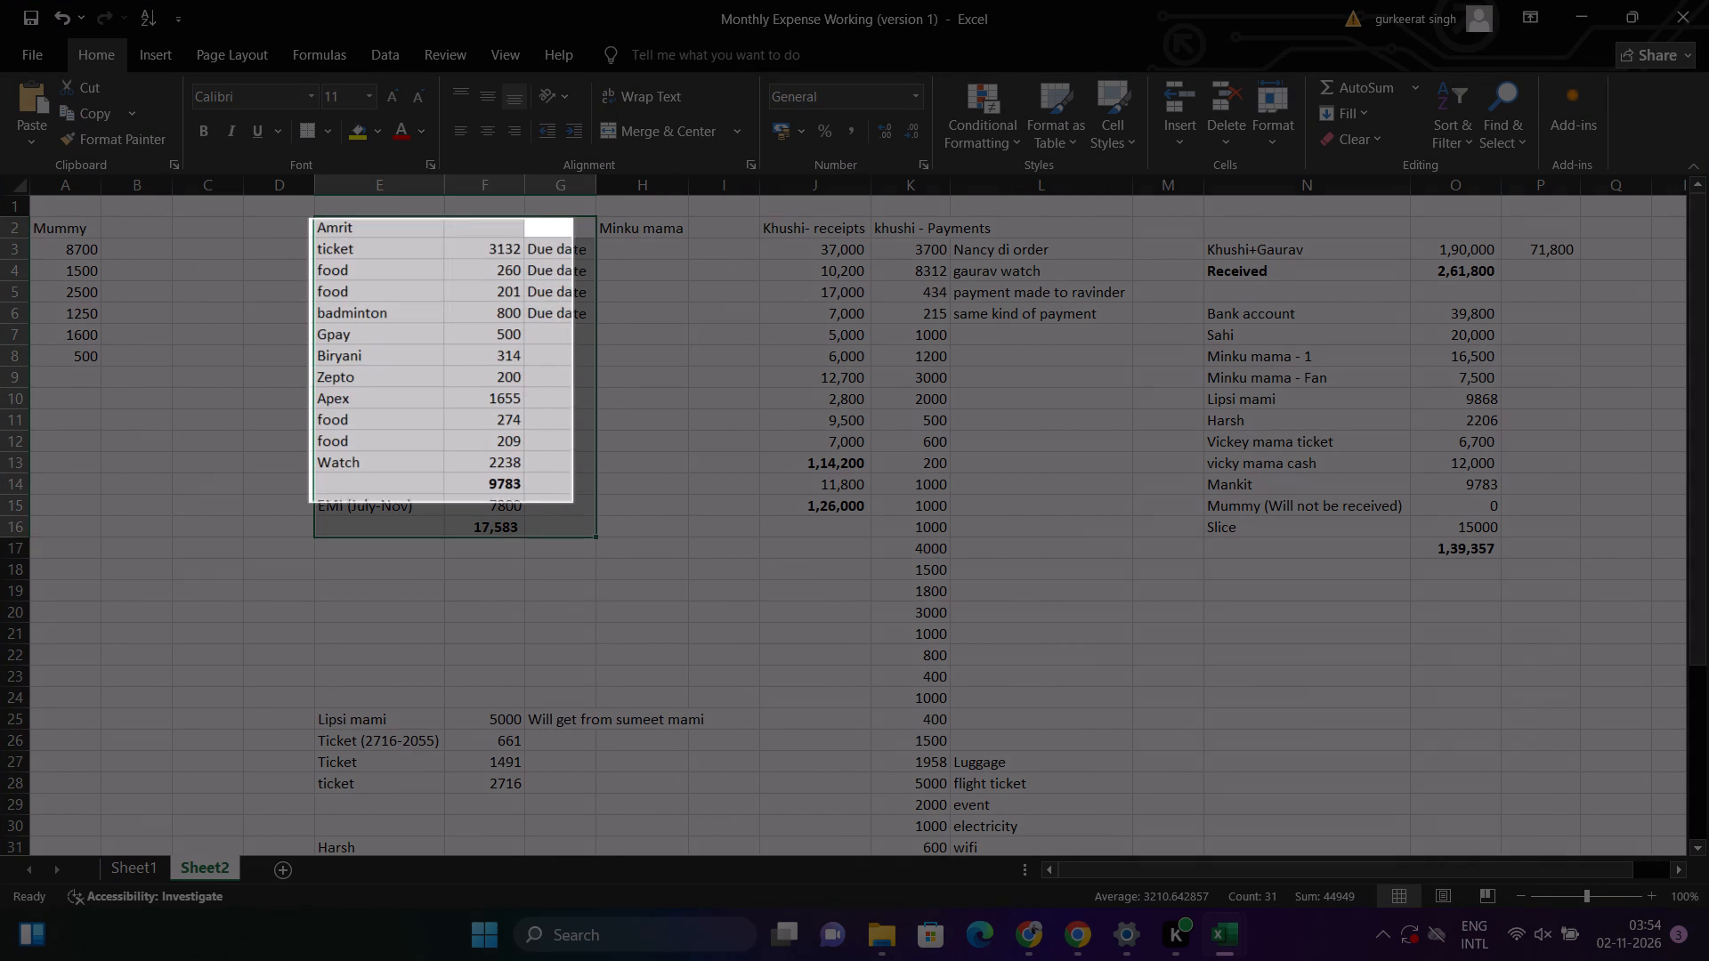
left_click_drag(576, 506, 596, 537)
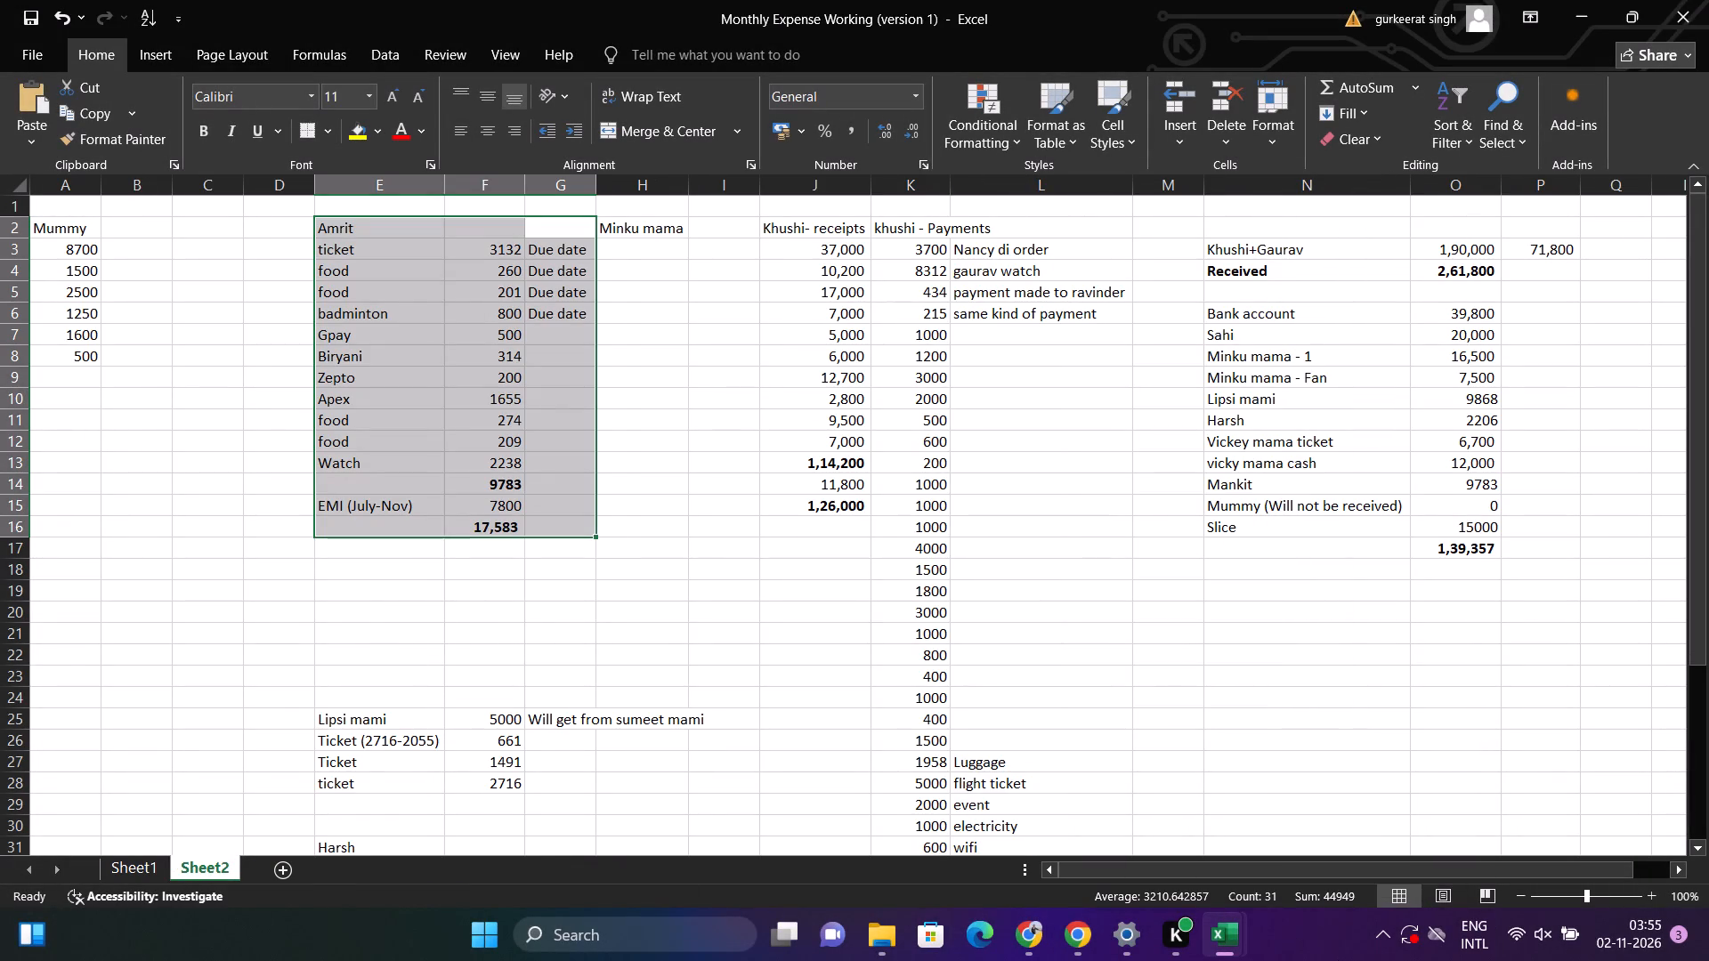
Clear the selection on the Amrit list and start a new screen capture.
left_click(618, 653)
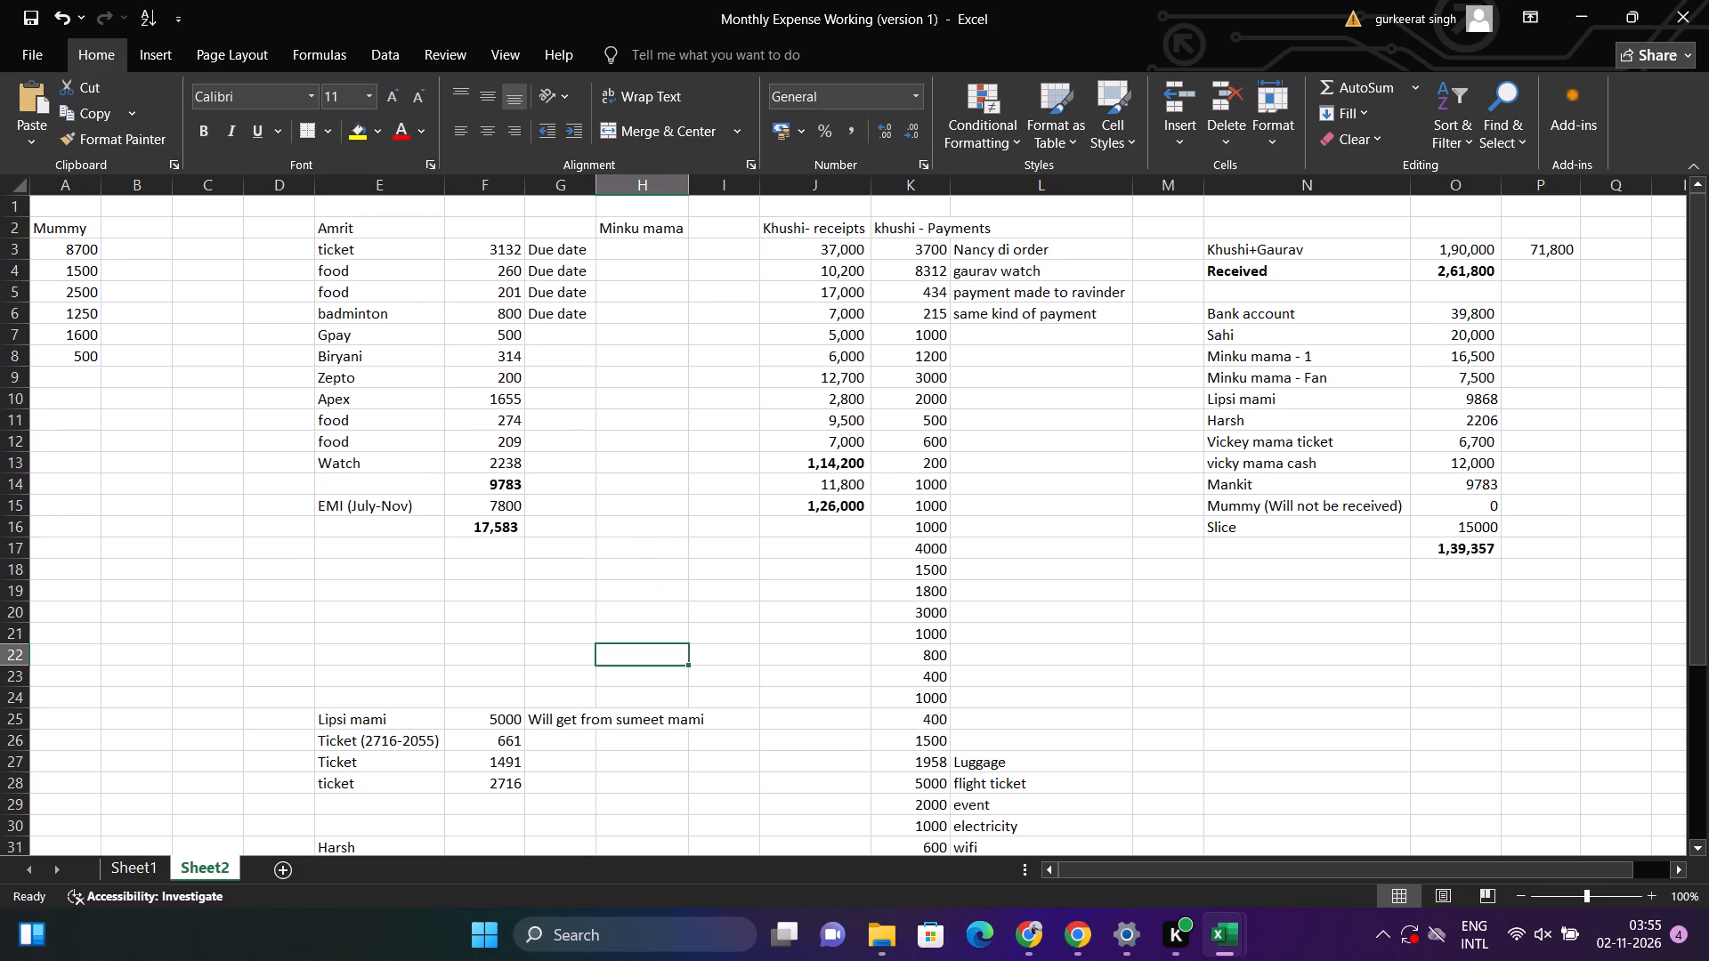
key("shift+super+s")
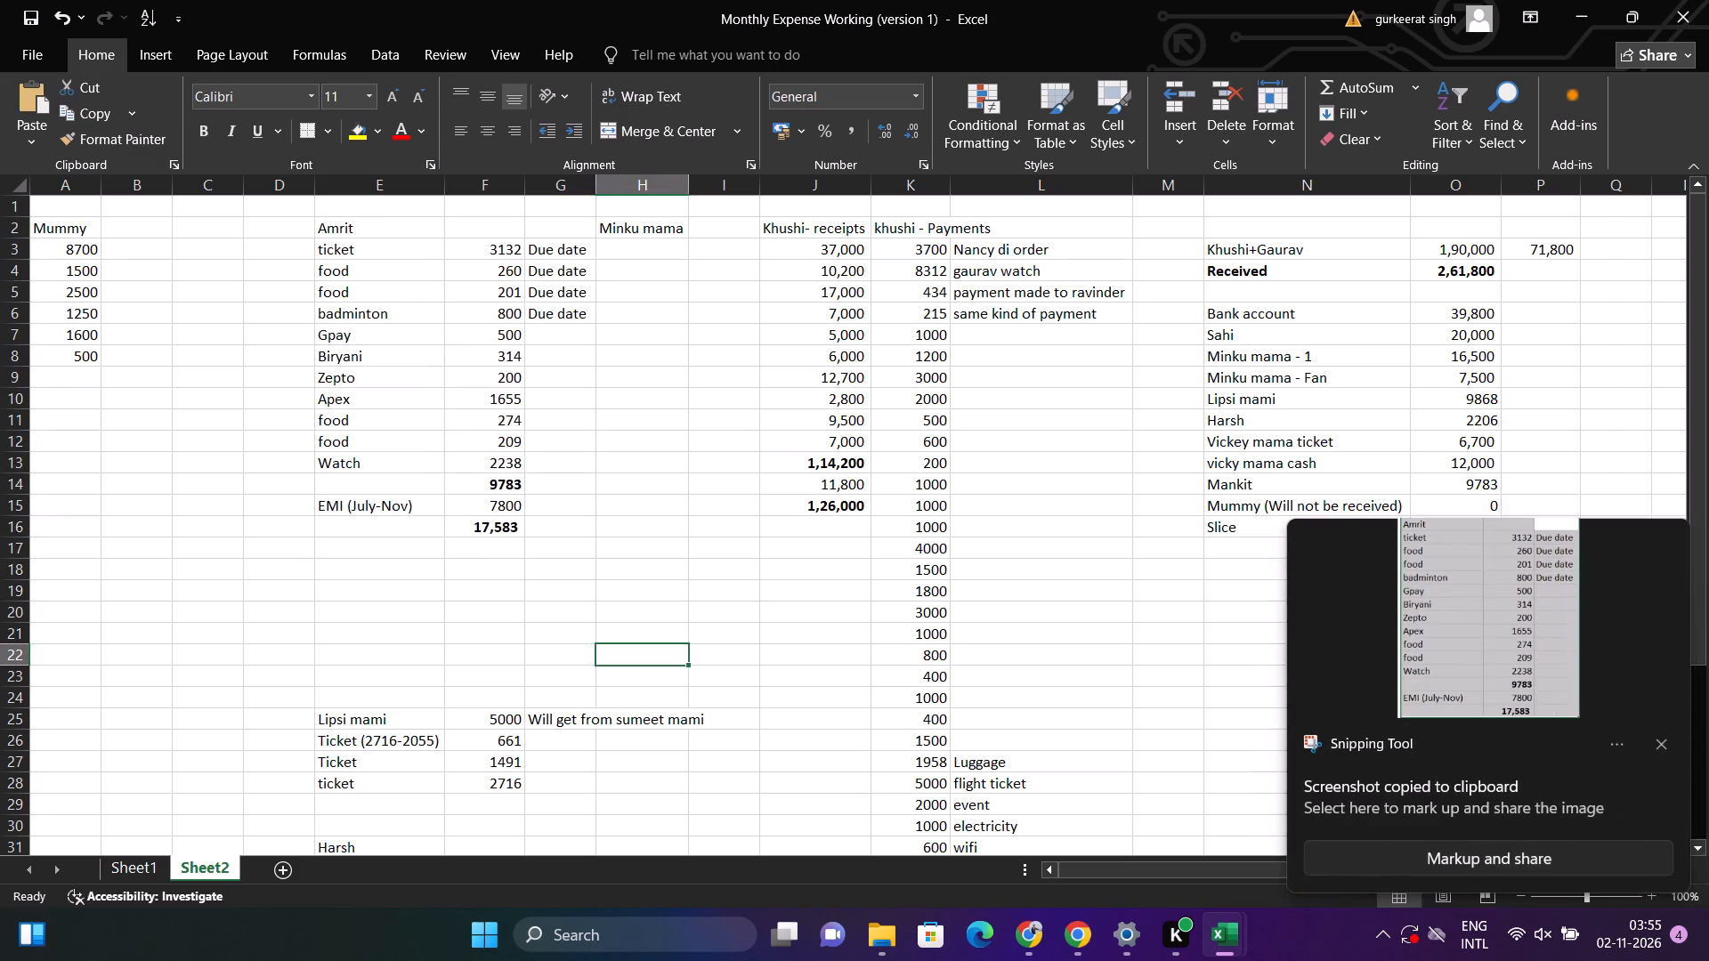
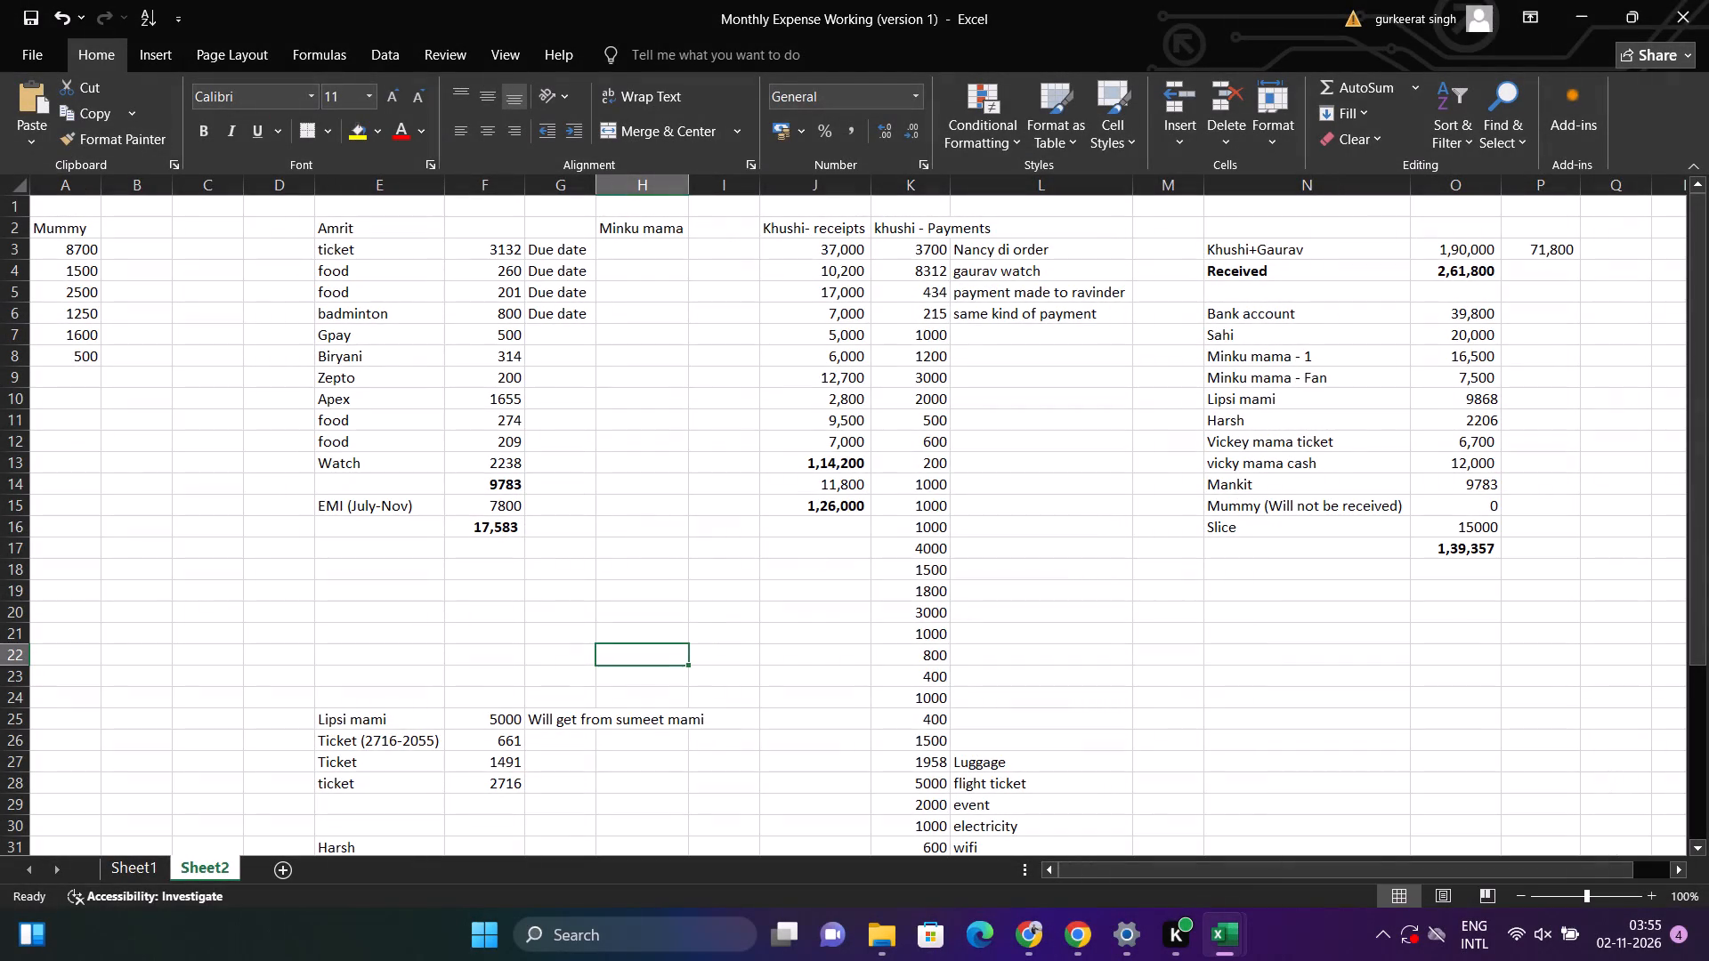
Open the captured Amrit expense list in Snipping Tool, copy the image, and minimise the capture window.
left_click(1419, 604)
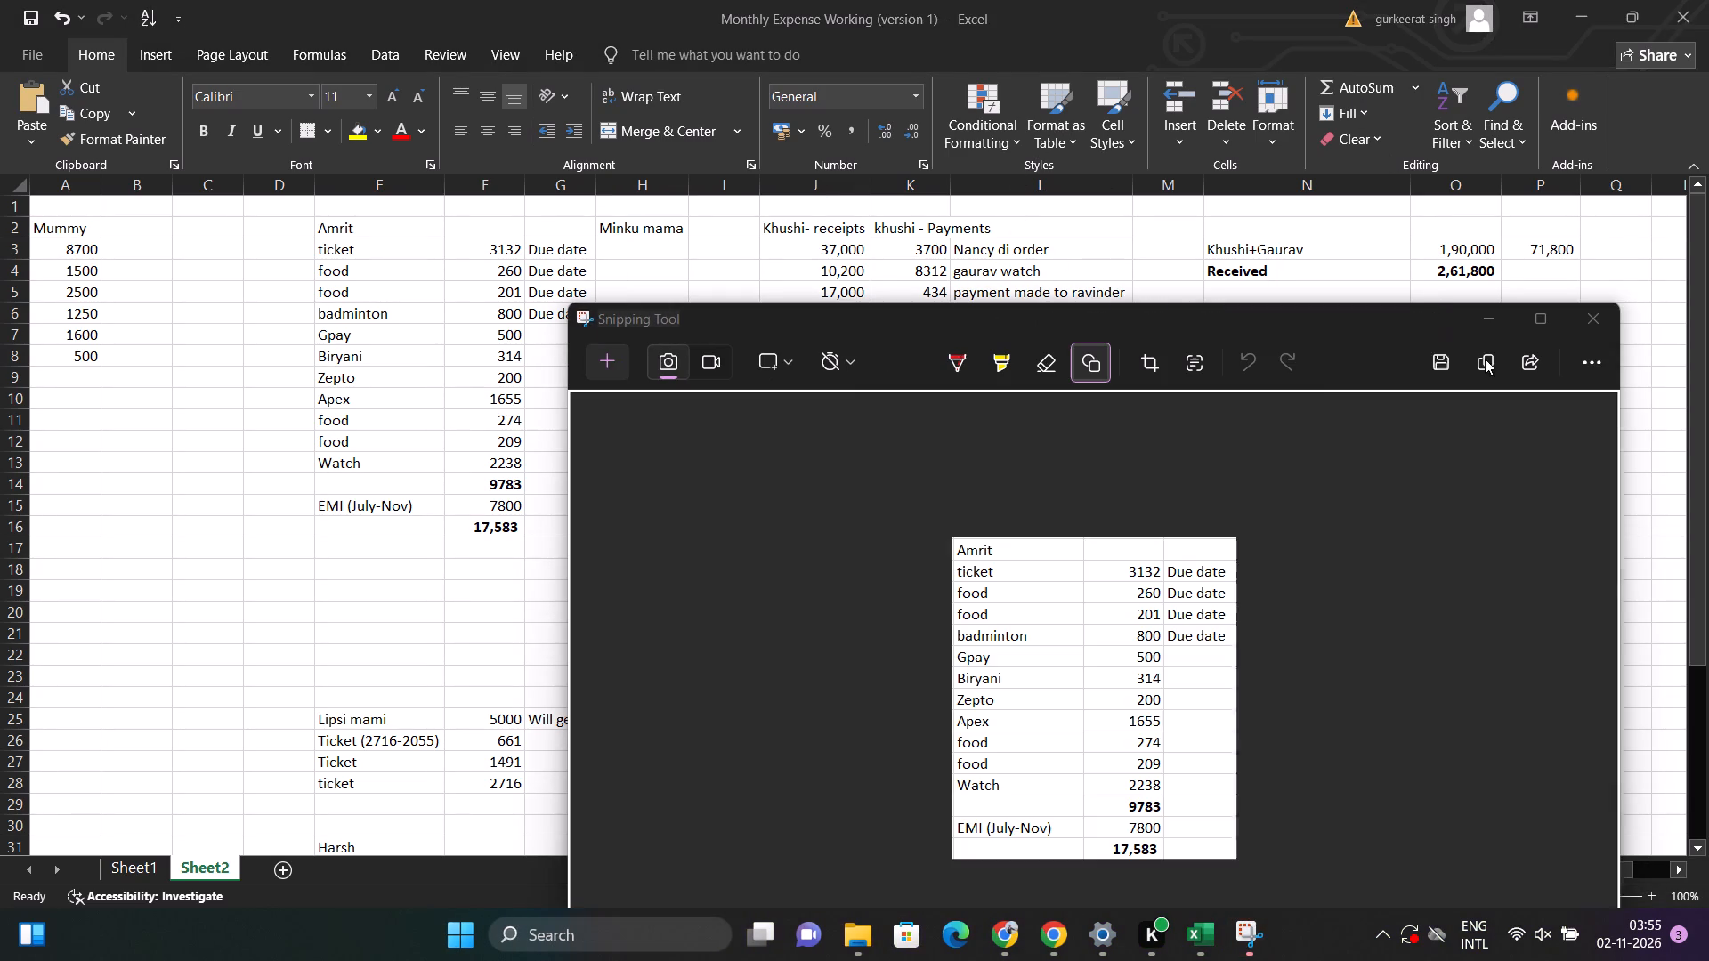
left_click(1493, 369)
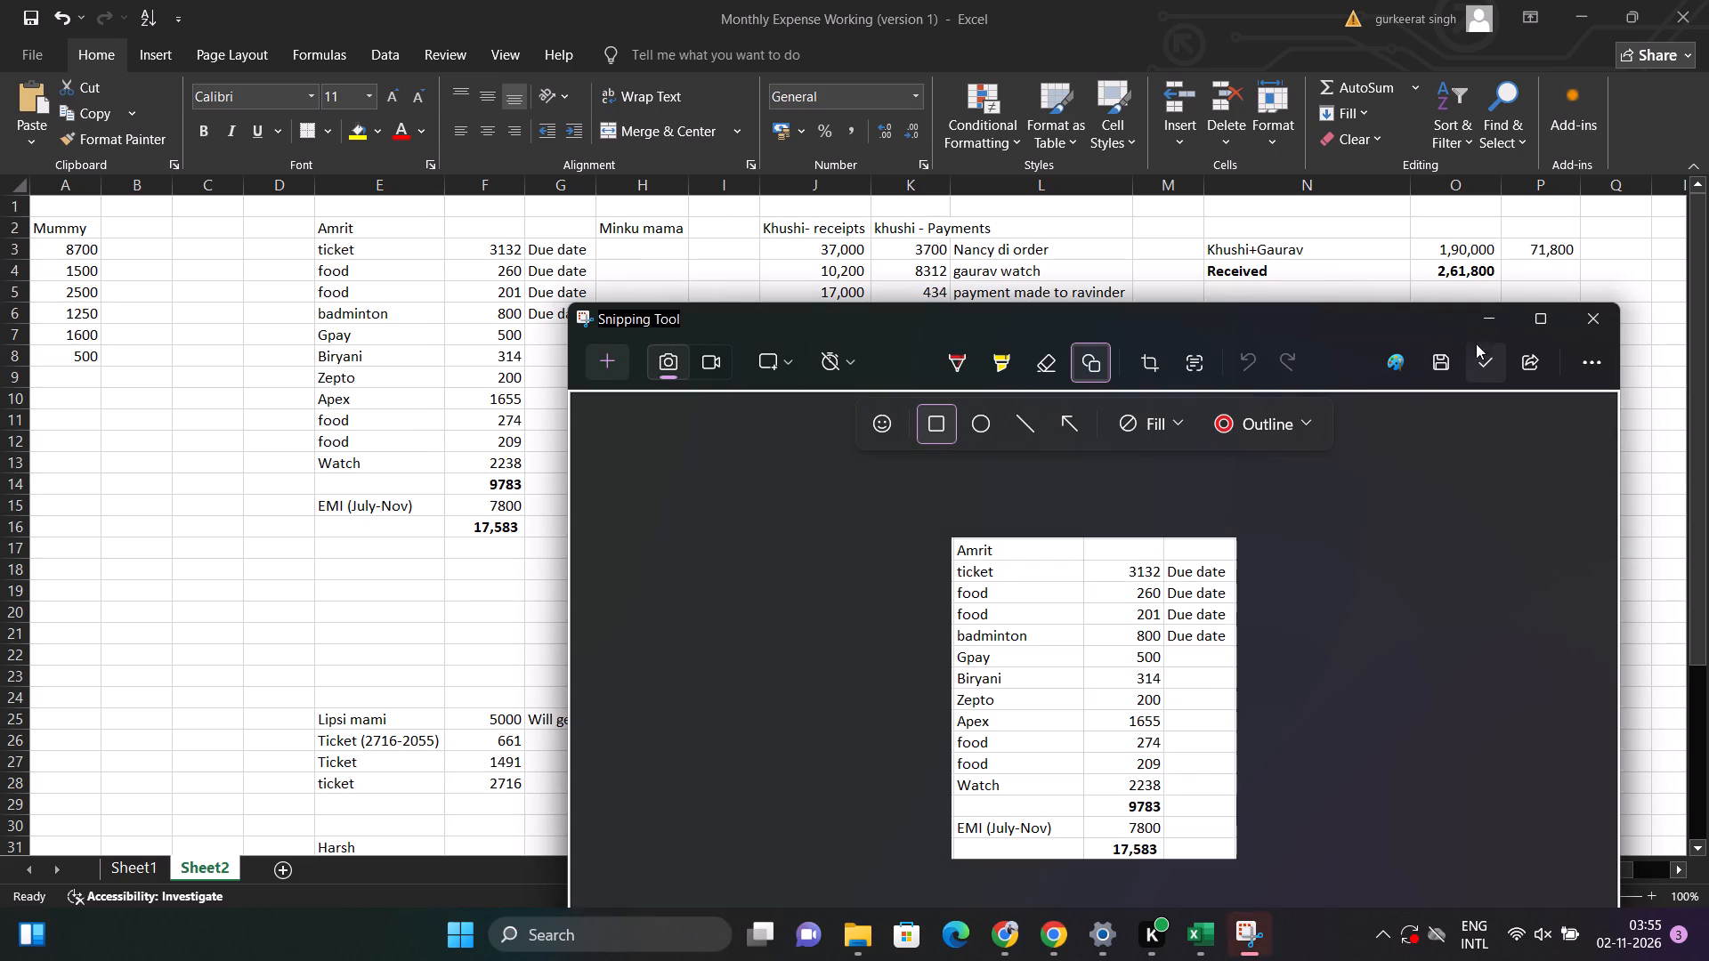
left_click(1482, 324)
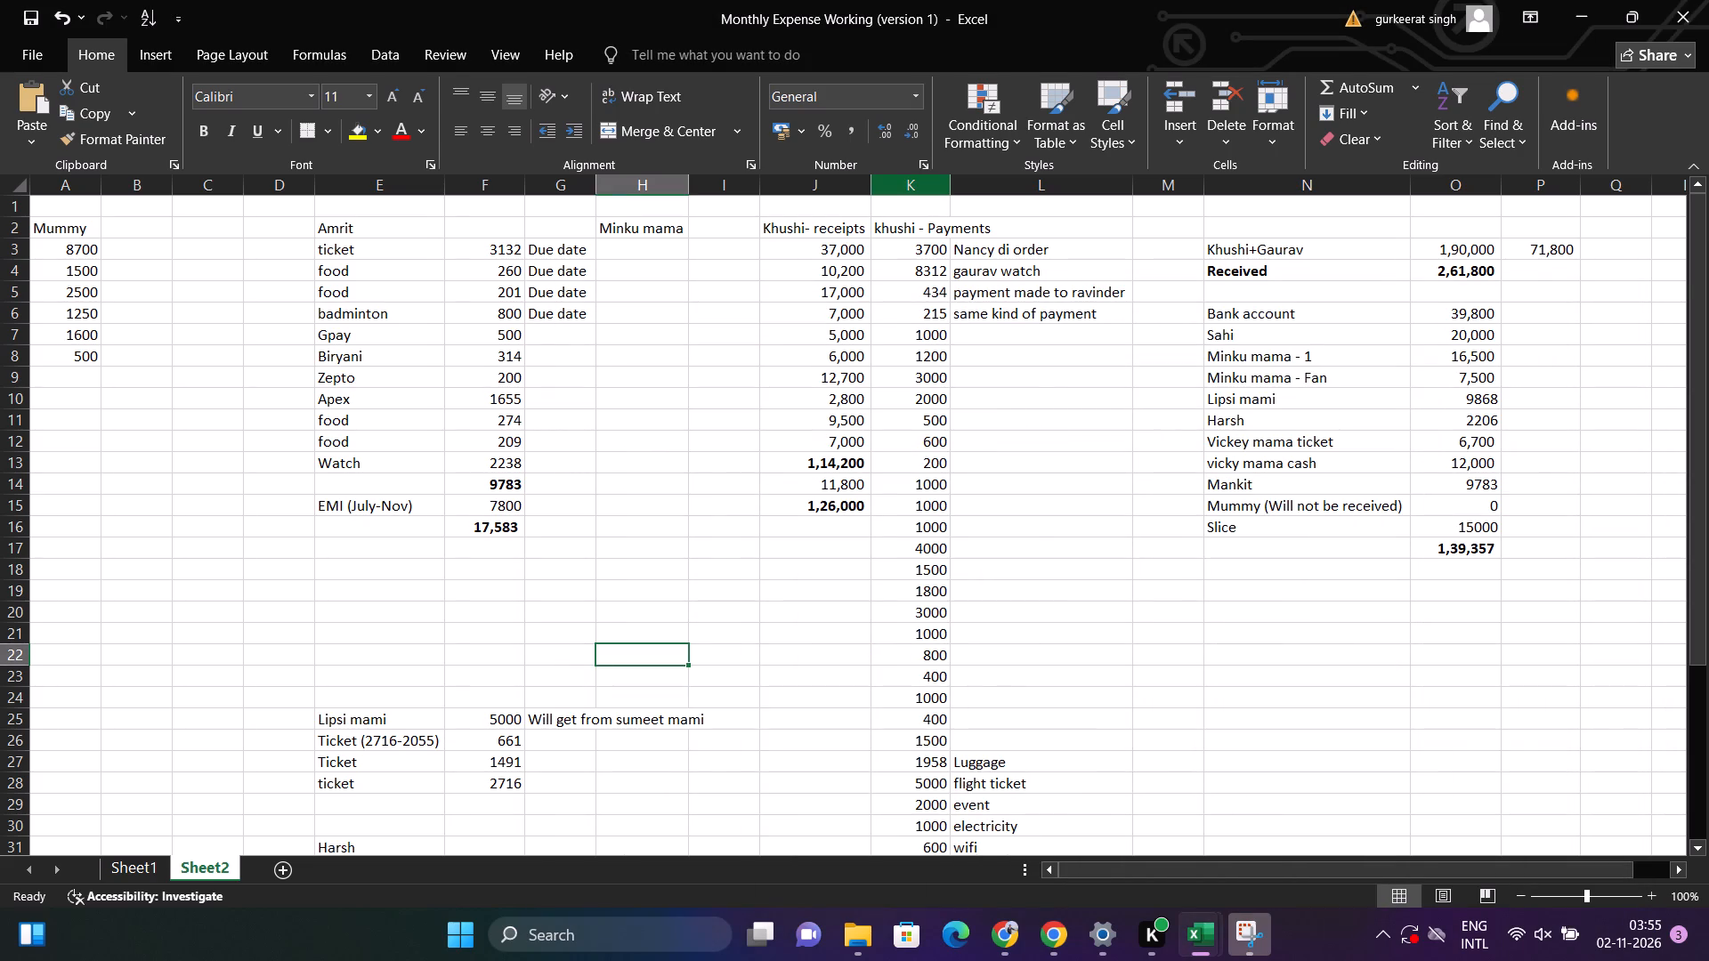